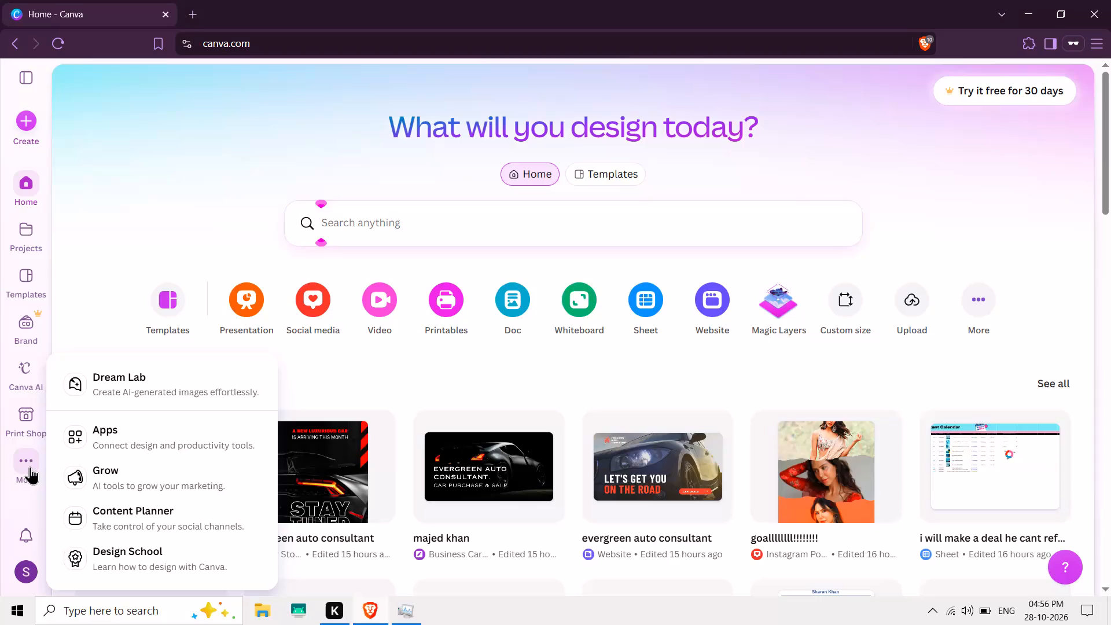
Open all projects and move the recent Instagram post whose title starts with "goal" to the trash.
left_click(30, 466)
left_click(20, 236)
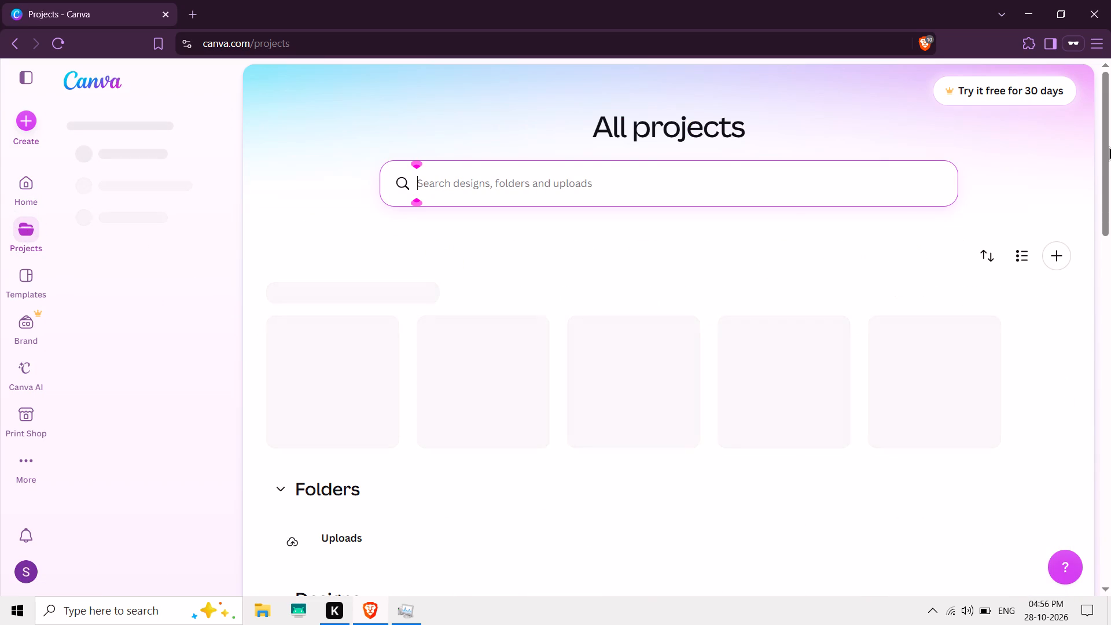
left_click_drag(1107, 148, 1110, 219)
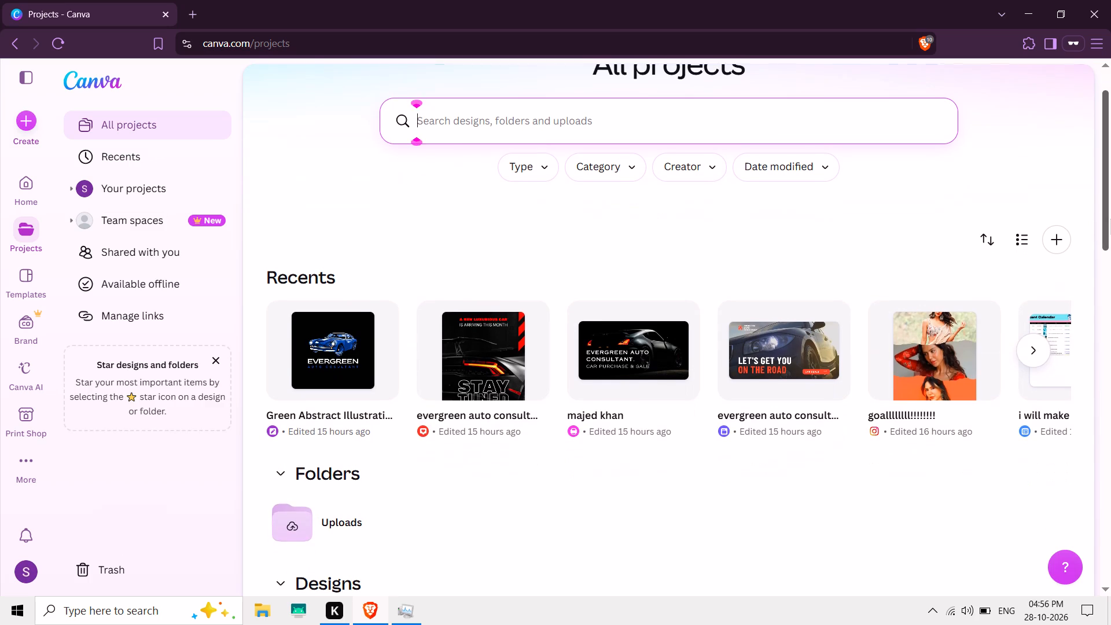
left_click_drag(1110, 219, 1109, 240)
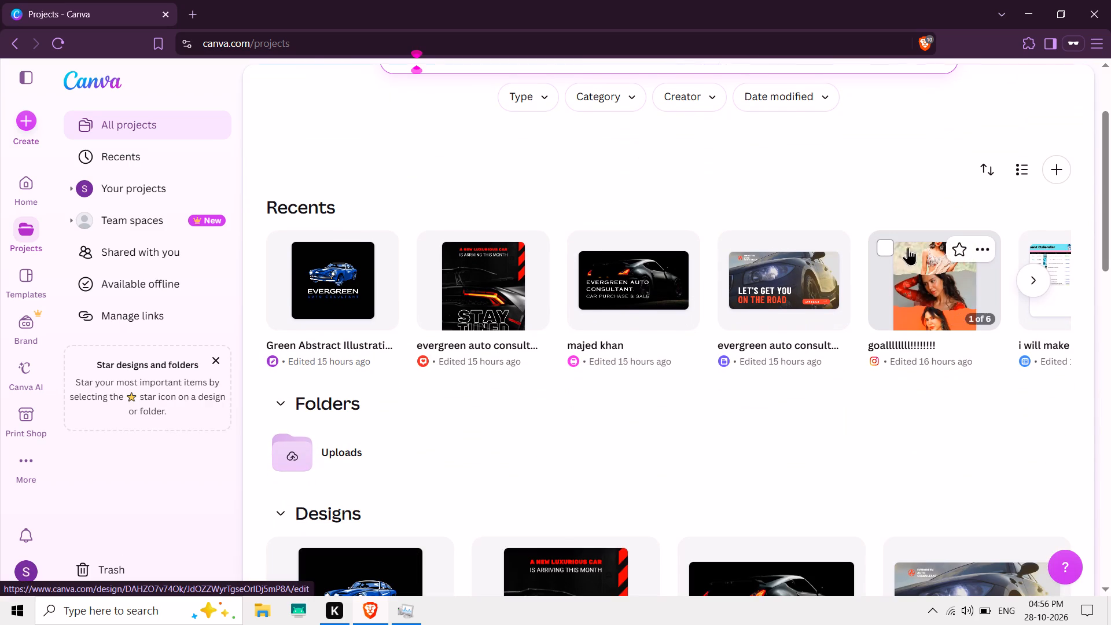
left_click(982, 248)
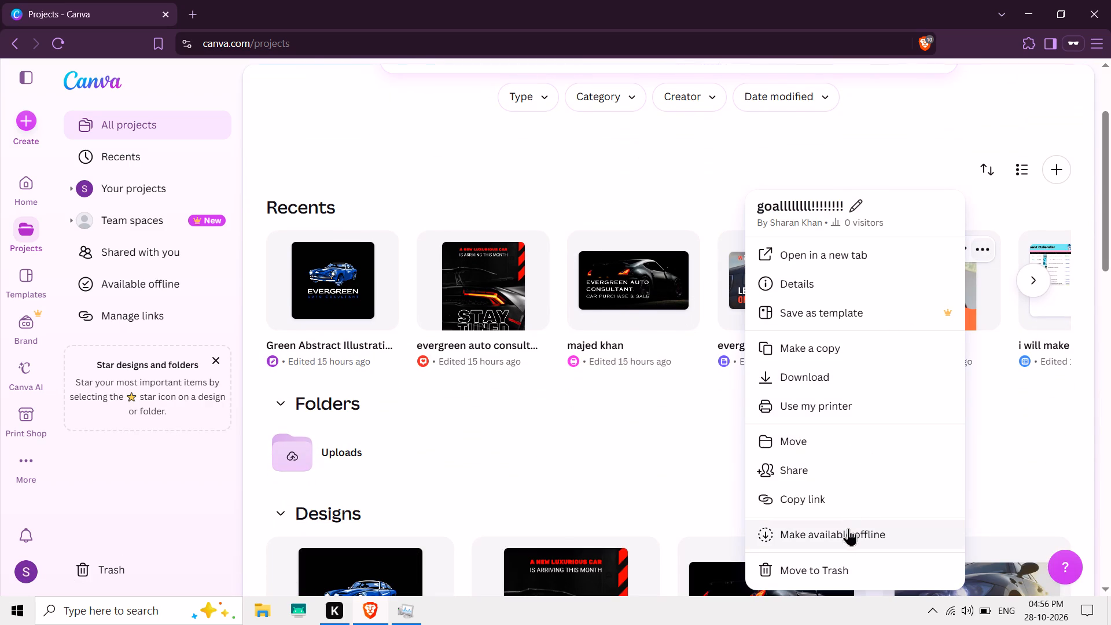
left_click(836, 564)
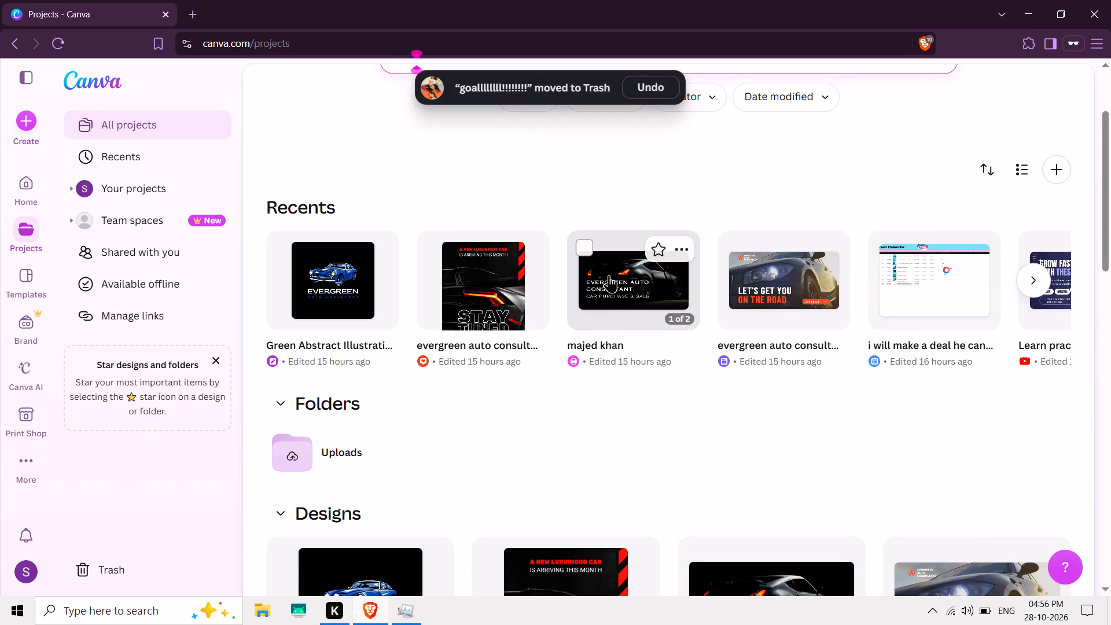
Move the recent auto consultant business card, the "i will make a deal" sheet and the "Learn practical forex" YouTube design to the trash.
left_click(688, 245)
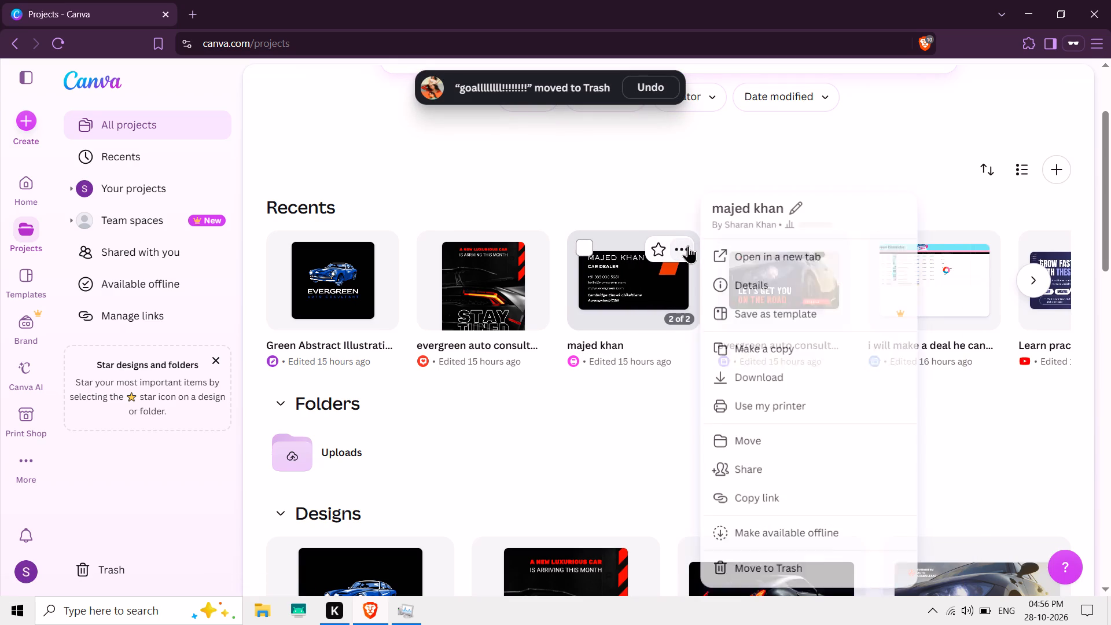
left_click(761, 560)
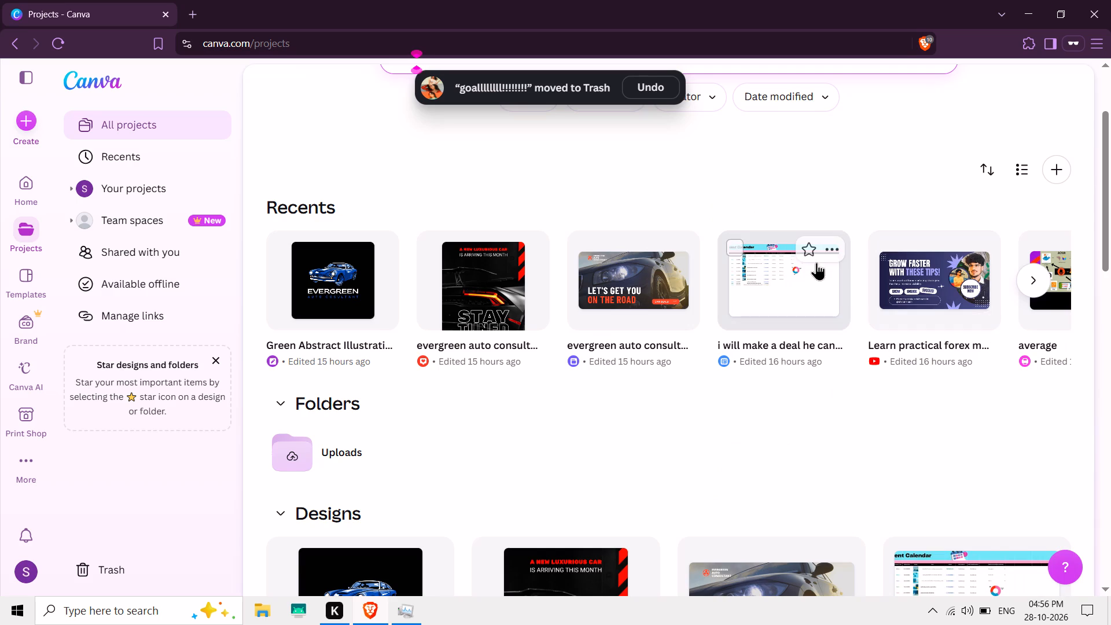
left_click(827, 253)
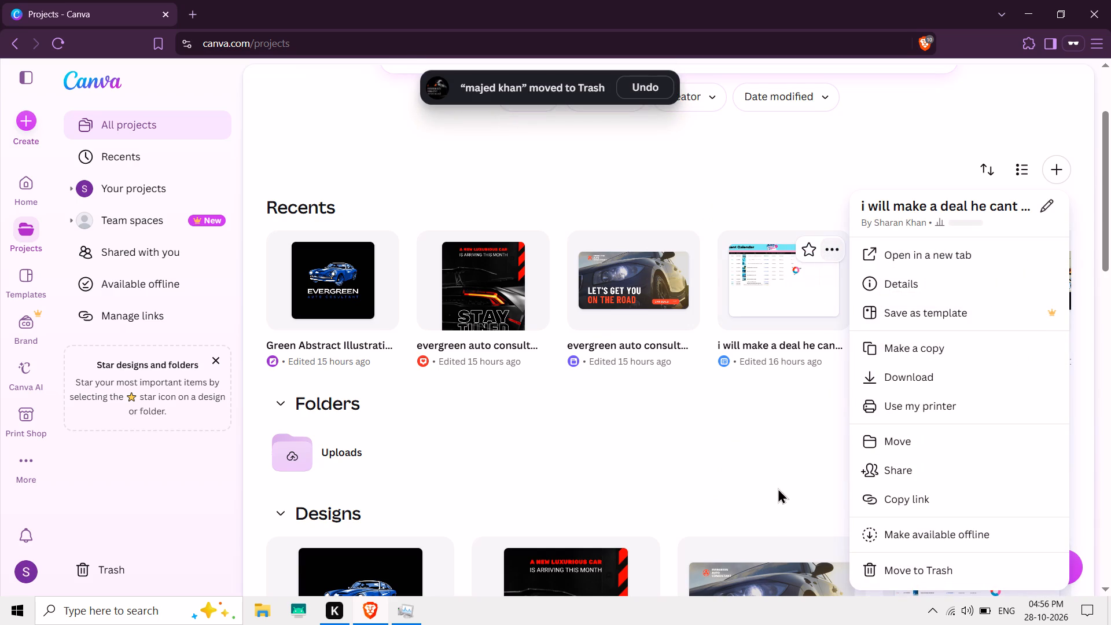
left_click(893, 566)
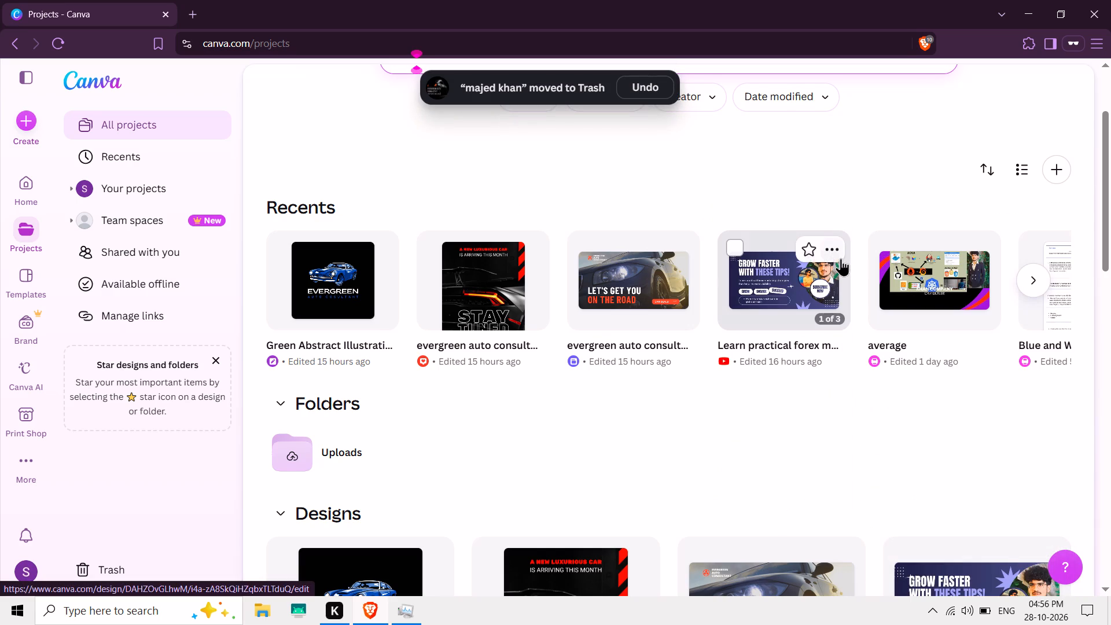
left_click(831, 258)
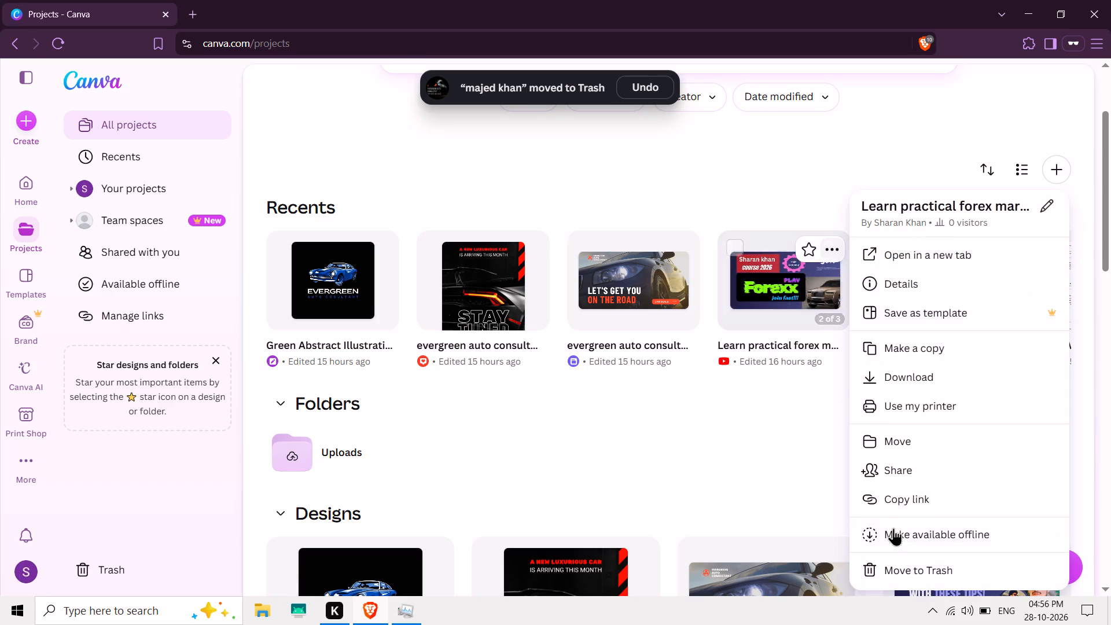
left_click(935, 571)
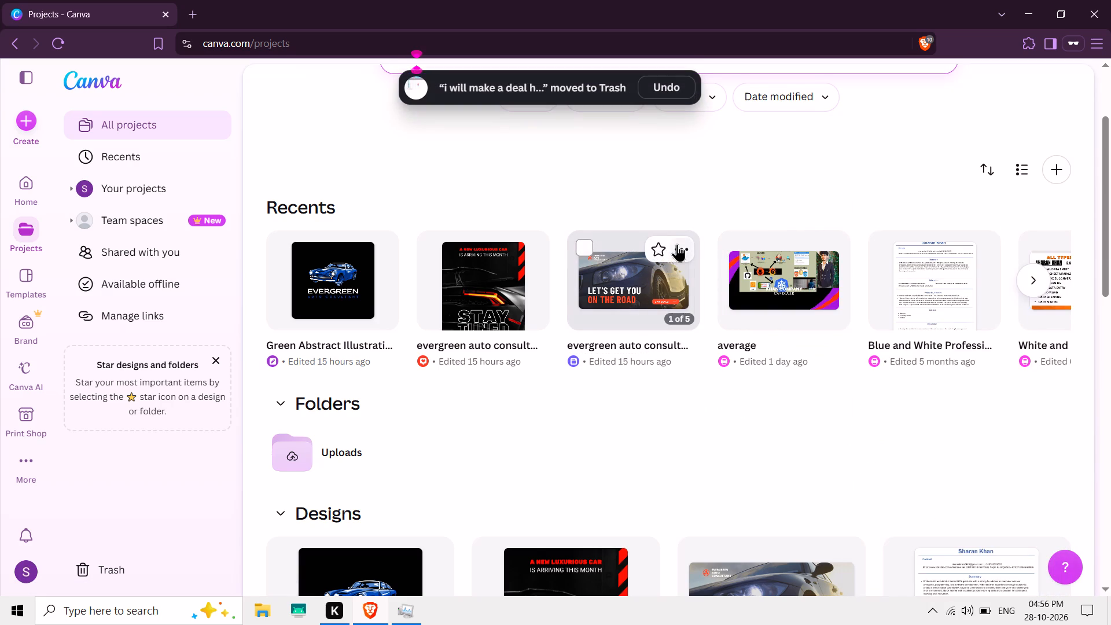
Move the evergreen auto consultant website, the "average" design and the evergreen auto consultant "Stay tuned" story to the trash.
left_click(679, 248)
left_click(756, 571)
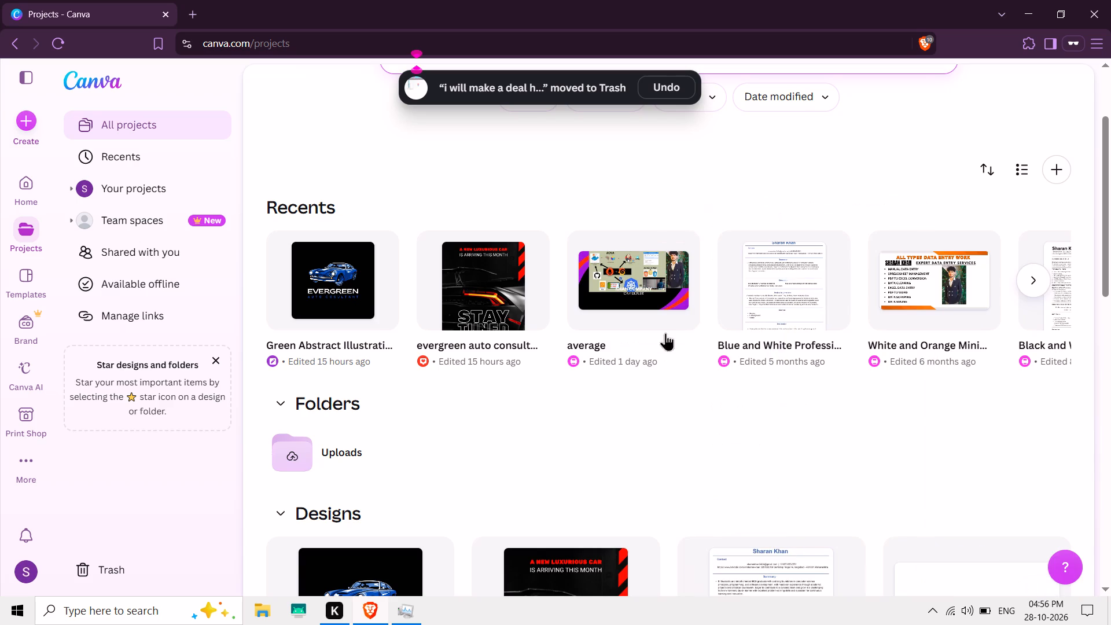
left_click(682, 253)
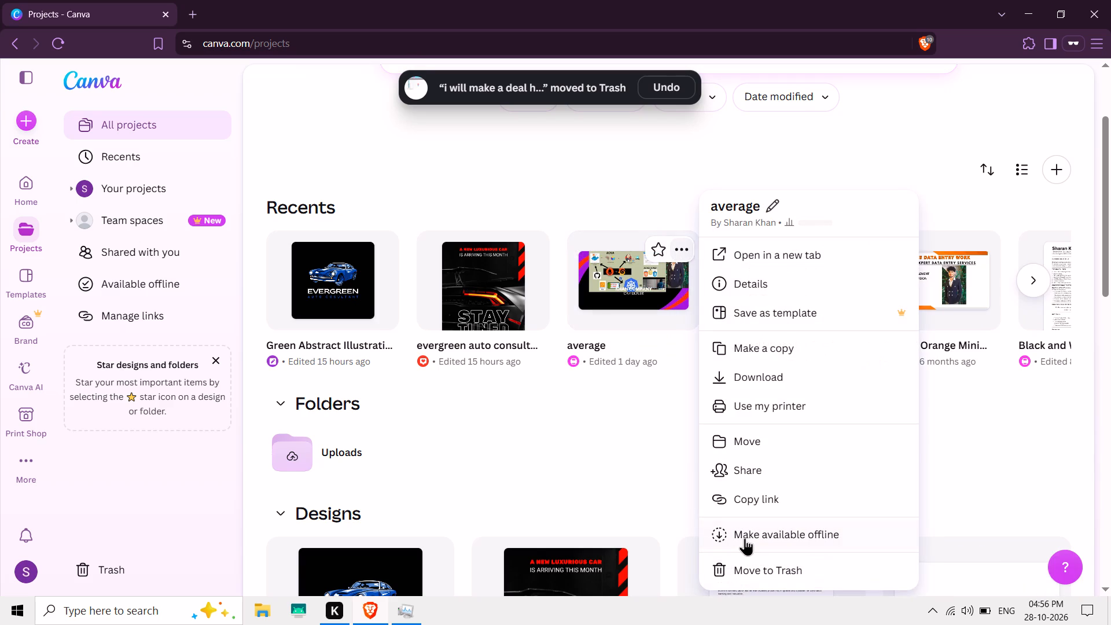
left_click(751, 565)
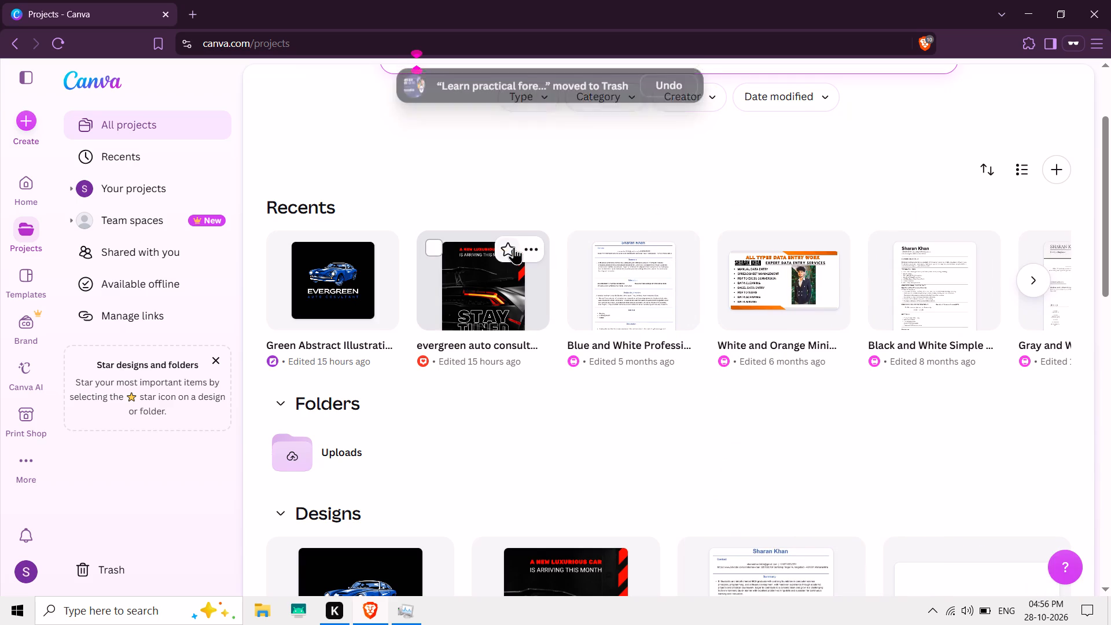
left_click(537, 248)
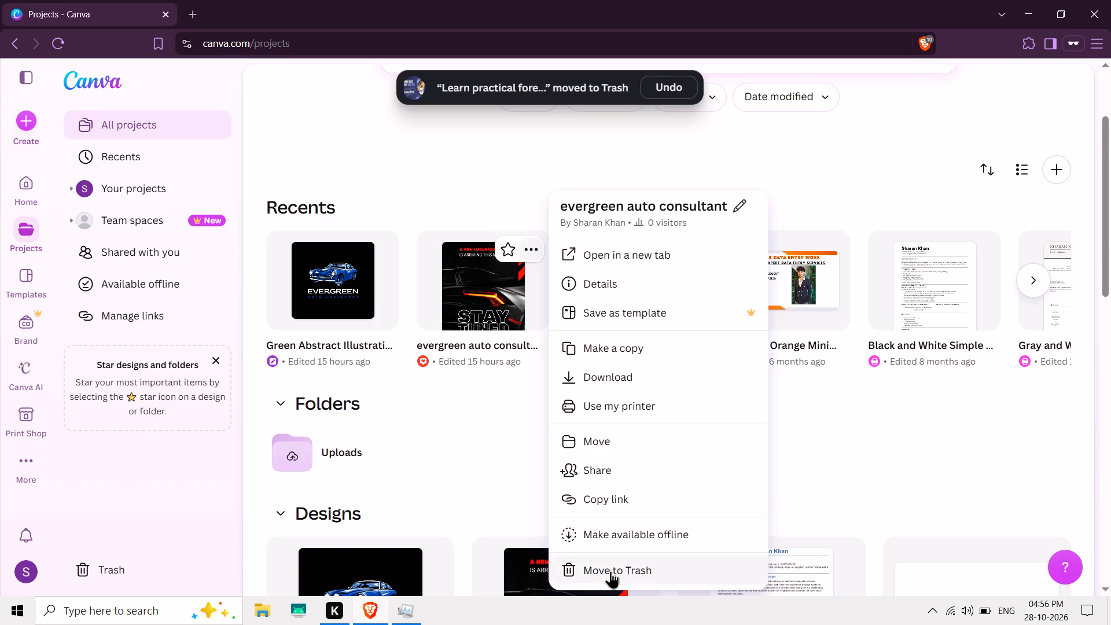
left_click(610, 571)
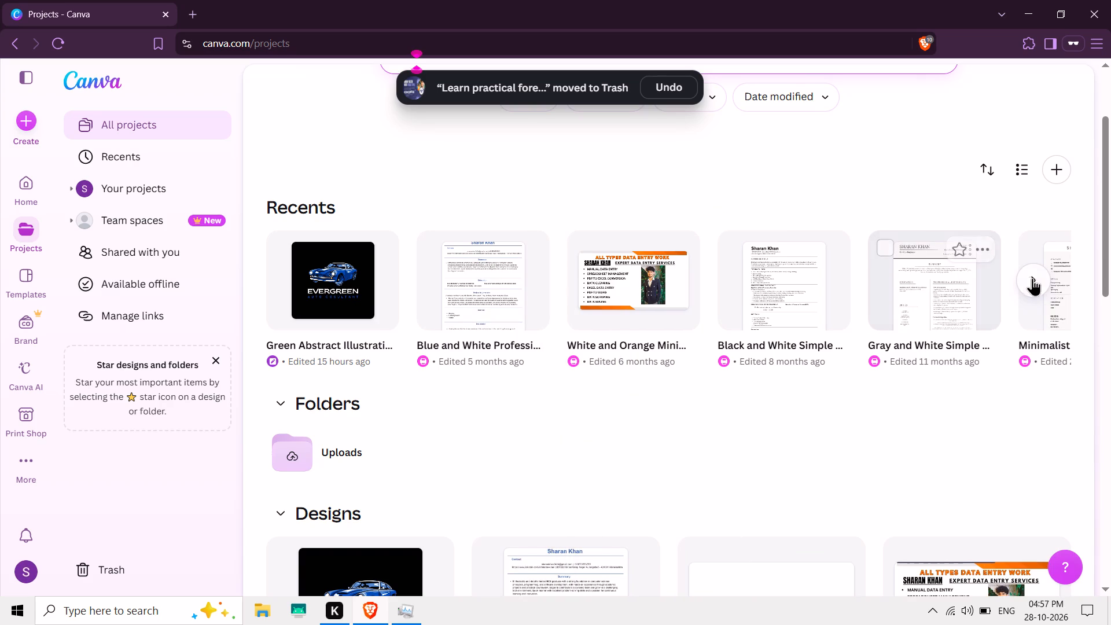
Create a new blank presentation from the home page.
left_click(1033, 278)
left_click(1033, 278)
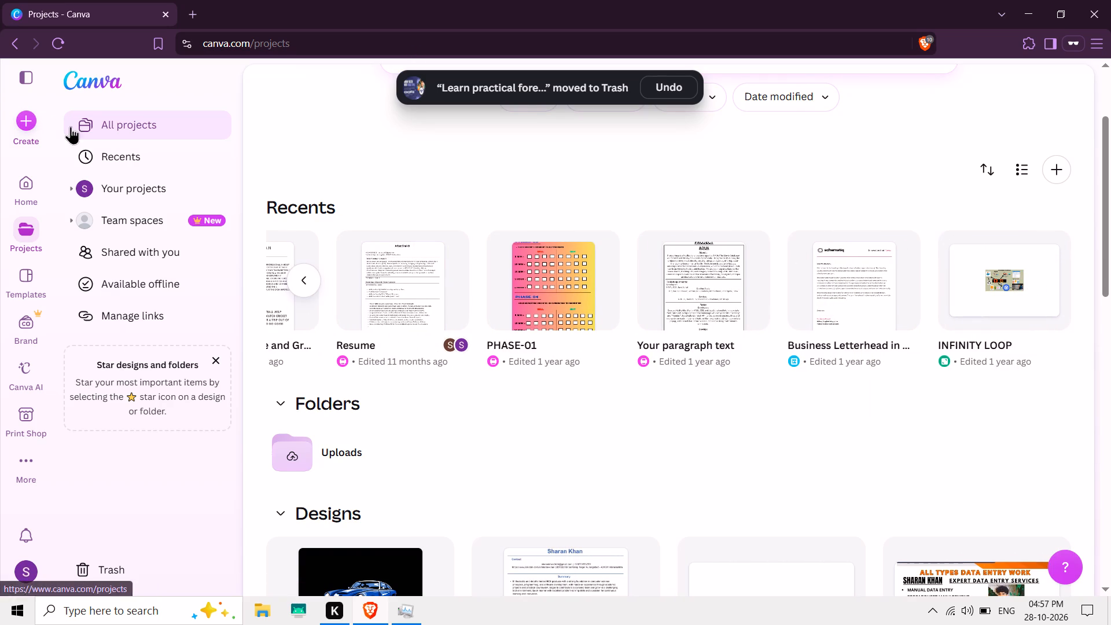
left_click(17, 194)
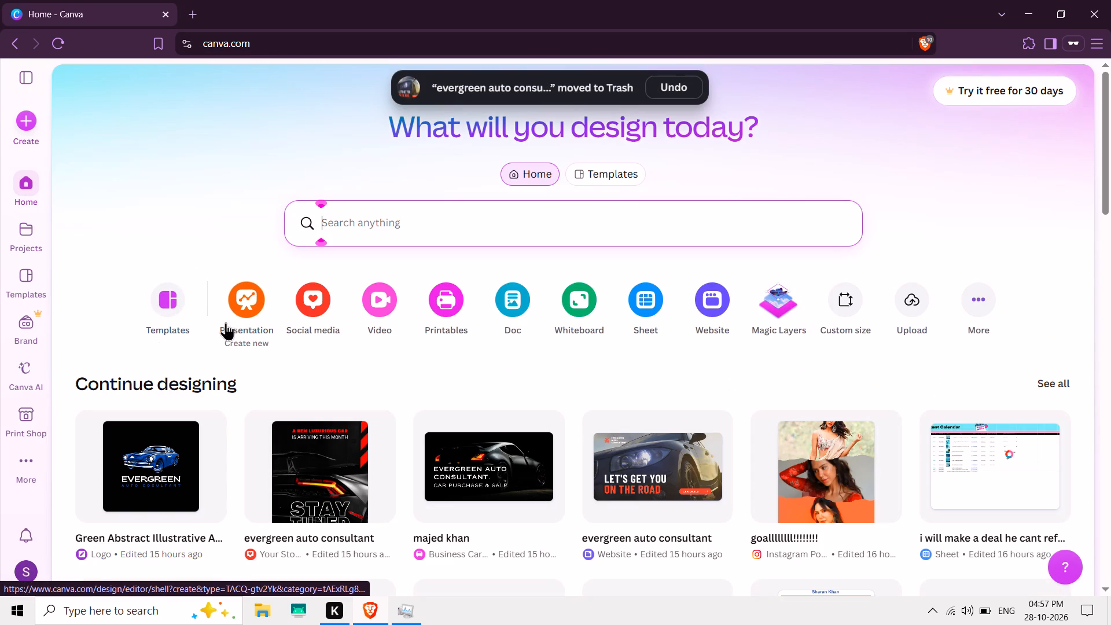
left_click(237, 289)
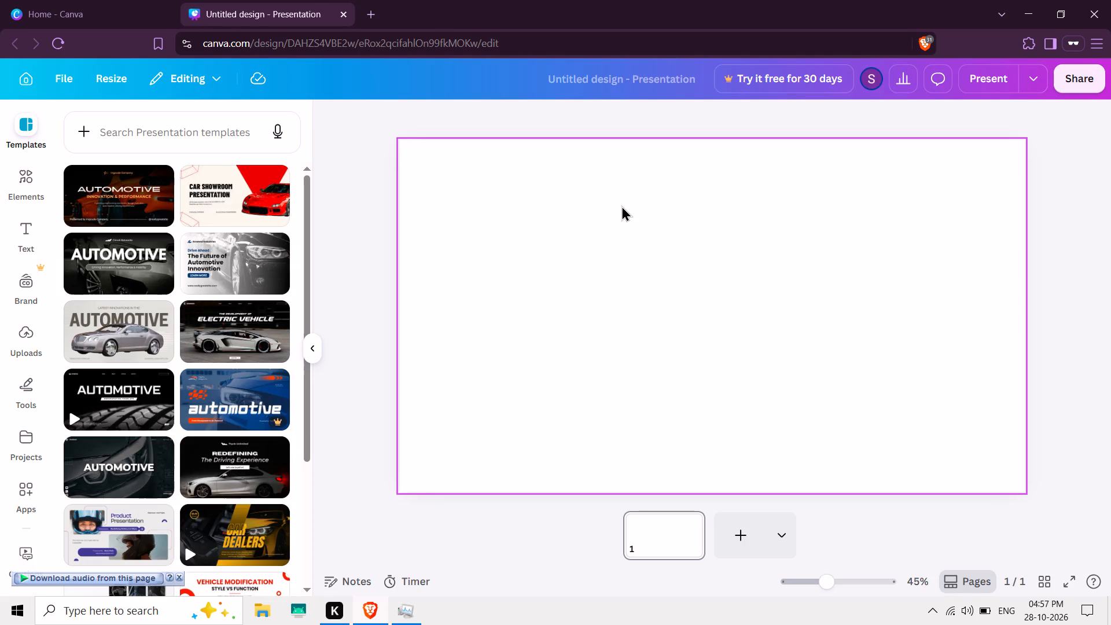
Search the presentation templates for "fiverr gig template" and look through the suggested designs.
left_click(167, 142)
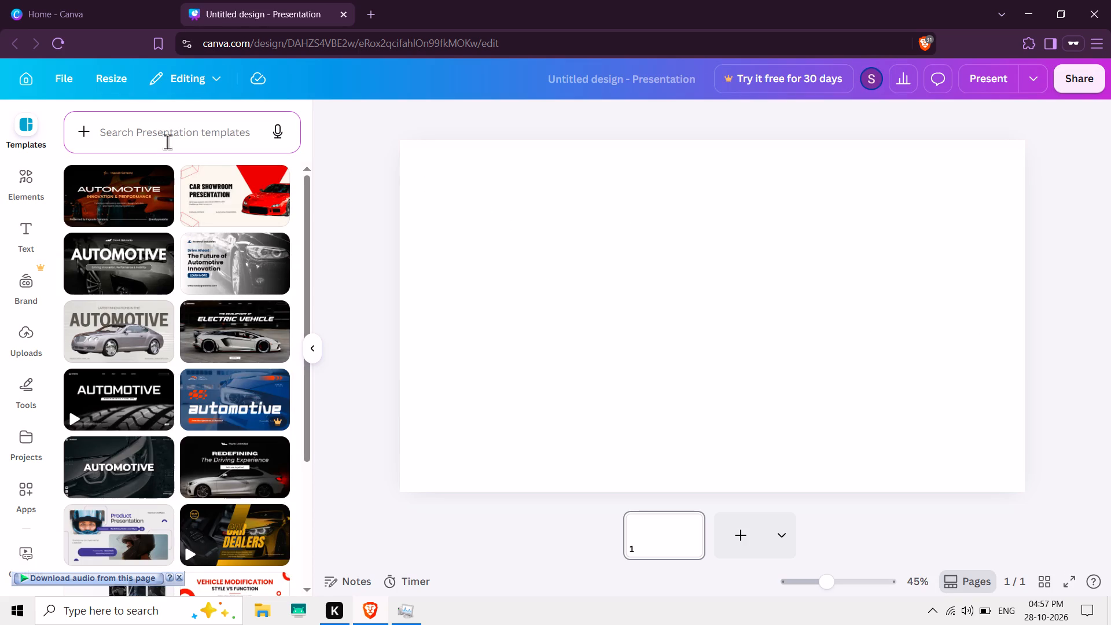
left_click(167, 142)
left_click(171, 126)
type("fiverr")
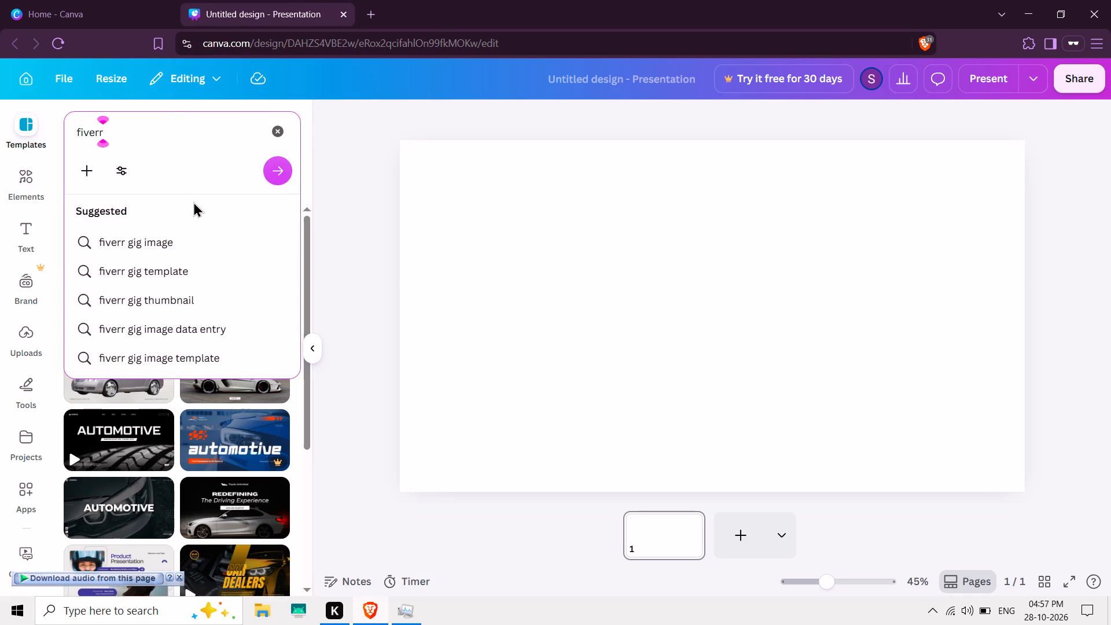
left_click(190, 282)
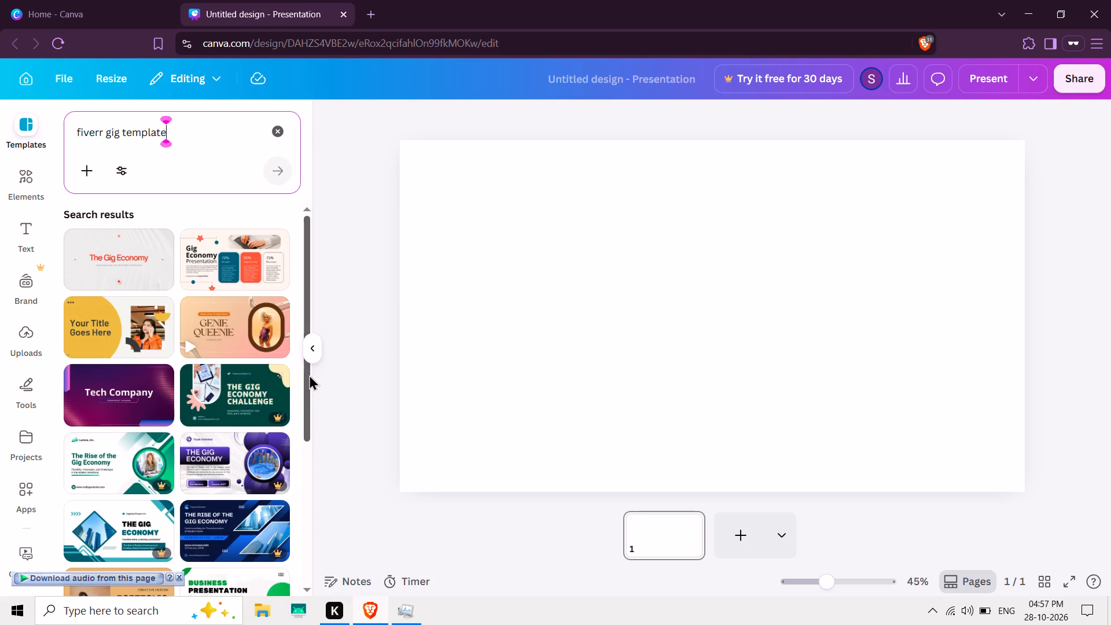
left_click_drag(309, 374, 278, 521)
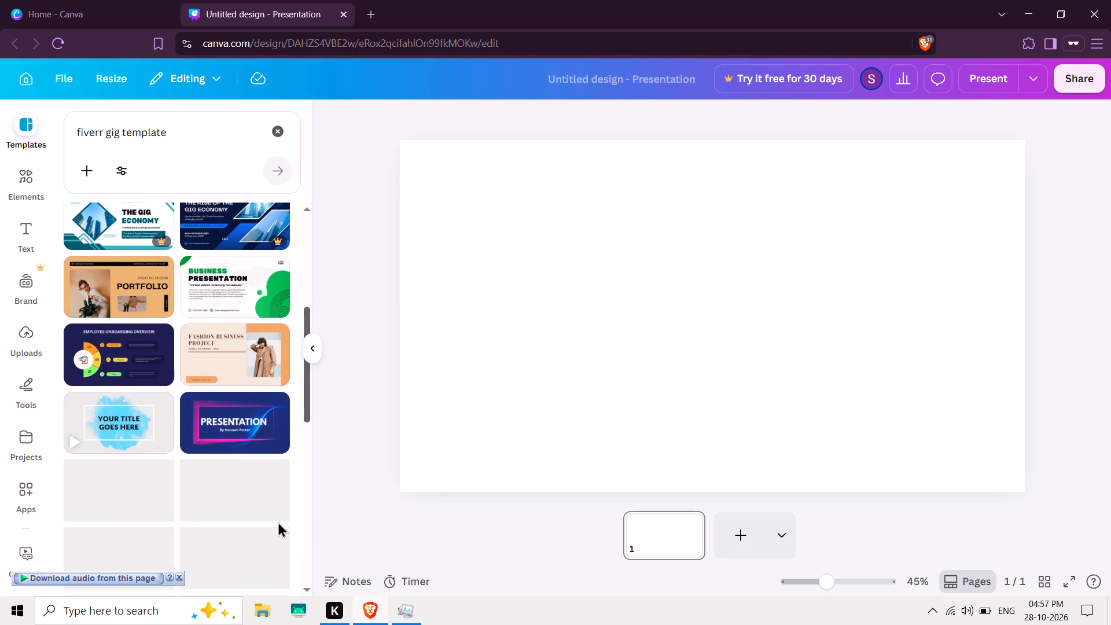
left_click_drag(278, 521, 278, 546)
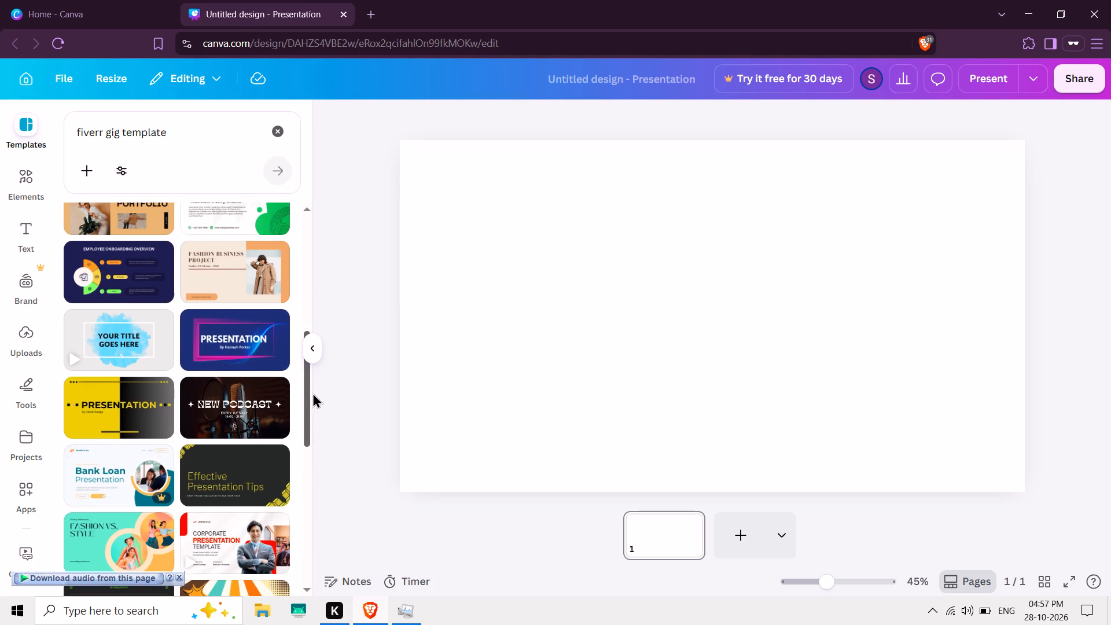
Shorten the template search to "fiverr" and look through the matching presentation templates.
left_click(238, 138)
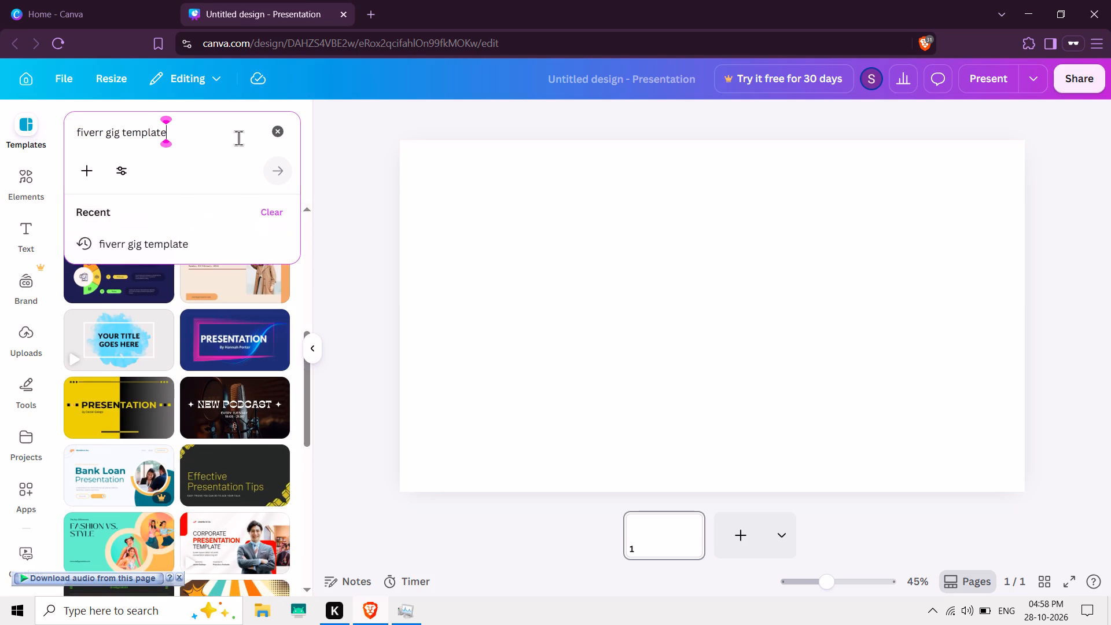
key("BackSpace")
key("BackSpace")
key("BackSpace")
key("BackSpace")
key("BackSpace")
key("BackSpace")
key("BackSpace")
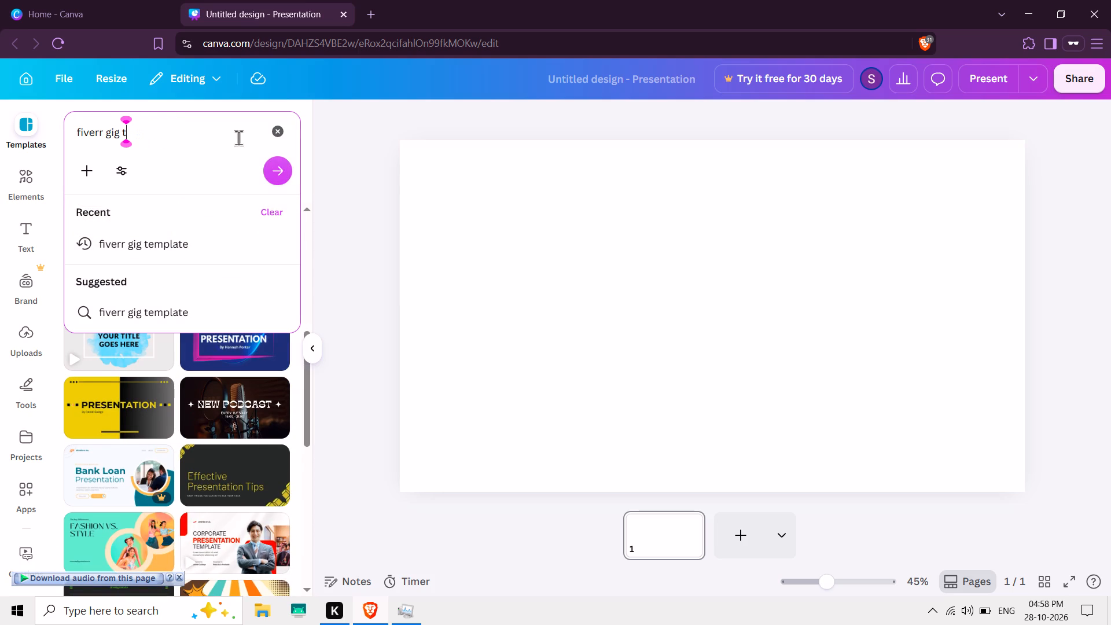
key("BackSpace")
key("BackSpace")
key("BackSpace")
key("BackSpace")
key("BackSpace")
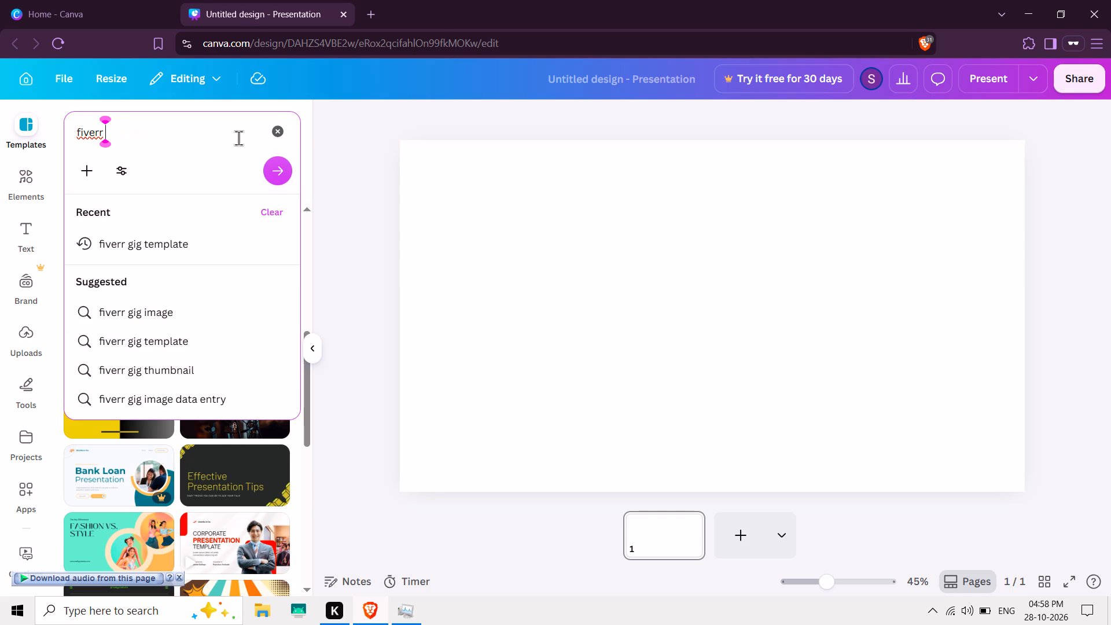
key("BackSpace")
key("Return")
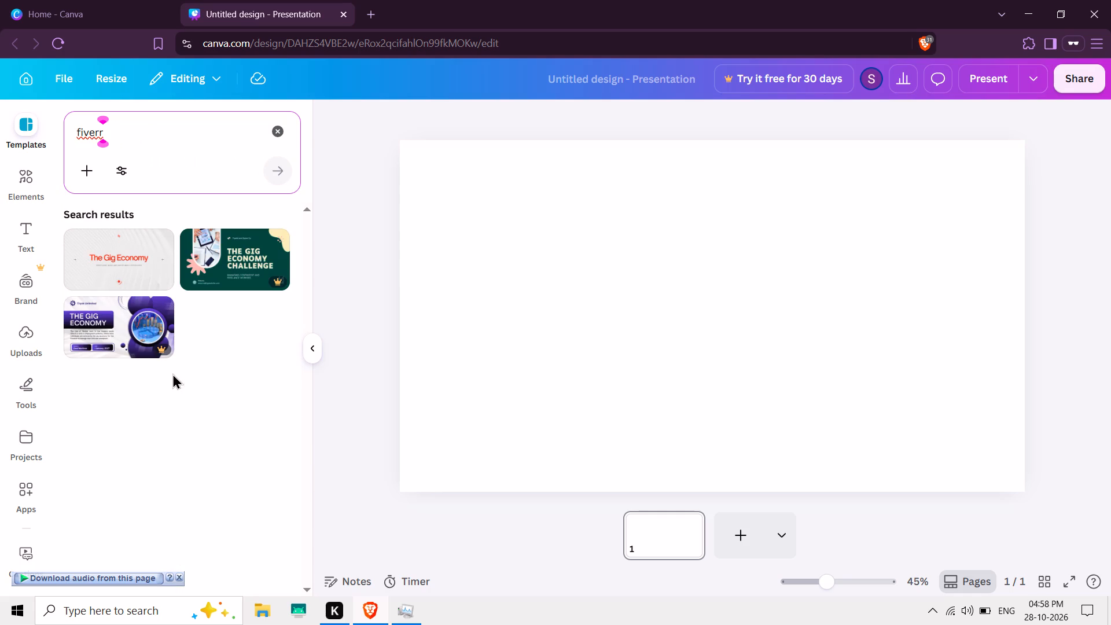
left_click(308, 391)
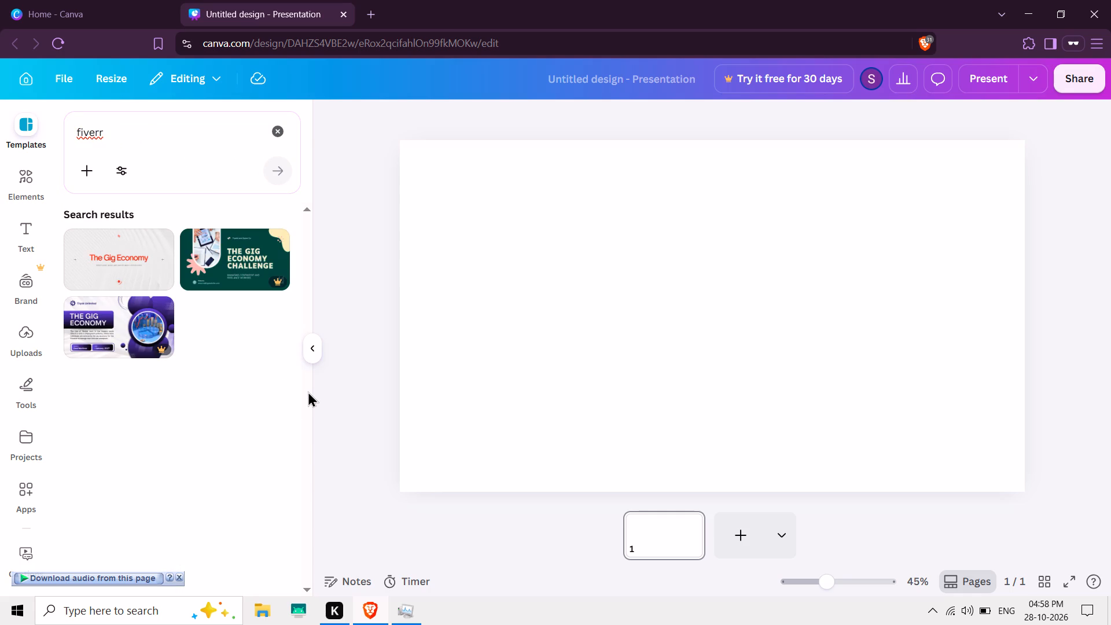
left_click_drag(308, 391, 299, 444)
left_click(28, 128)
Leave the presentation for the home page, create a new blank Doc, and close the leftover home tab.
left_click(61, 79)
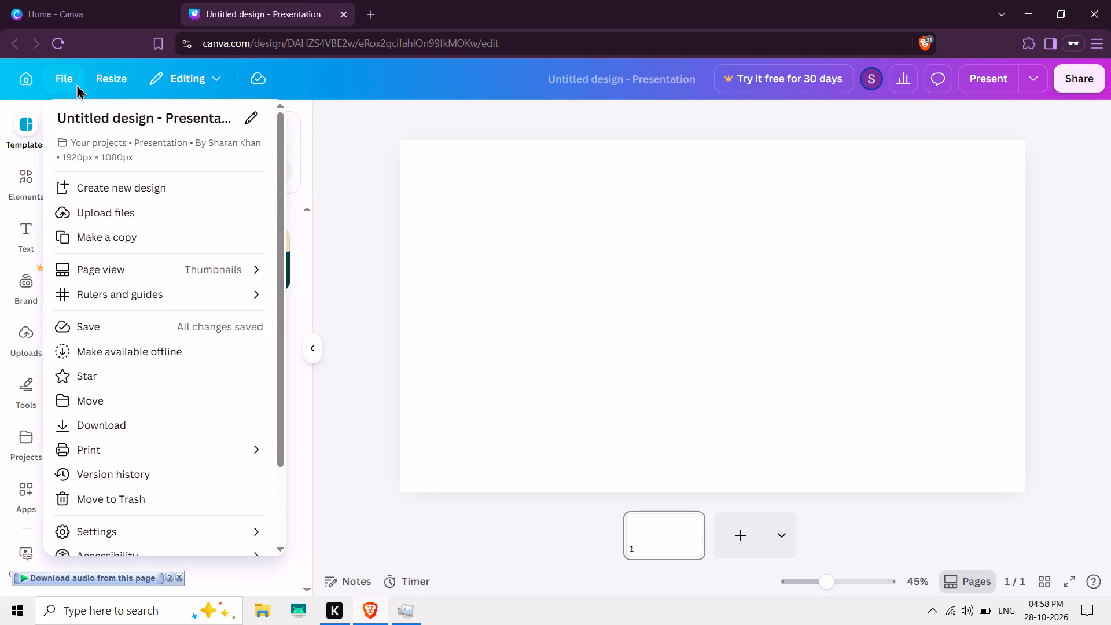
left_click(12, 79)
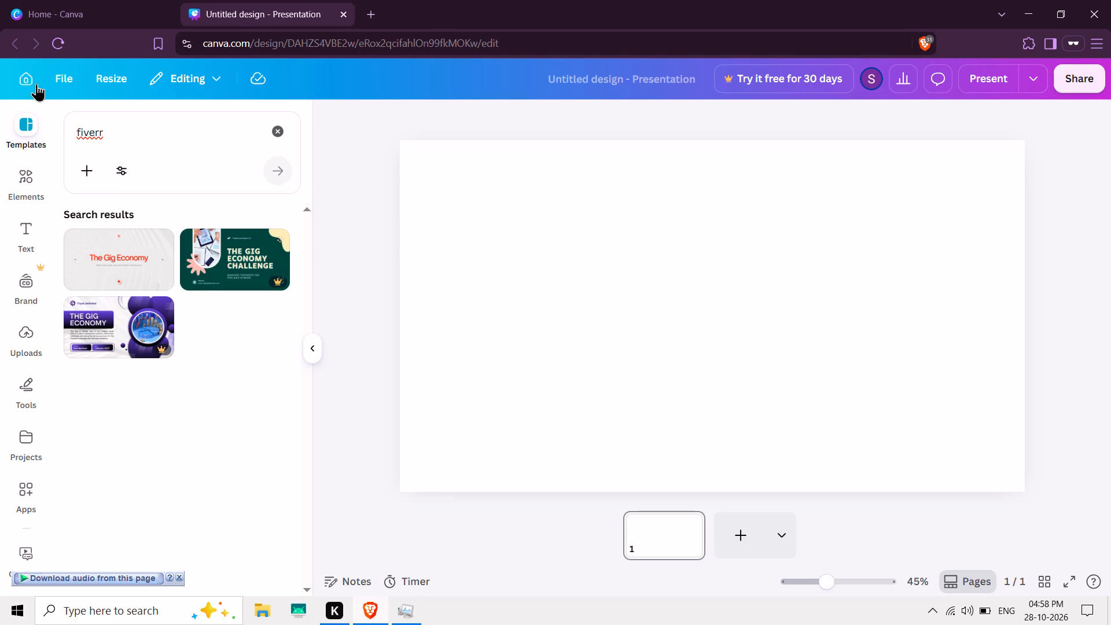
left_click(27, 78)
left_click(27, 78)
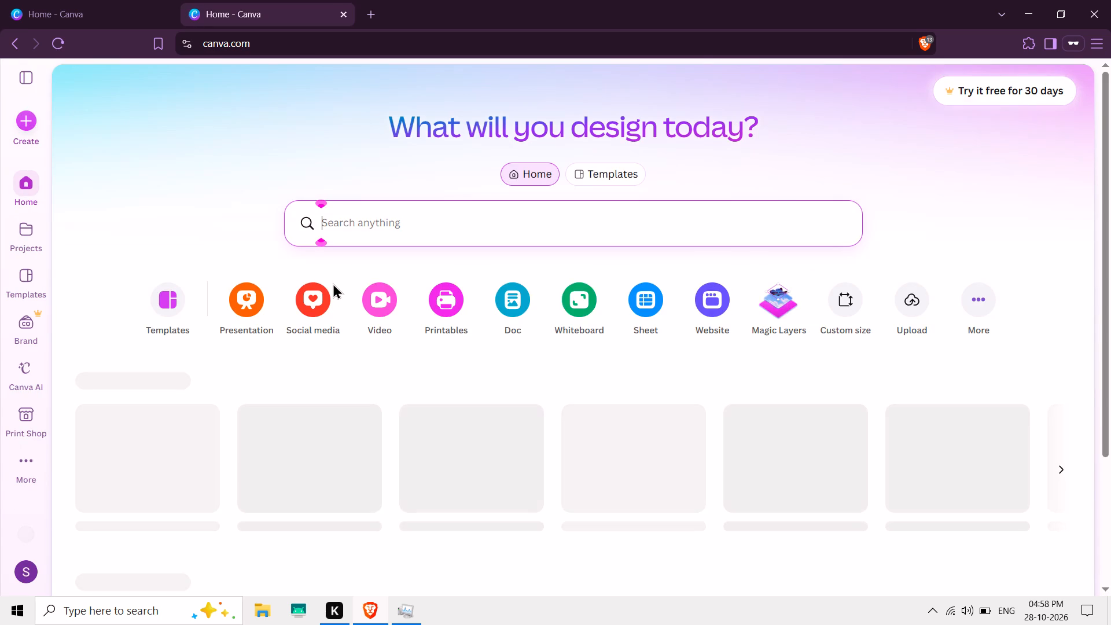
left_click(515, 304)
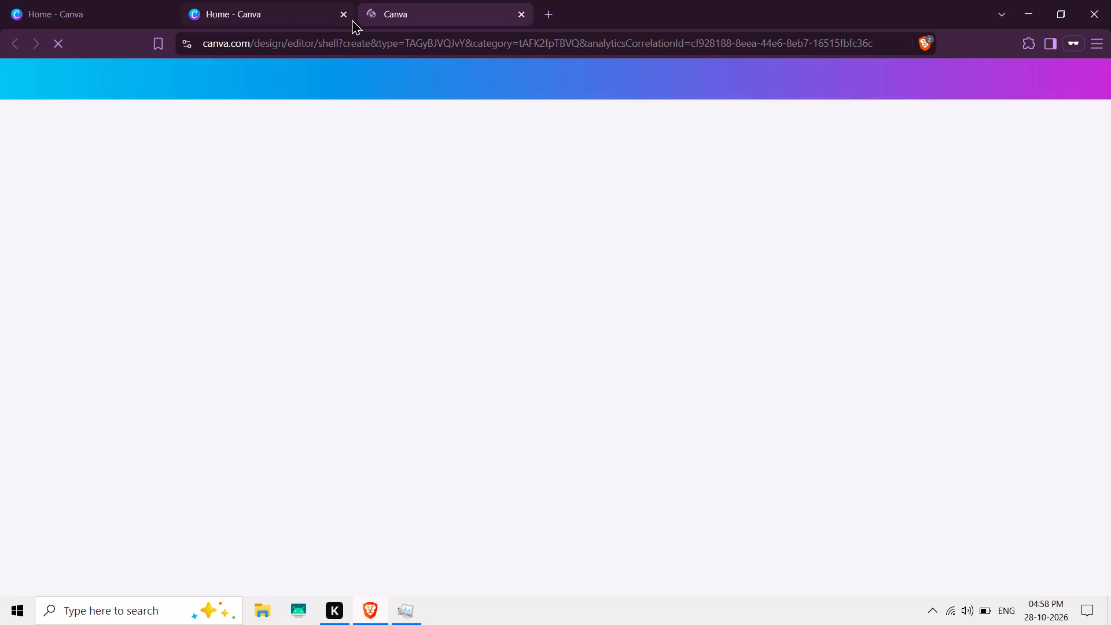
left_click(339, 17)
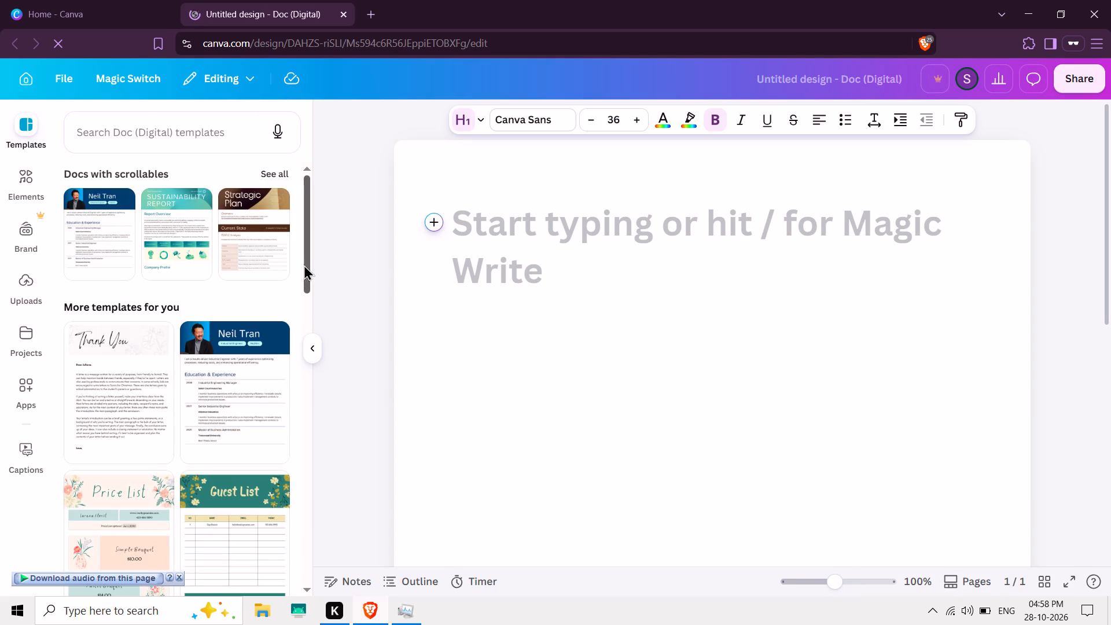
Look through the suggested Doc templates for a layout that suits a Fiverr gig.
left_click_drag(308, 266, 277, 335)
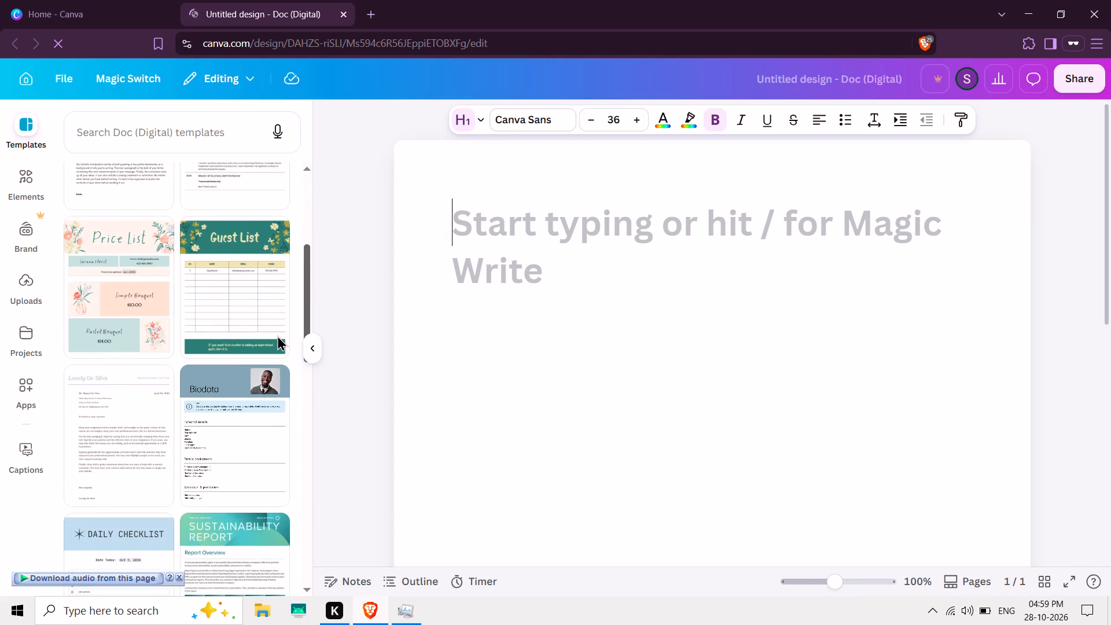
left_click_drag(277, 335, 286, 477)
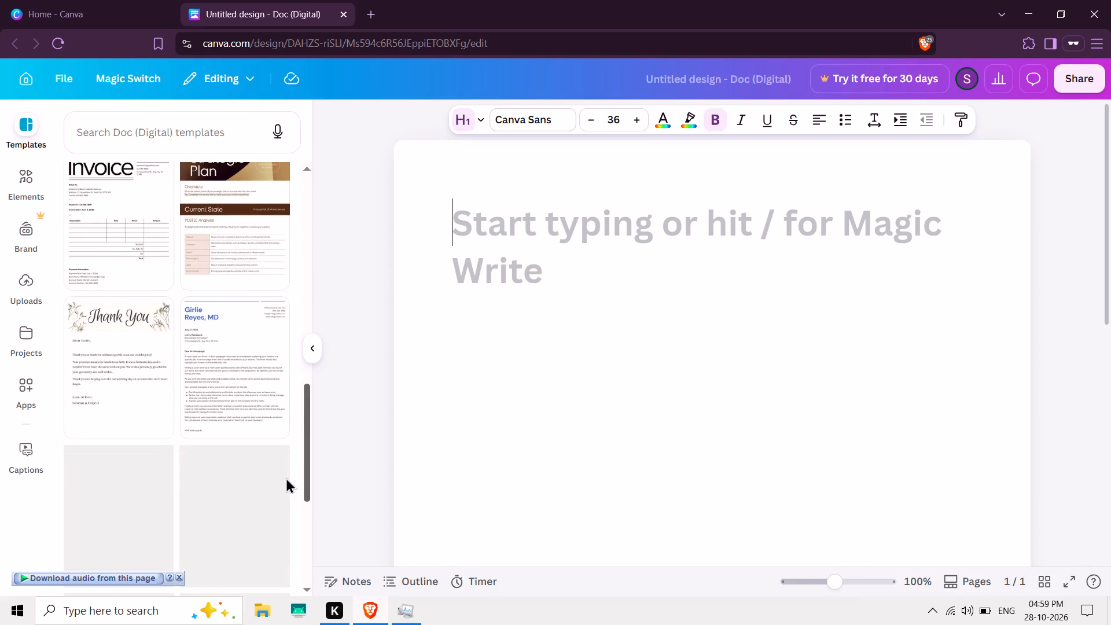
left_click_drag(286, 477, 290, 469)
left_click_drag(307, 446, 293, 541)
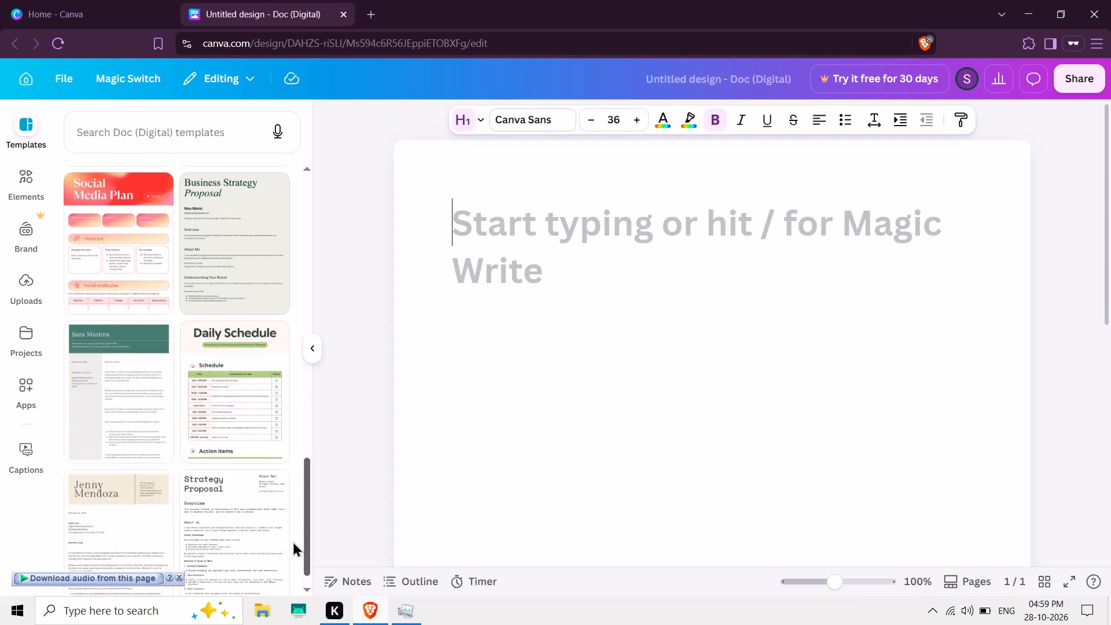
left_click_drag(293, 541, 306, 504)
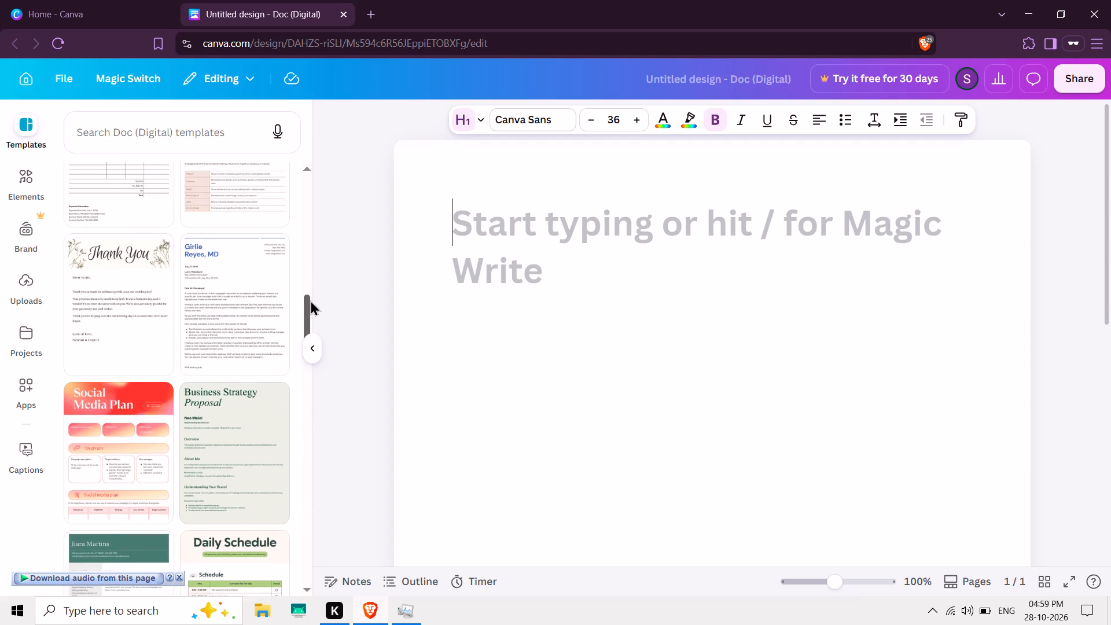
left_click_drag(309, 303, 278, 395)
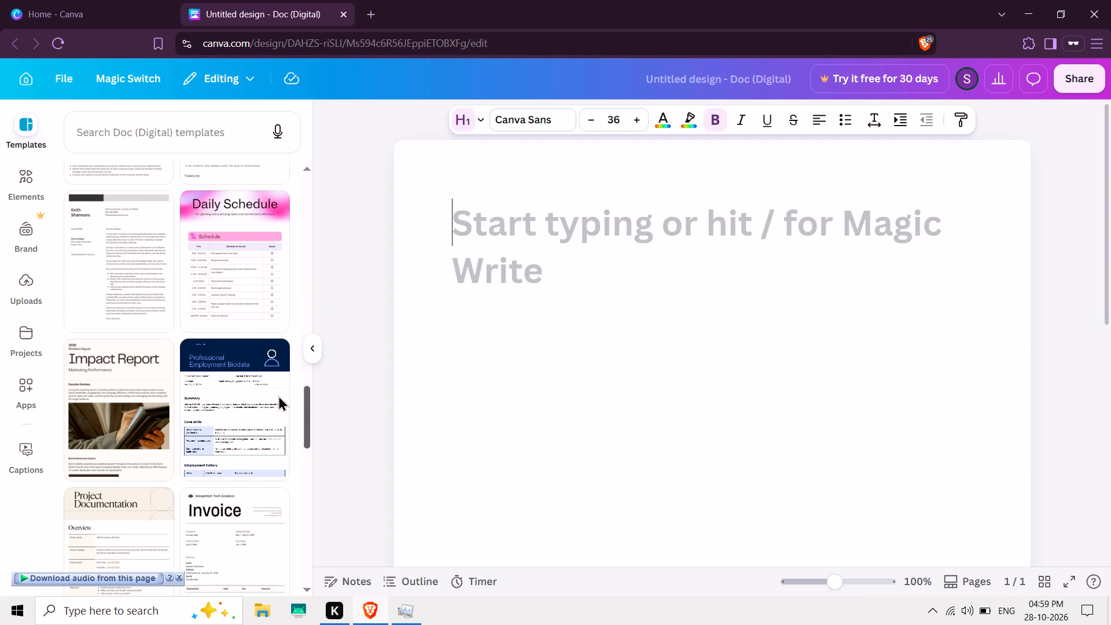
left_click_drag(278, 395, 268, 462)
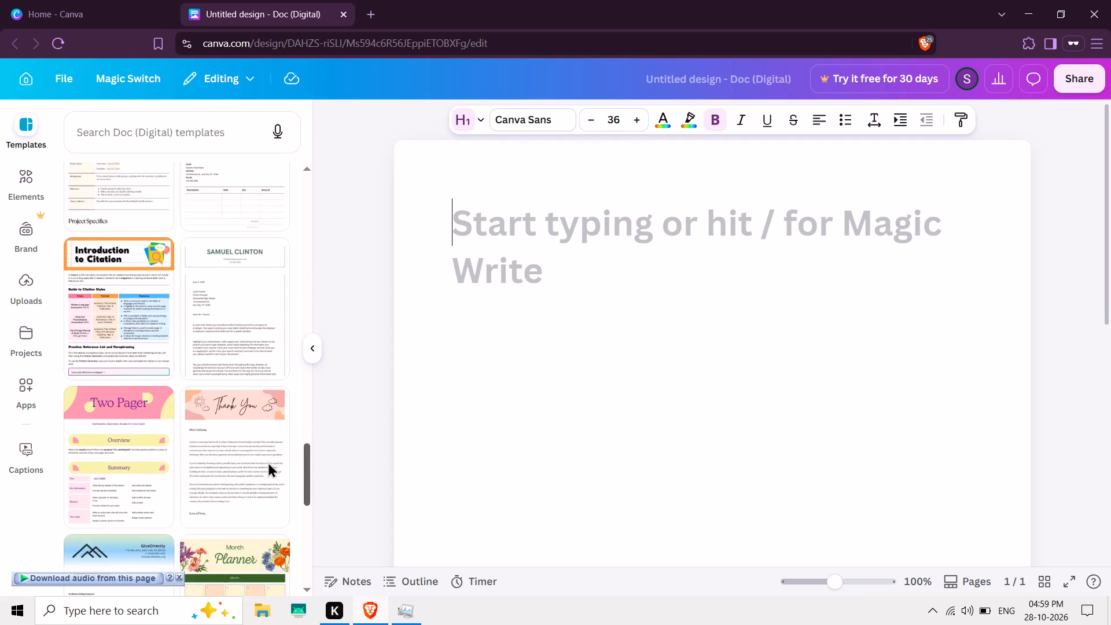
left_click_drag(268, 462, 267, 482)
left_click_drag(306, 492, 303, 529)
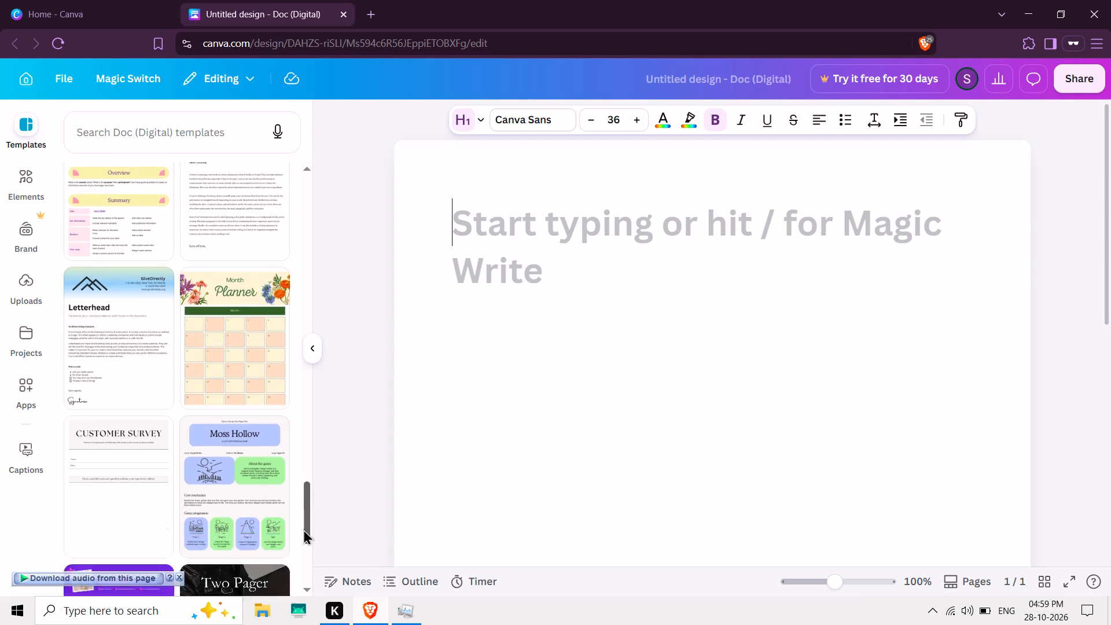
left_click_drag(303, 529, 307, 515)
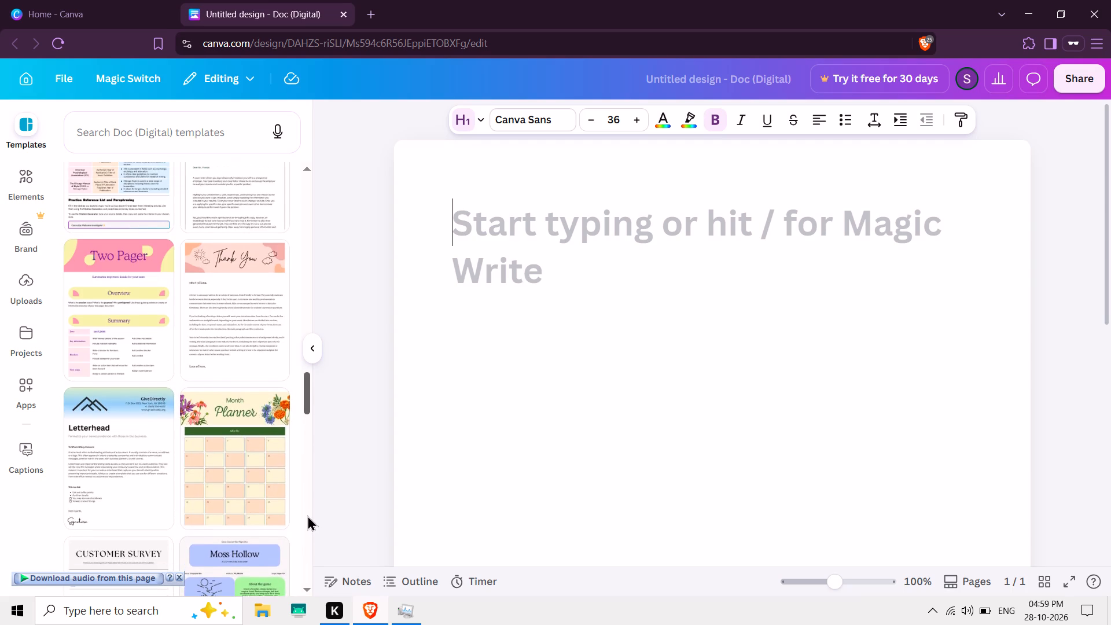
left_click_drag(307, 515, 286, 595)
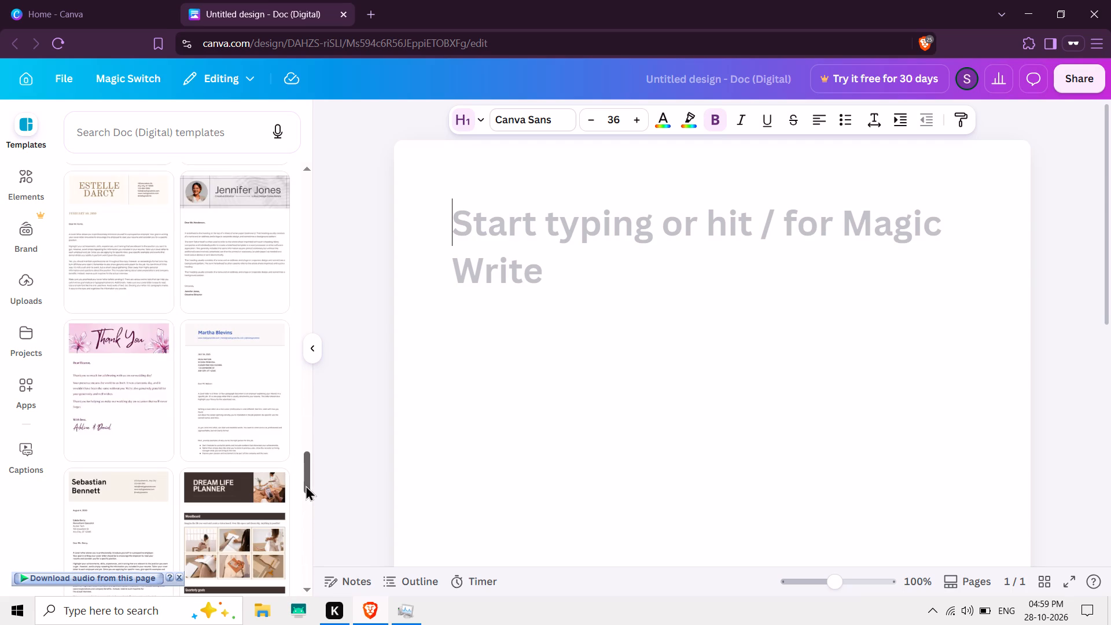
left_click_drag(306, 485, 362, 181)
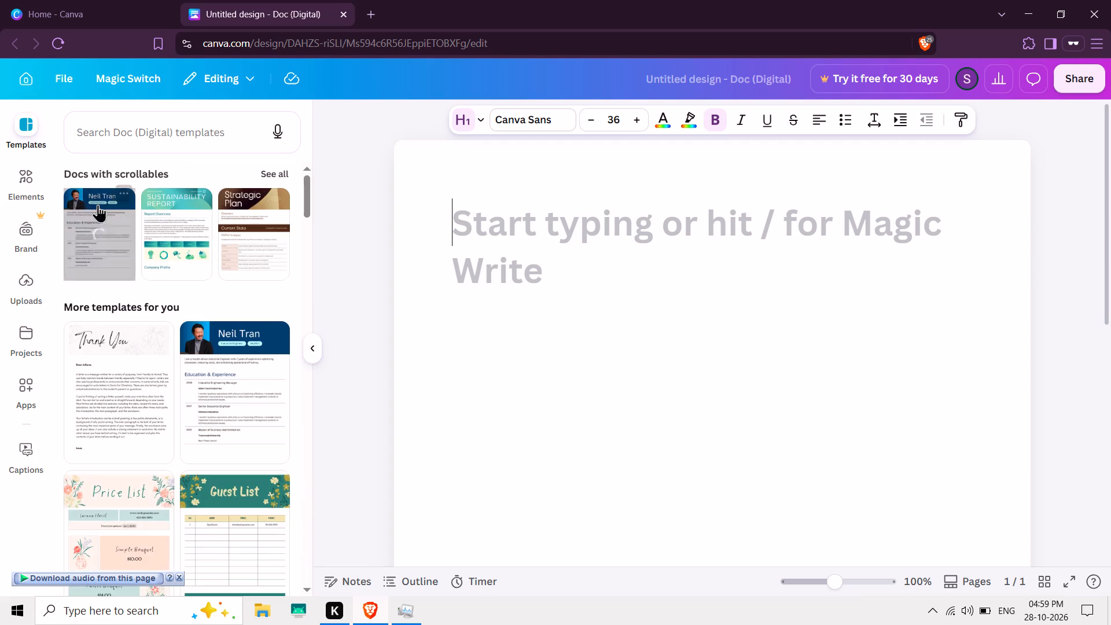
Return to the home page, create a new blank YouTube Thumbnail from the frequently used designs, and close the leftover home tab.
left_click_drag(7, 71, 21, 82)
left_click(21, 82)
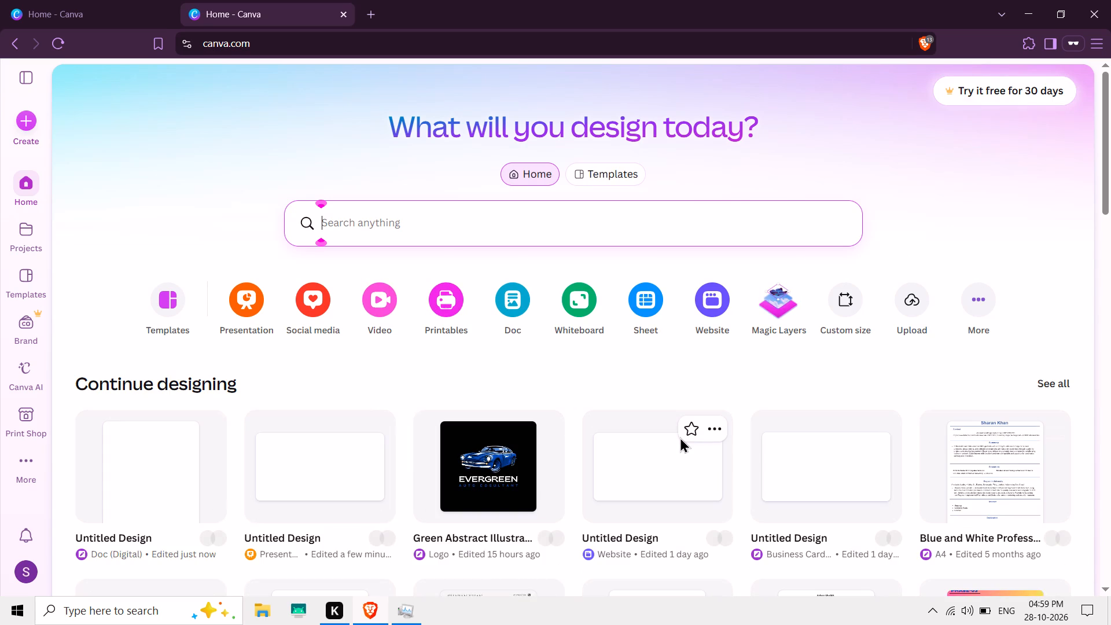
left_click(1110, 446)
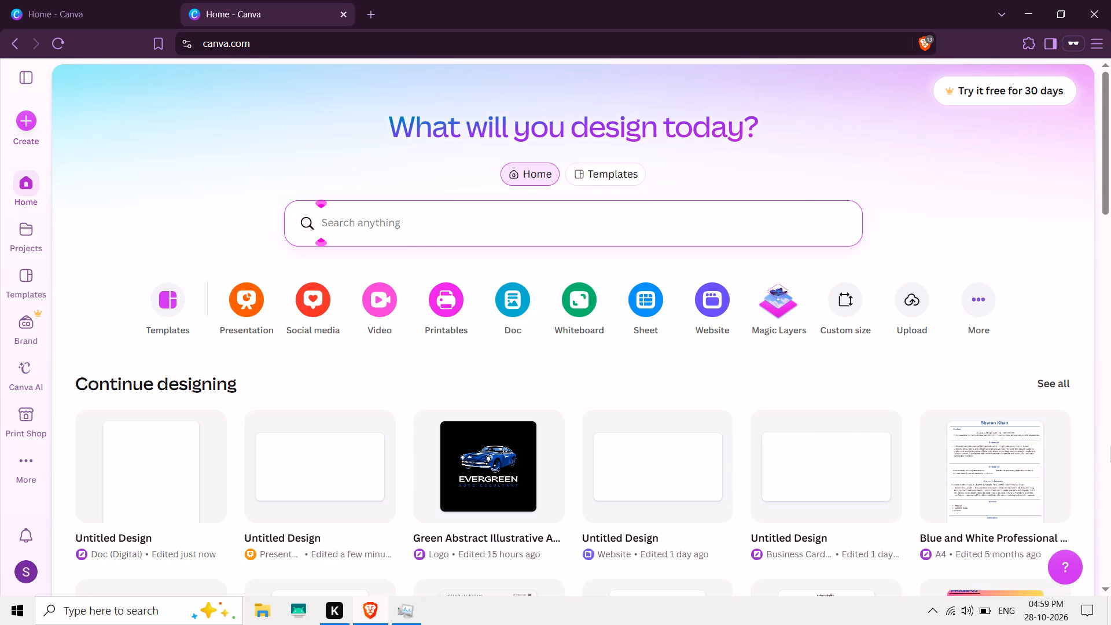
left_click_drag(1106, 298, 1097, 337)
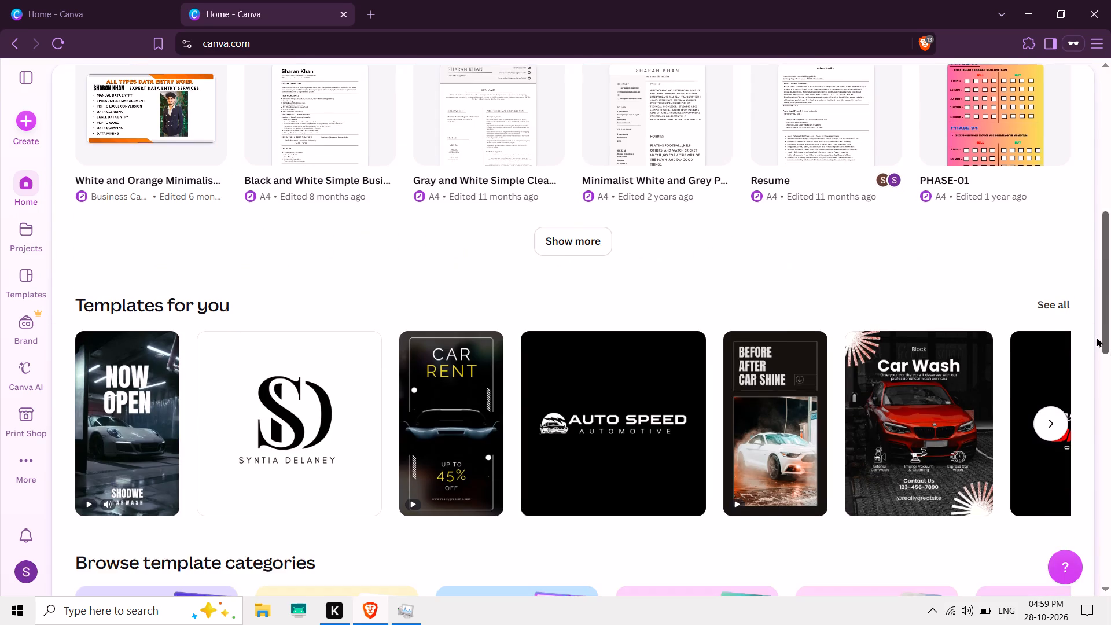
left_click_drag(1097, 337, 1065, 403)
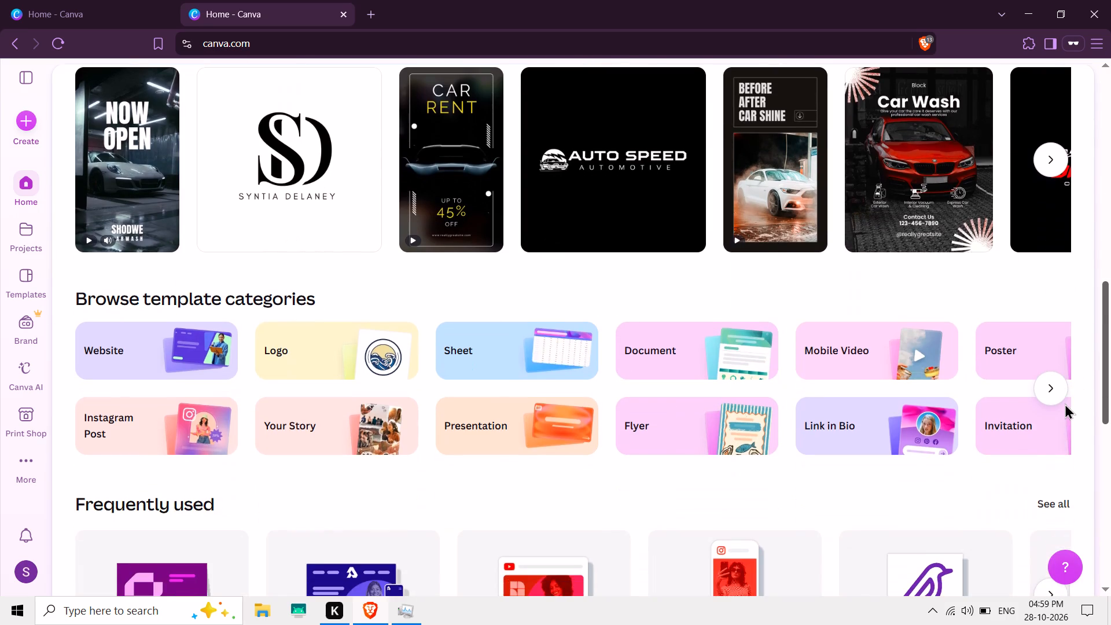
left_click_drag(1065, 403, 1065, 405)
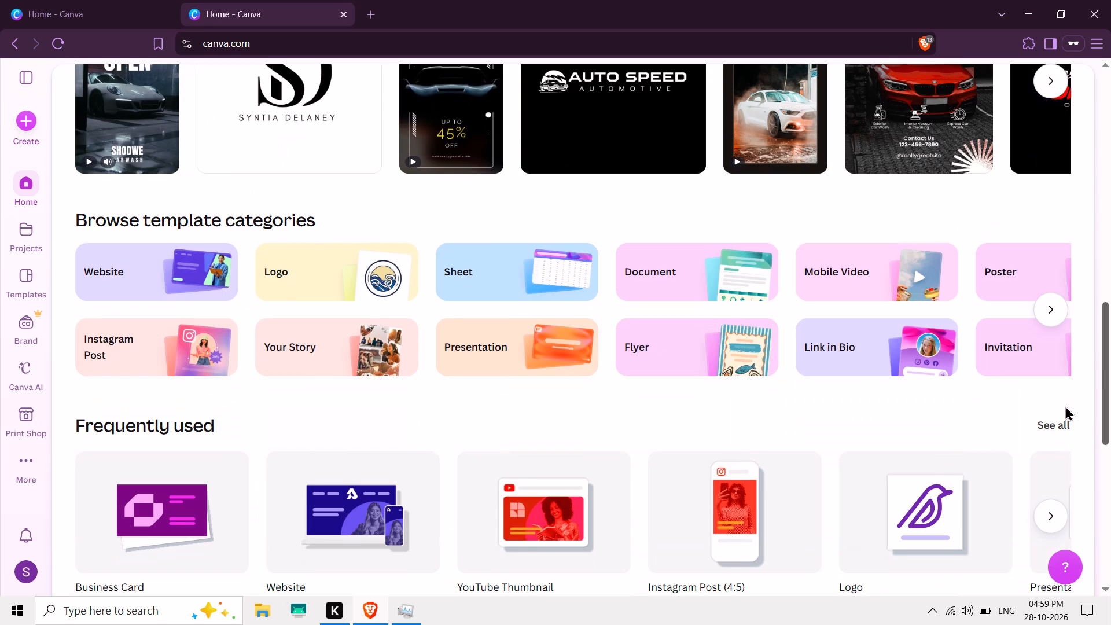
left_click_drag(1065, 405, 1062, 414)
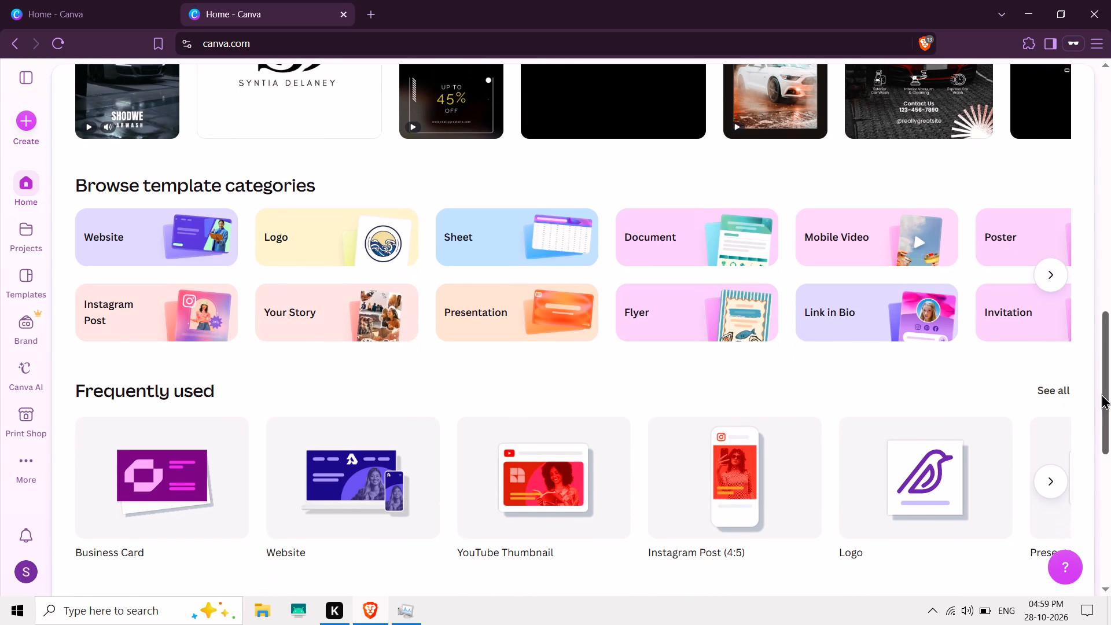
left_click_drag(1101, 394, 1094, 418)
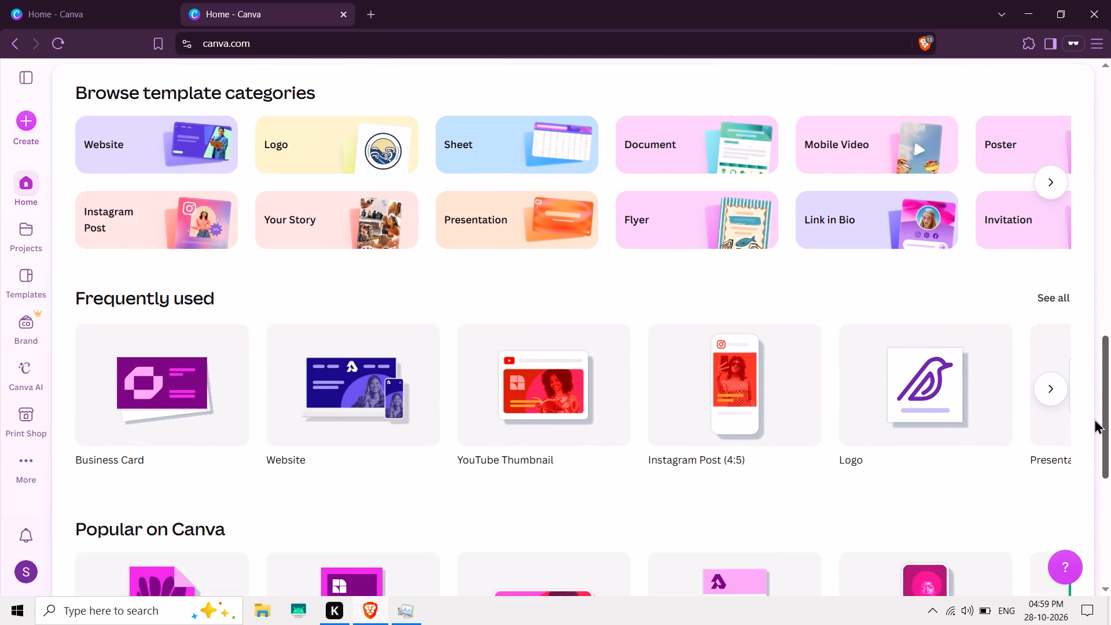
left_click_drag(1094, 418, 1082, 466)
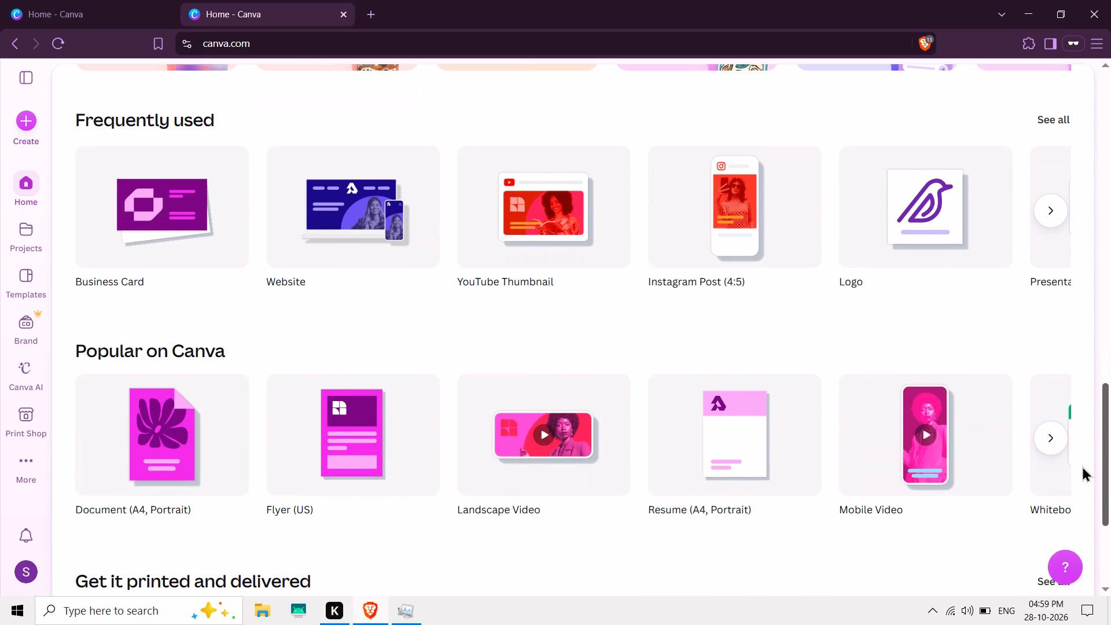
left_click_drag(1082, 466, 1082, 468)
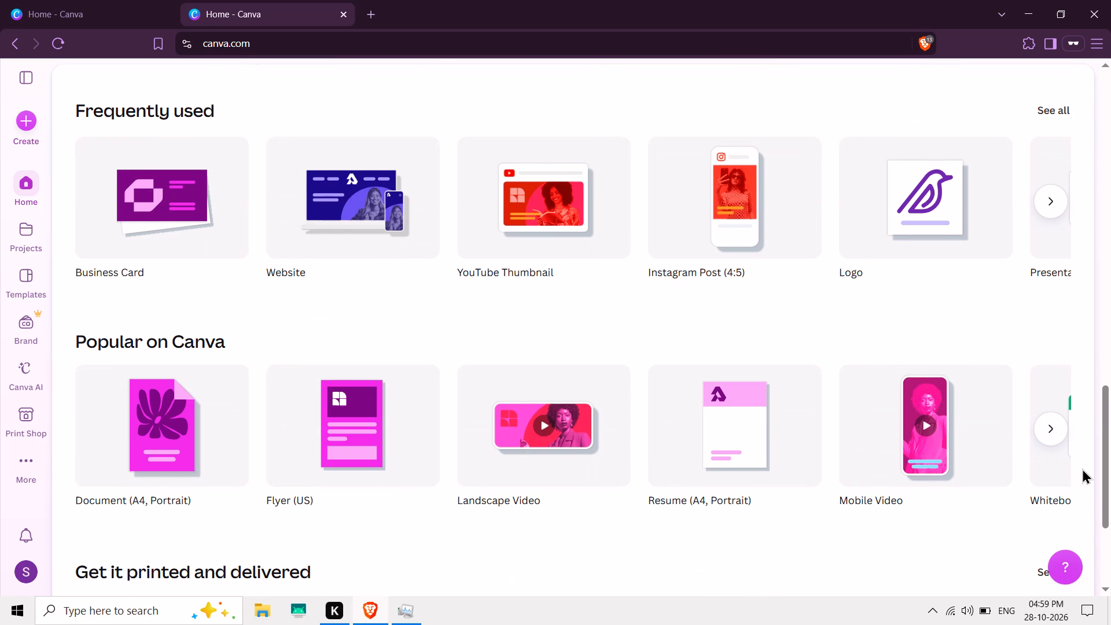
left_click(529, 200)
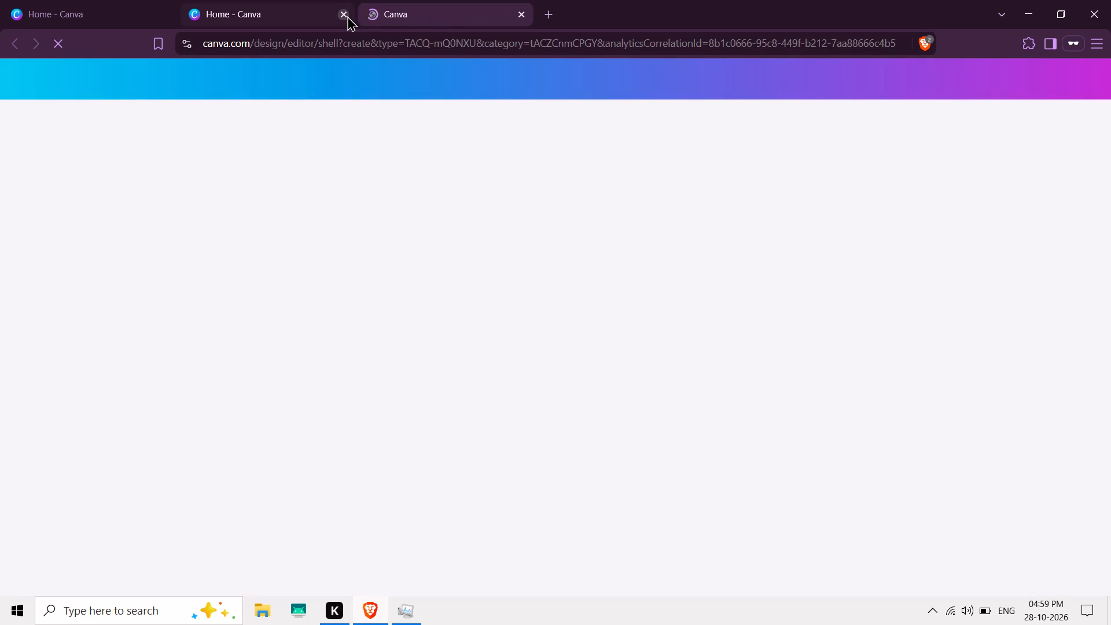
left_click(347, 16)
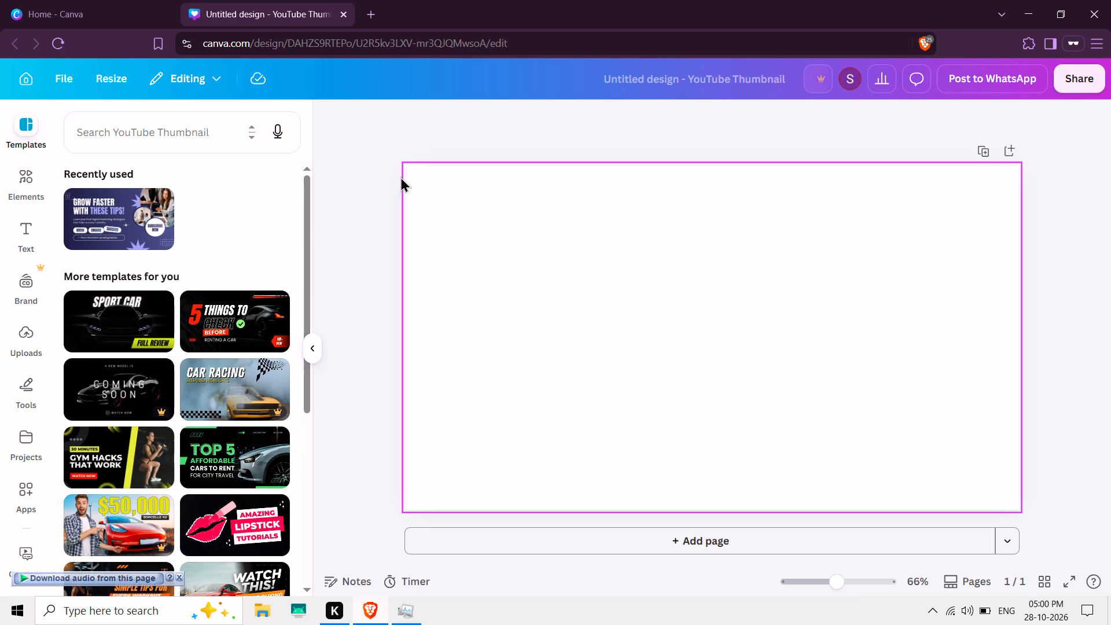
Look through the suggested YouTube Thumbnail templates for a layout that suits the gig design.
left_click_drag(304, 258, 289, 303)
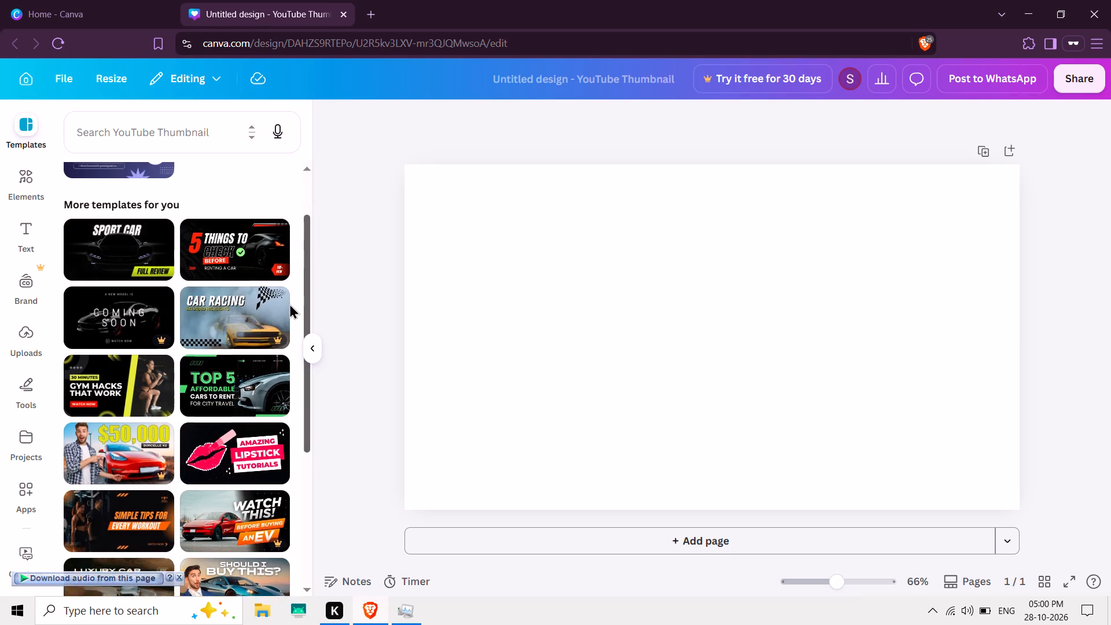
left_click_drag(289, 303, 256, 405)
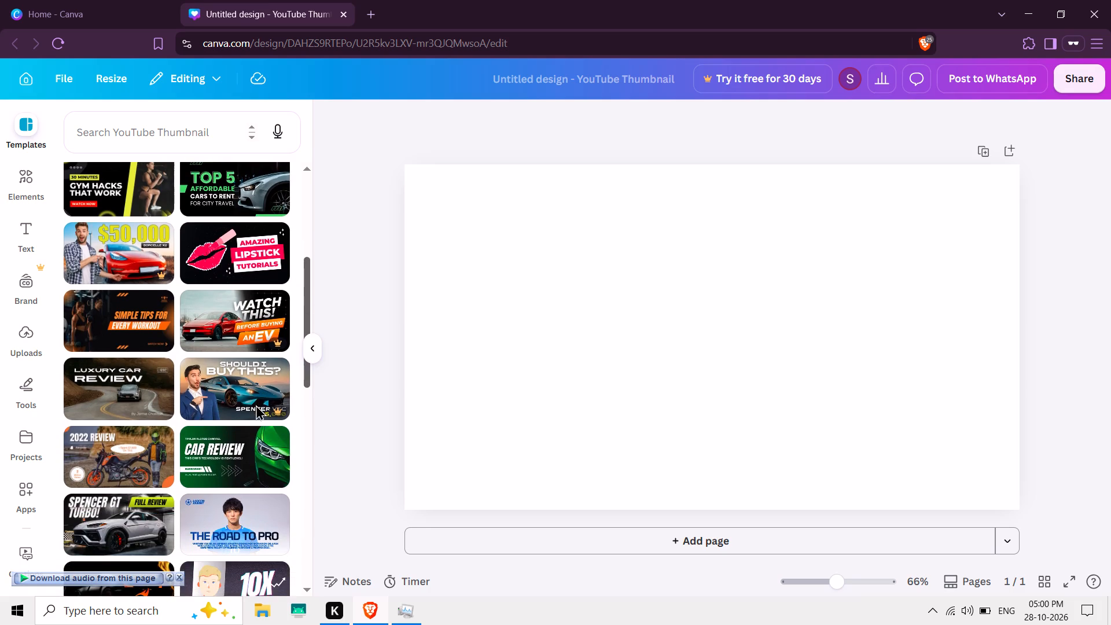
left_click_drag(256, 405, 253, 439)
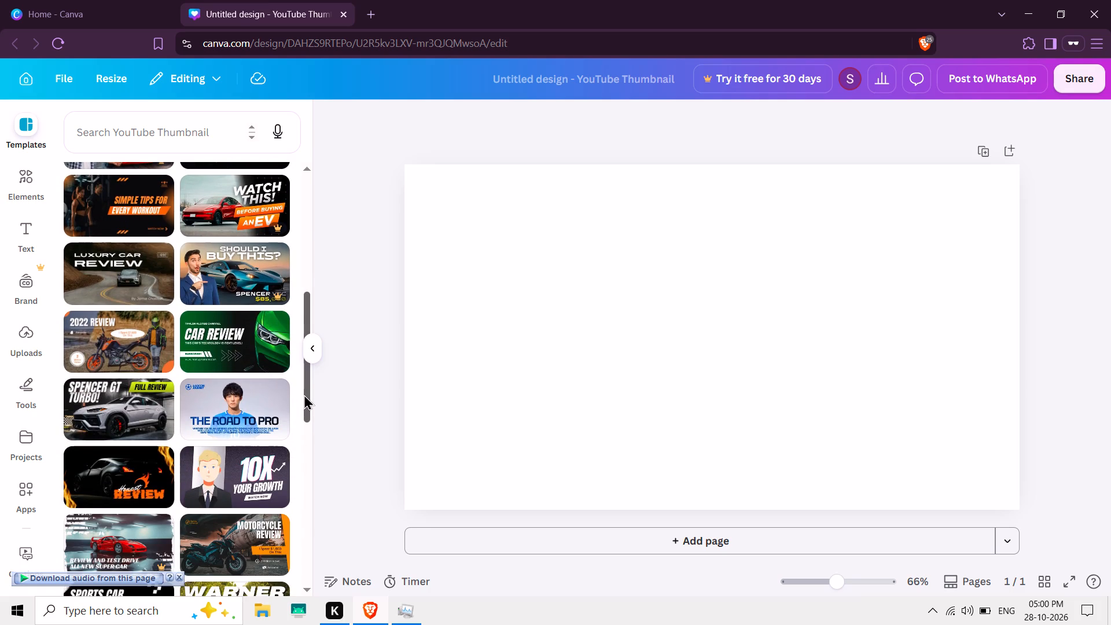
left_click_drag(304, 394, 282, 501)
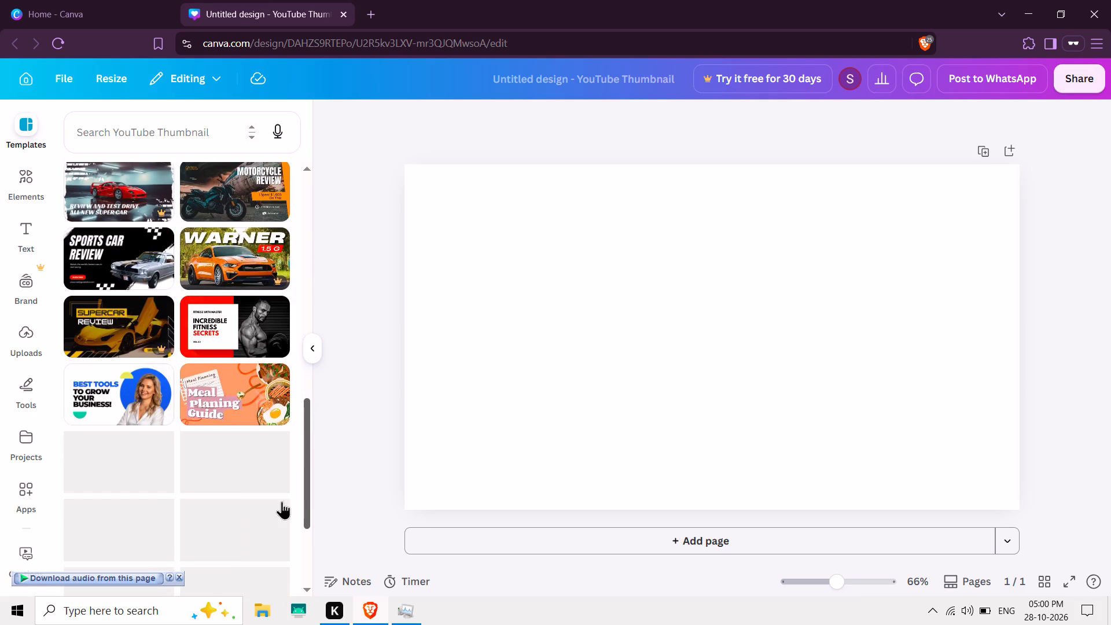
left_click_drag(306, 468, 286, 531)
left_click(308, 402)
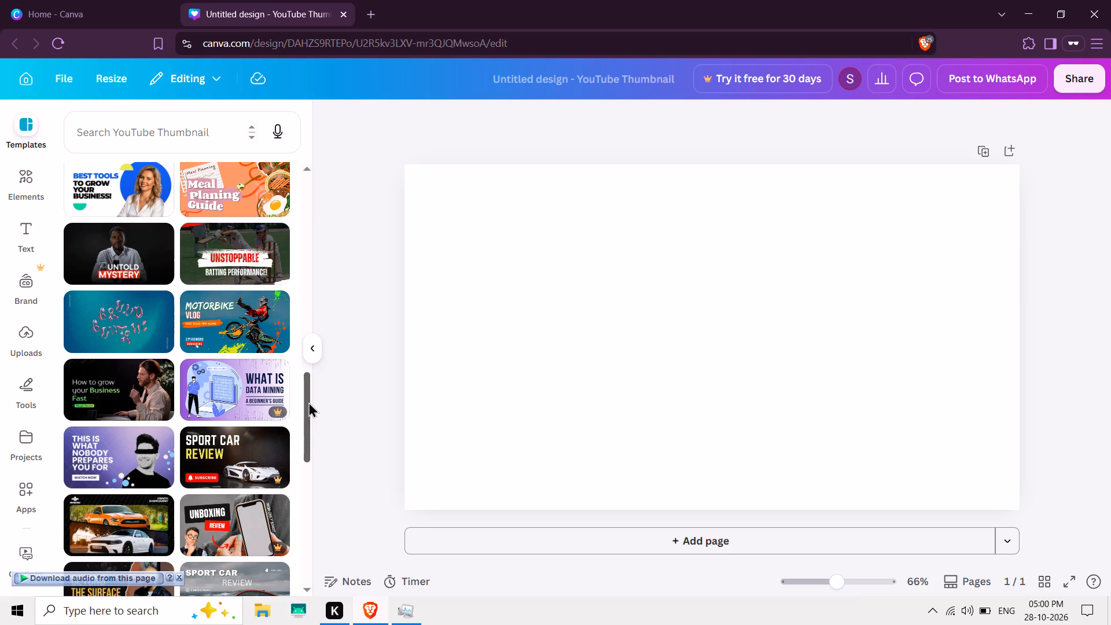
left_click_drag(309, 437, 293, 482)
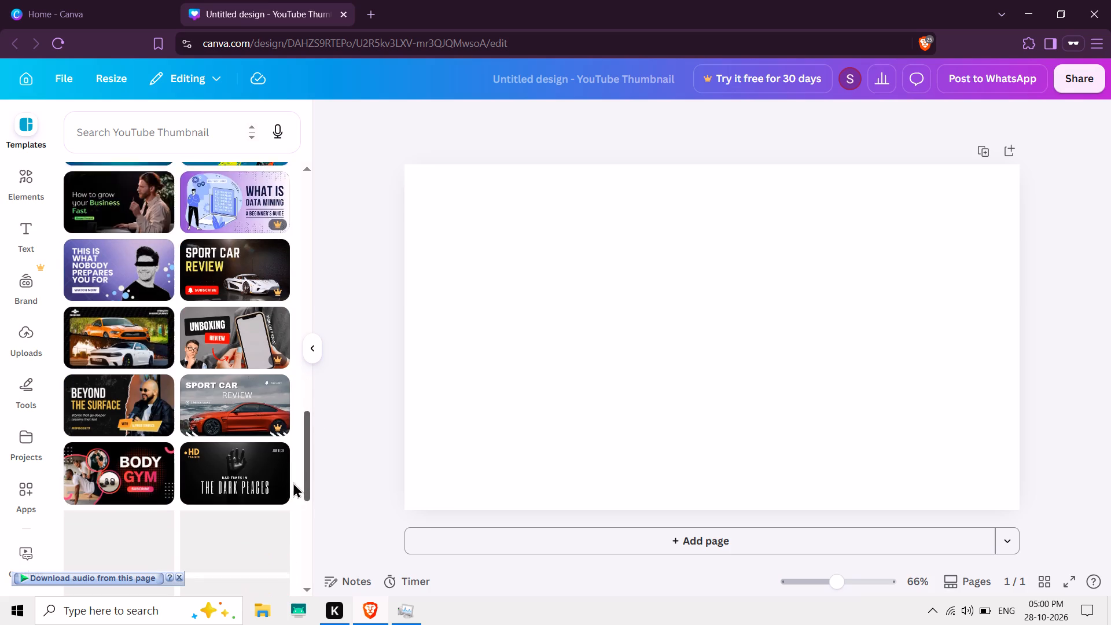
left_click_drag(293, 482, 282, 524)
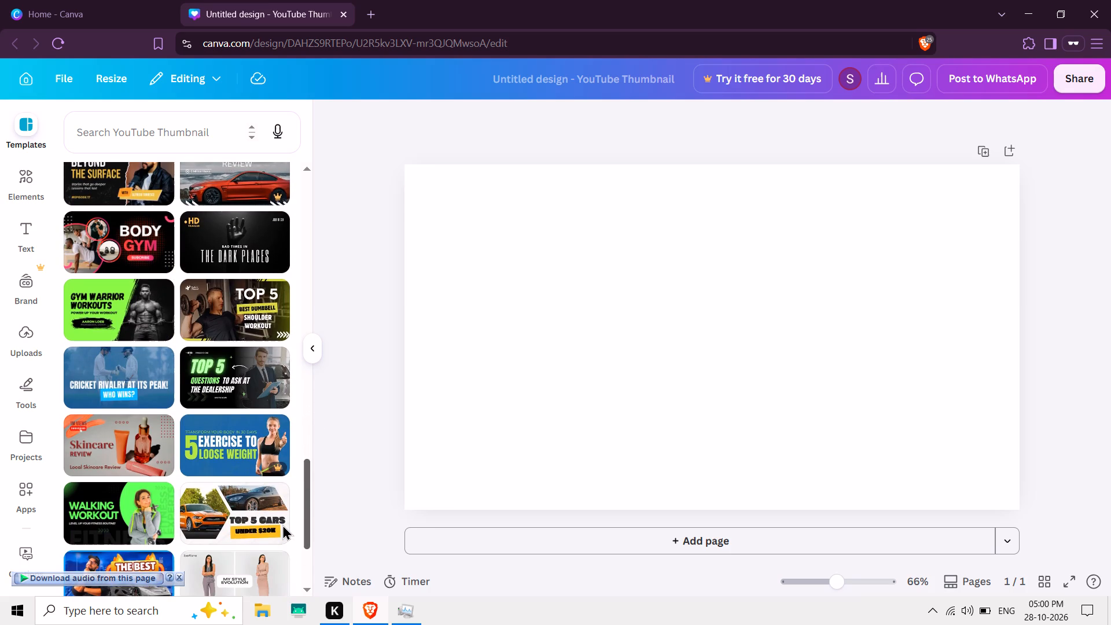
left_click_drag(282, 524, 271, 550)
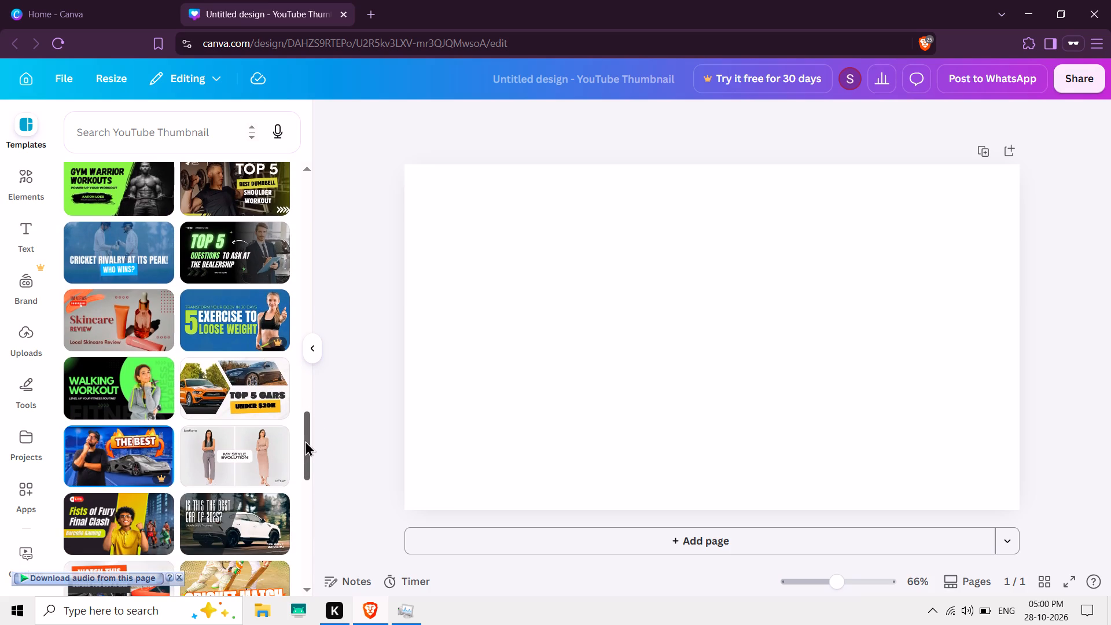
left_click_drag(305, 440, 292, 493)
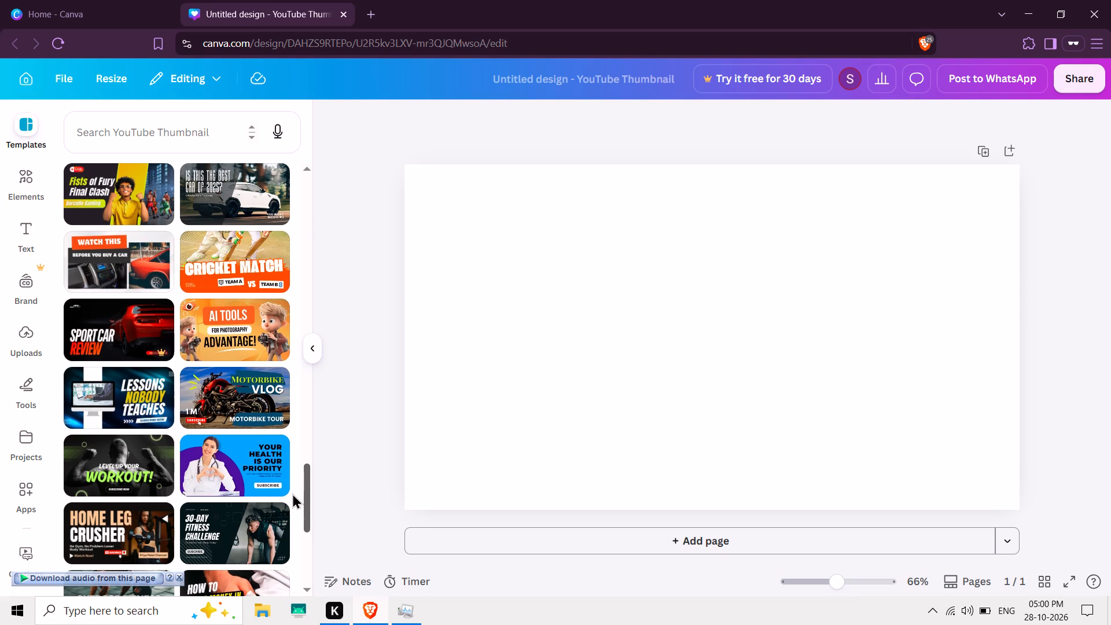
left_click_drag(292, 493, 286, 517)
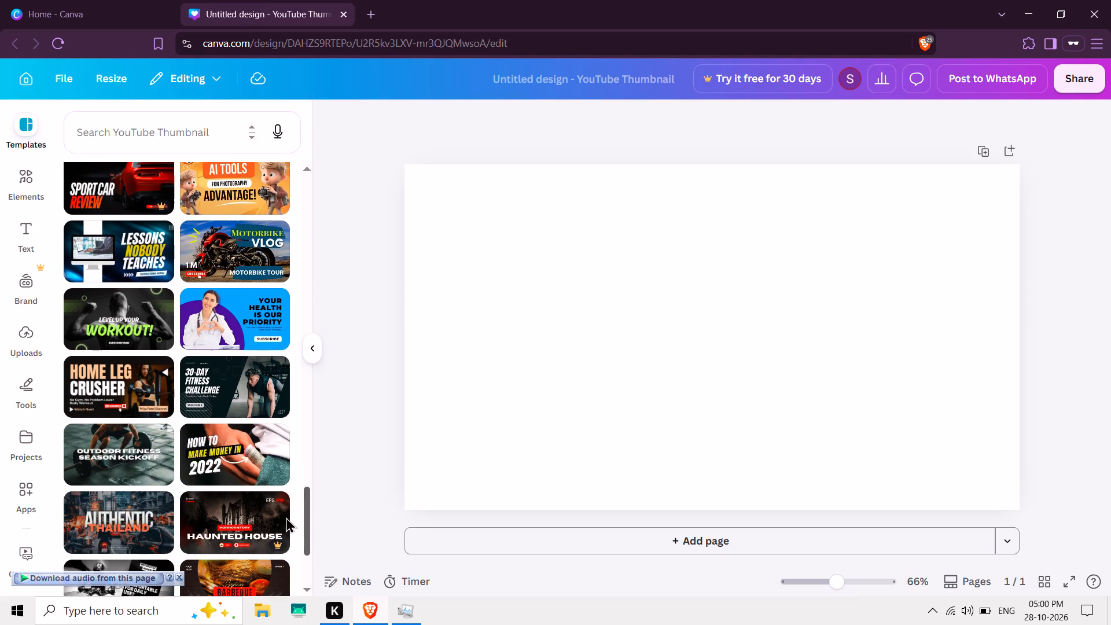
left_click_drag(286, 517, 279, 558)
left_click_drag(303, 482, 296, 521)
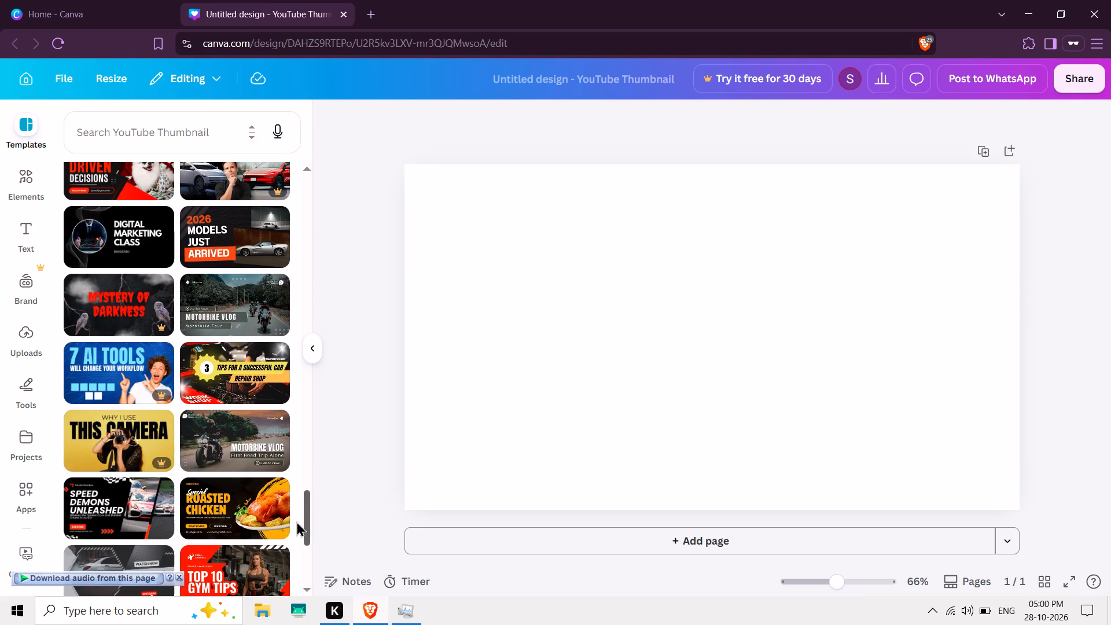
left_click_drag(296, 521, 281, 565)
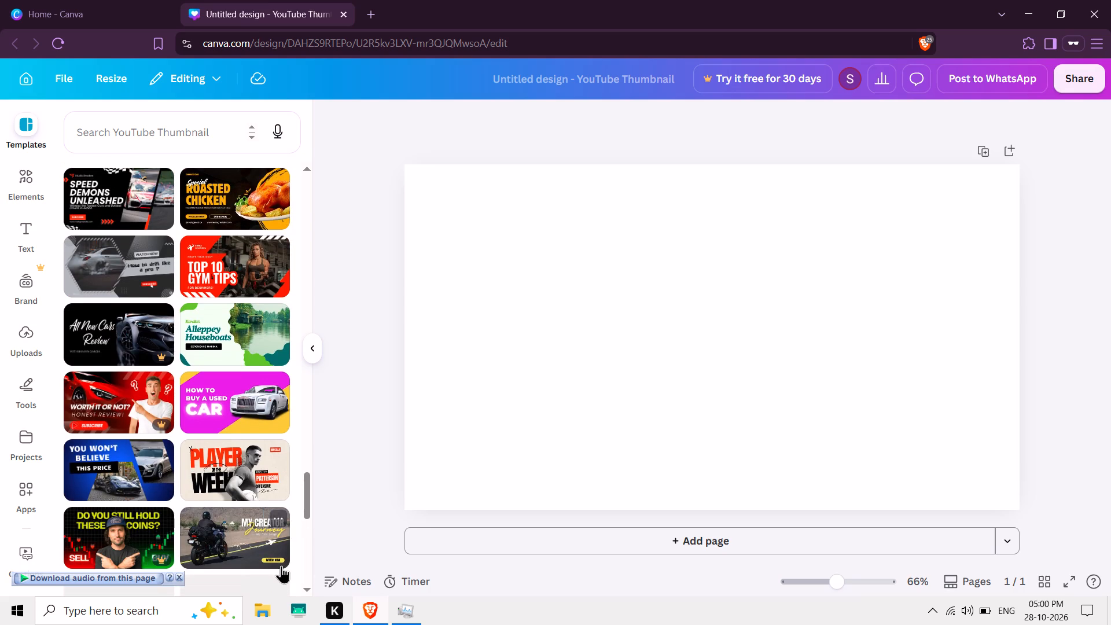
left_click_drag(303, 494, 289, 546)
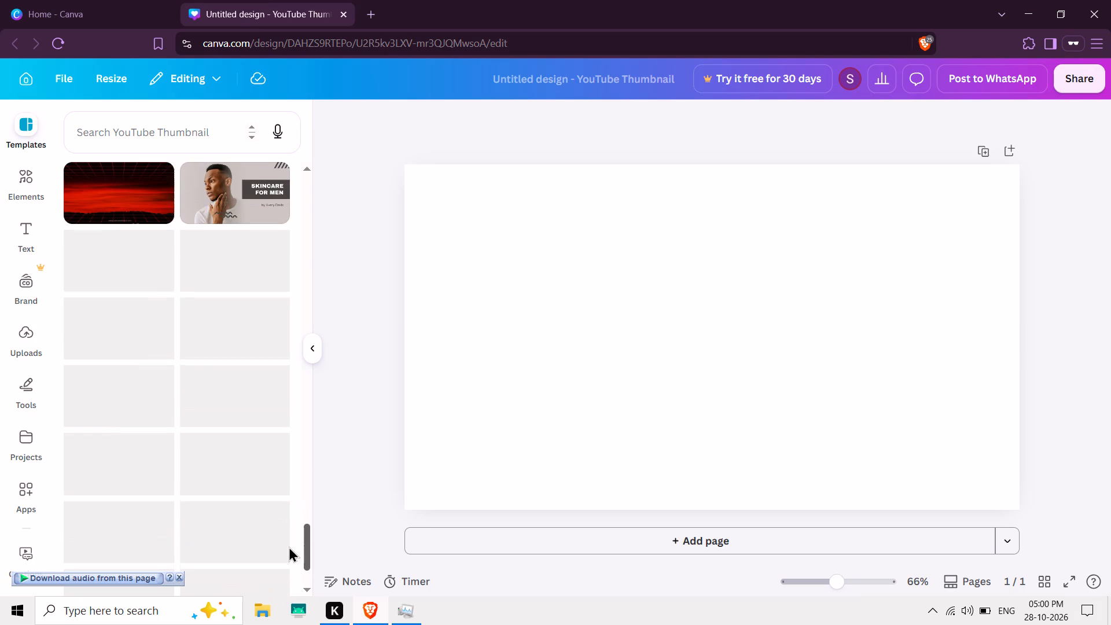
left_click_drag(289, 546, 284, 569)
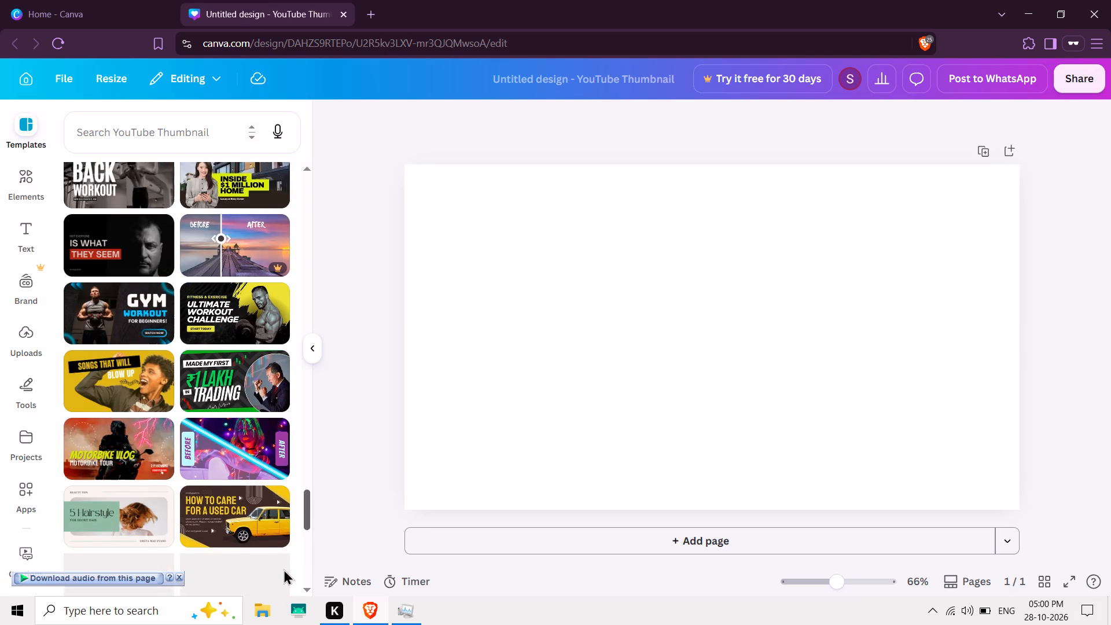
left_click_drag(284, 569, 284, 569)
left_click_drag(306, 514, 301, 536)
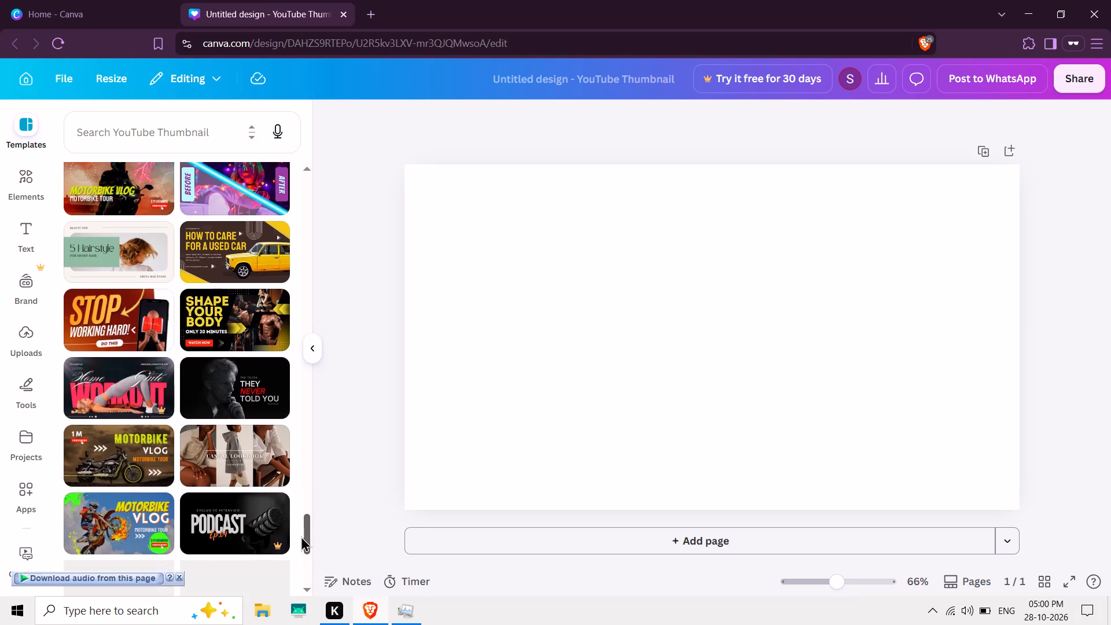
left_click_drag(301, 536, 294, 565)
left_click_drag(304, 509, 300, 535)
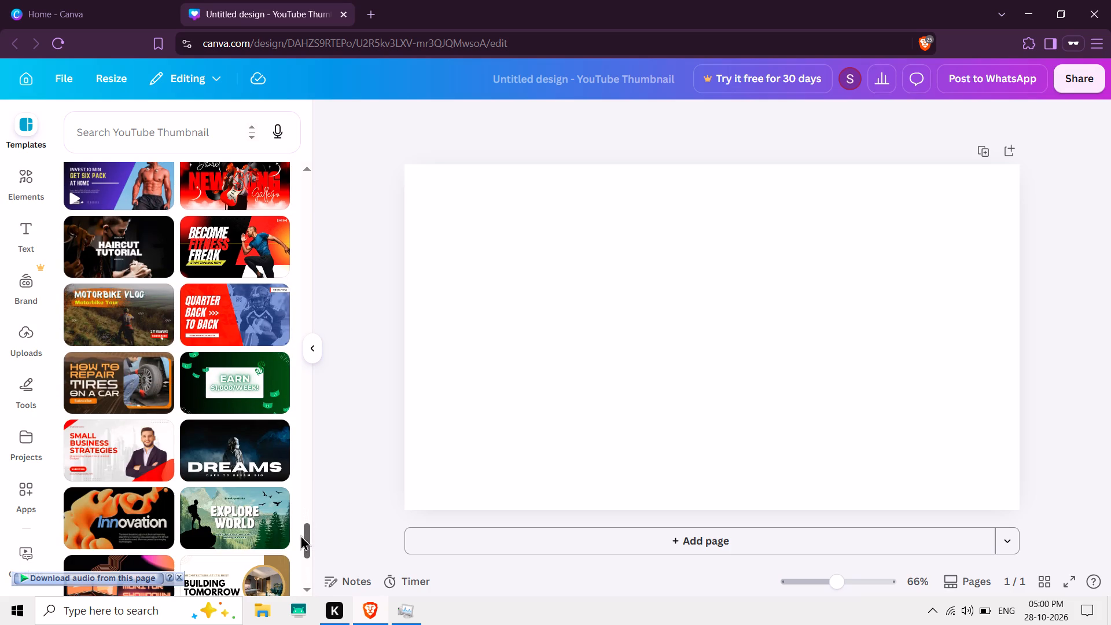
left_click_drag(300, 535, 293, 560)
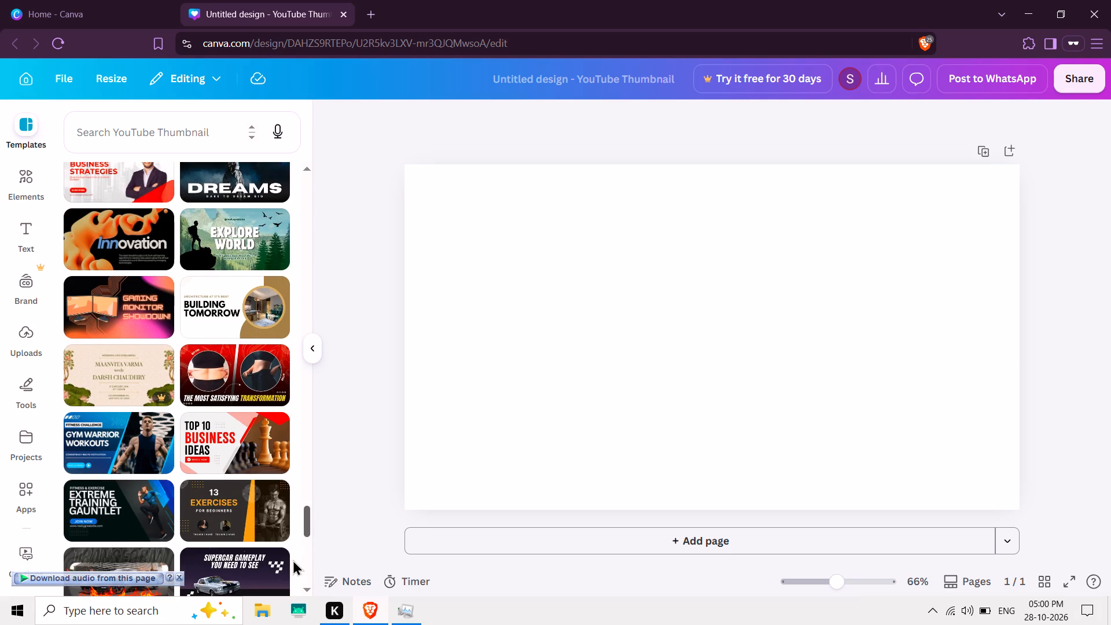
left_click_drag(293, 560, 285, 583)
left_click_drag(306, 543, 304, 557)
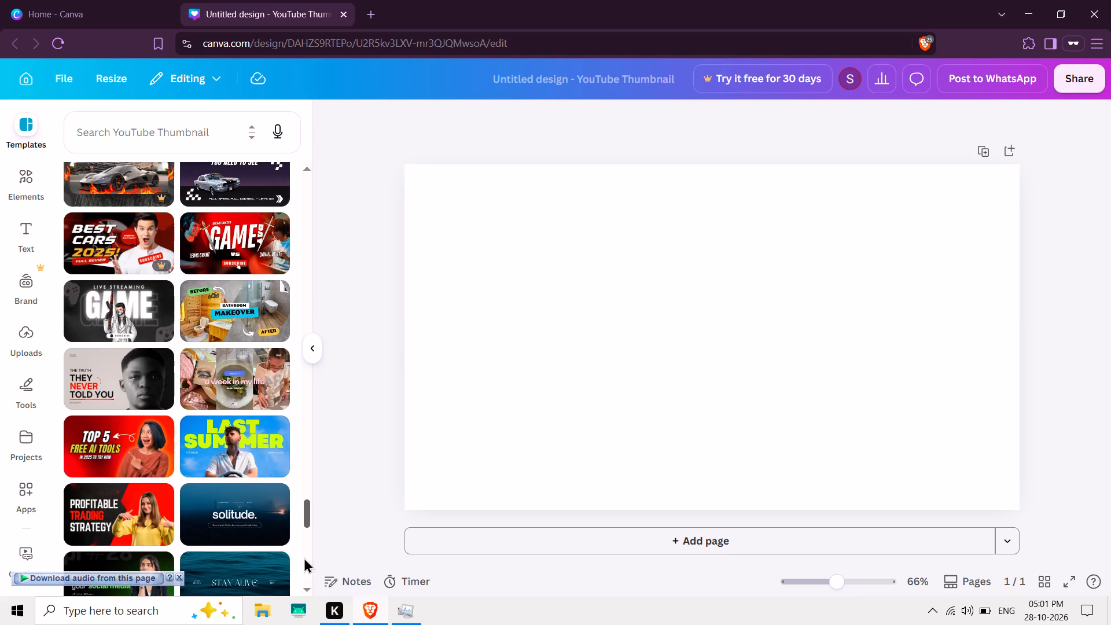
left_click_drag(304, 557, 307, 127)
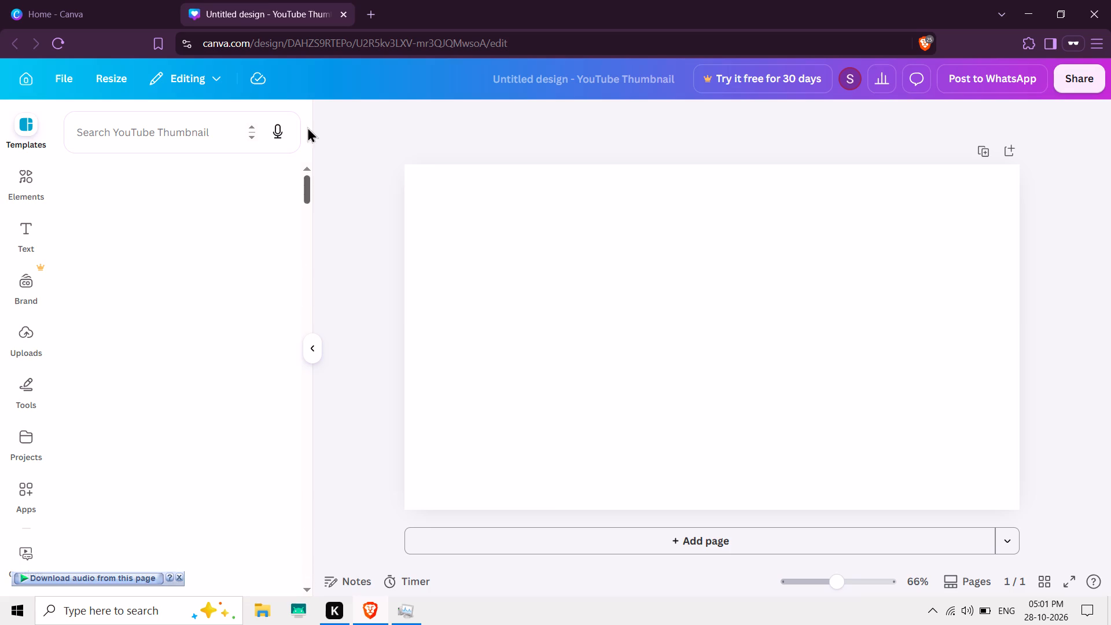
left_click_drag(307, 127, 312, 118)
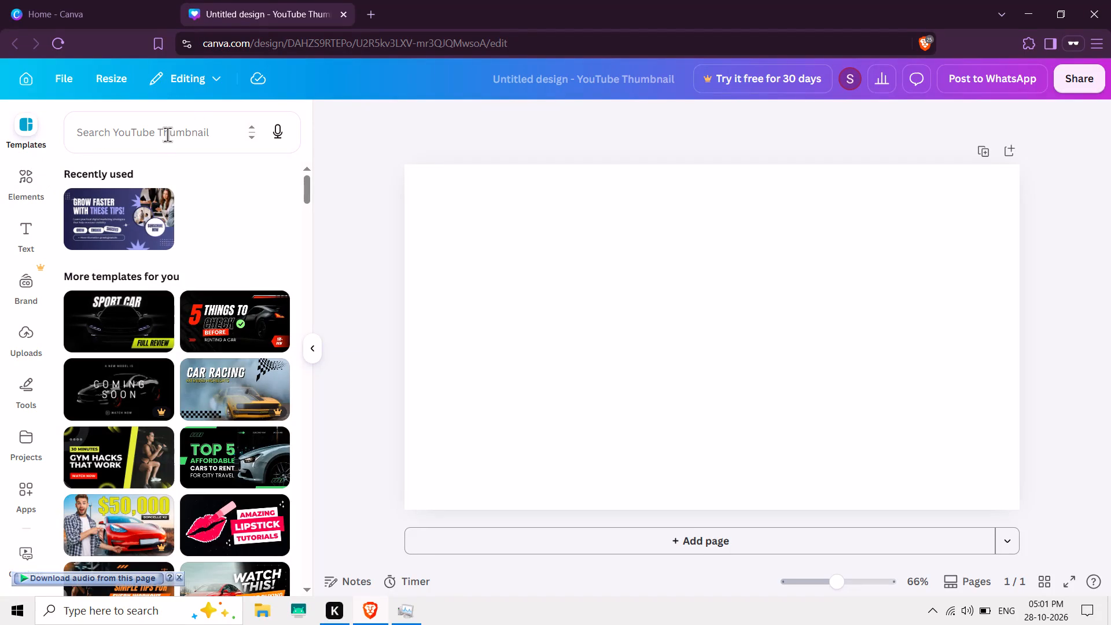
Return to the home page and search for "car detail".
left_click(28, 83)
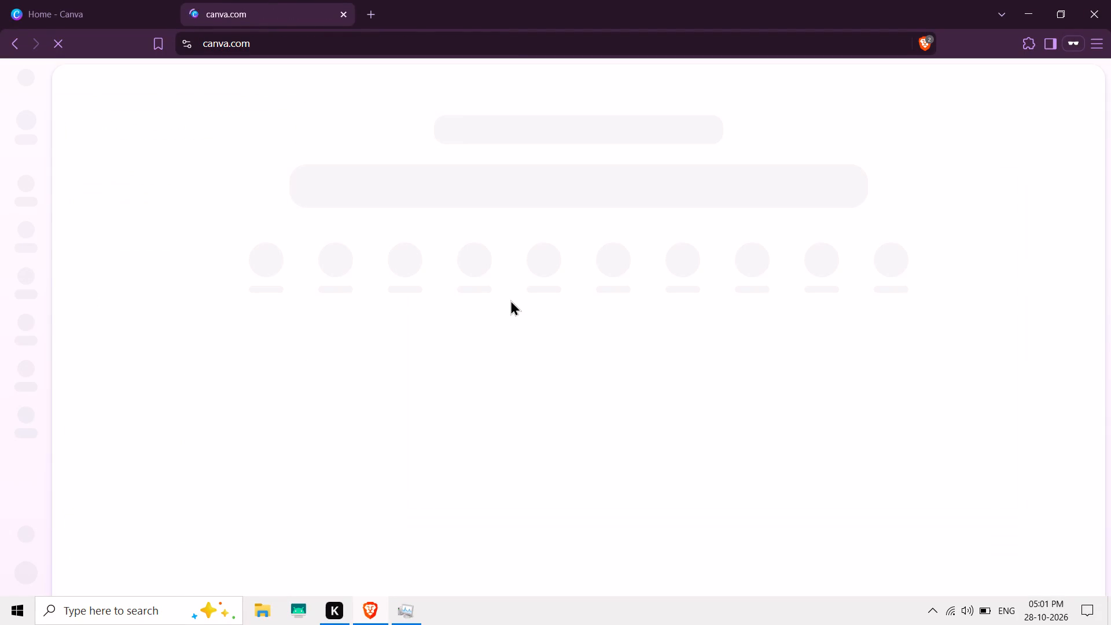
left_click(574, 190)
left_click(557, 215)
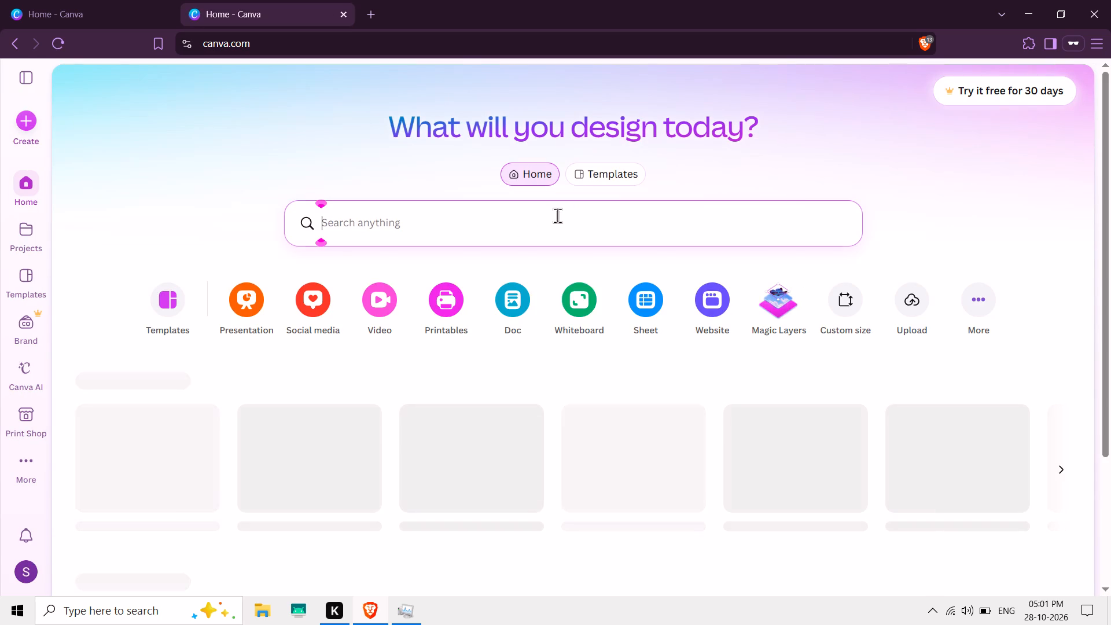
type("car deta")
type("il")
left_click(551, 269)
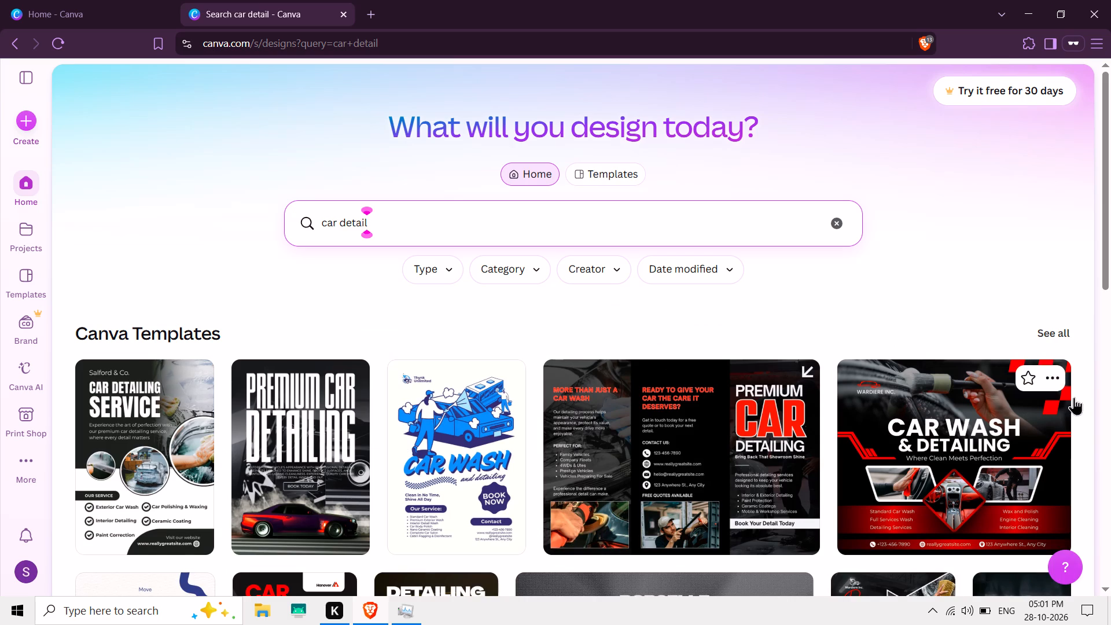
Look through the car detail template results, expanding the template list twice for more designs.
left_click(1110, 403)
double_click(1110, 403)
left_click_drag(1110, 403, 1110, 344)
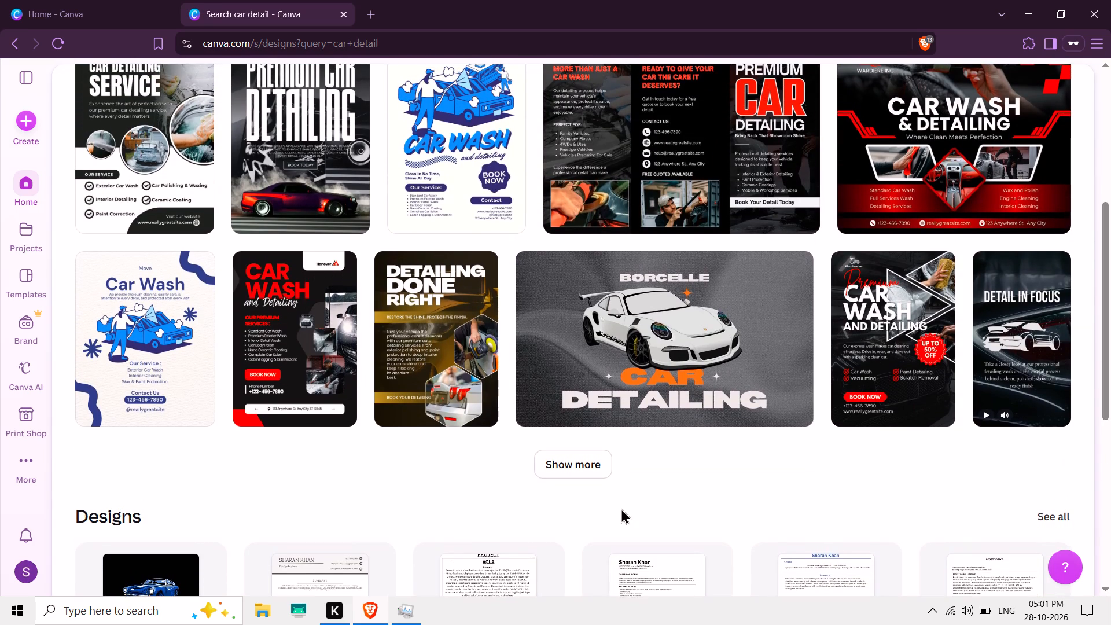
left_click(594, 468)
left_click(1110, 417)
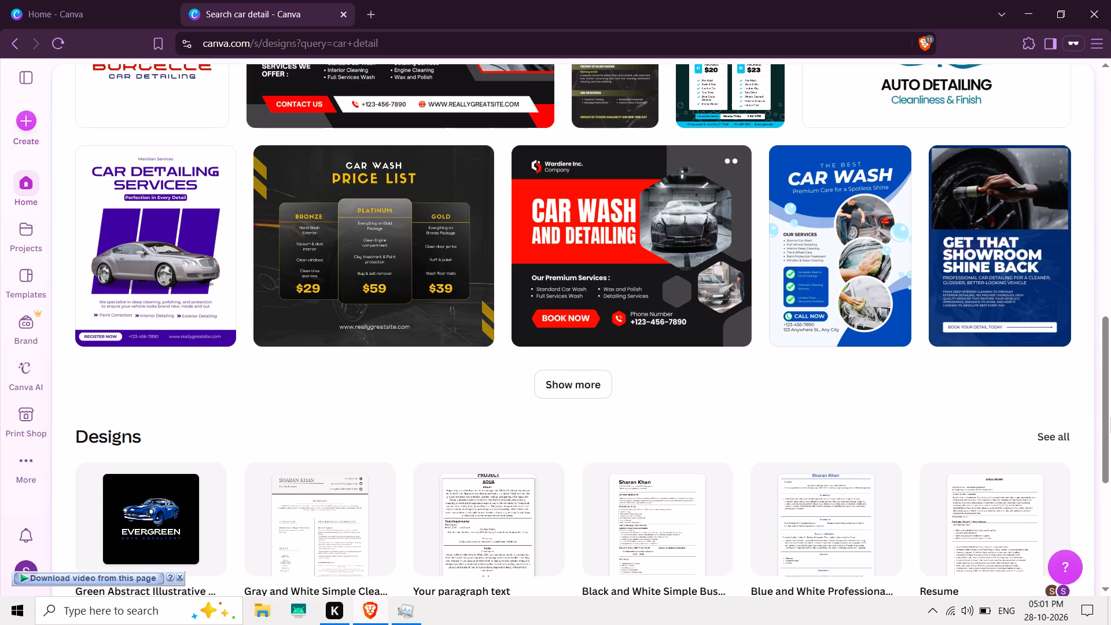
left_click(580, 388)
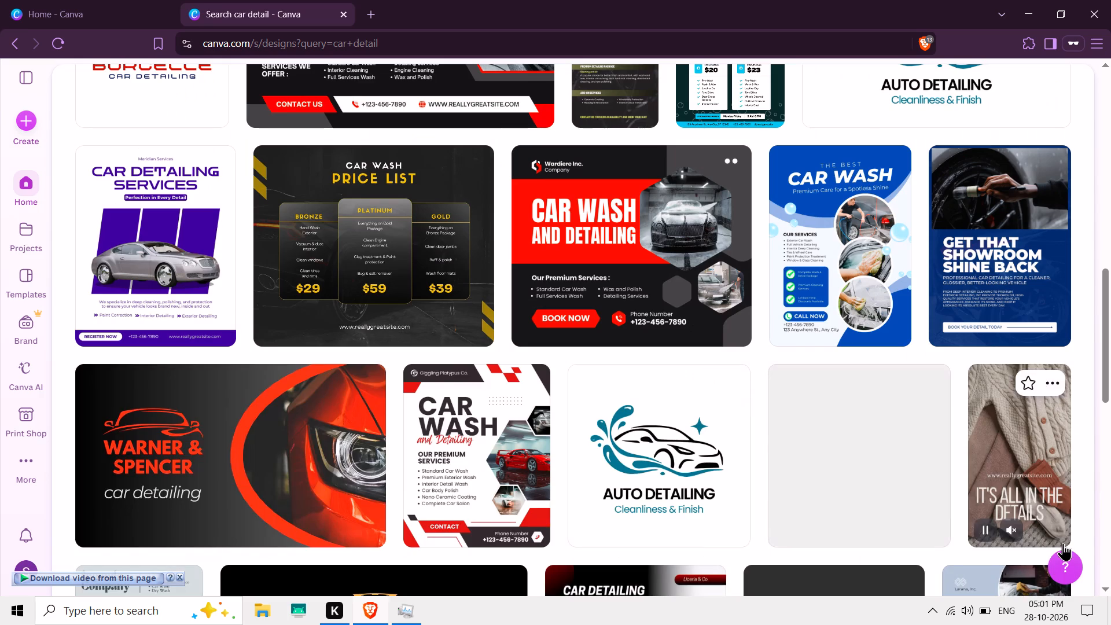
left_click(1110, 475)
left_click_drag(1110, 475, 1110, 166)
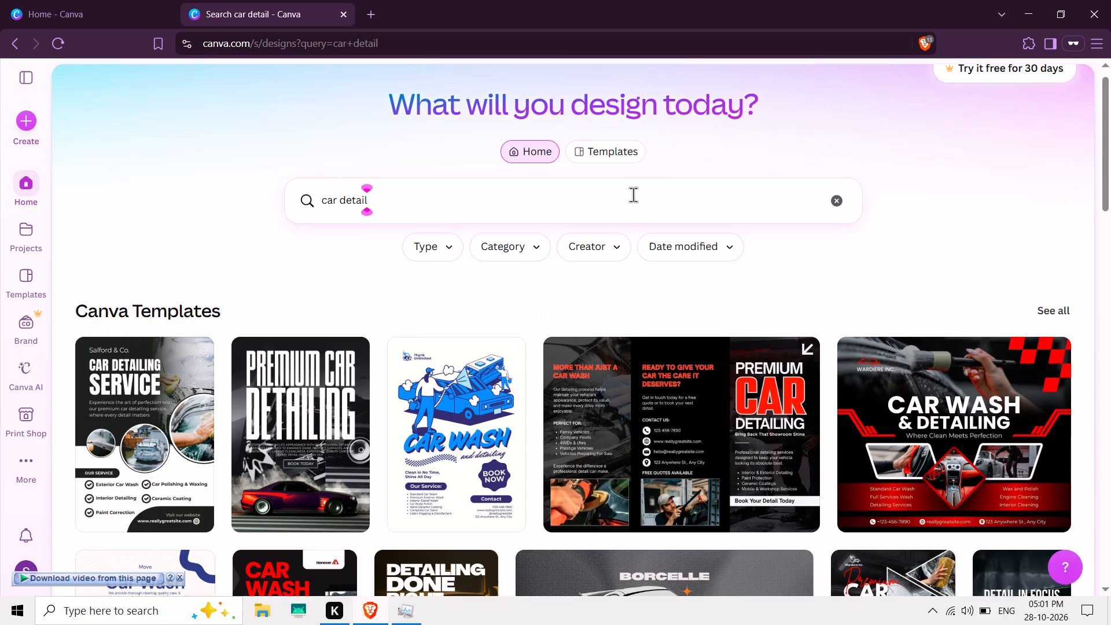
Change the search to "car detail range" and run it.
left_click(634, 208)
key("BackSpace")
key("BackSpace")
key("BackSpace")
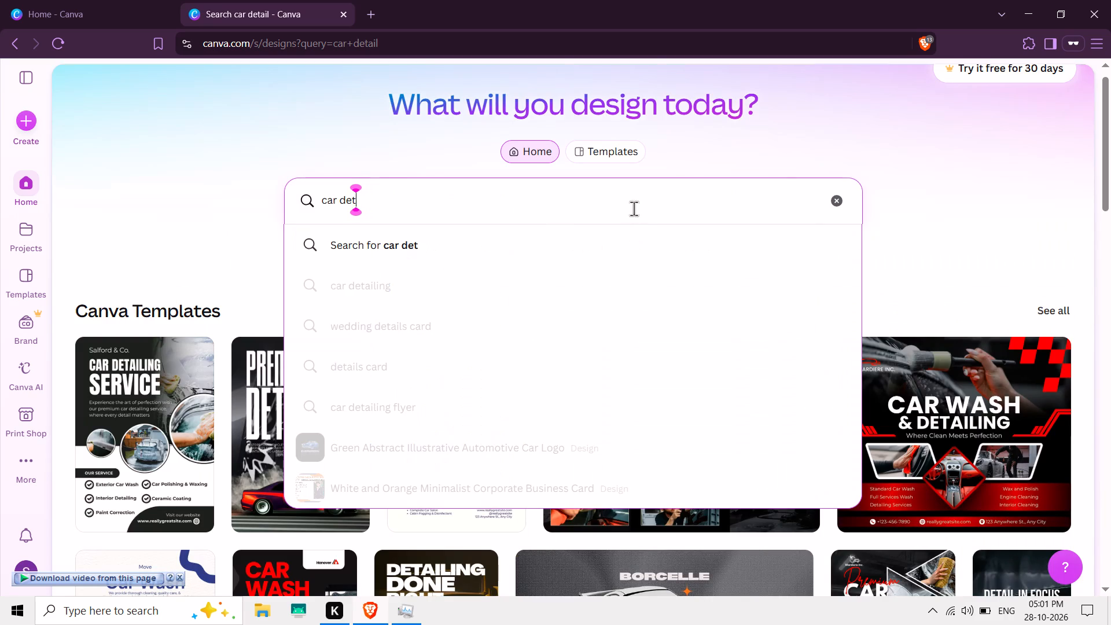
key("BackSpace")
key("BackSpace")
key("BackSpace")
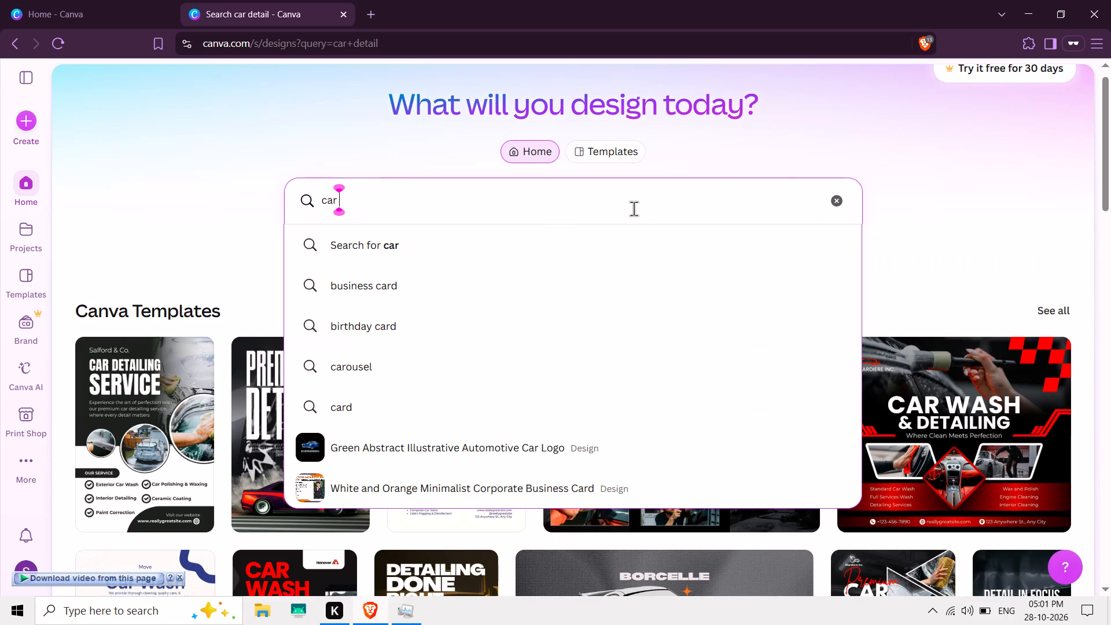
type("detail")
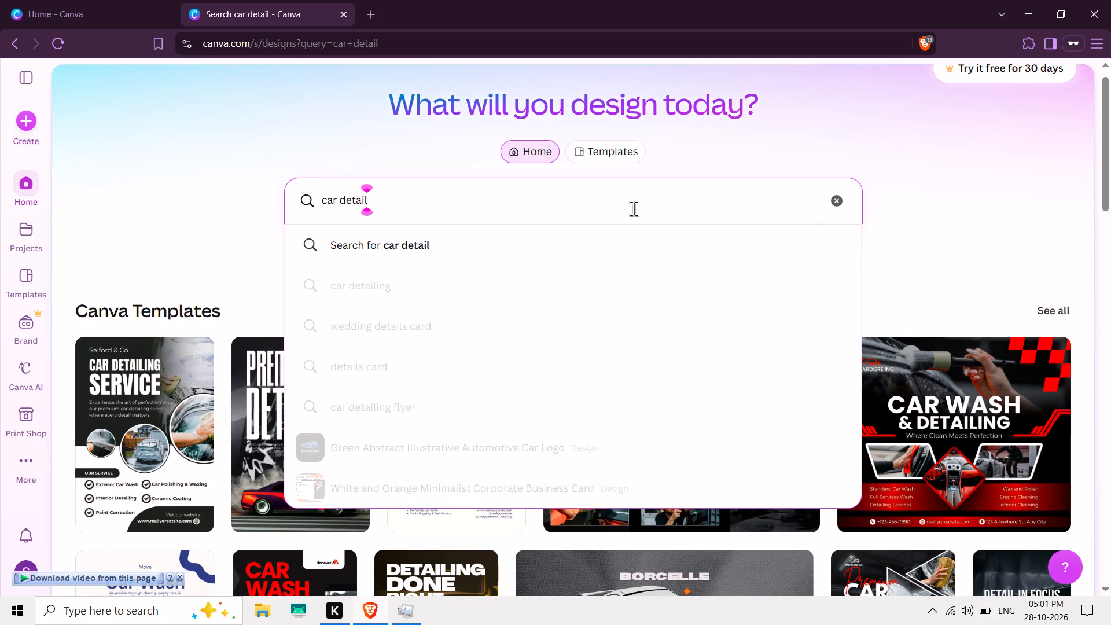
key("space")
type("range")
key("Return")
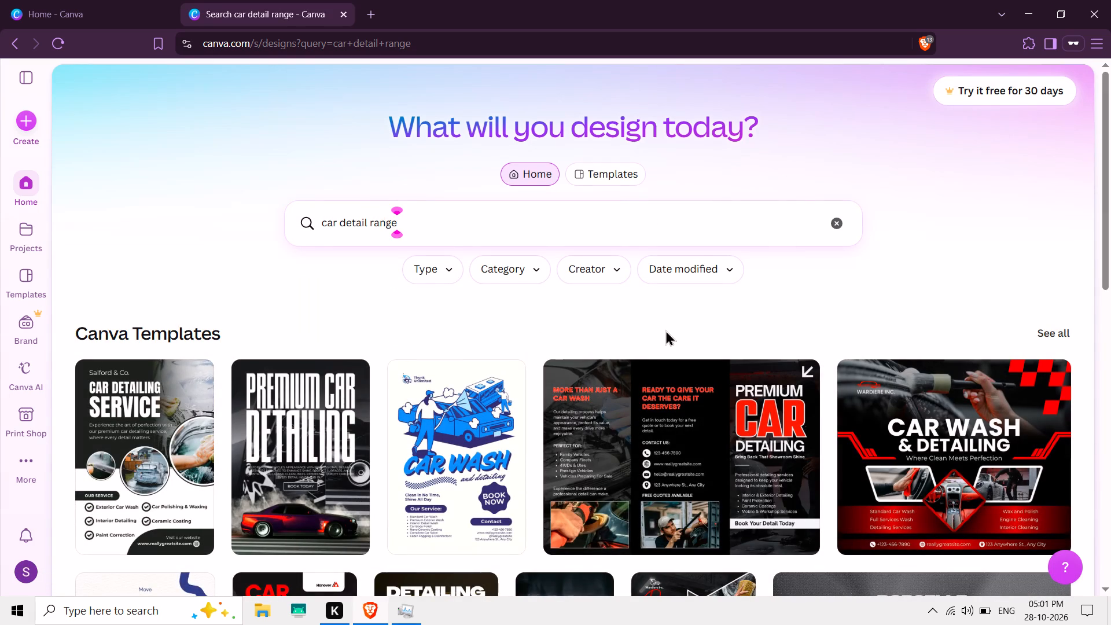
Look through the car detail range template results, expanding the template list four times for more designs.
left_click(1110, 300)
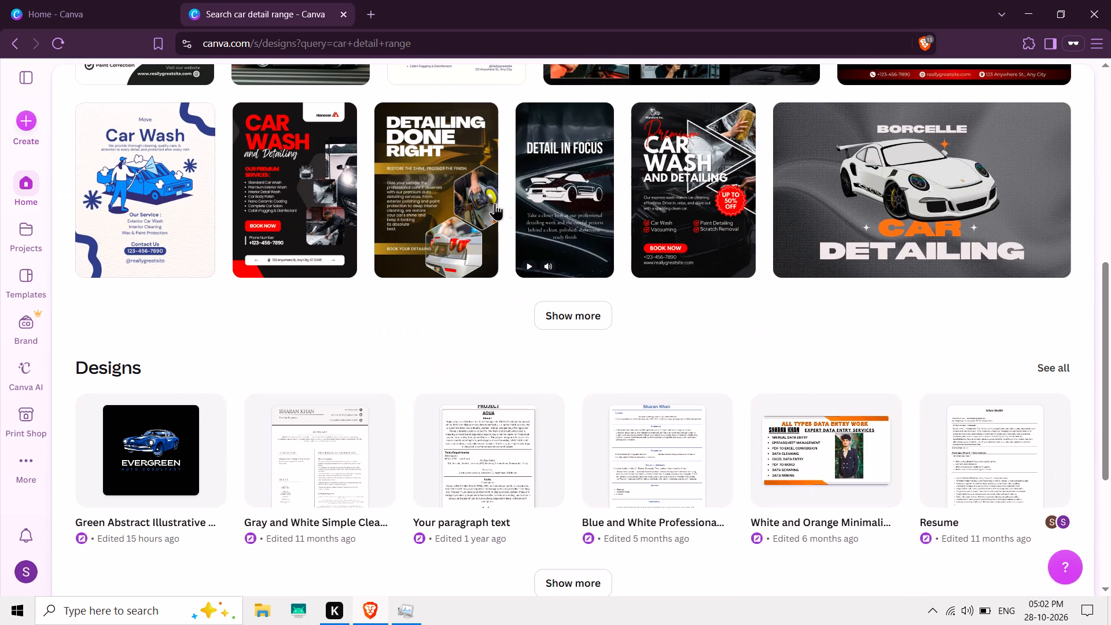
left_click(579, 310)
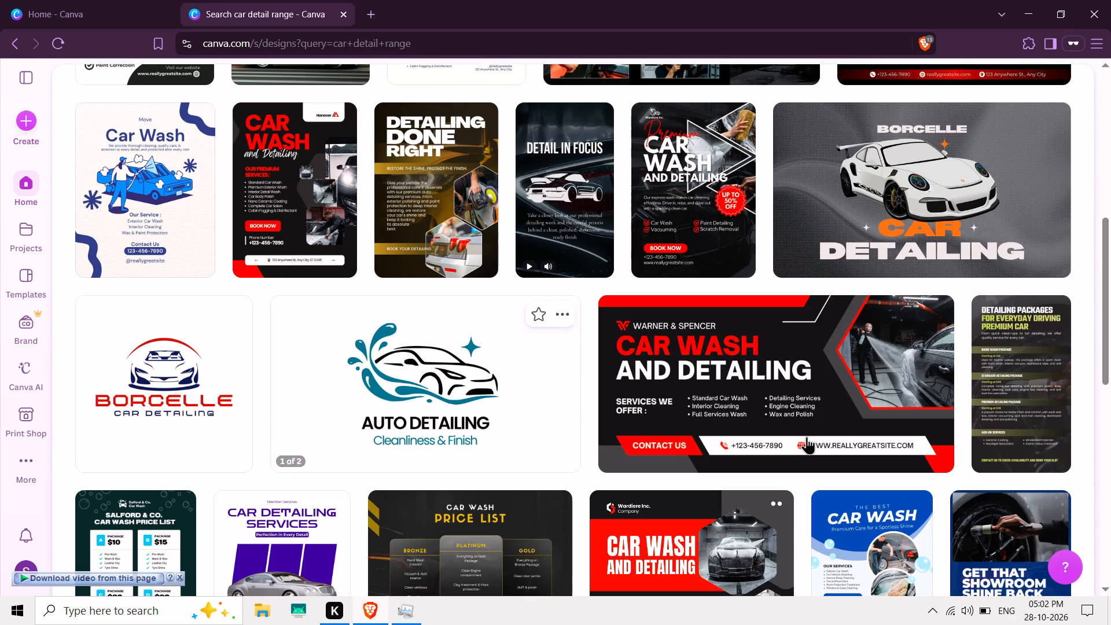
left_click(1110, 403)
left_click_drag(1110, 403, 1109, 397)
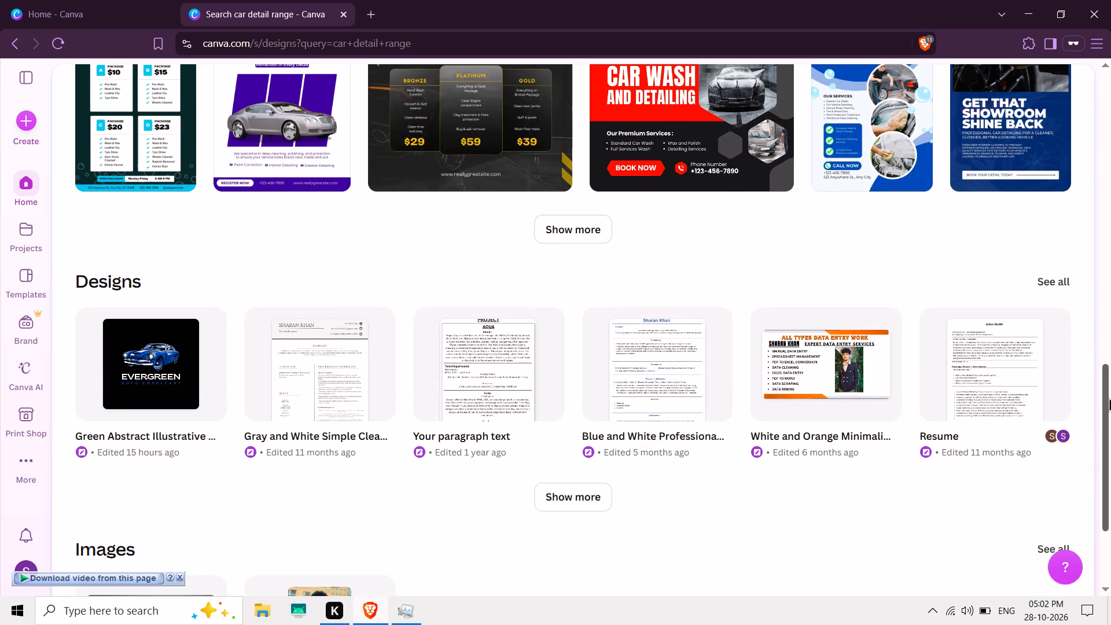
left_click_drag(1109, 397, 1097, 326)
left_click(565, 487)
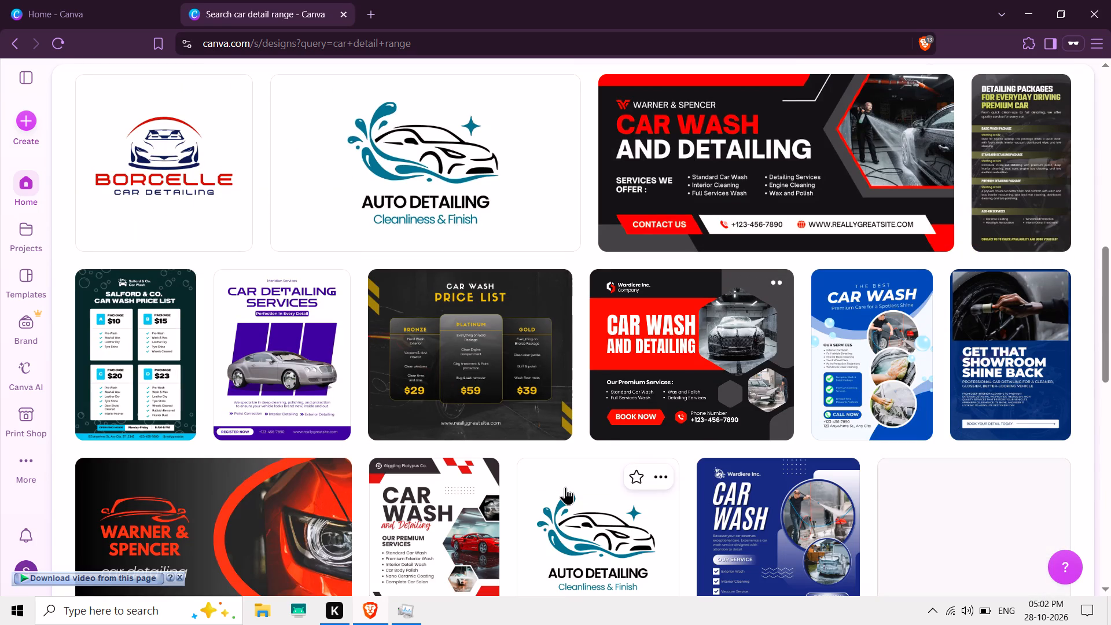
left_click(1110, 421)
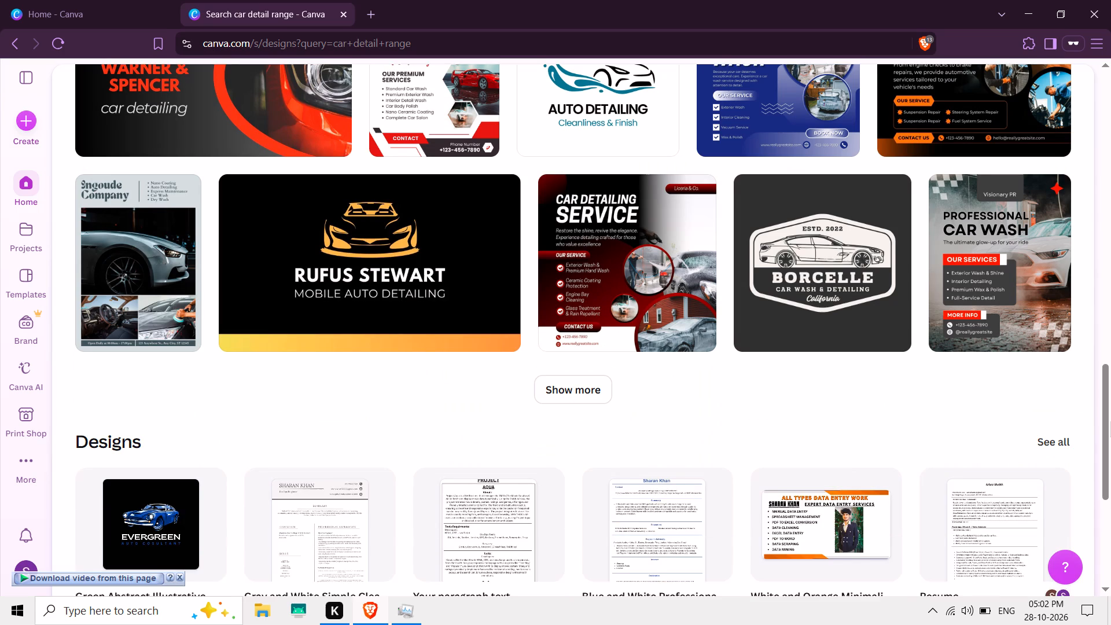
left_click(579, 384)
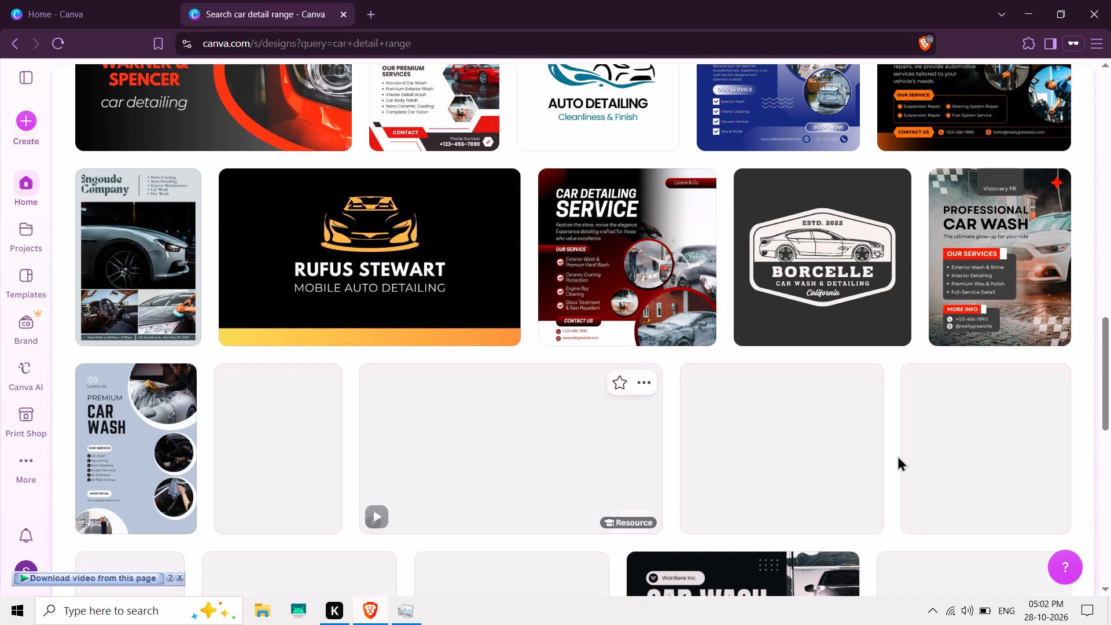
left_click(1110, 482)
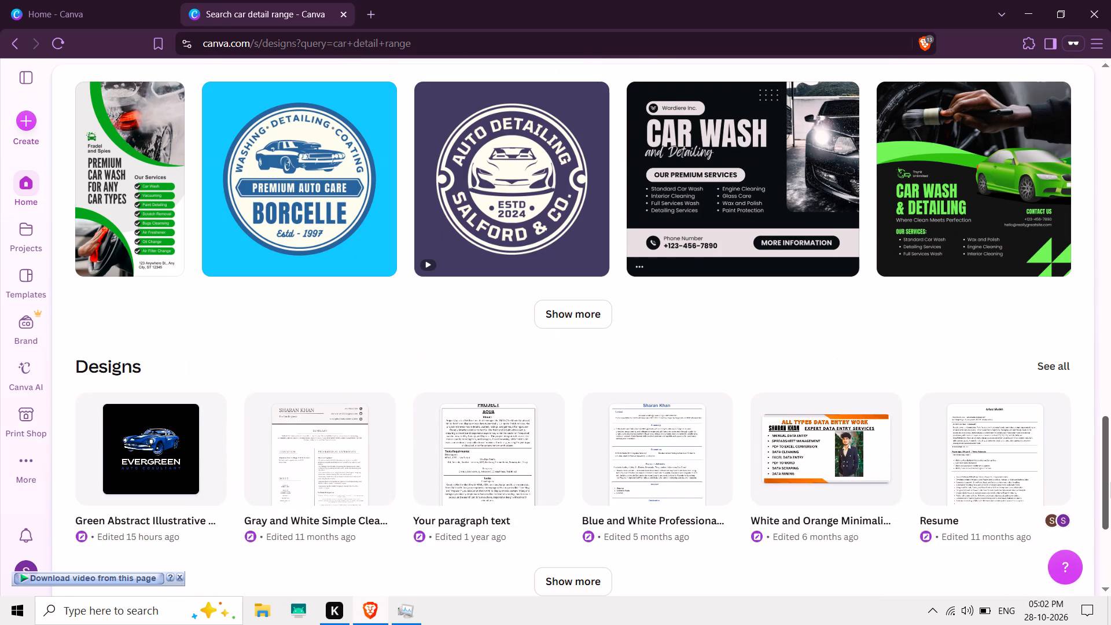
left_click_drag(1110, 482, 1106, 446)
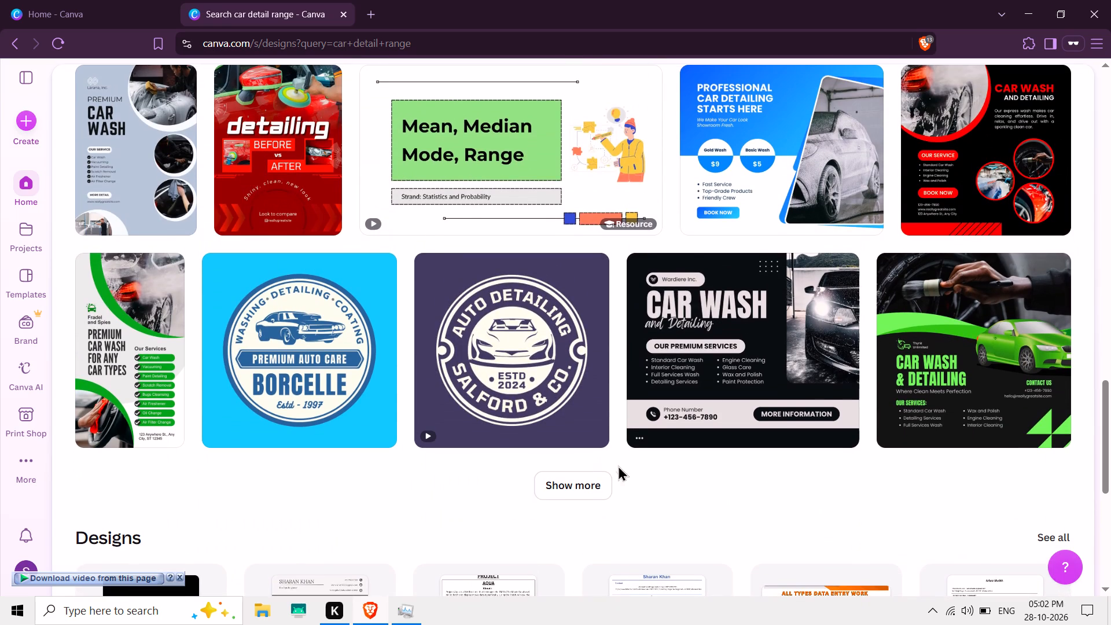
left_click(580, 482)
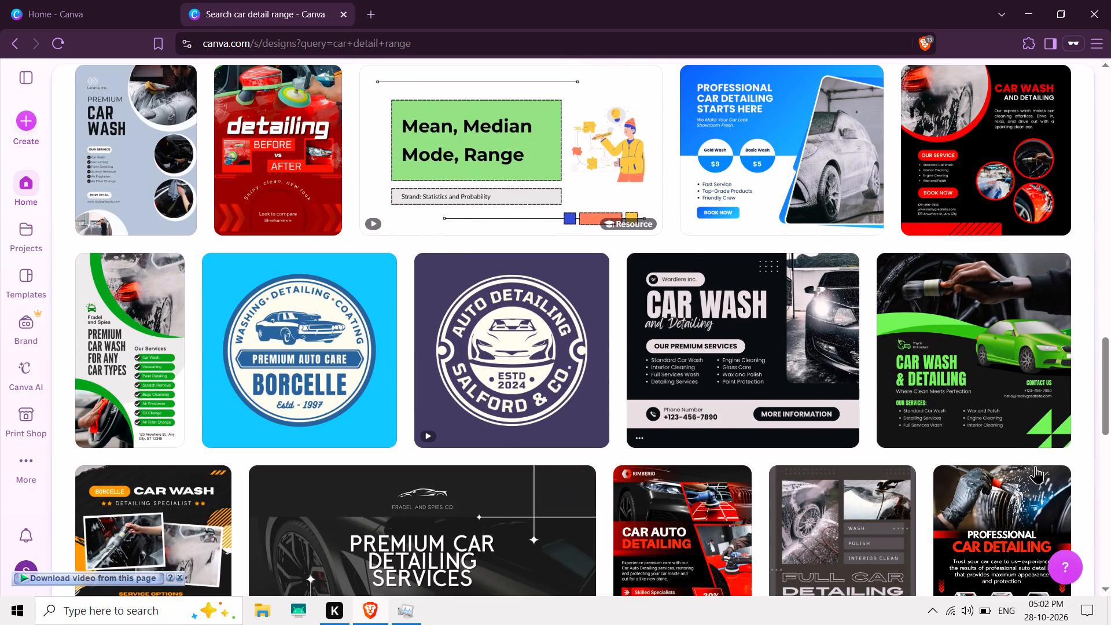
left_click(1110, 472)
left_click_drag(1110, 472, 1091, 192)
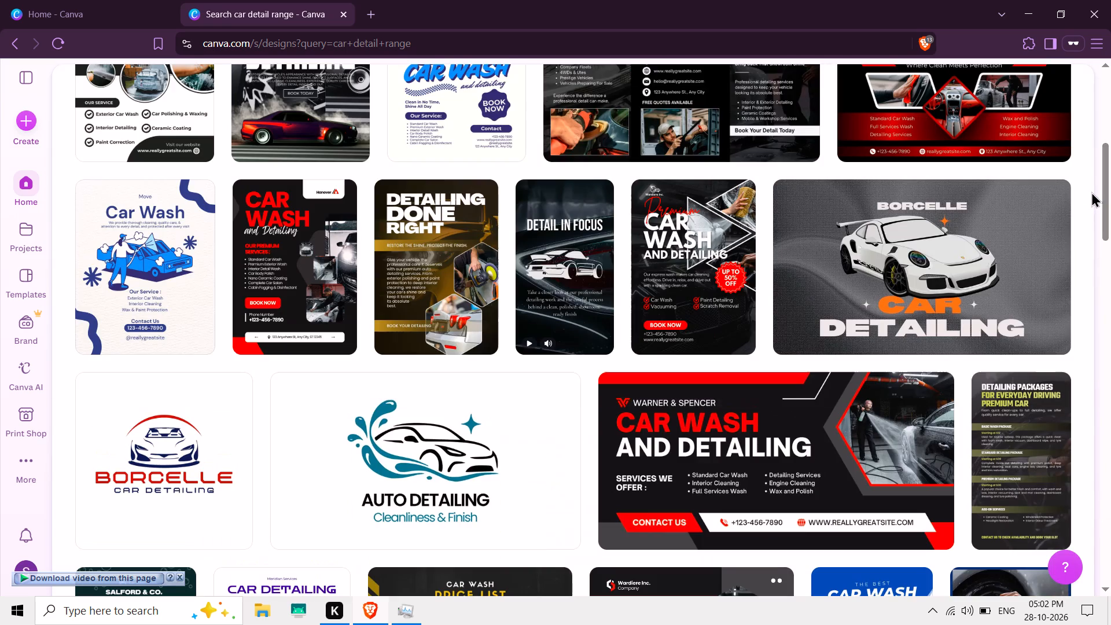
Change the search to "car spec" and run it.
left_click_drag(1110, 214, 1105, 184)
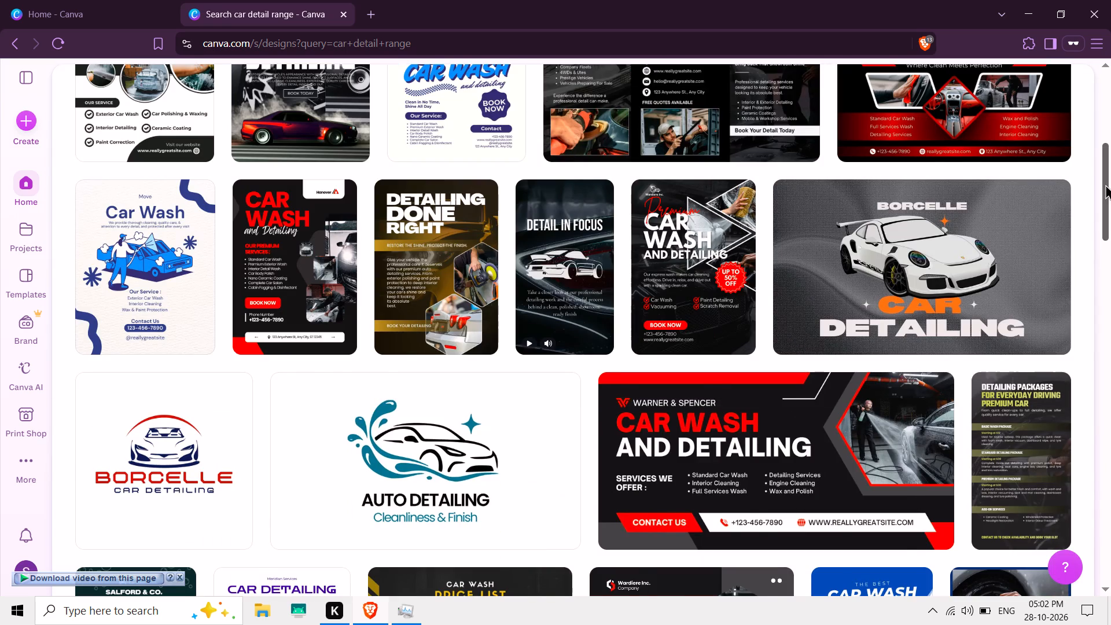
left_click_drag(1105, 184, 1109, 125)
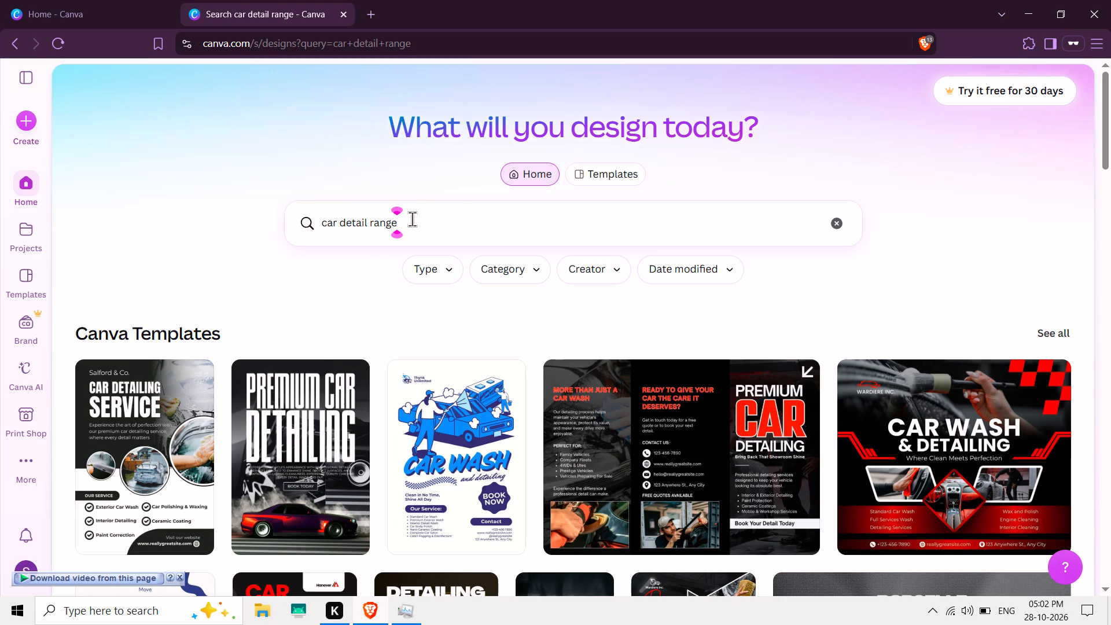
left_click(412, 219)
key("BackSpace")
key("BackSpace")
key("BackSpace")
key("BackSpace")
key("BackSpace")
key("BackSpace")
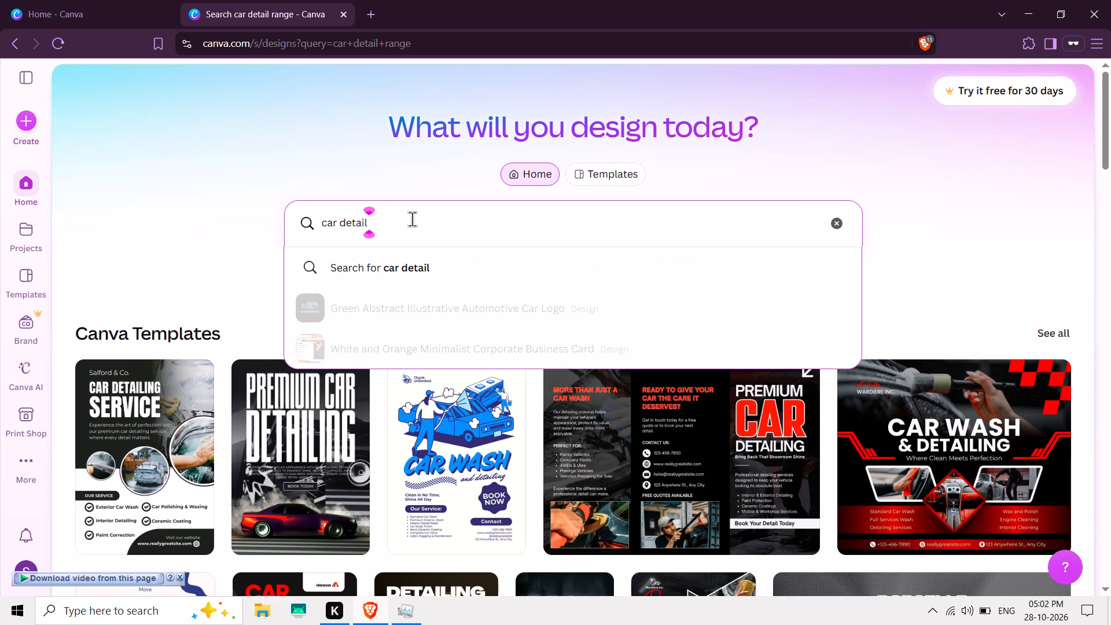
key("BackSpace")
key("BackSpace")
key("BackSpace")
key("BackSpace")
key("BackSpace")
key("BackSpace")
type("spec")
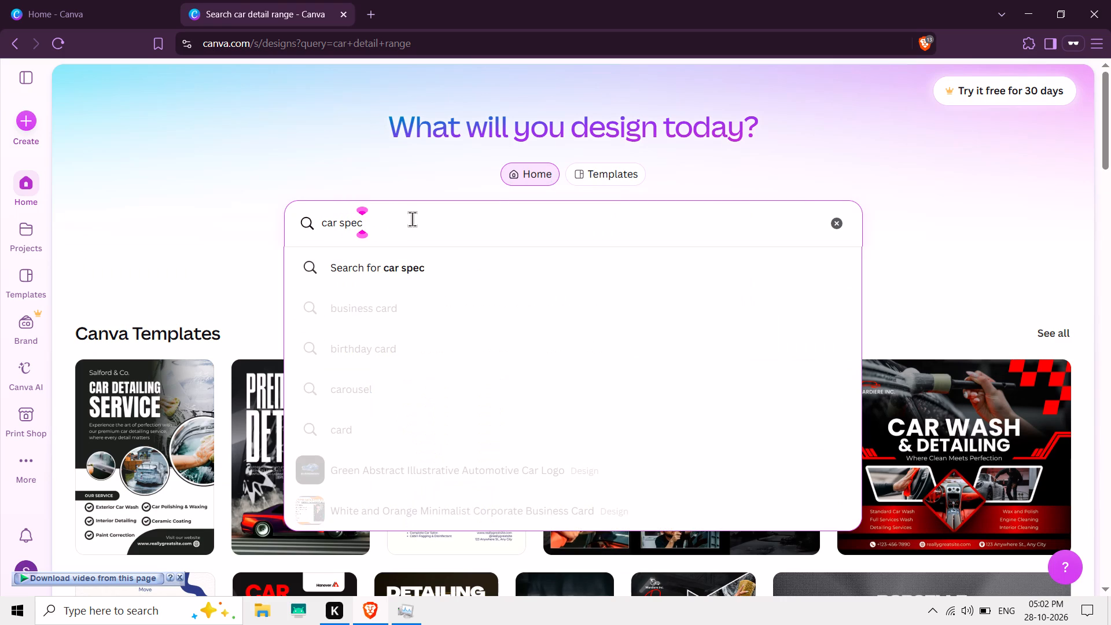
key("Return")
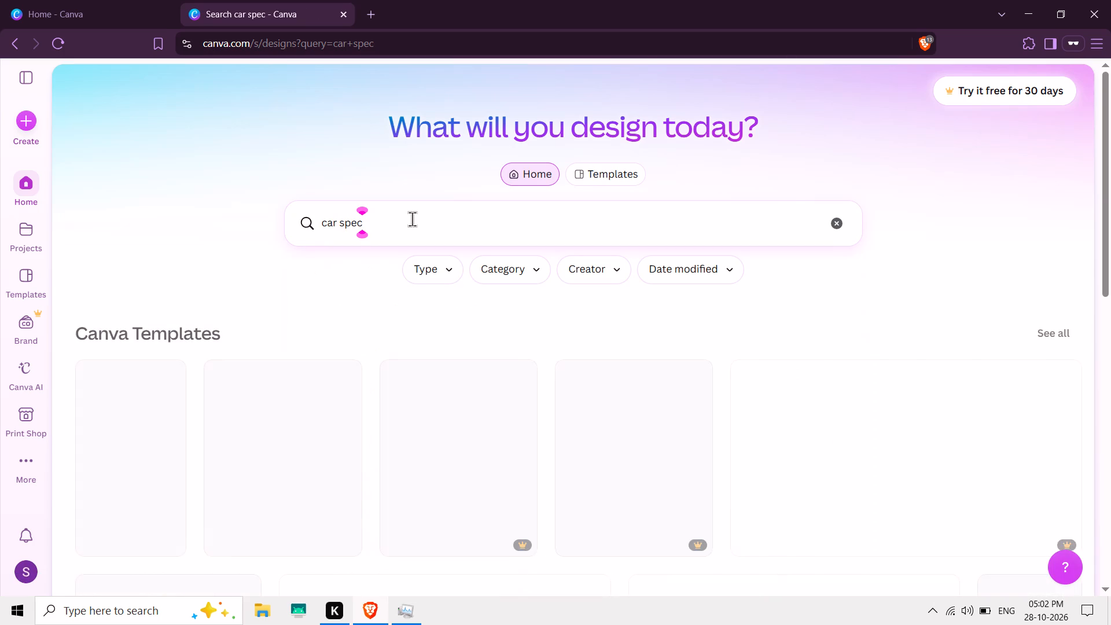
Look through the car spec template results, expanding the template list three times for more designs.
left_click(1110, 442)
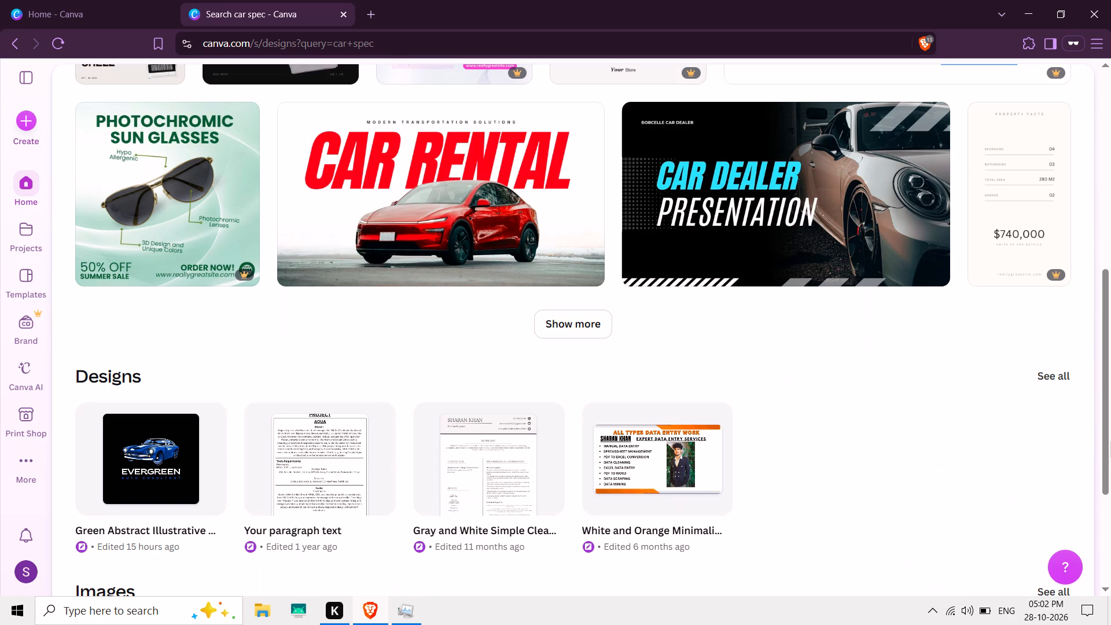
left_click_drag(1110, 442, 1109, 393)
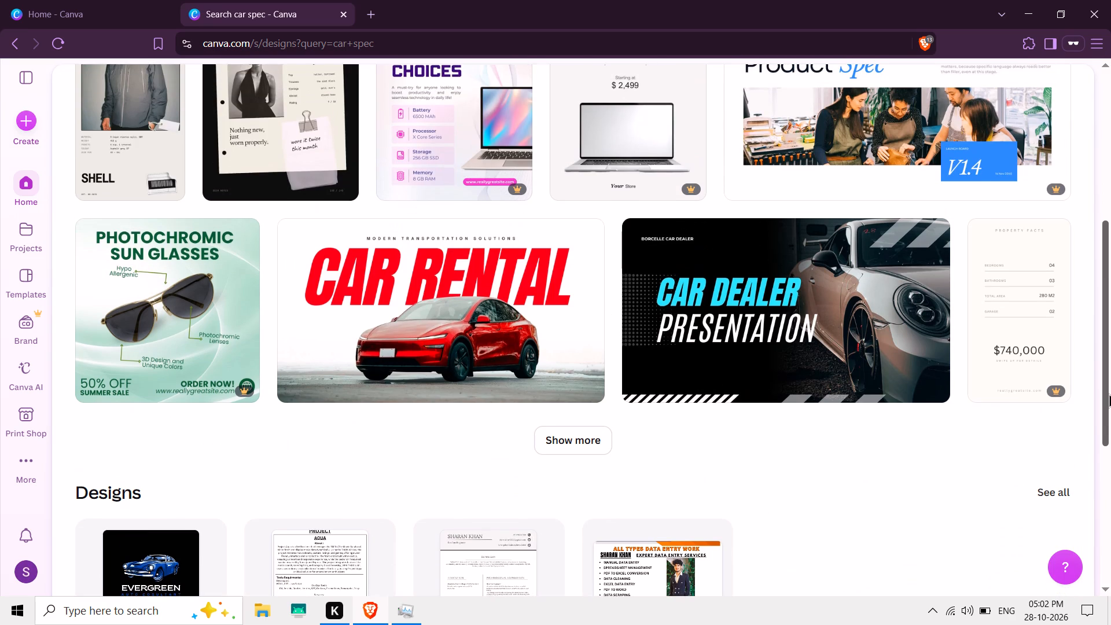
left_click(561, 451)
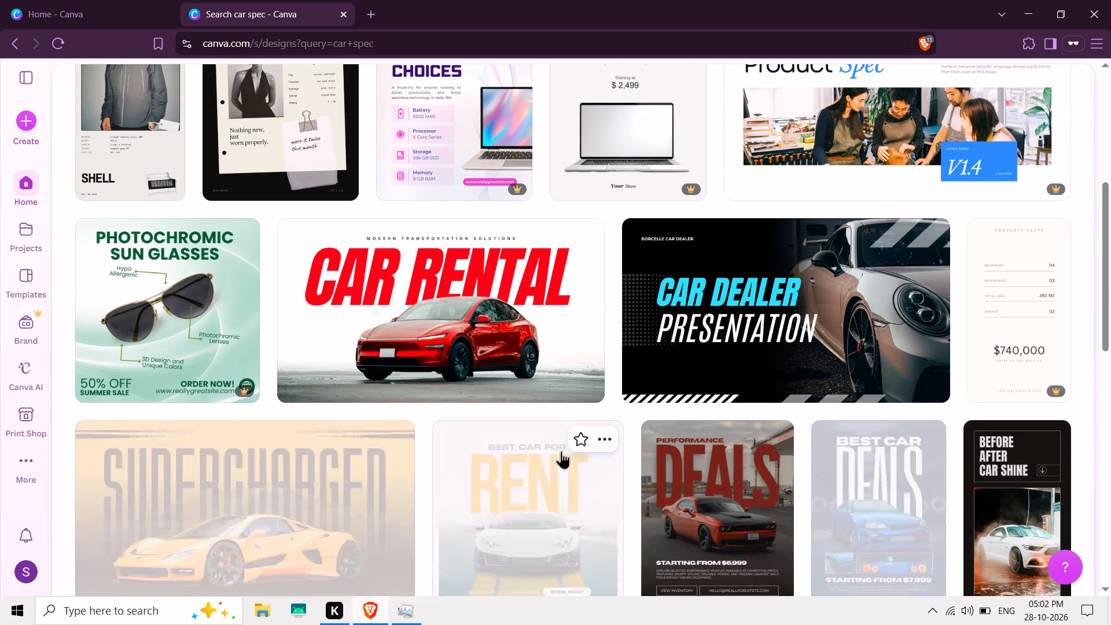
left_click(1110, 451)
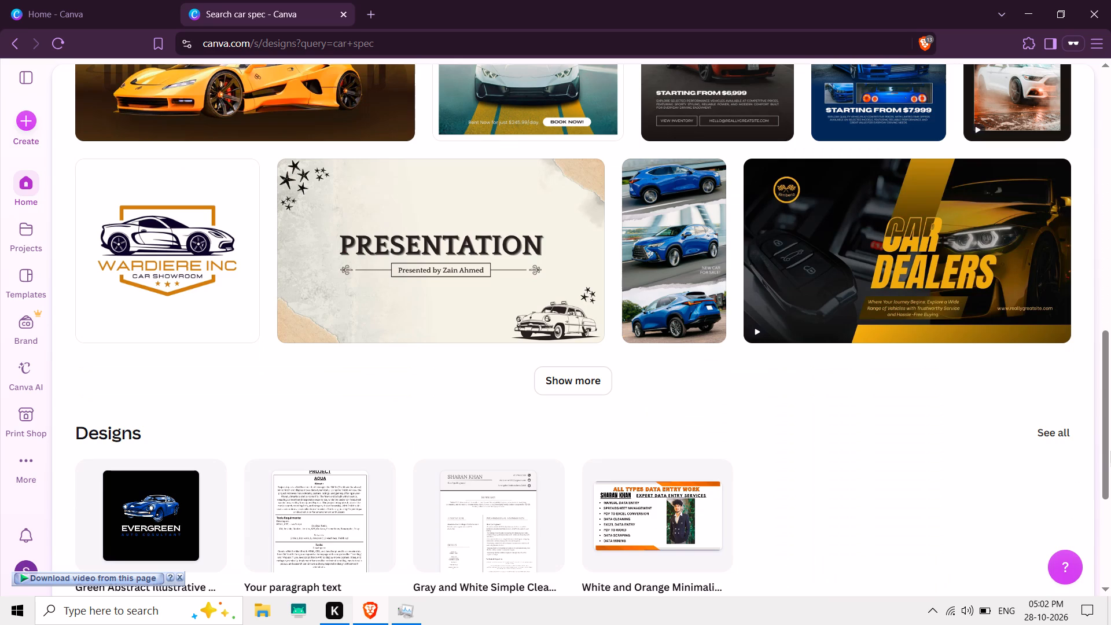
left_click(573, 365)
left_click(584, 372)
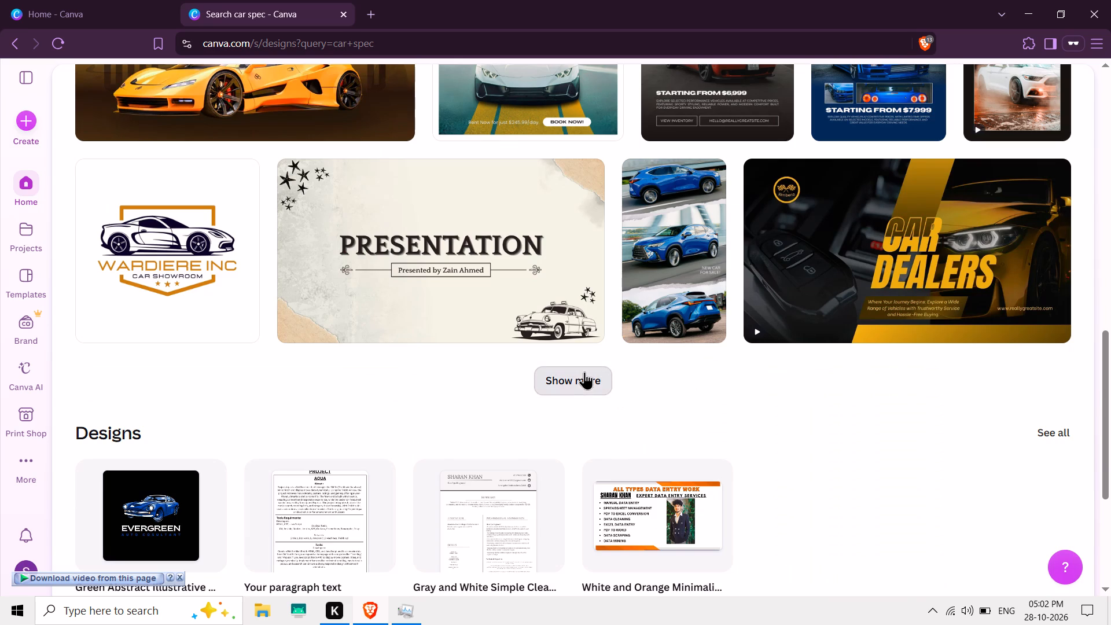
left_click(1110, 476)
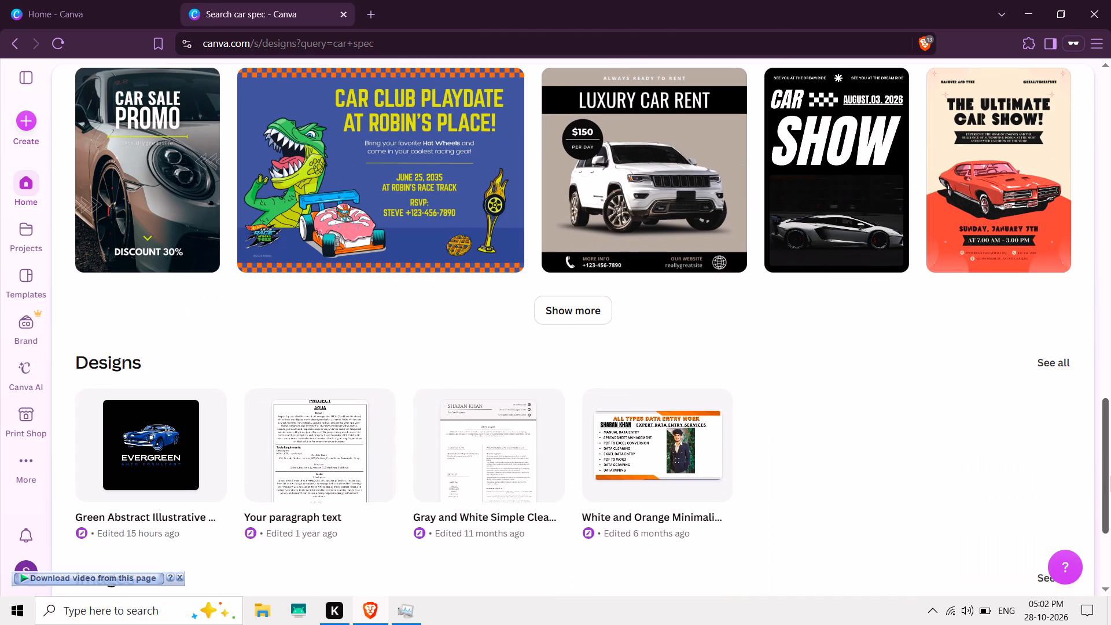
left_click_drag(1110, 465, 1105, 432)
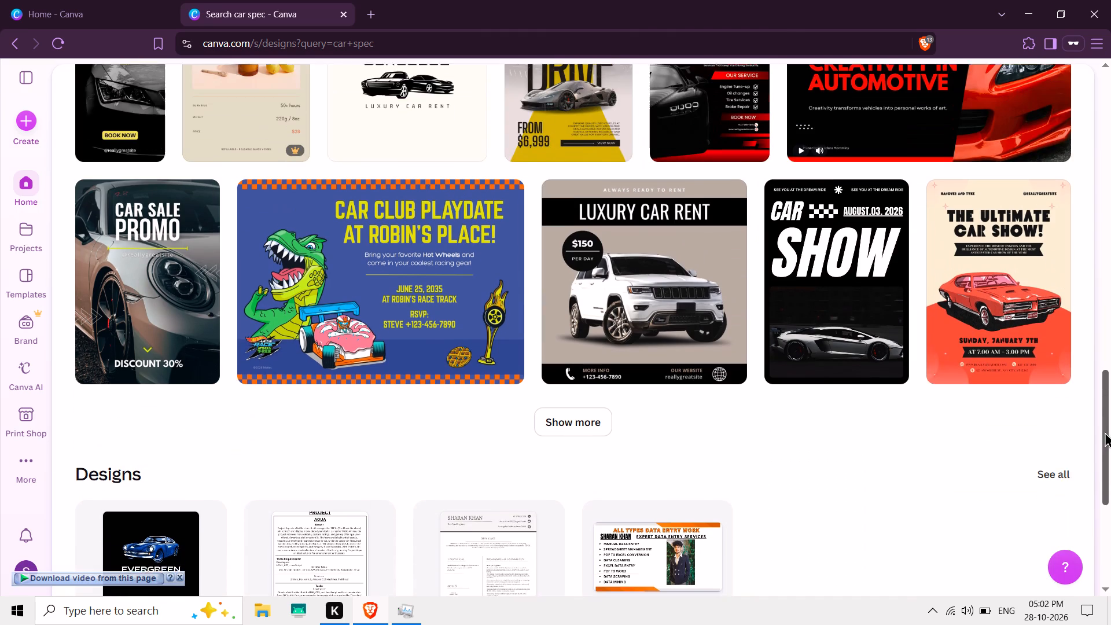
left_click_drag(1105, 432, 1104, 430)
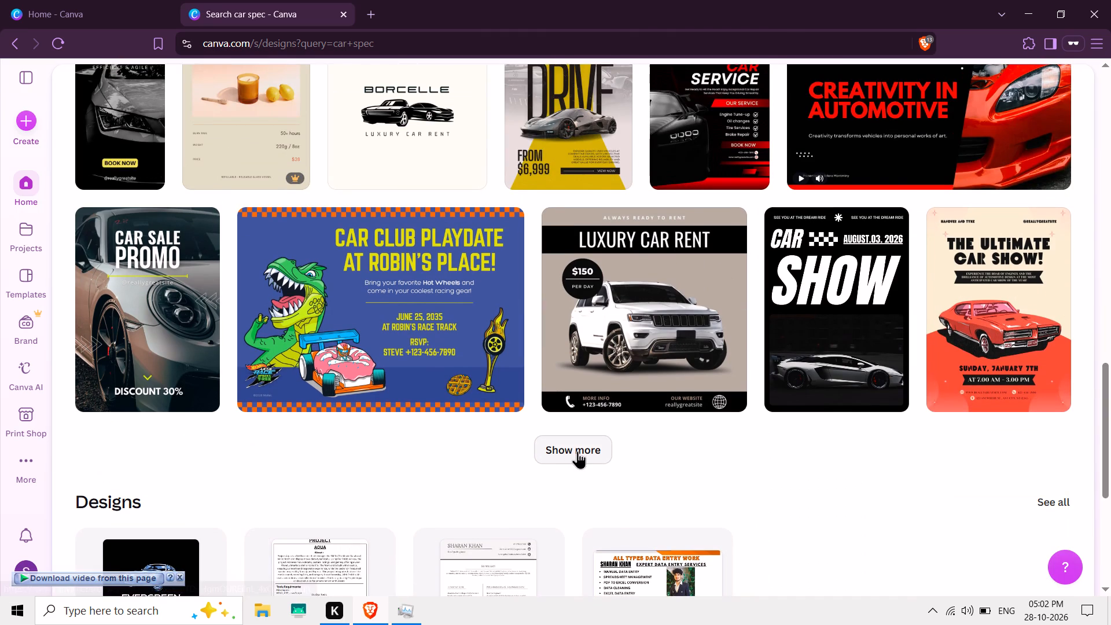
left_click(577, 451)
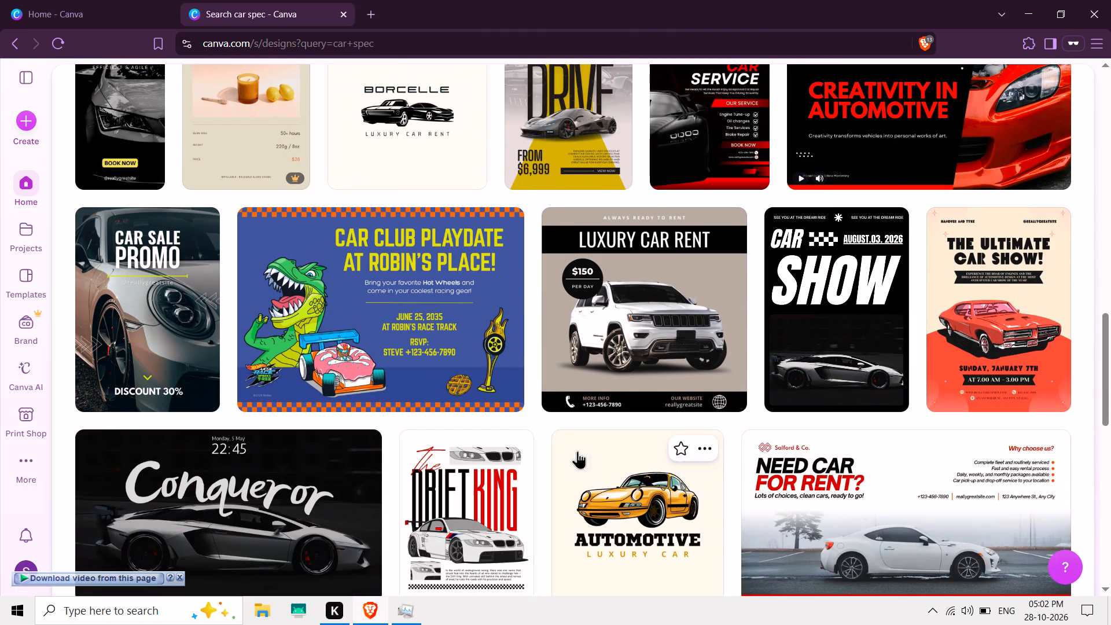
Continue looking through the car spec template results, expanding the template list four times for more designs.
left_click(1110, 383)
left_click_drag(1110, 383, 1086, 450)
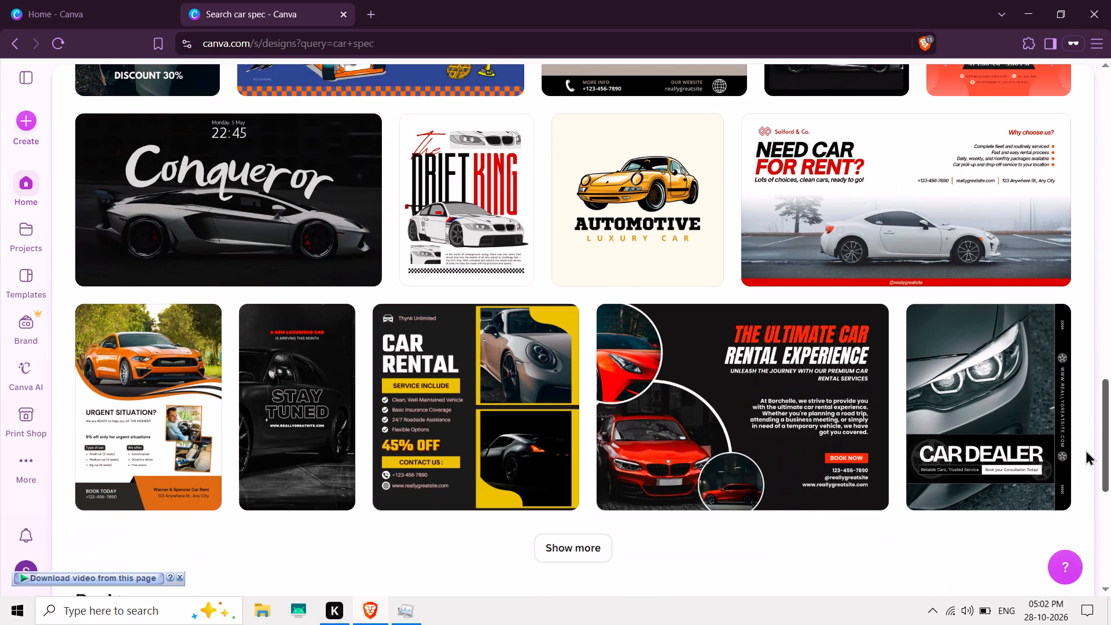
left_click_drag(1086, 450, 1073, 475)
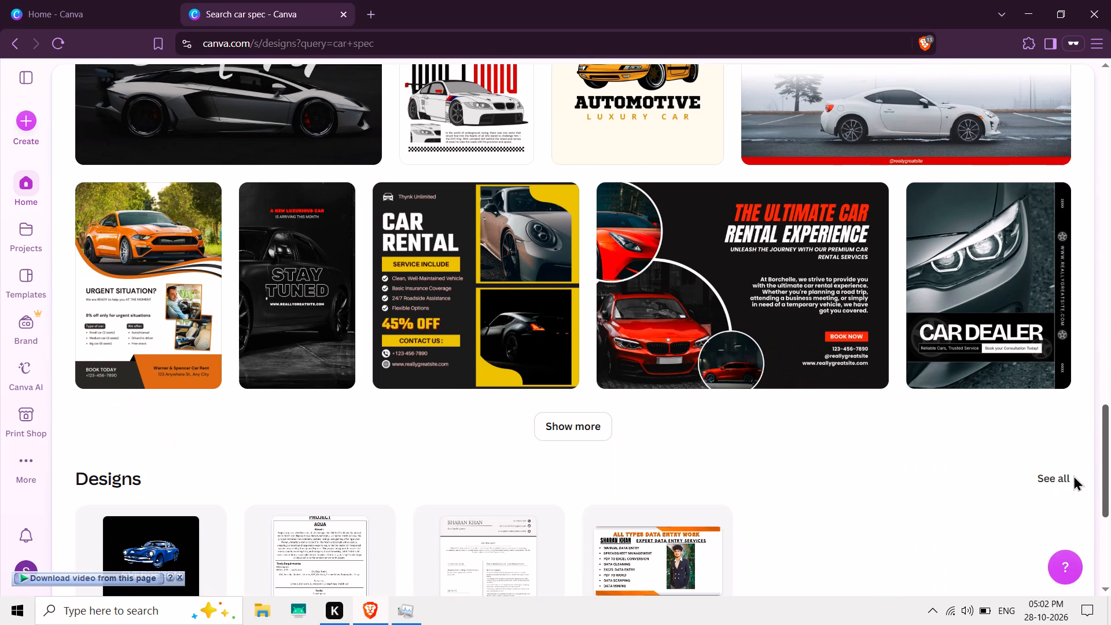
left_click_drag(1073, 475, 1073, 475)
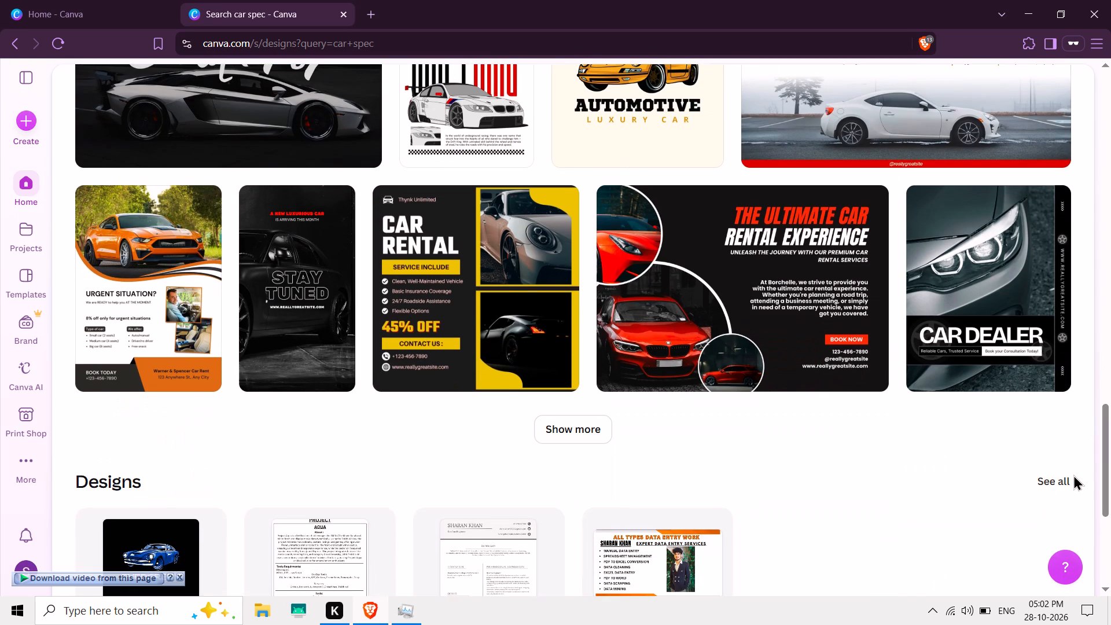
left_click(585, 426)
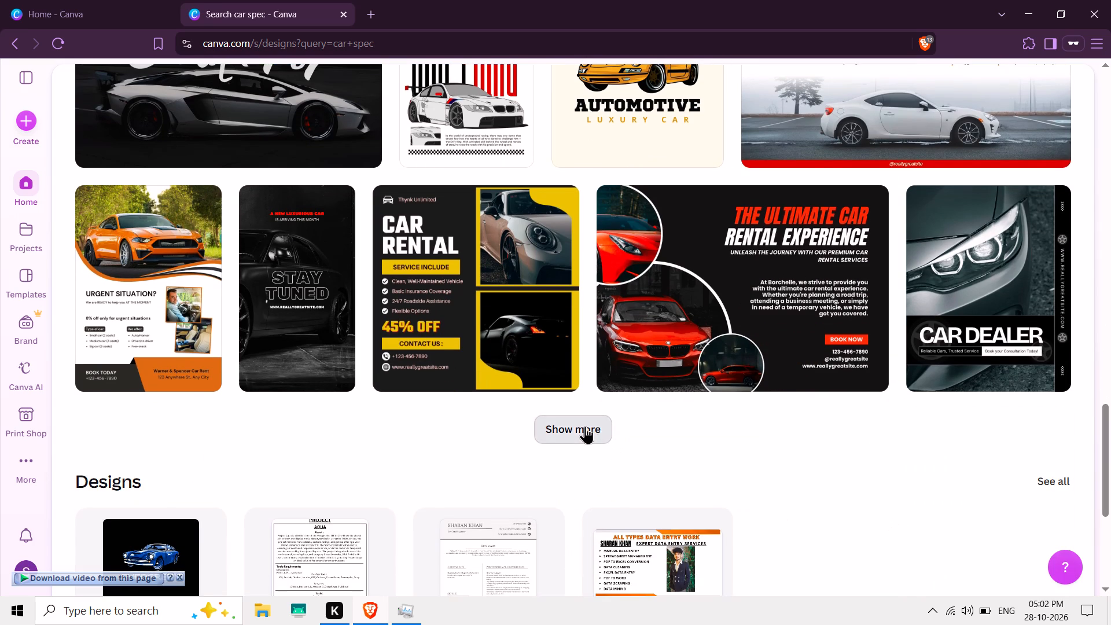
left_click(1110, 505)
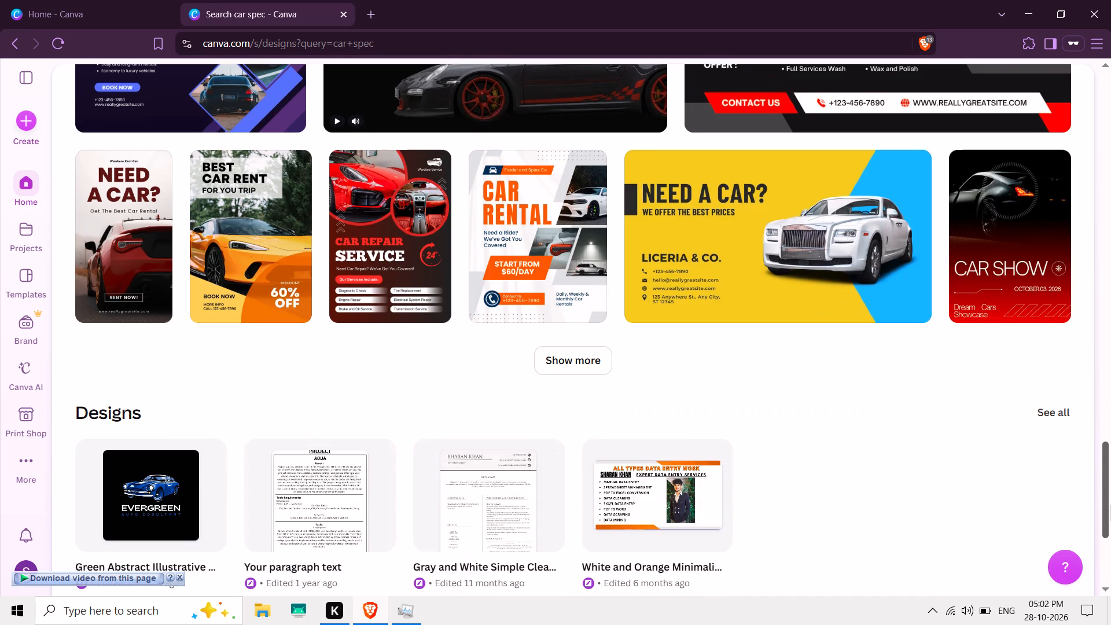
left_click(588, 365)
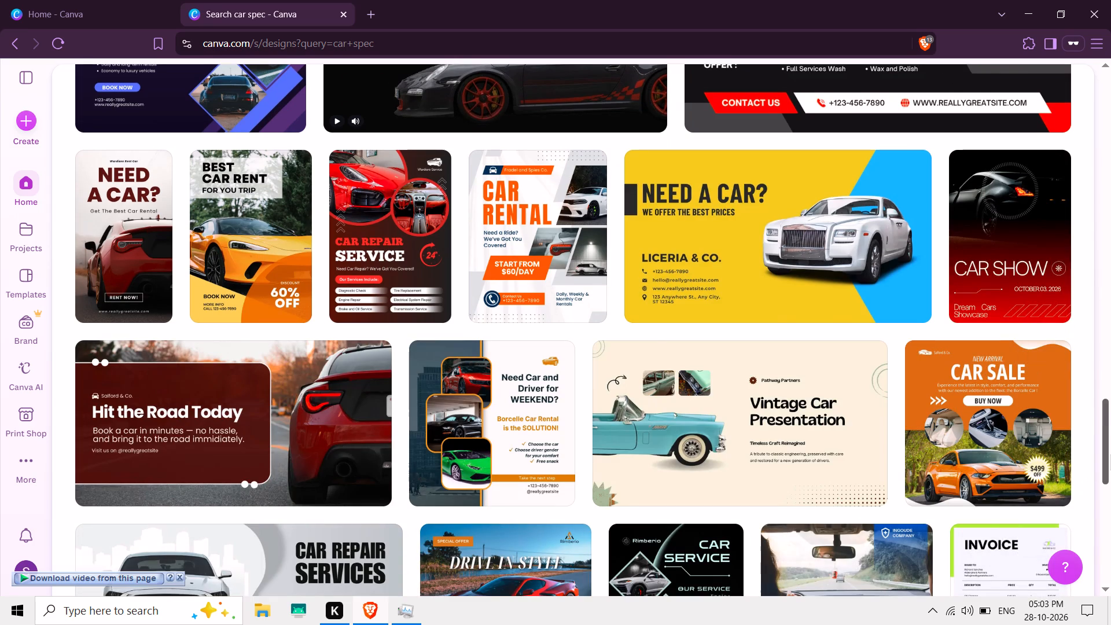
left_click_drag(1110, 454, 1101, 498)
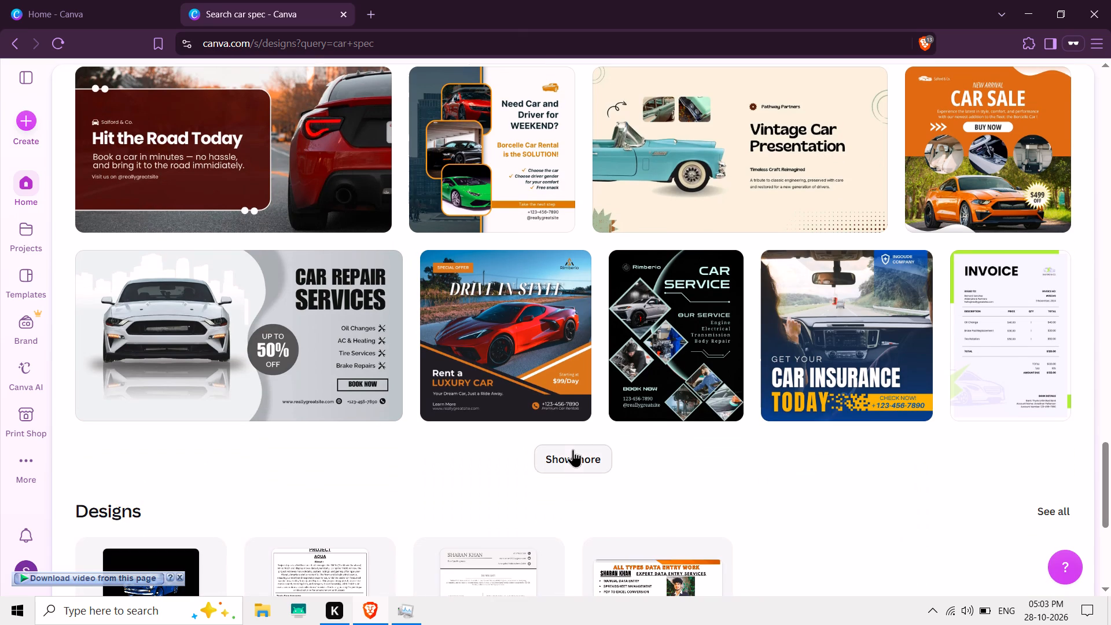
left_click(573, 449)
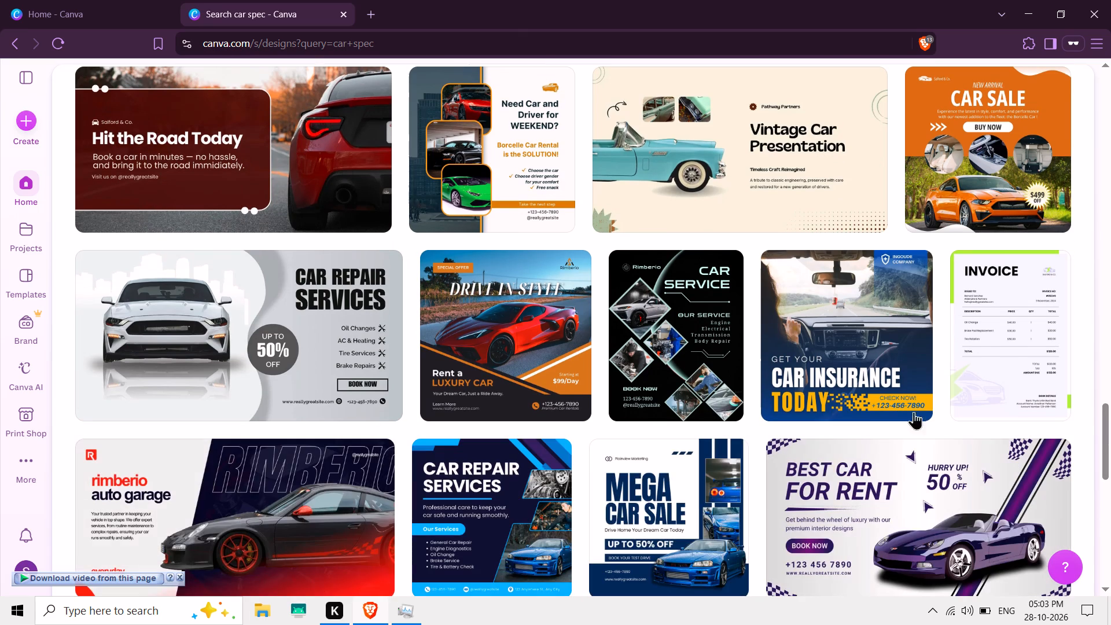
left_click_drag(1110, 453, 1106, 482)
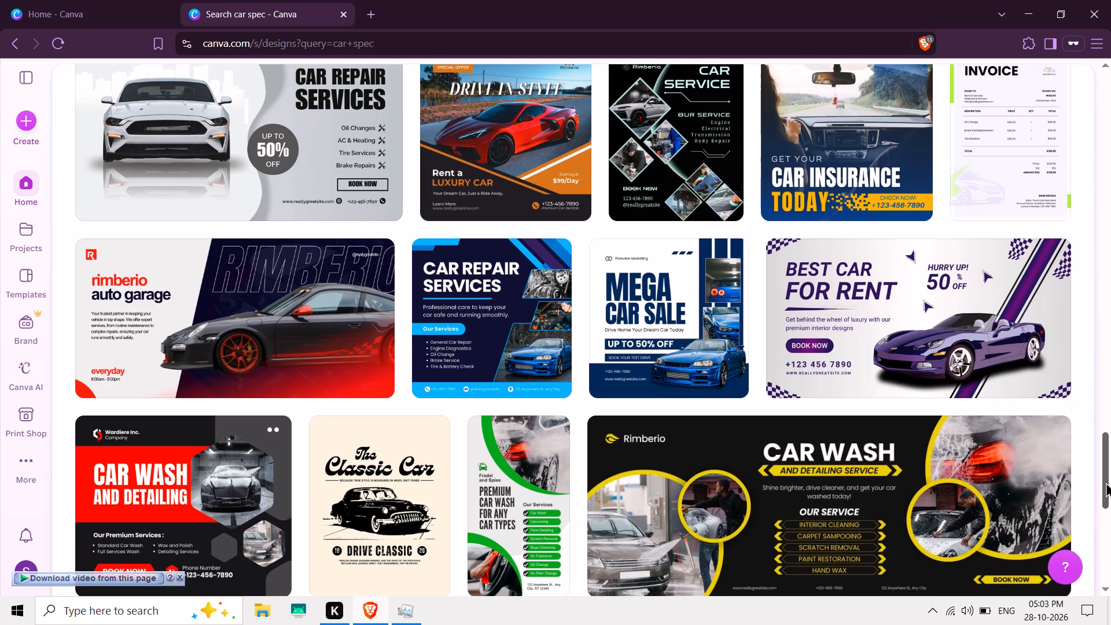
left_click_drag(1106, 482, 1090, 520)
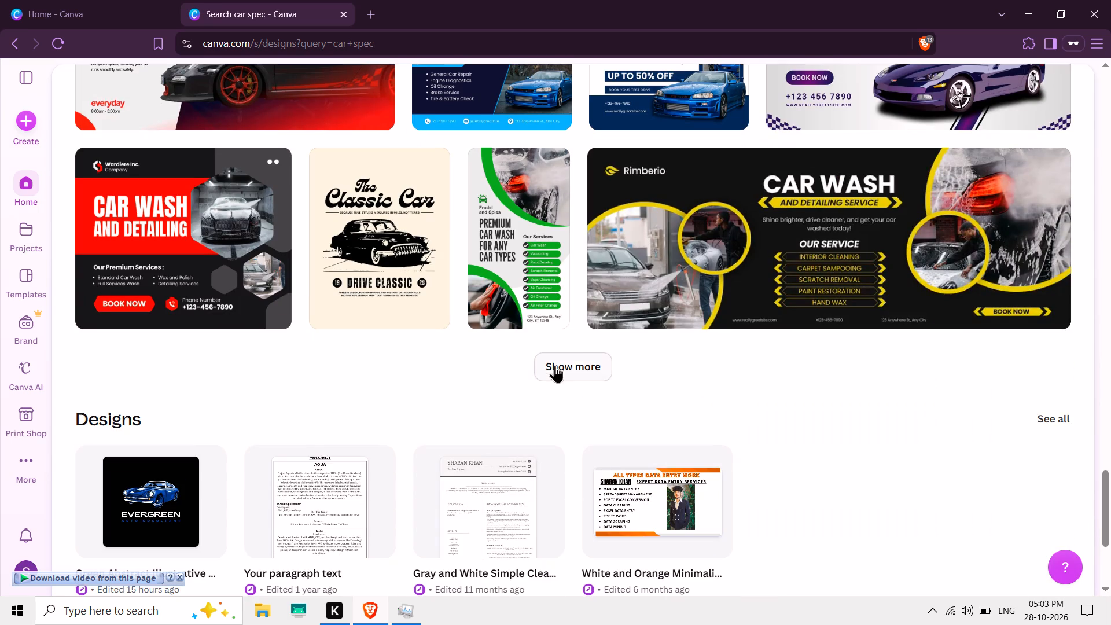
left_click(579, 355)
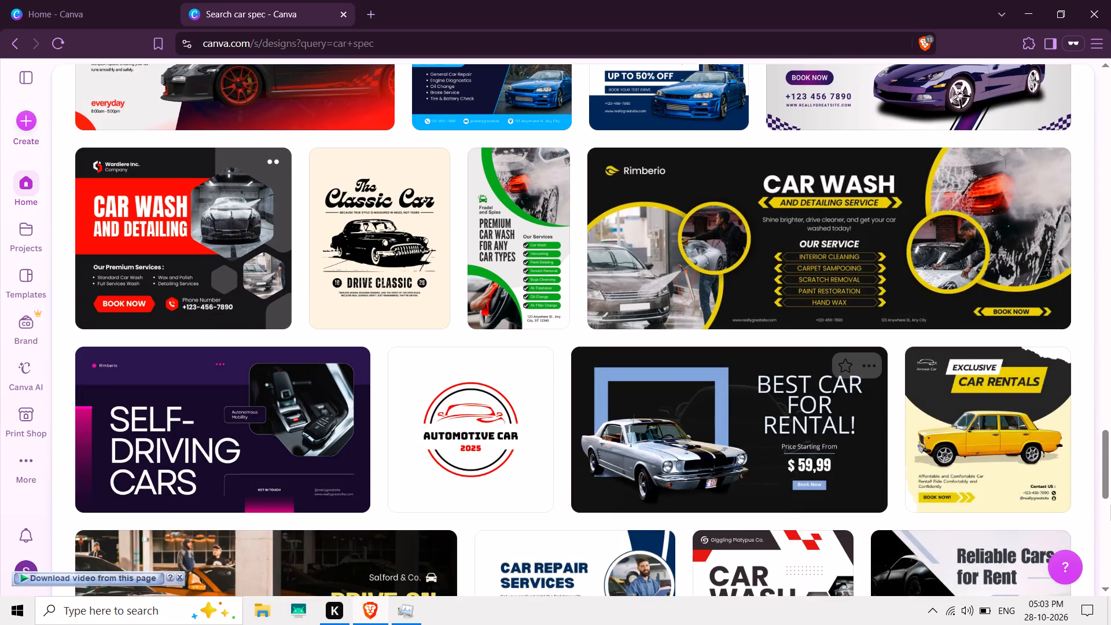
Examine further car spec templates for a suitable layout, expanding the template list another four times.
left_click(1110, 505)
left_click_drag(1110, 505, 1109, 451)
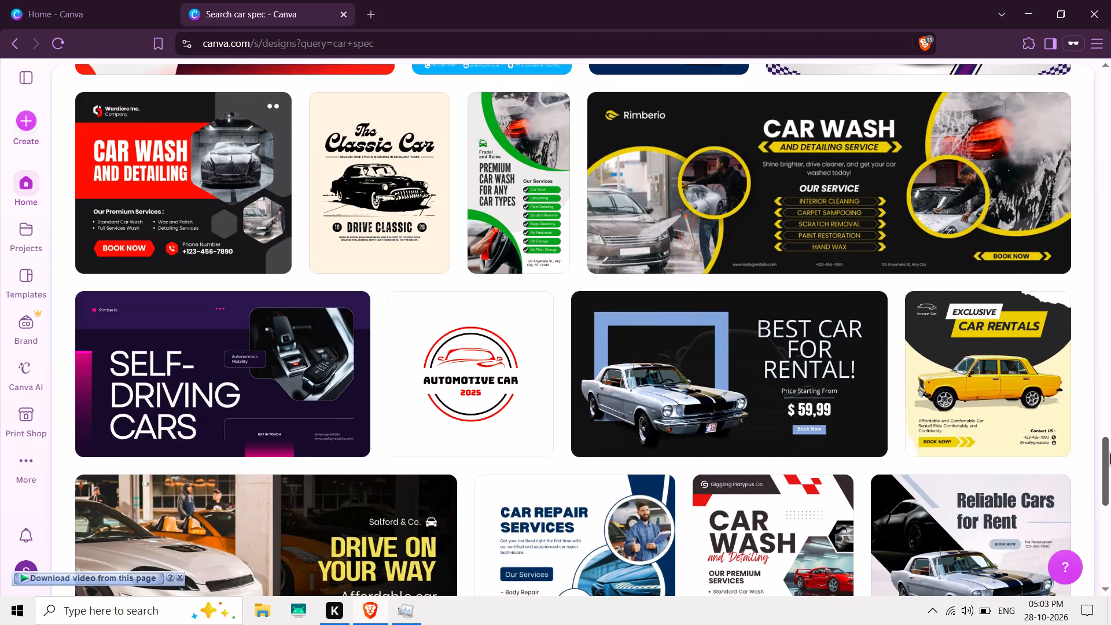
left_click_drag(1109, 451, 1105, 477)
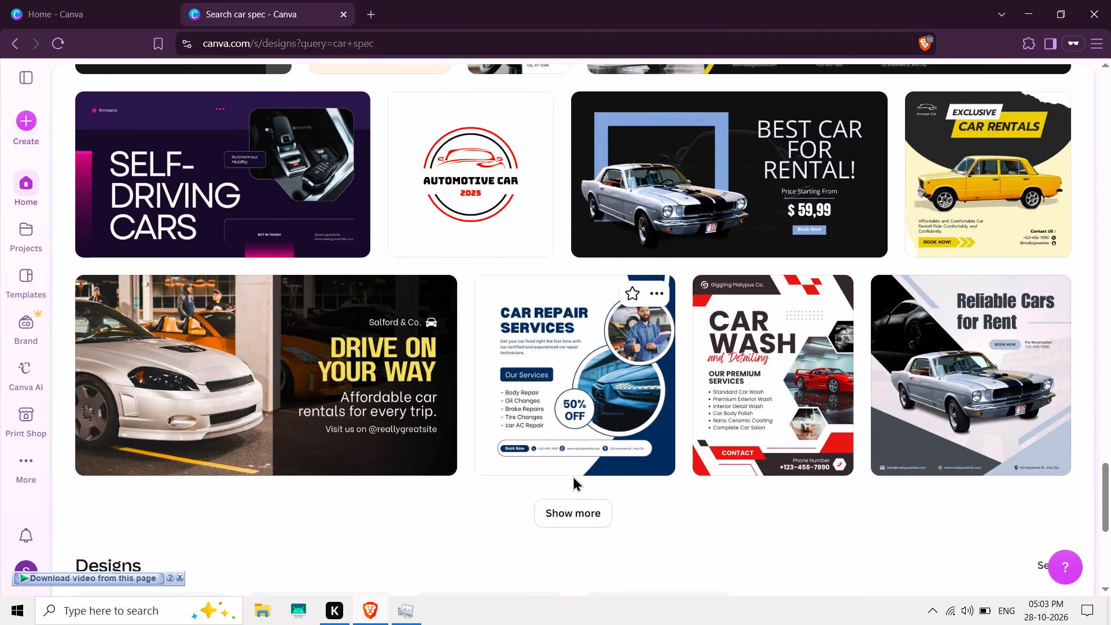
left_click(568, 496)
left_click(577, 504)
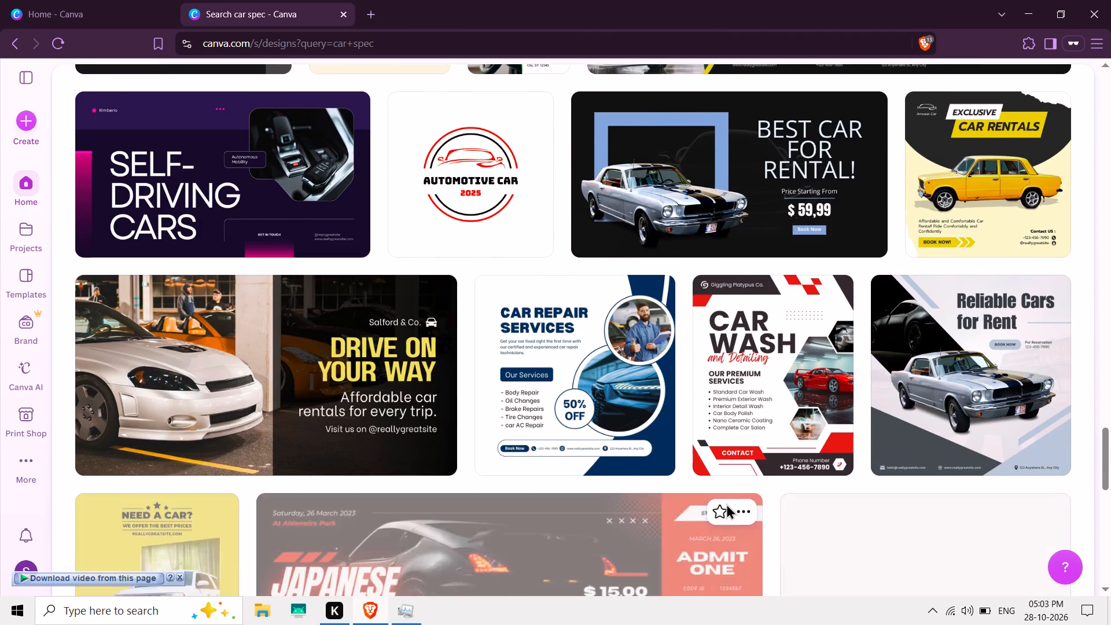
left_click(1110, 495)
left_click_drag(1110, 495, 1107, 484)
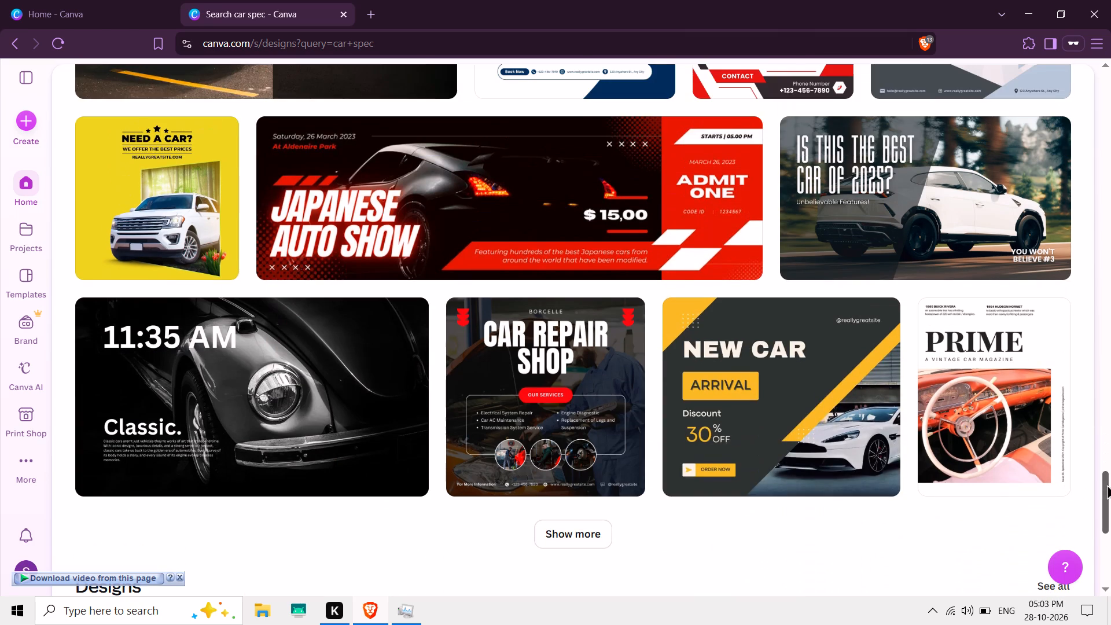
left_click_drag(1107, 484, 1106, 484)
left_click(587, 541)
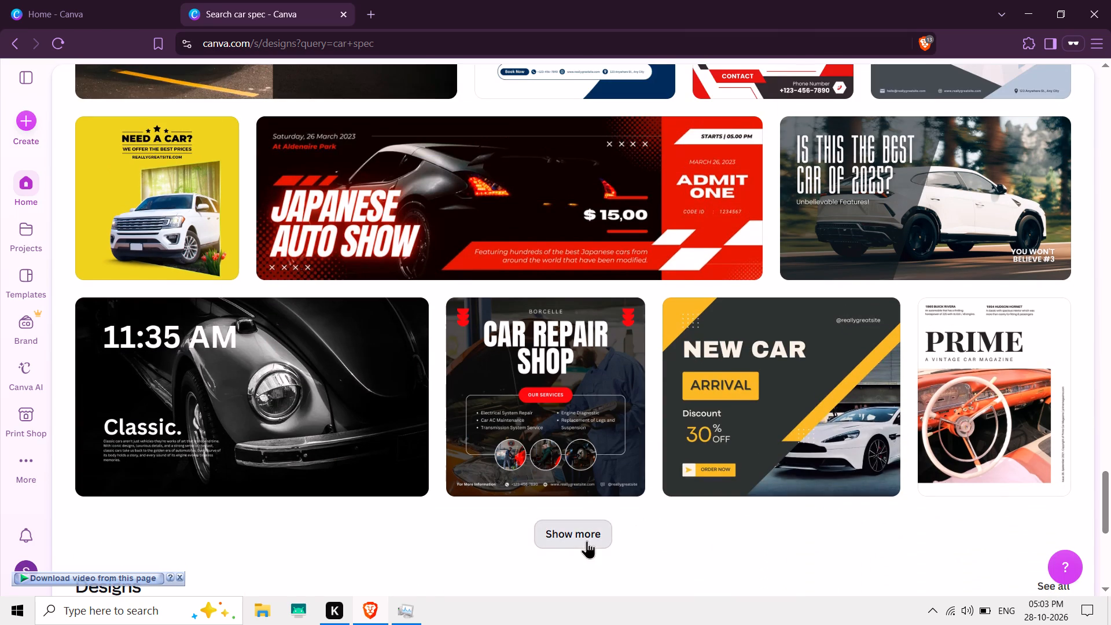
left_click(1110, 521)
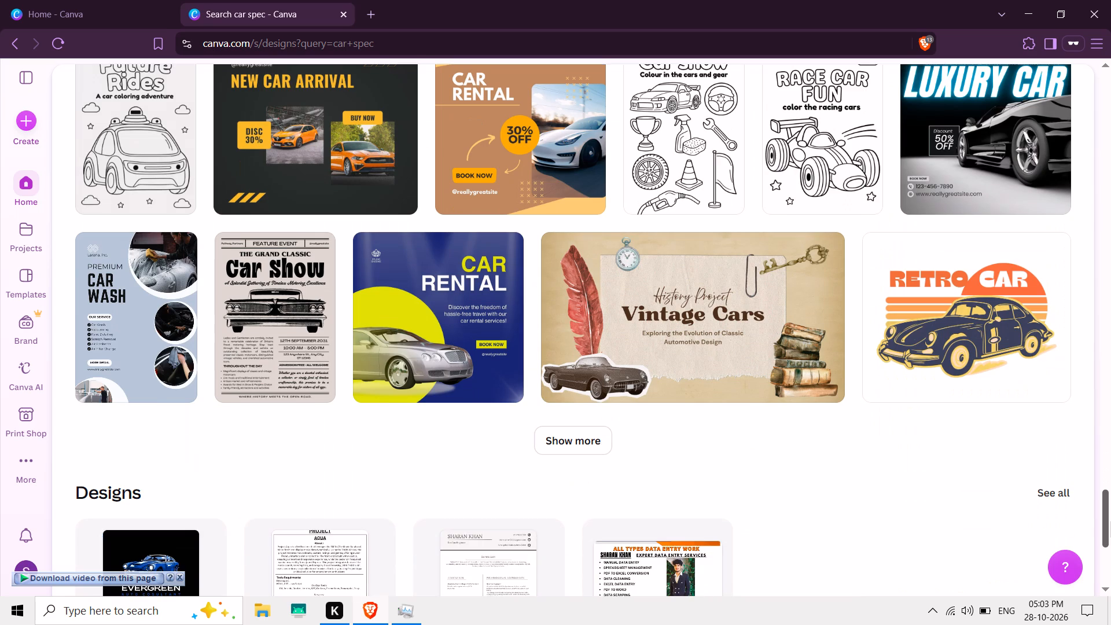
left_click(573, 440)
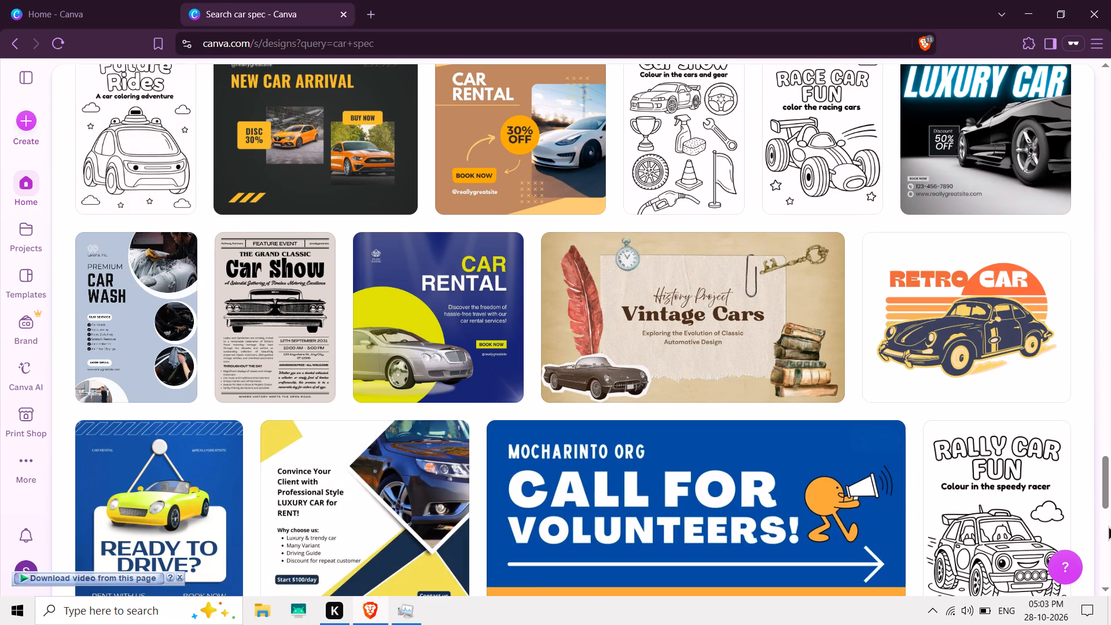
left_click(1108, 525)
left_click_drag(1108, 525, 1108, 501)
left_click_drag(1108, 501, 1108, 521)
left_click(565, 446)
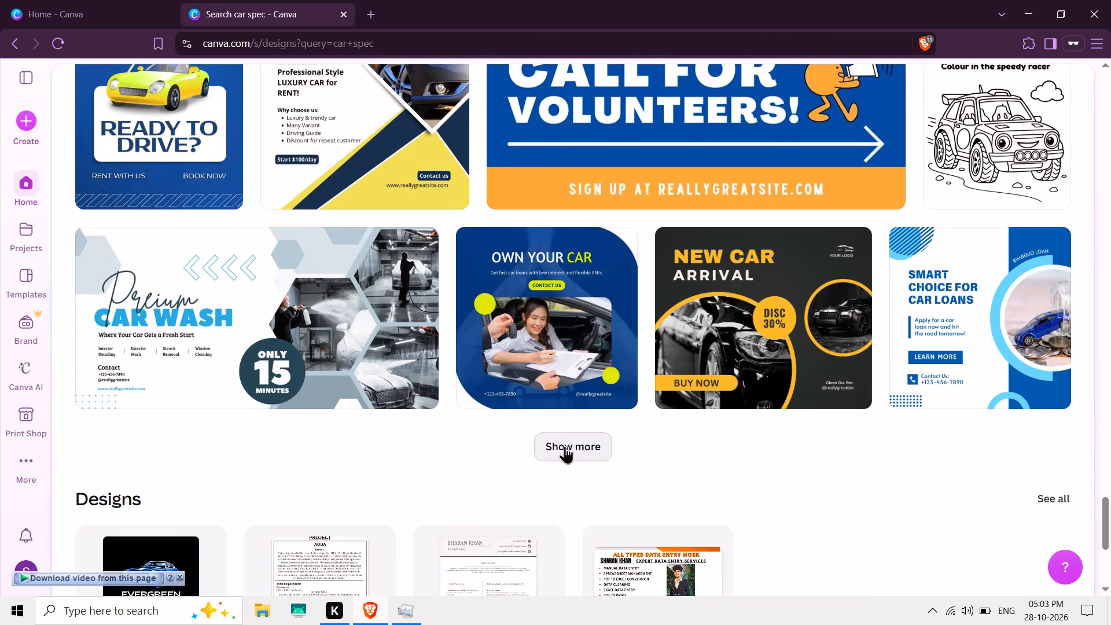
left_click(1110, 533)
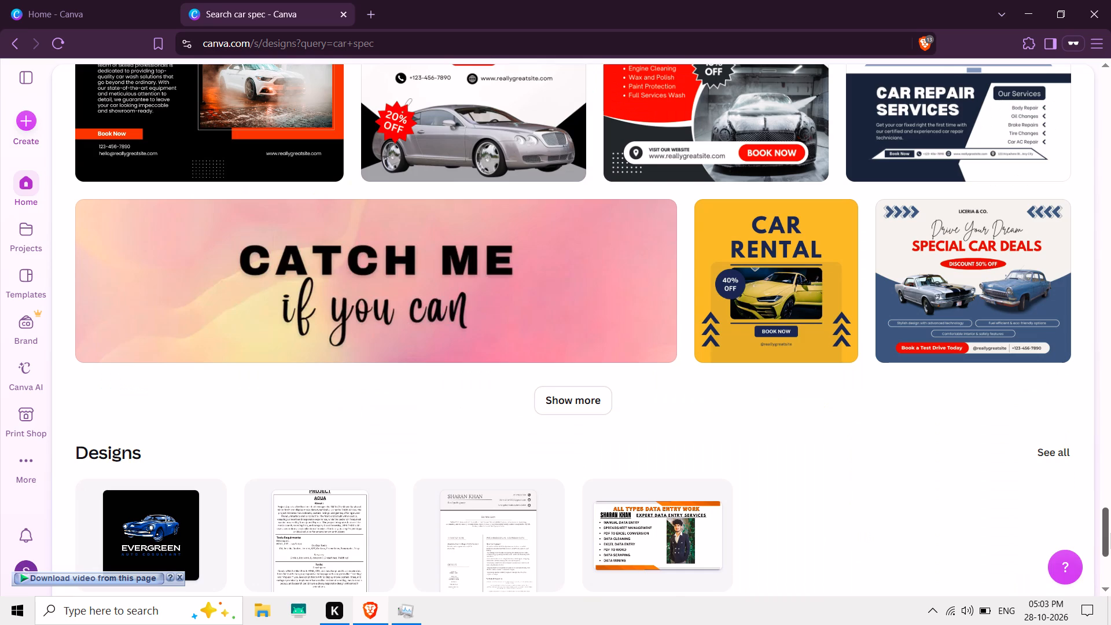
left_click_drag(1110, 533, 1110, 523)
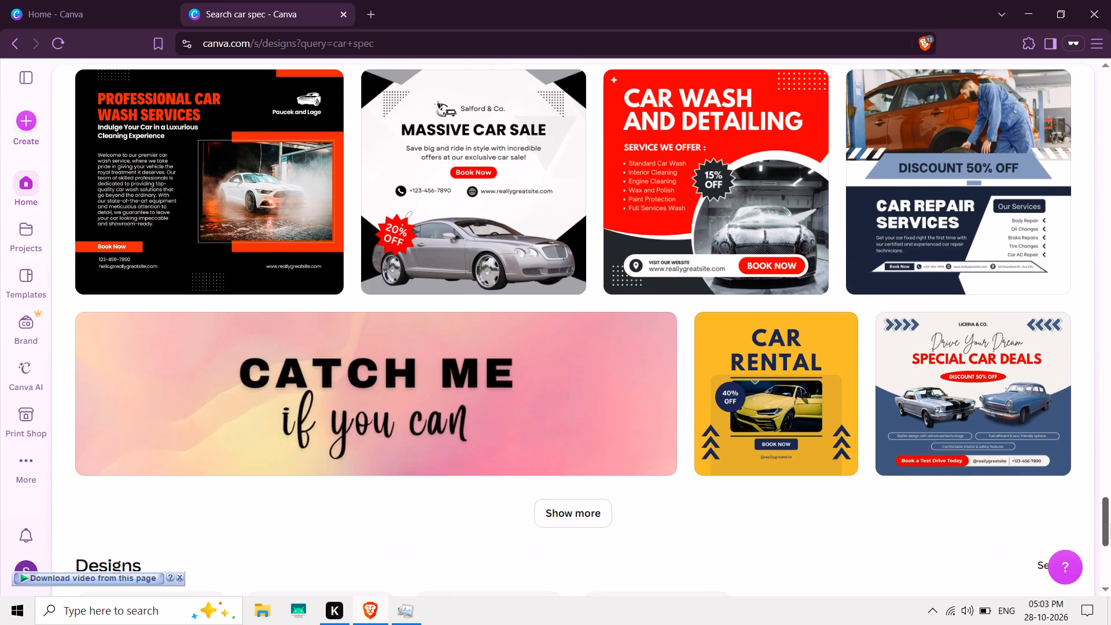
Change the search to "car price km" and run it.
left_click_drag(1110, 523, 1088, 54)
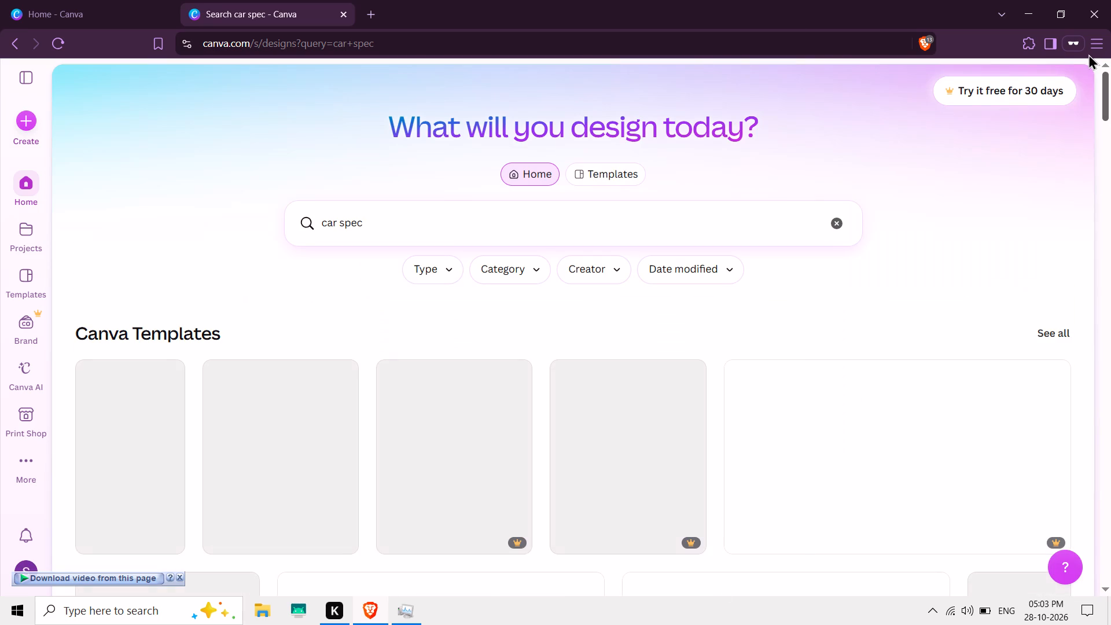
left_click(671, 197)
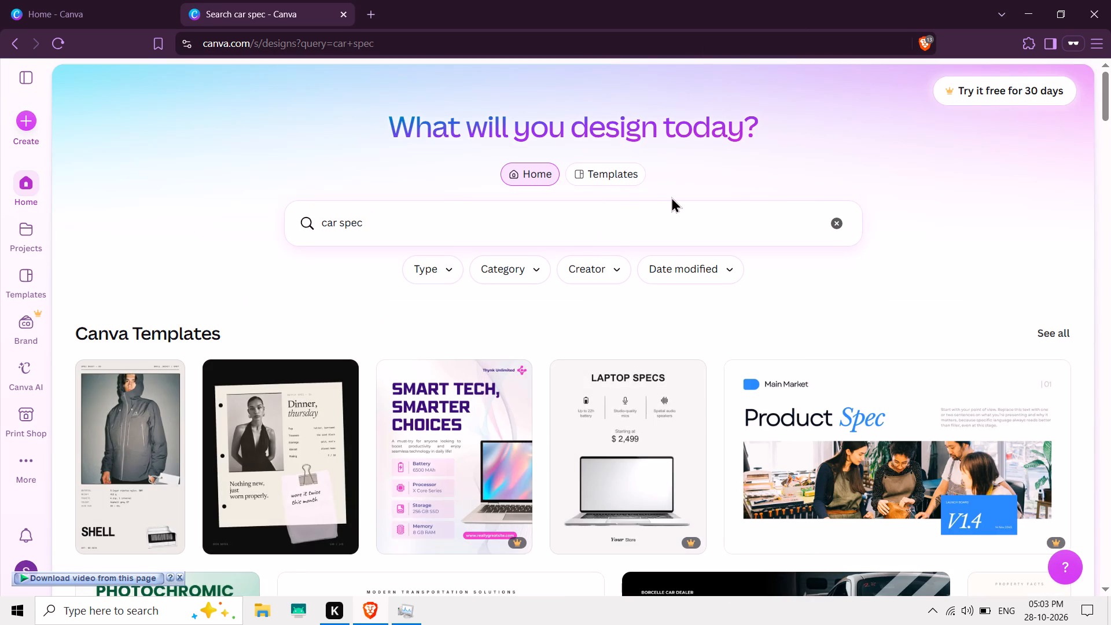
left_click(628, 226)
key("BackSpace")
key("BackSpace")
key("BackSpace")
key("BackSpace")
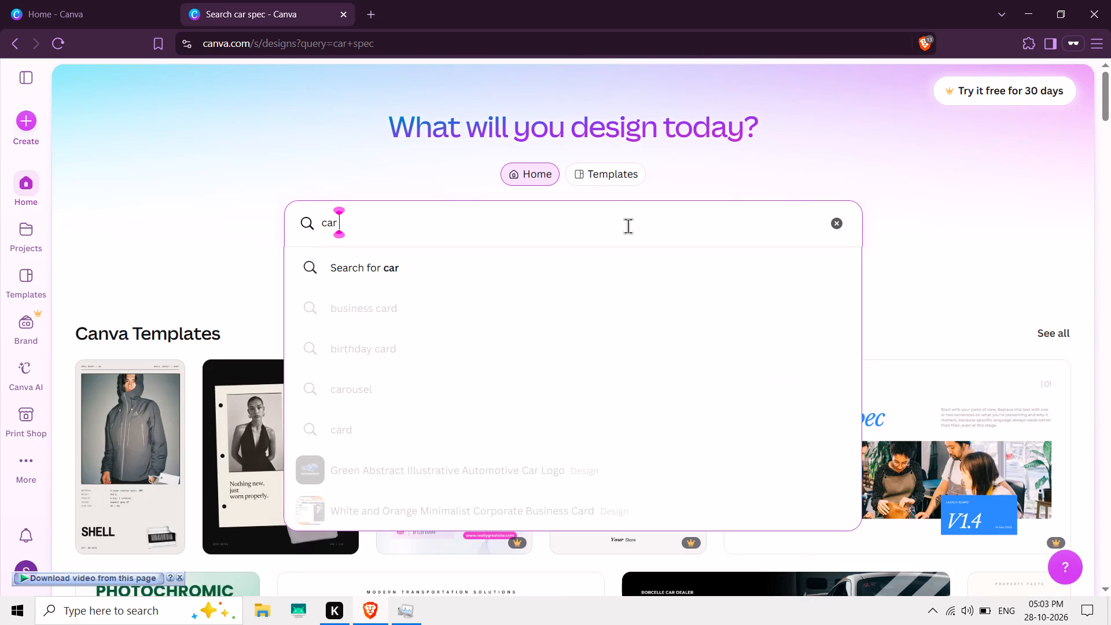
type("price km")
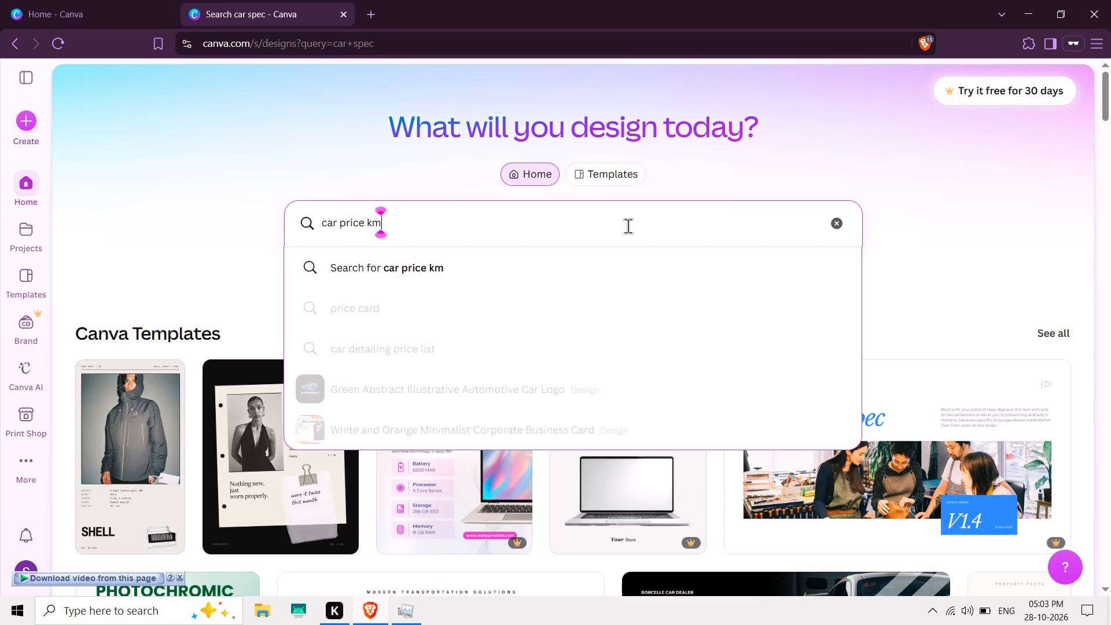
key("Return")
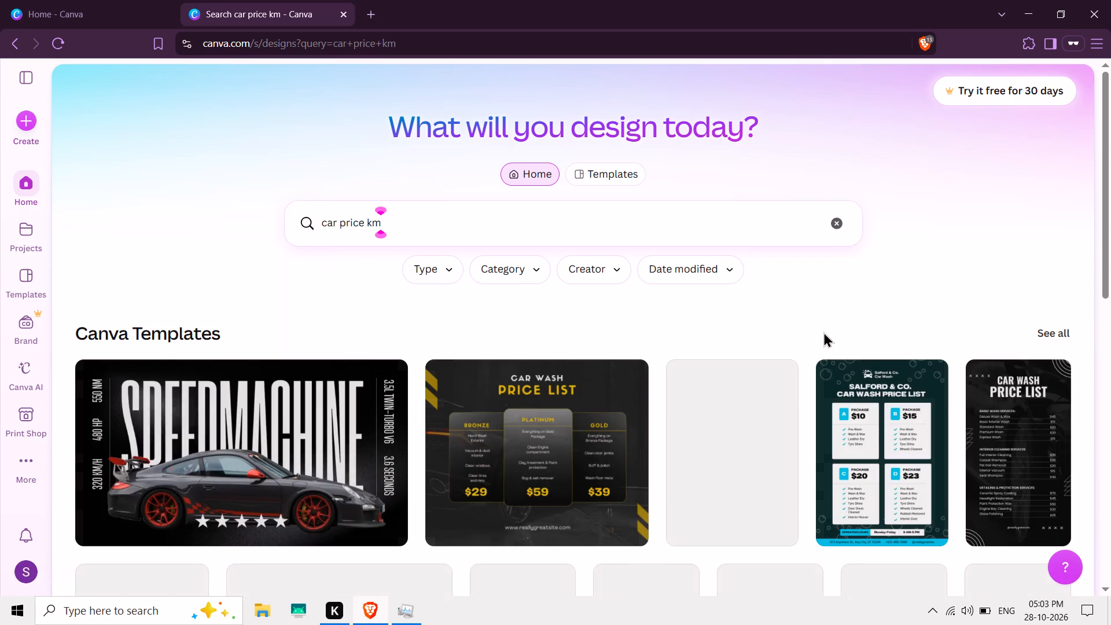
Look through the car price km template results, expanding the template list once for more designs.
left_click(1110, 341)
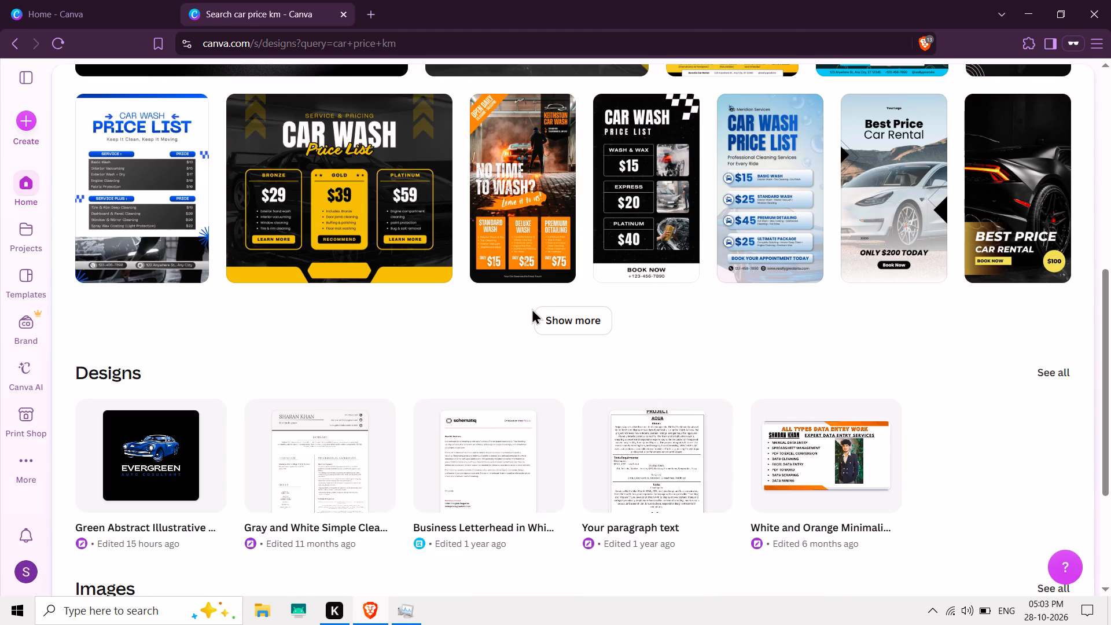
left_click(532, 308)
left_click(554, 325)
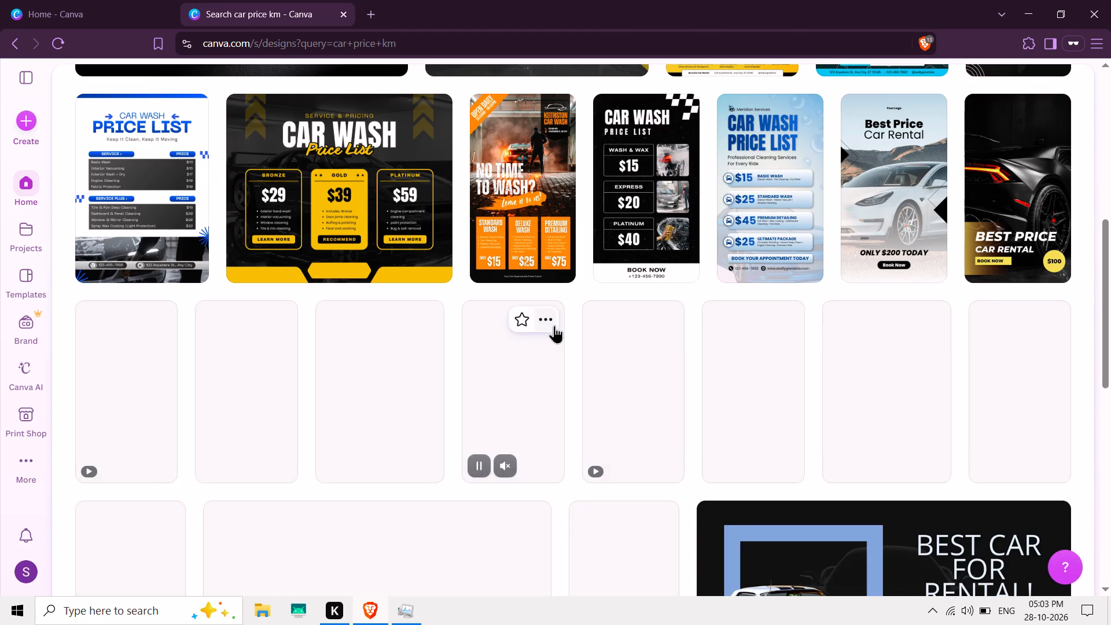
left_click(1110, 418)
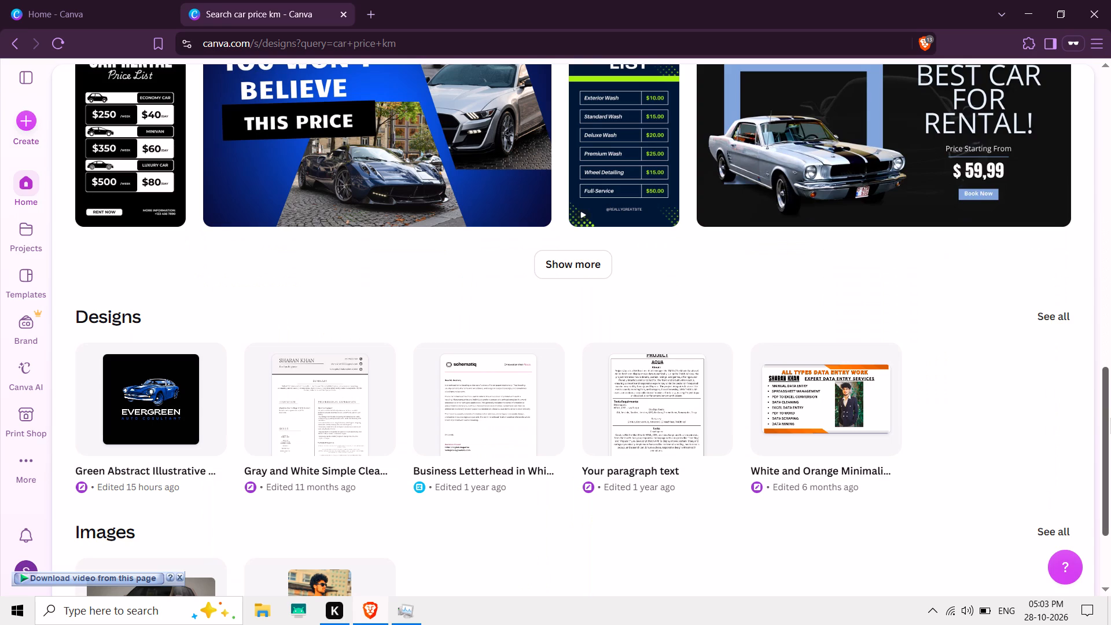
Extend the search to "car price km tyre" and run it.
left_click_drag(1110, 418, 1062, 90)
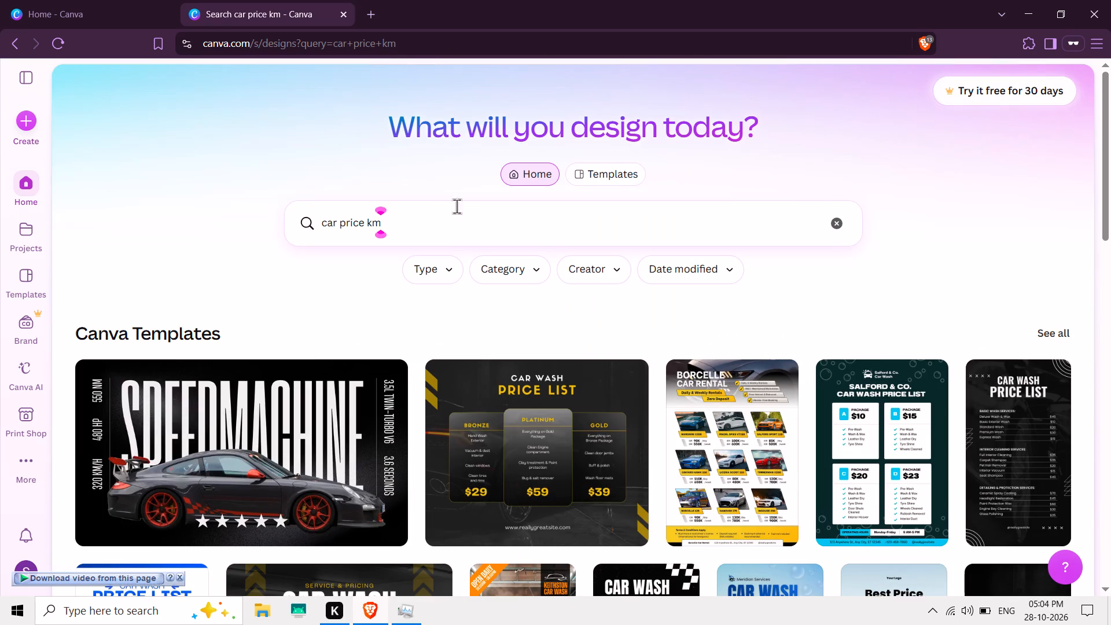
left_click(458, 223)
key("space")
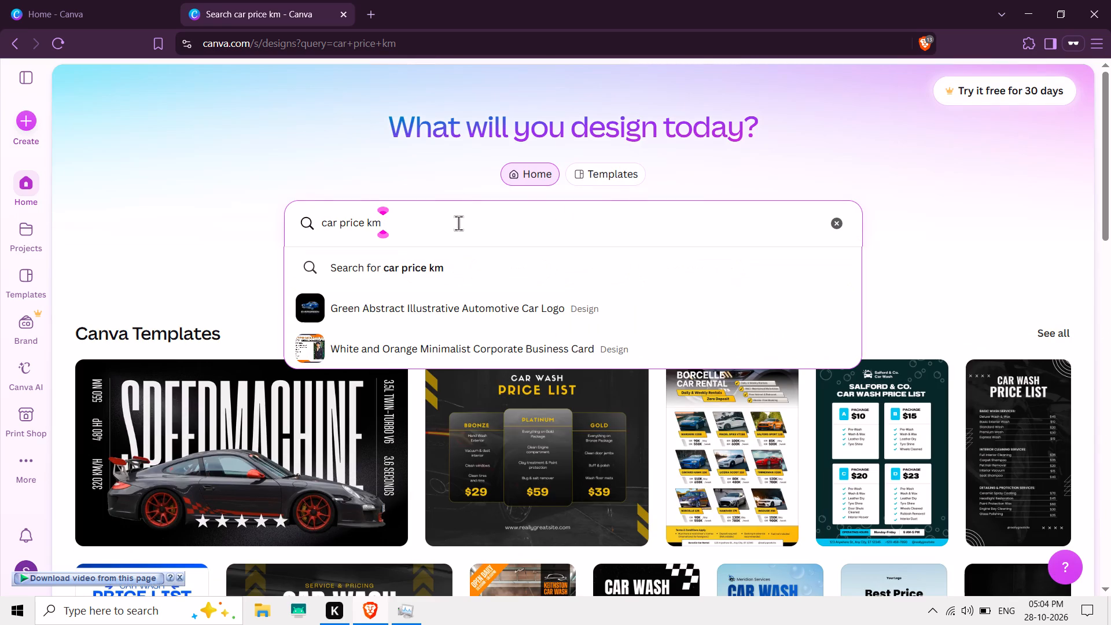
type("tyre")
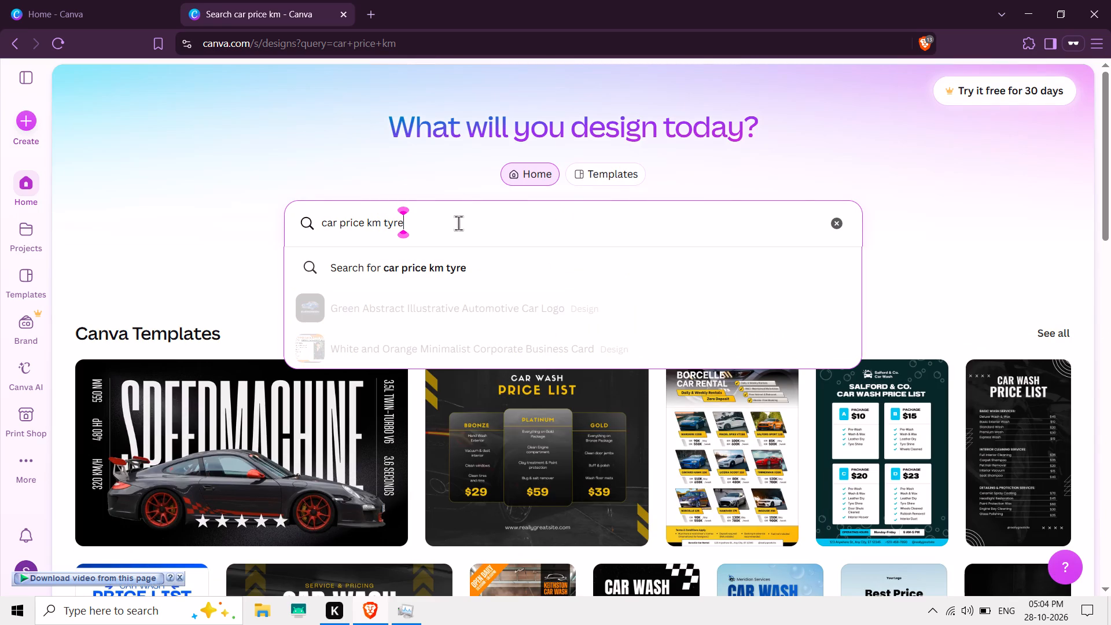
key("Return")
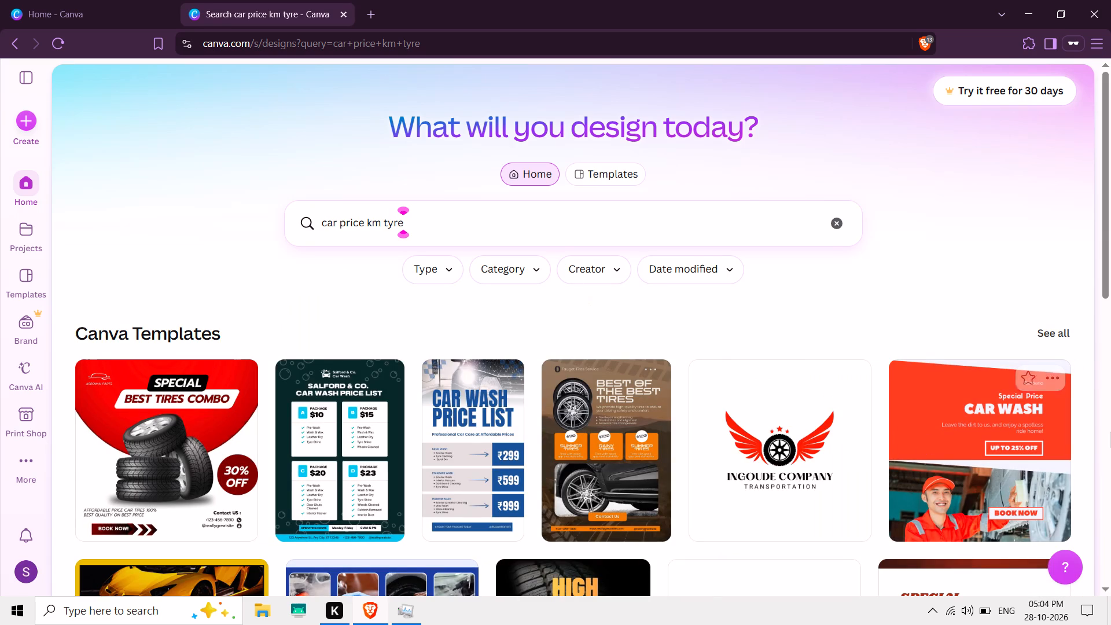
Look through the car price km tyre template results for a suitable layout, expanding the template list five times.
left_click(1110, 432)
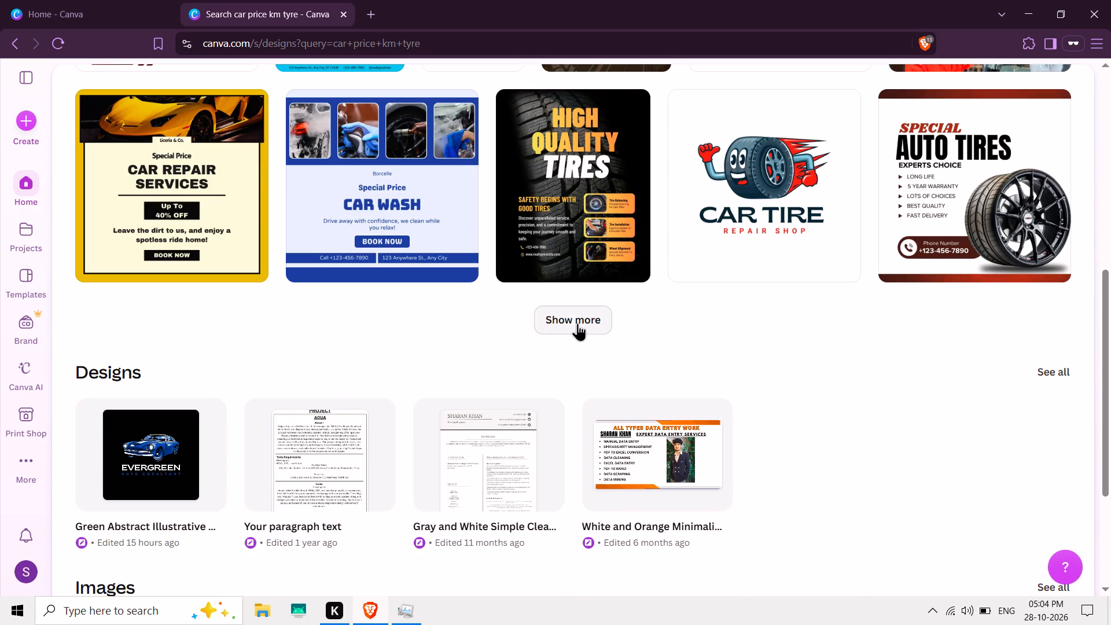
left_click(577, 323)
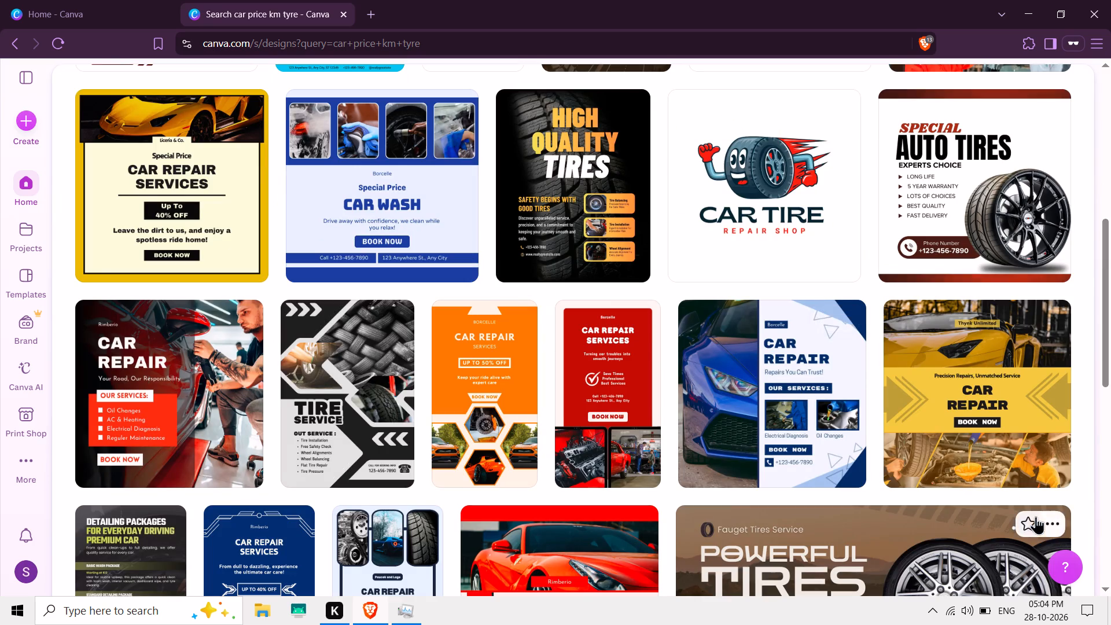
left_click(1110, 494)
left_click(1110, 494)
left_click_drag(1110, 494, 1108, 447)
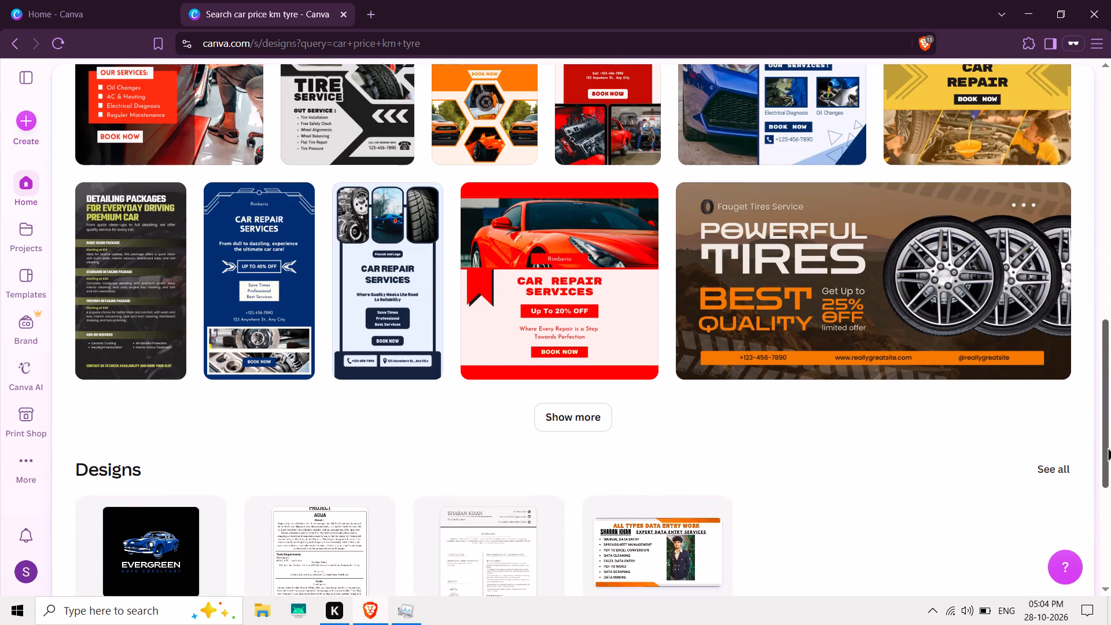
left_click_drag(1108, 447, 1107, 446)
left_click(569, 427)
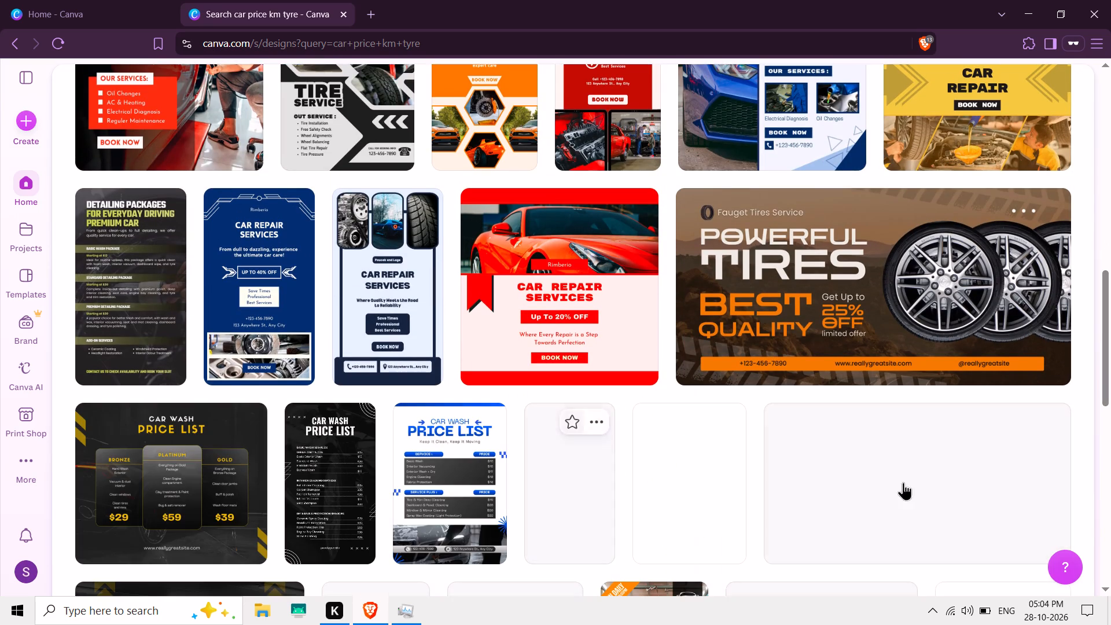
left_click(1110, 494)
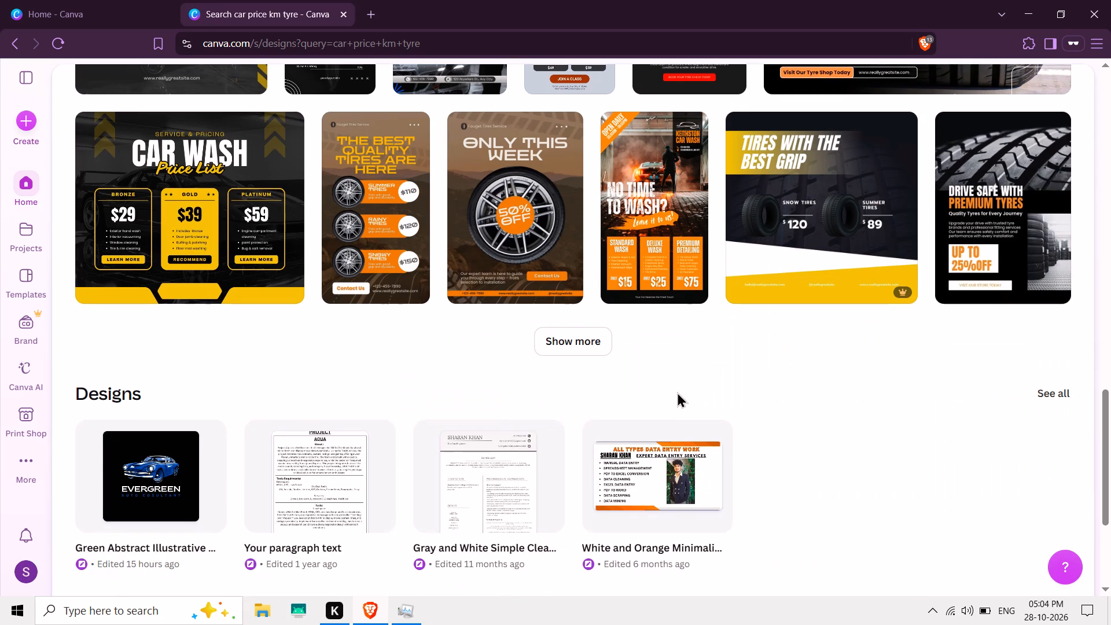
left_click(583, 349)
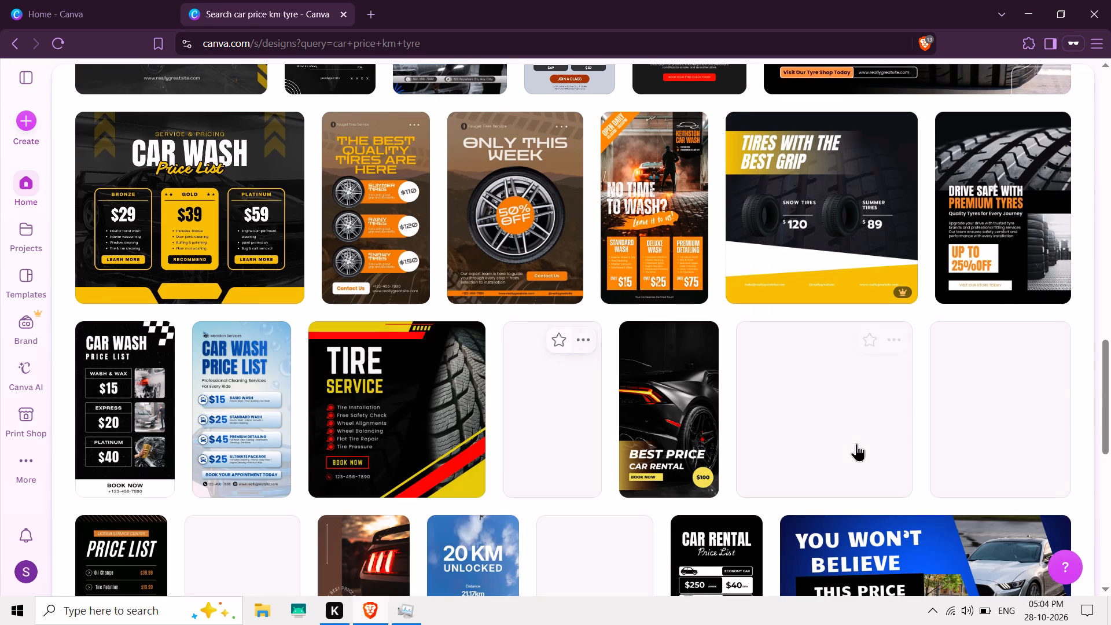
left_click(1110, 484)
left_click_drag(1110, 484, 1105, 449)
left_click(556, 407)
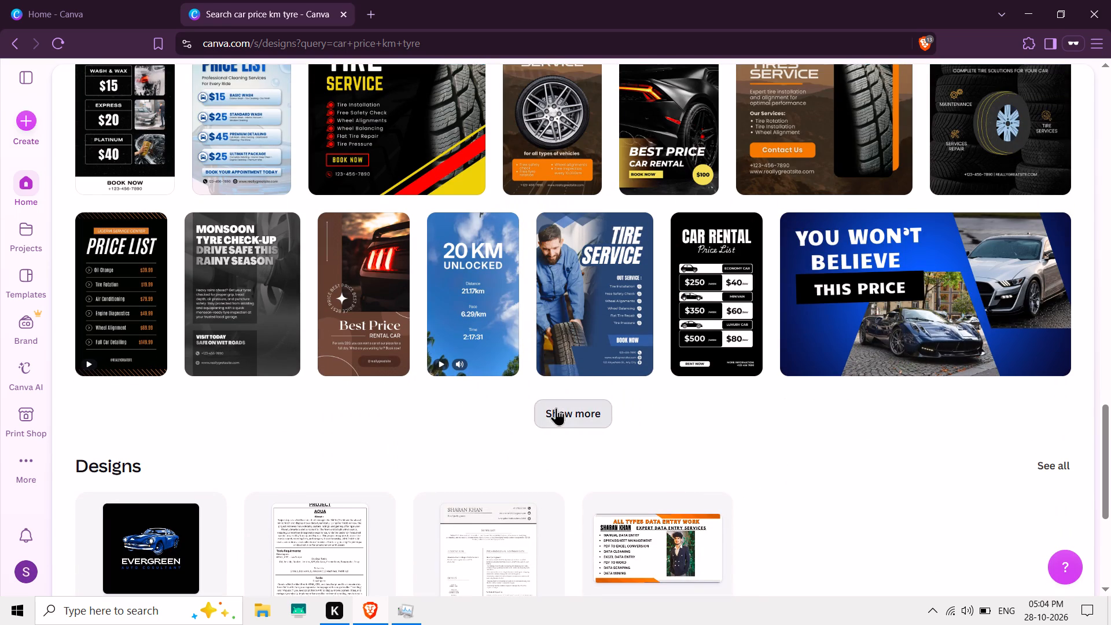
left_click(1110, 483)
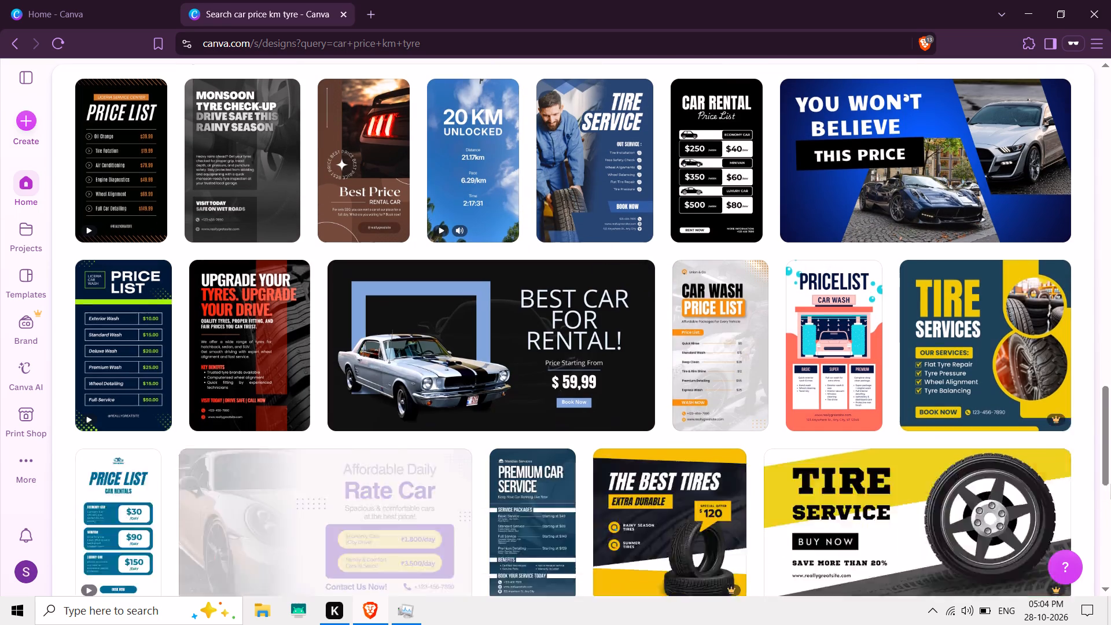
left_click_drag(1110, 483, 1098, 444)
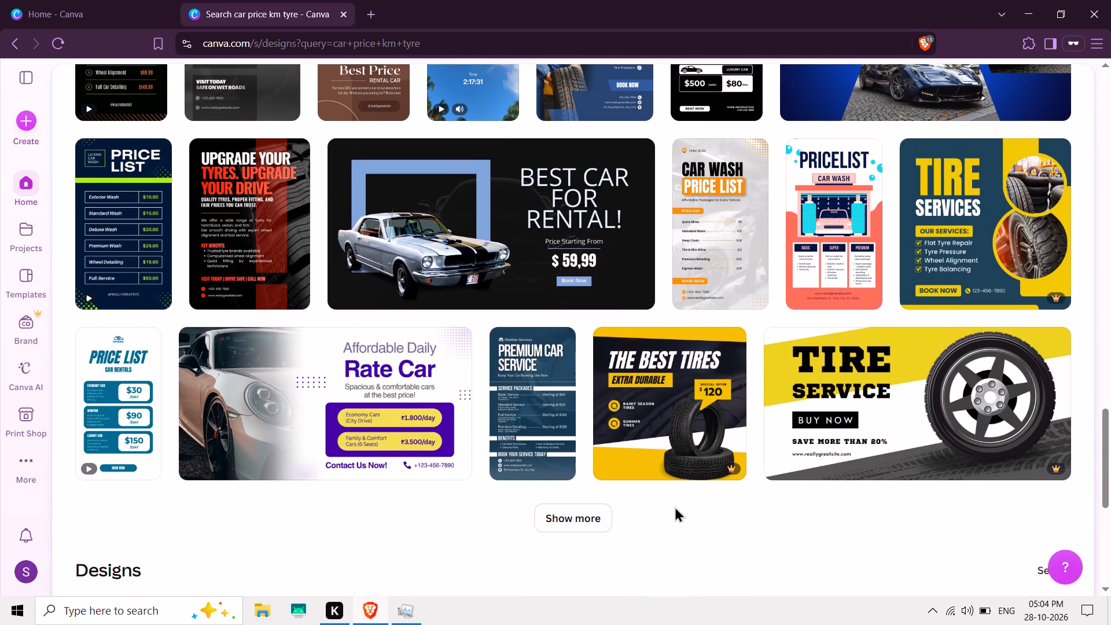
left_click(561, 523)
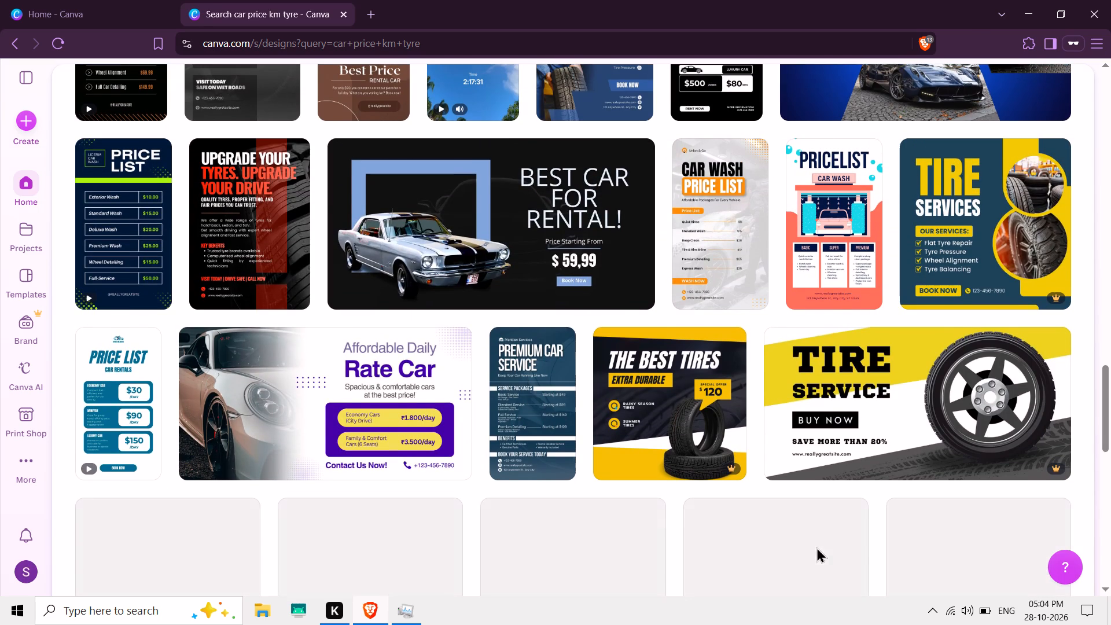
Open the Black and White Modern Cars For Sale Facebook Post template for customizing and close the search results page.
left_click(1110, 572)
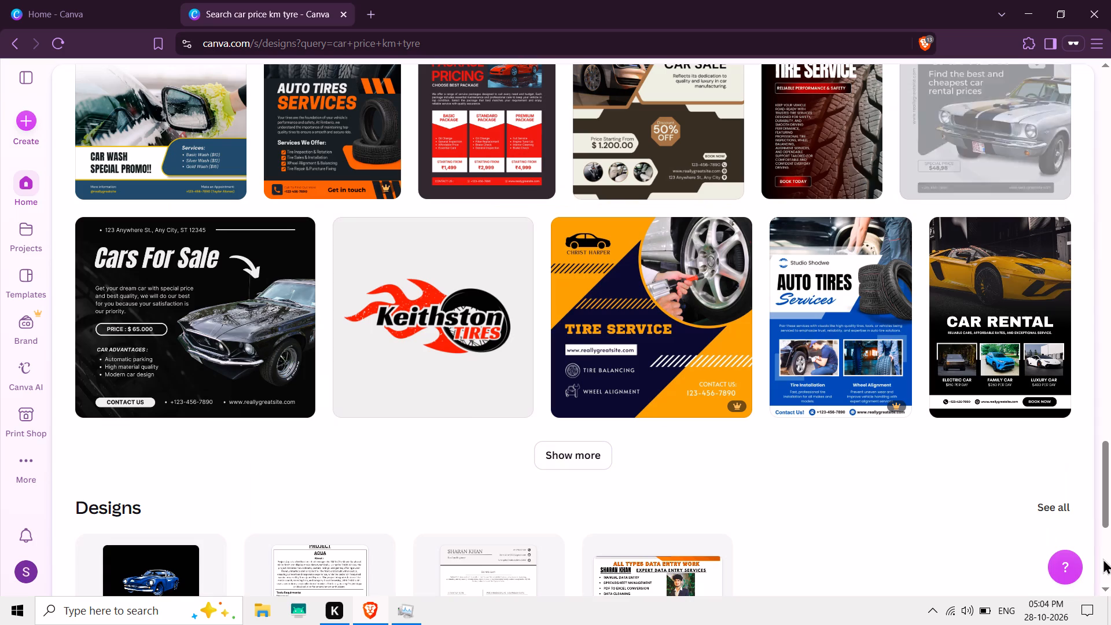
left_click_drag(1110, 503, 1110, 488)
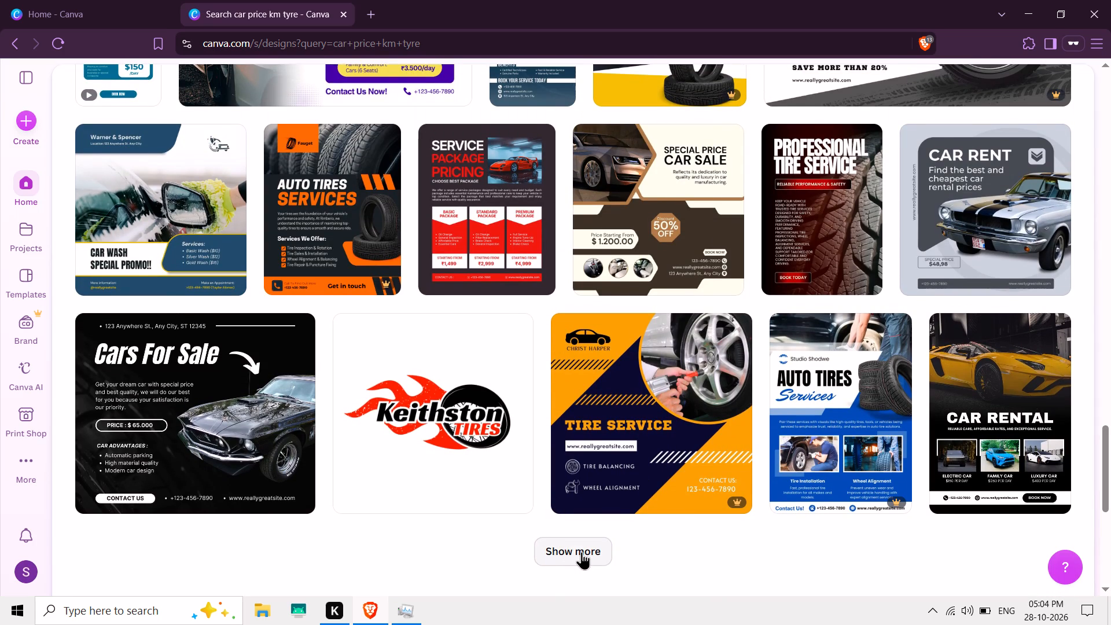
left_click(236, 407)
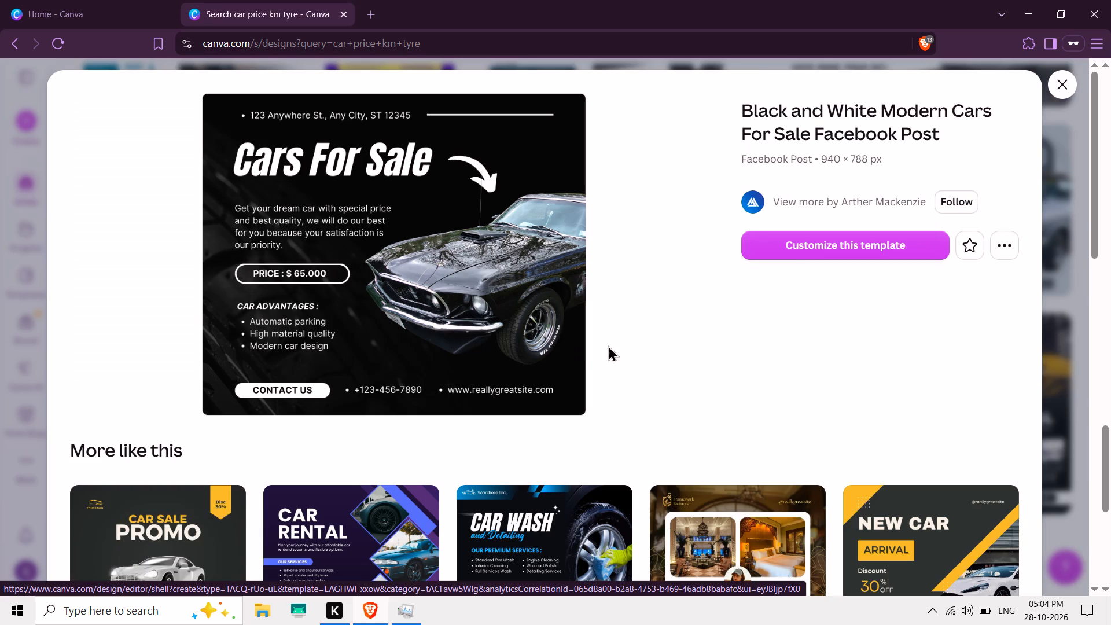
left_click(802, 251)
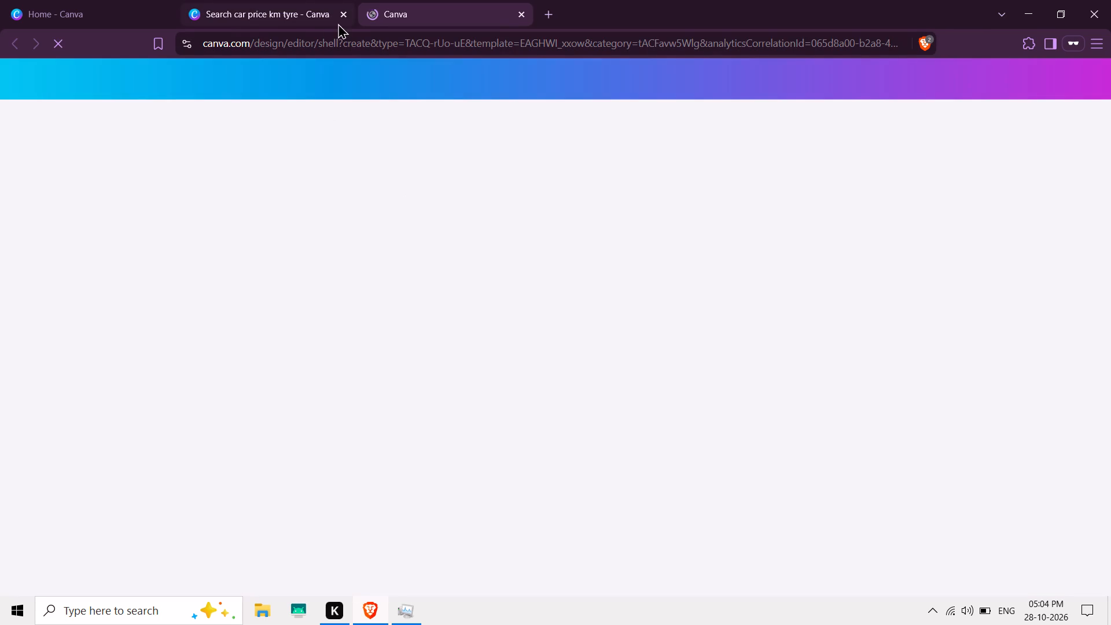
left_click(347, 16)
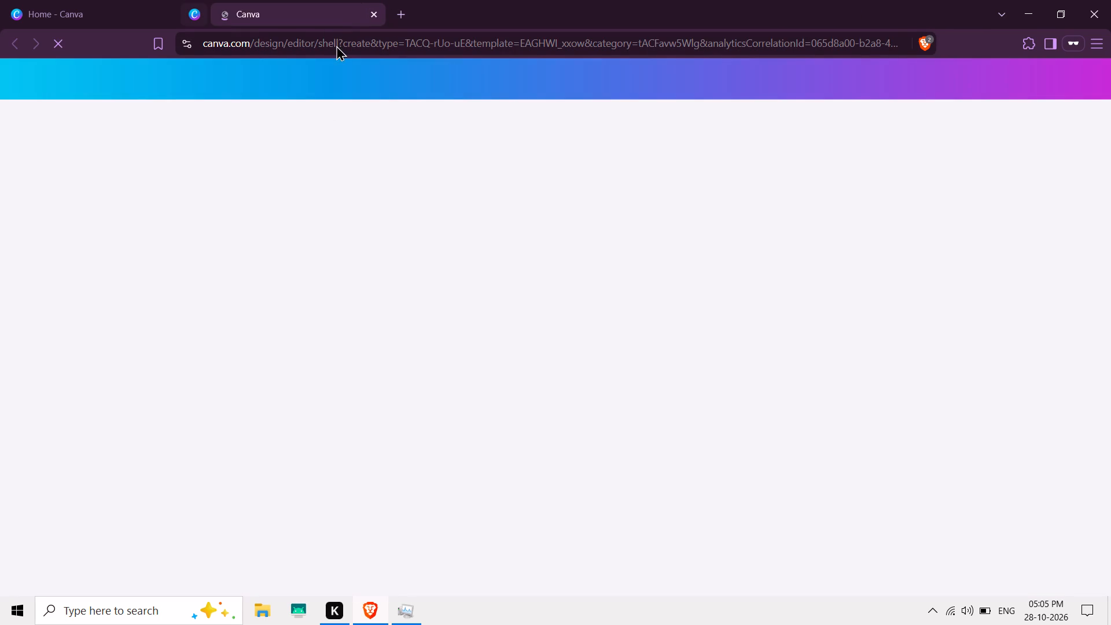
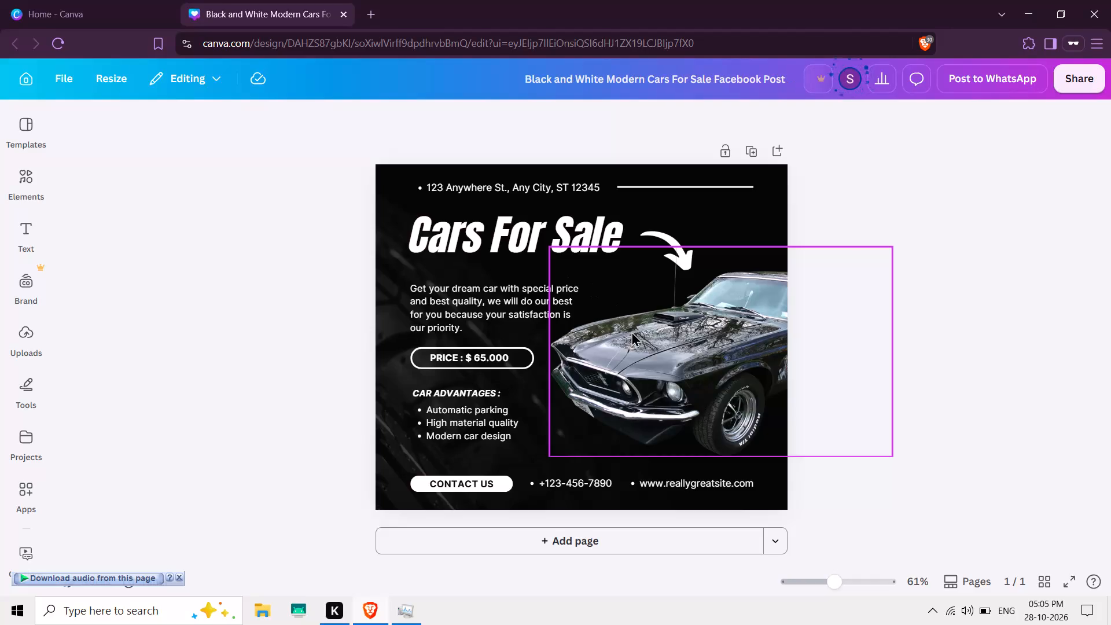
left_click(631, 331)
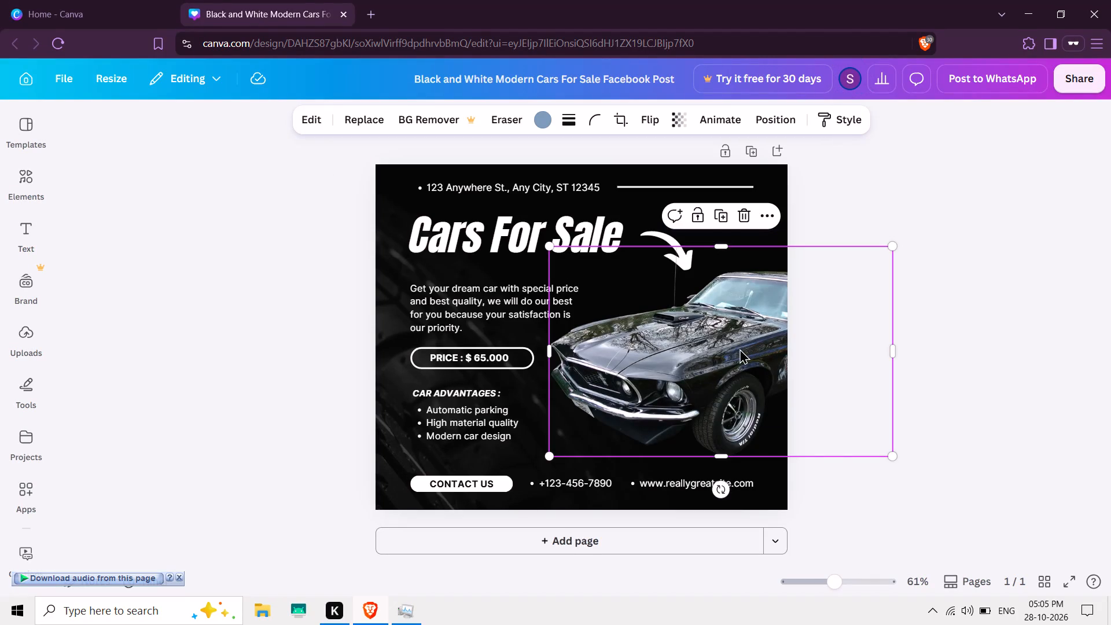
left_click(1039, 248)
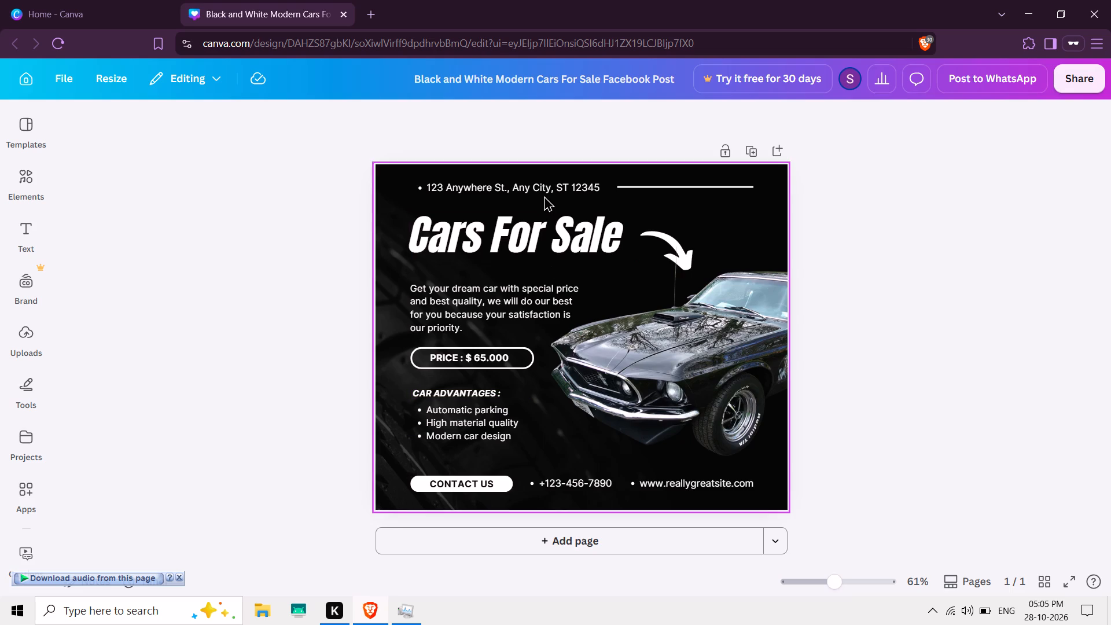
Replace the placeholder address above the Cars For Sale heading with the seller's location in capital letters, ending with the city abbreviations.
left_click(566, 186)
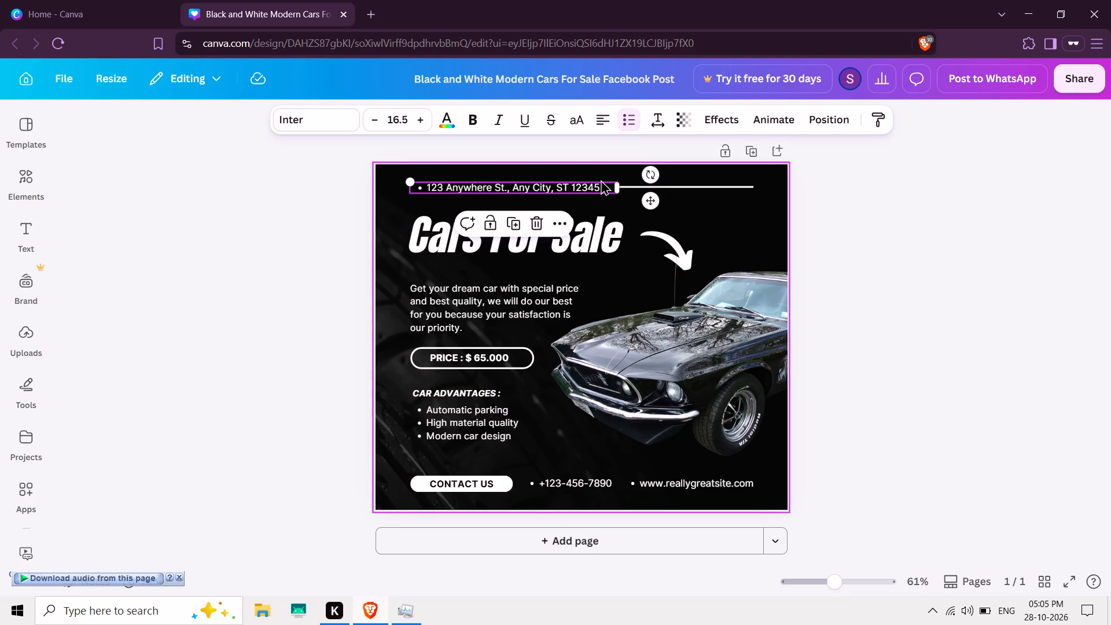
left_click(601, 181)
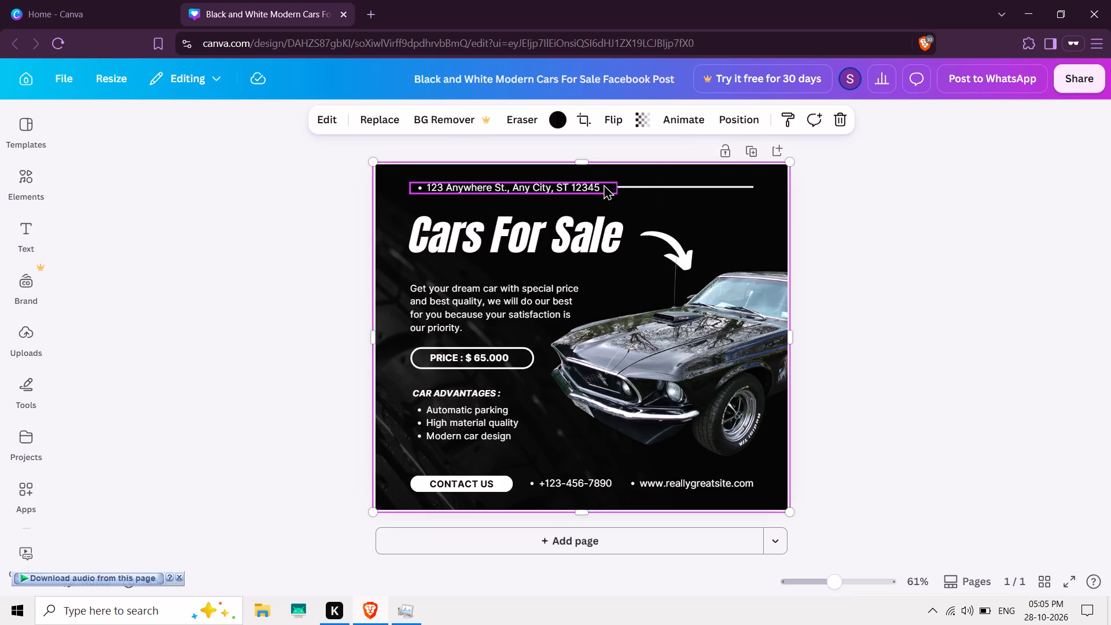
left_click(605, 186)
double_click(605, 186)
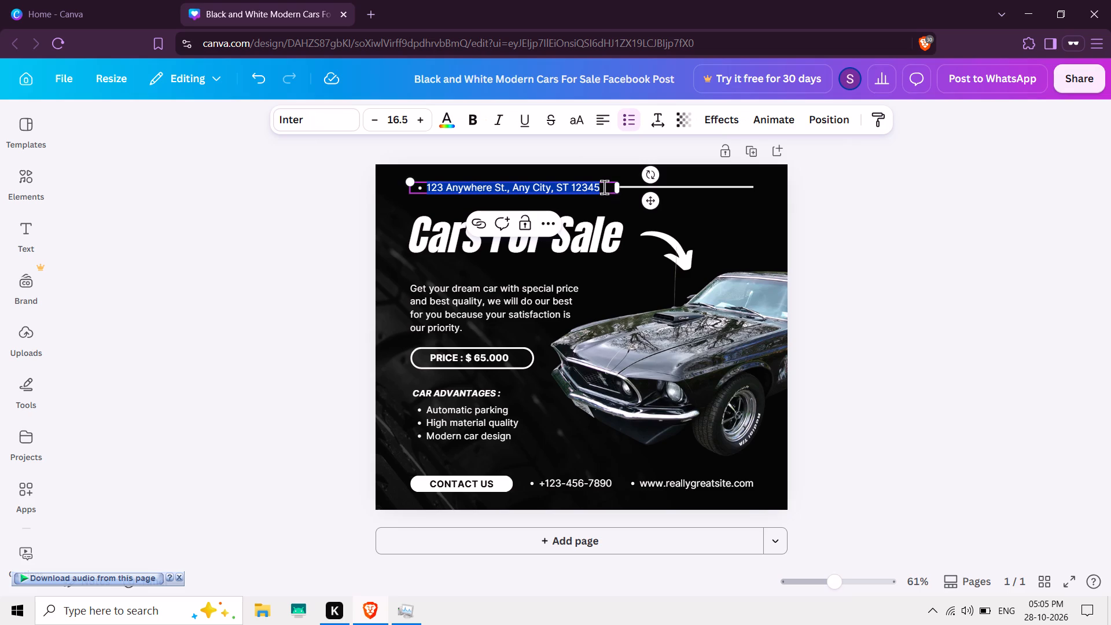
key("BackSpace")
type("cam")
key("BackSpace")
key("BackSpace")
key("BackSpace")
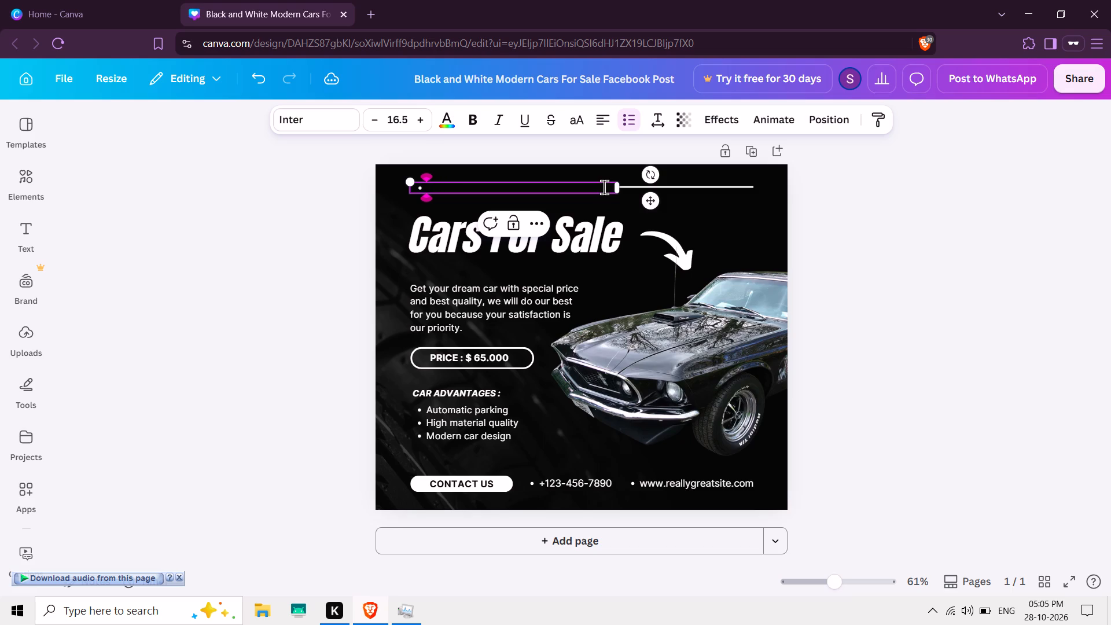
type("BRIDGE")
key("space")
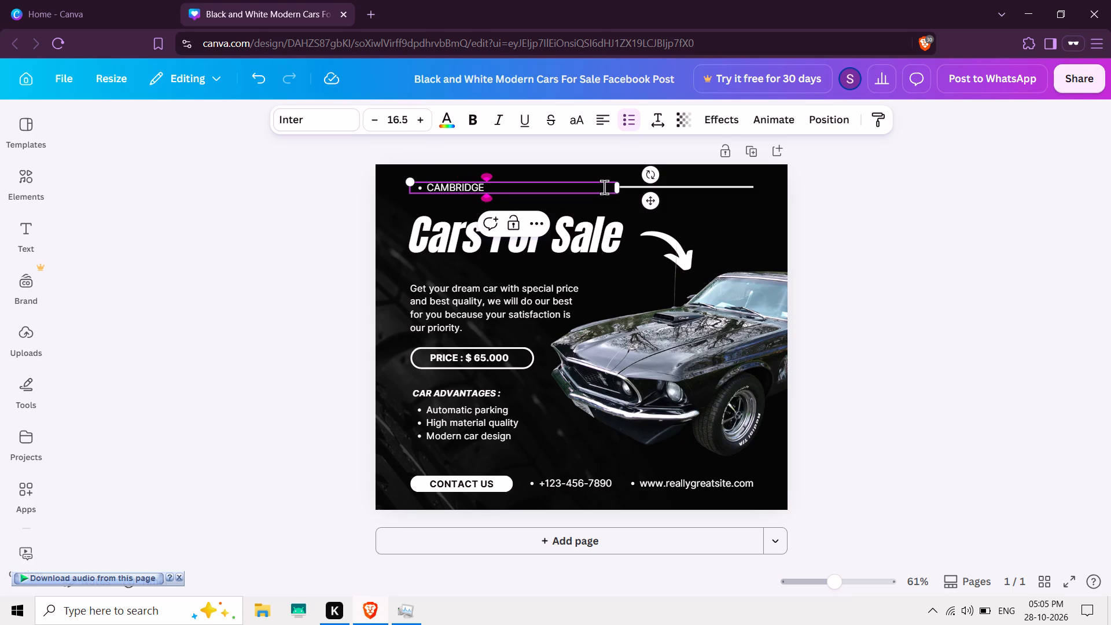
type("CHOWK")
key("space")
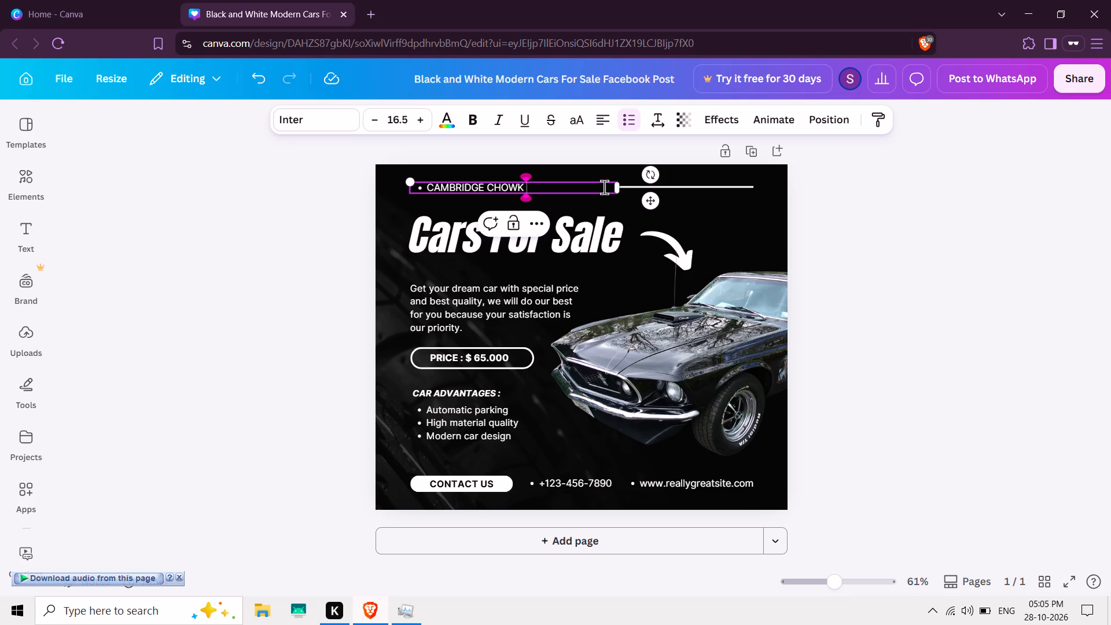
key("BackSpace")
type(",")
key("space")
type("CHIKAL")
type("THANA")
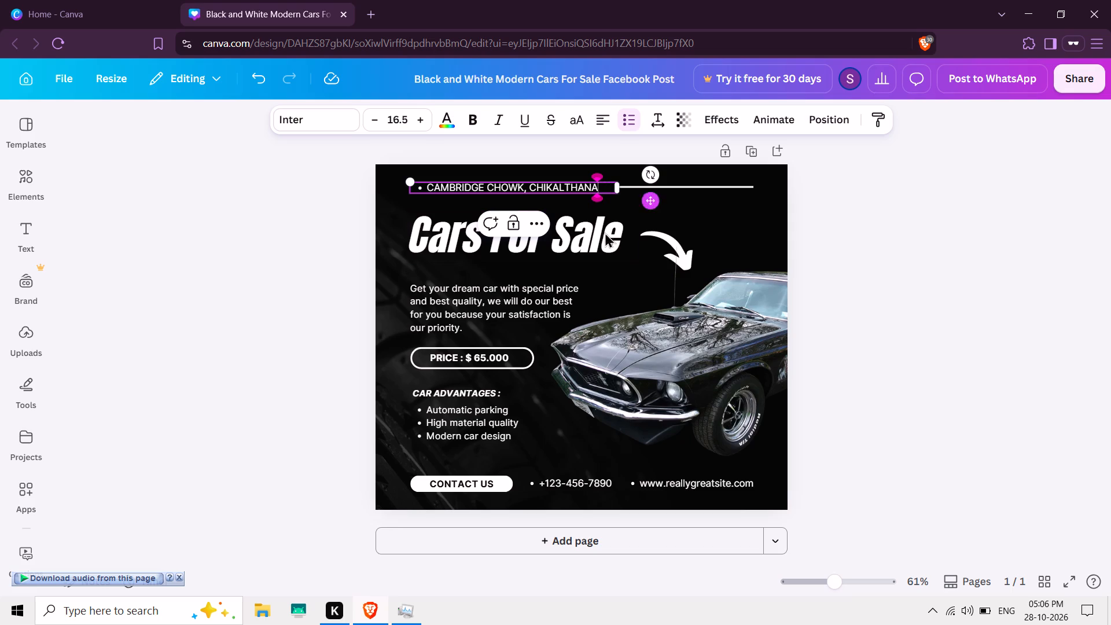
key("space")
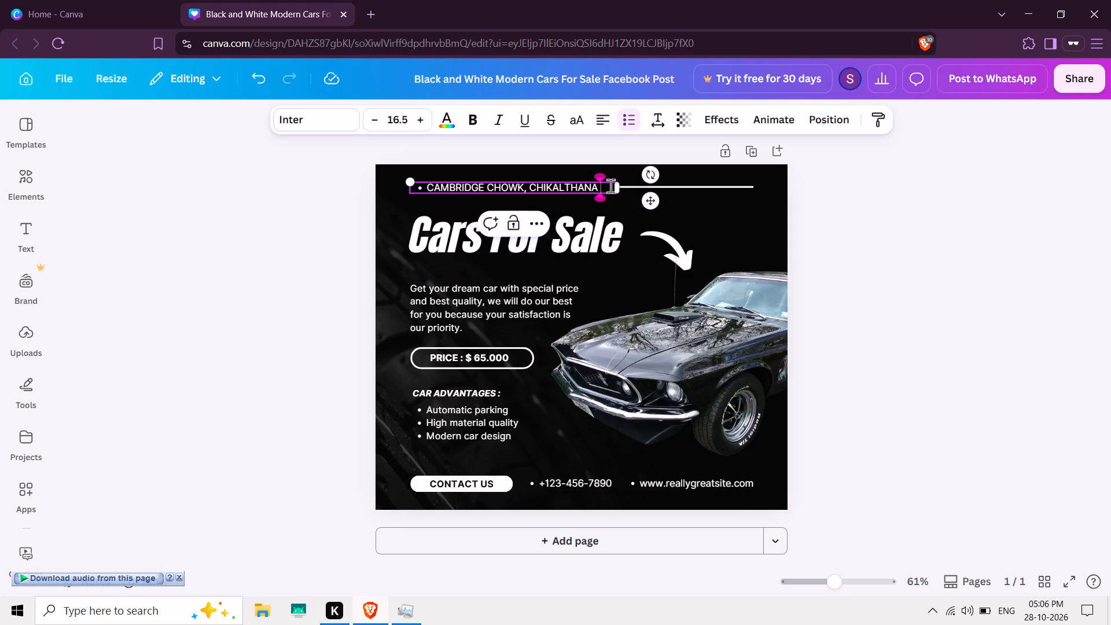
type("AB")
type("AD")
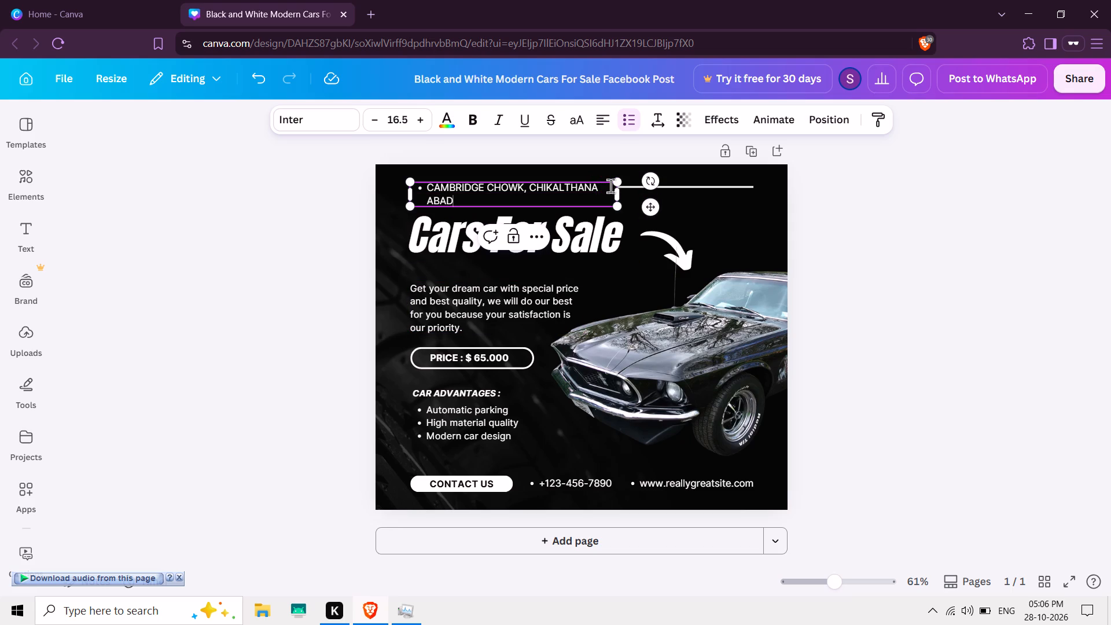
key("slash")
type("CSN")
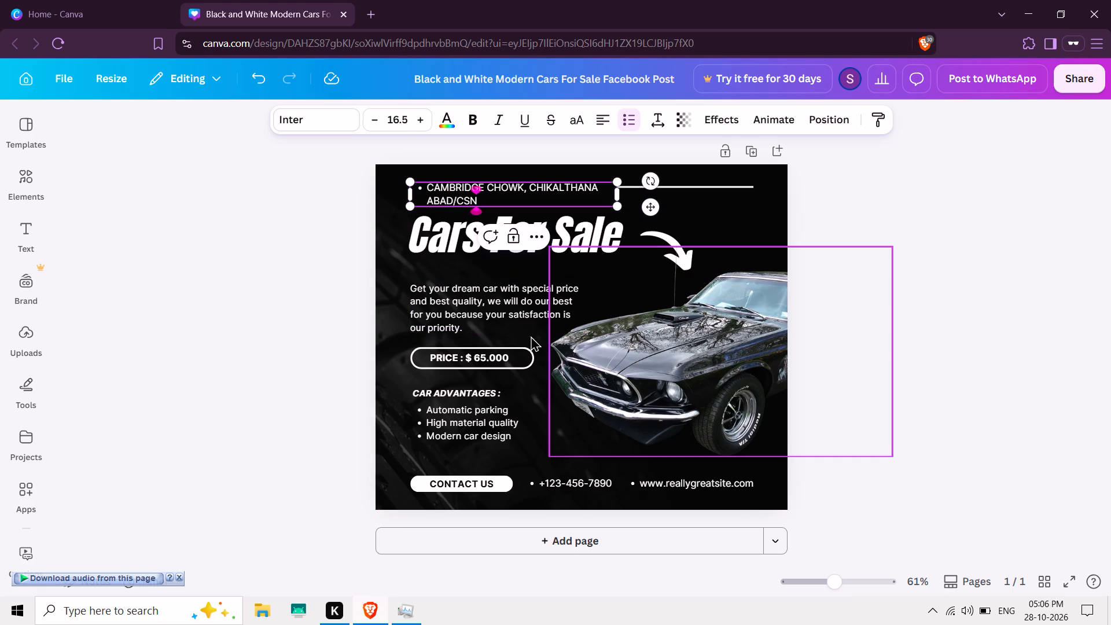
Replace the placeholder phone number beside CONTACT US with the seller's contact number, starting with the +91 country code.
left_click(501, 358)
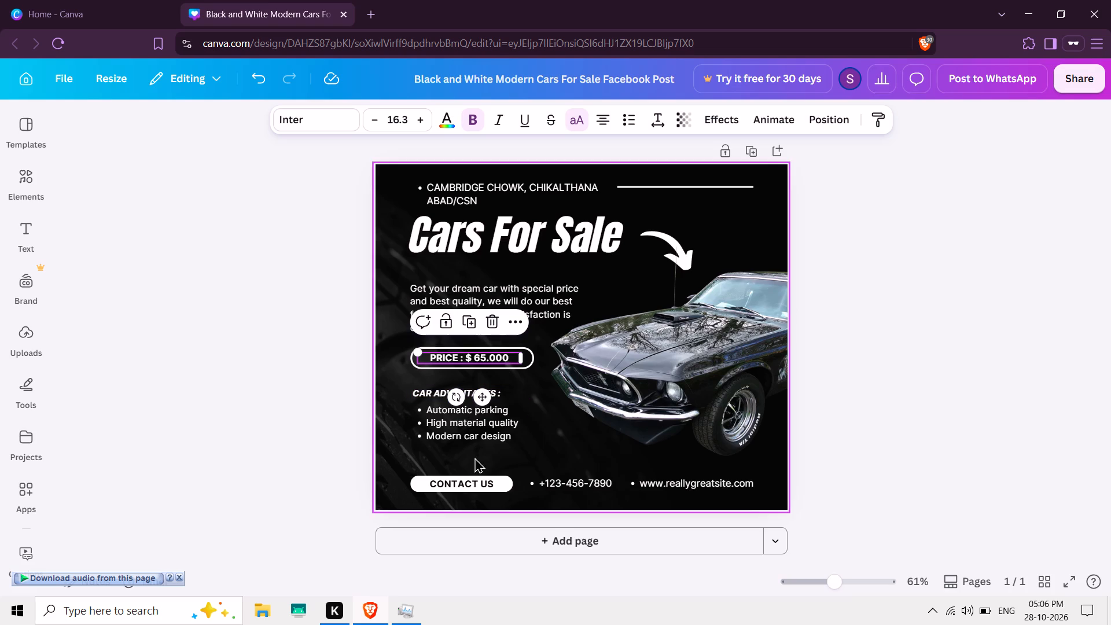
left_click(573, 484)
double_click(573, 484)
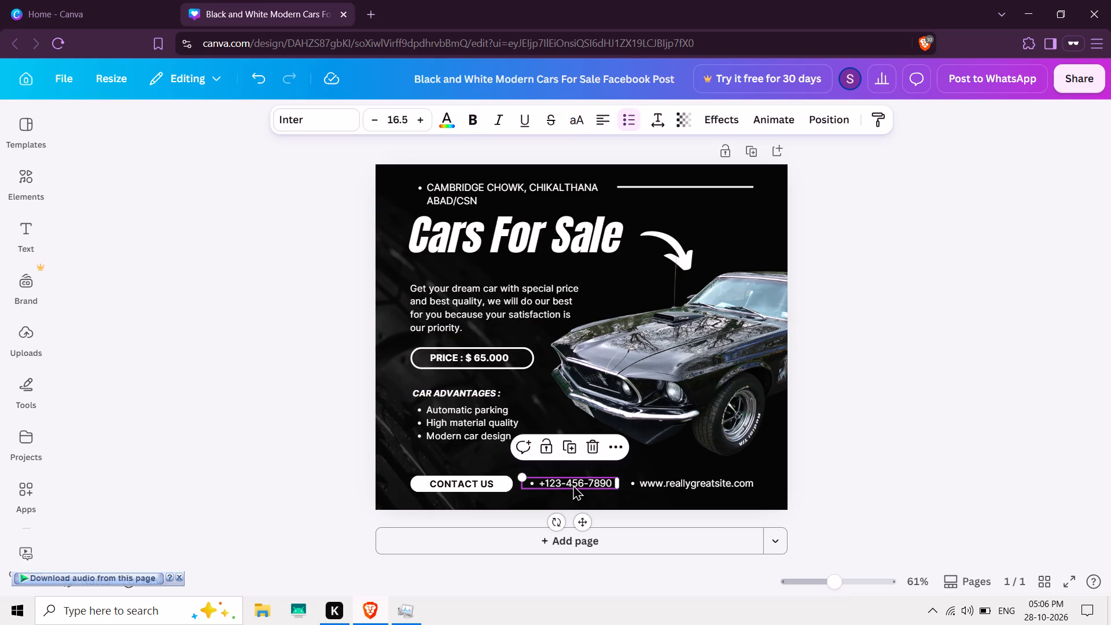
double_click(598, 479)
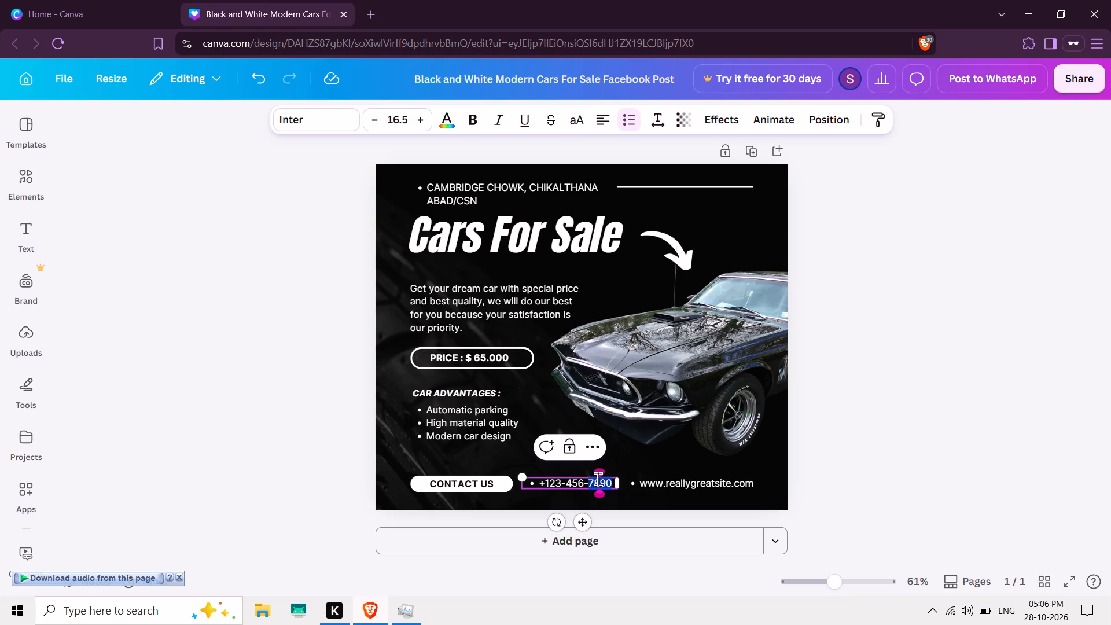
double_click(598, 479)
key("BackSpace")
key("BackSpace")
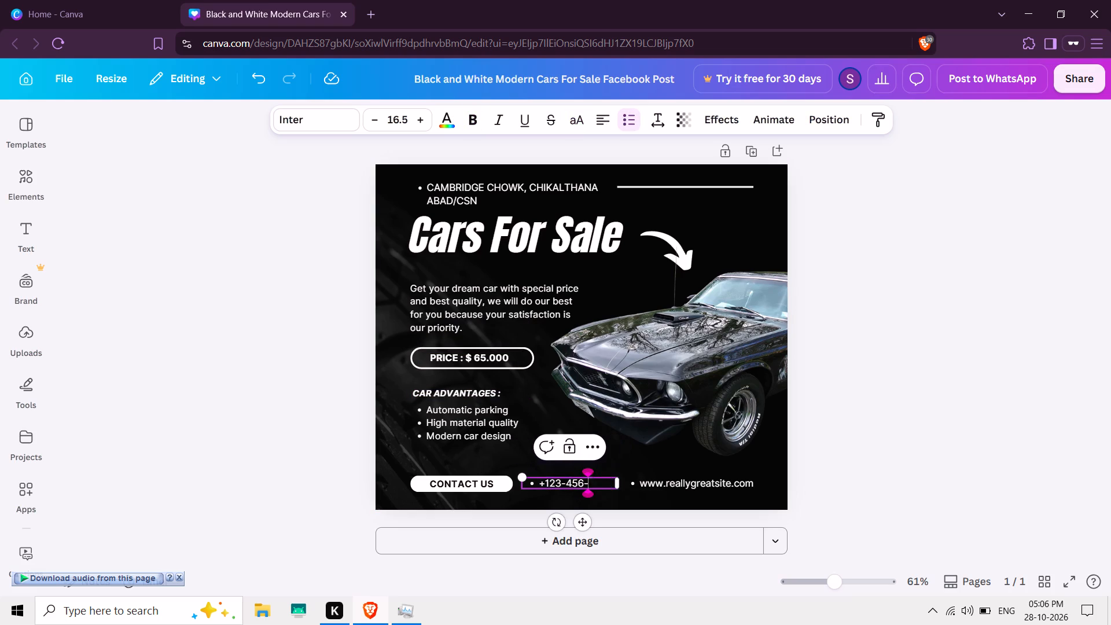
key("BackSpace")
key("BackSpace")
key("BackSpace")
key("BackSpace")
key("BackSpace")
key("BackSpace")
key("BackSpace")
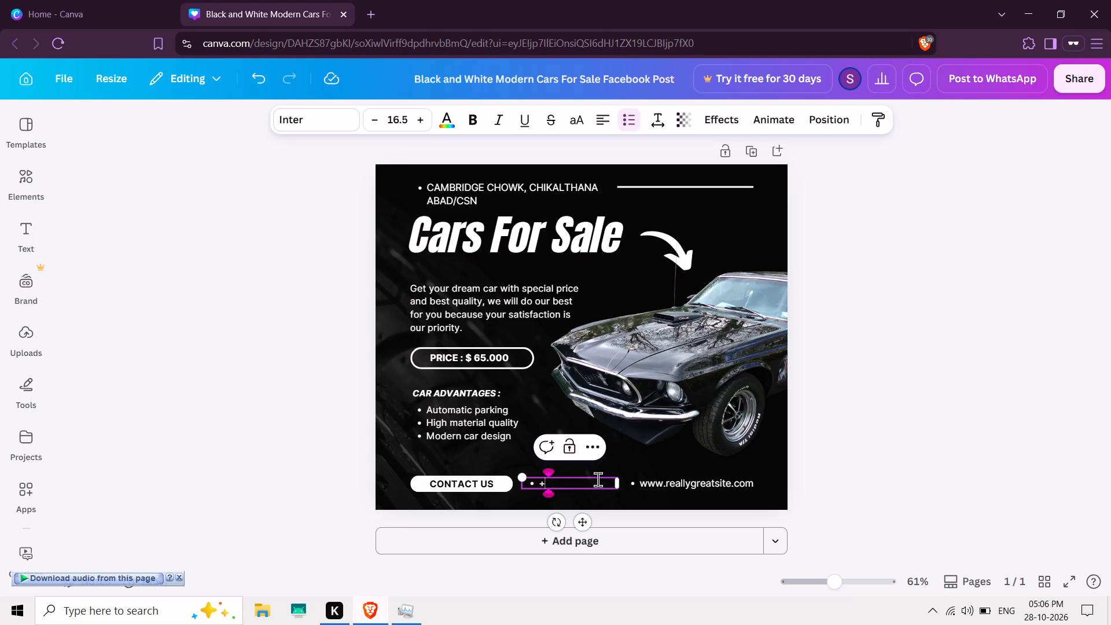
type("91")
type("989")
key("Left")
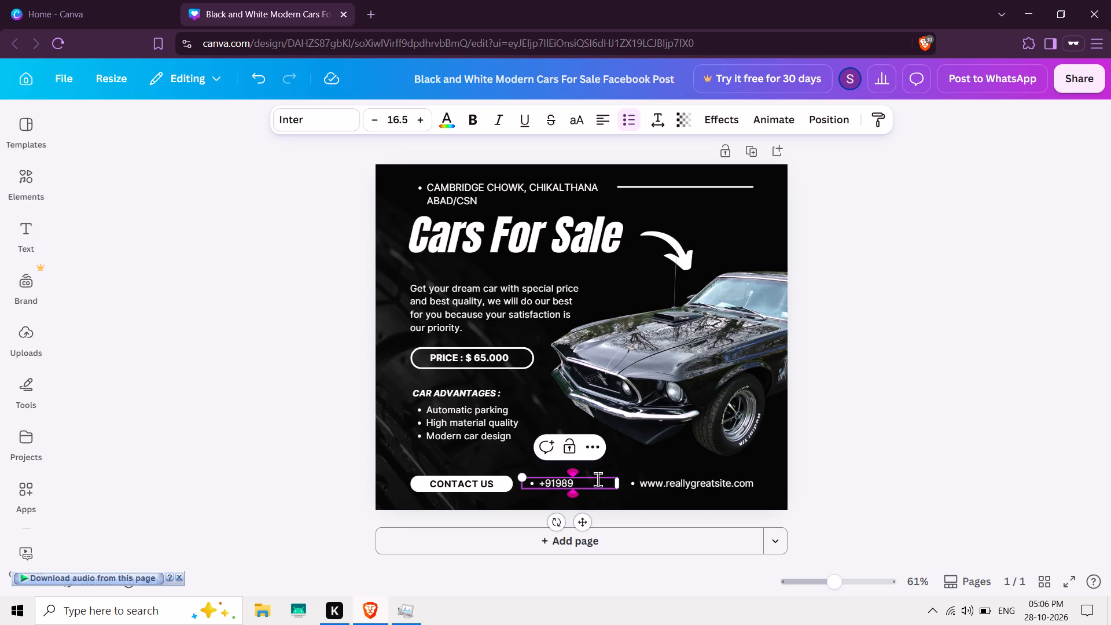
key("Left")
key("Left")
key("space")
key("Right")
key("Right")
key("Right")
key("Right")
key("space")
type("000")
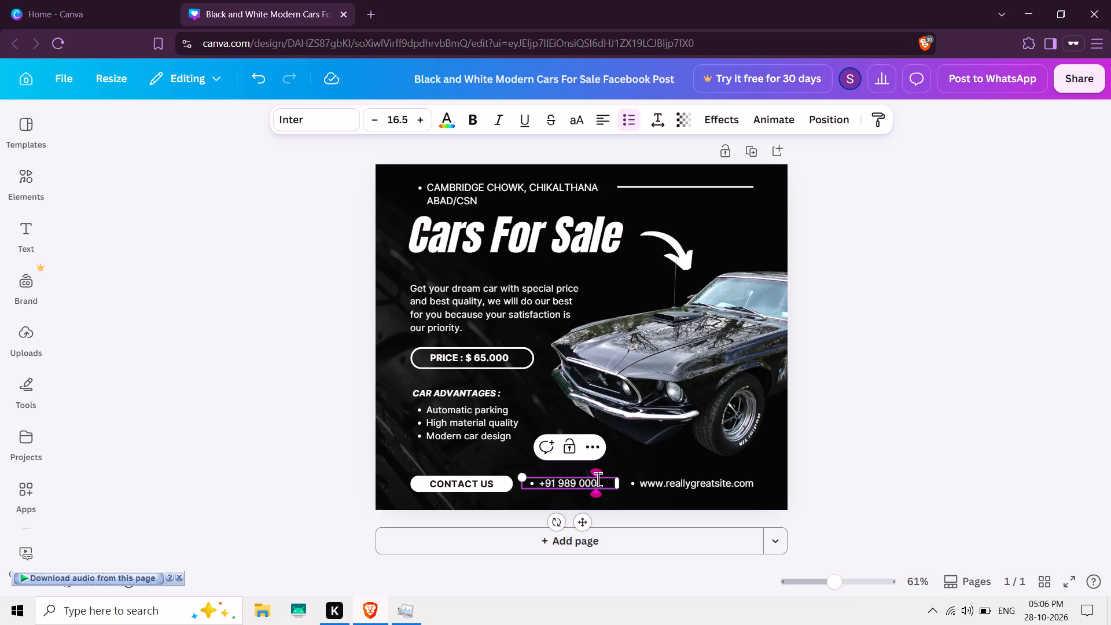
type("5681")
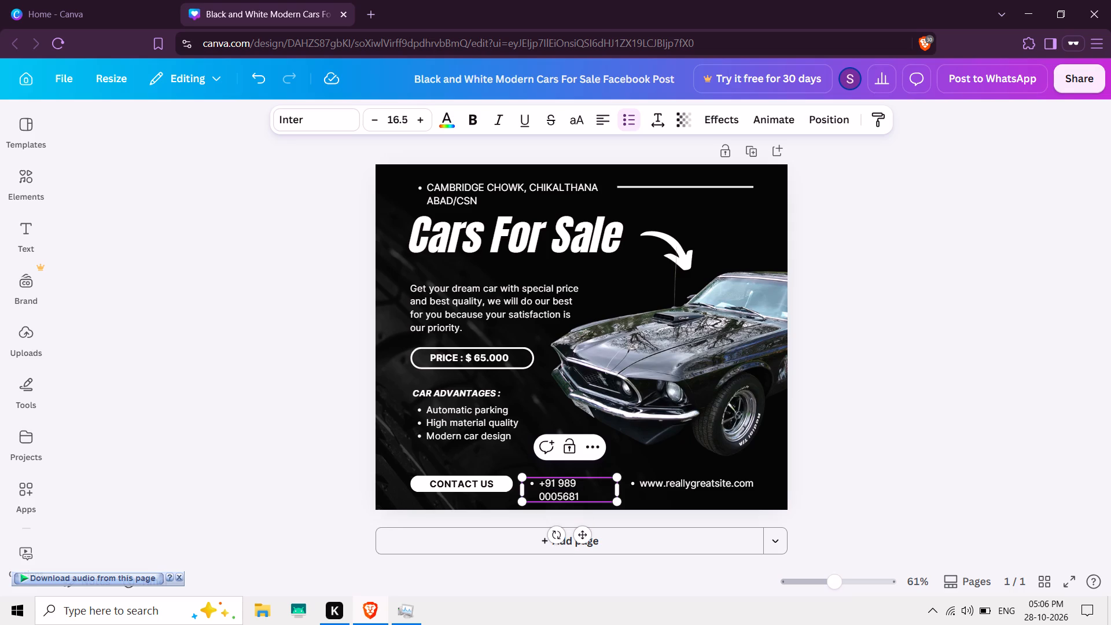
Remove the space inside the seller's phone number after the country code, keeping all its digits, so it fits on one line.
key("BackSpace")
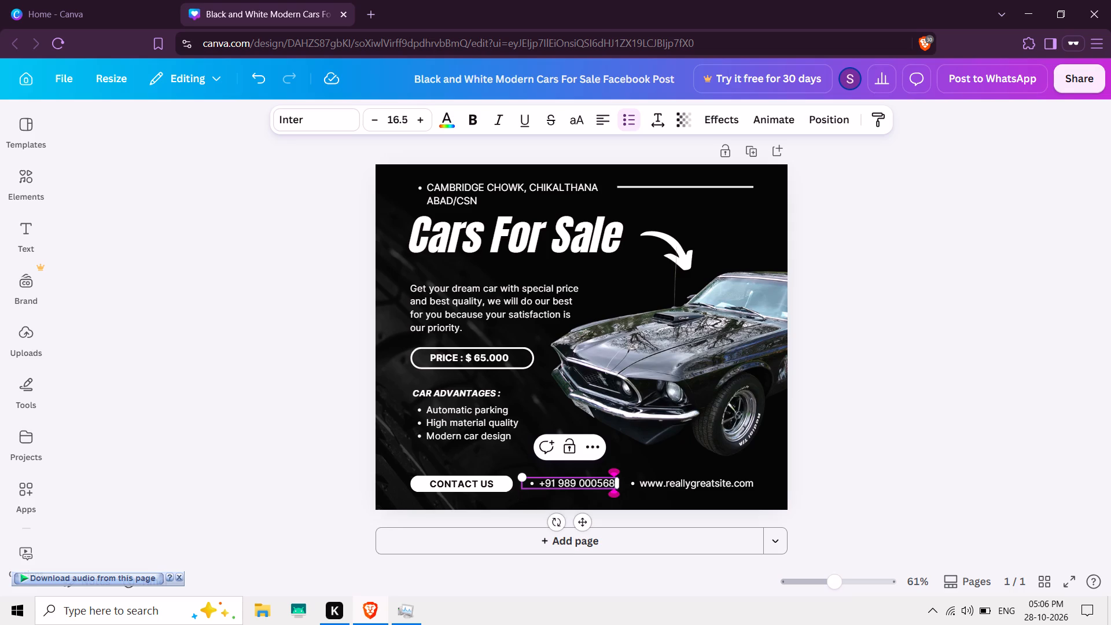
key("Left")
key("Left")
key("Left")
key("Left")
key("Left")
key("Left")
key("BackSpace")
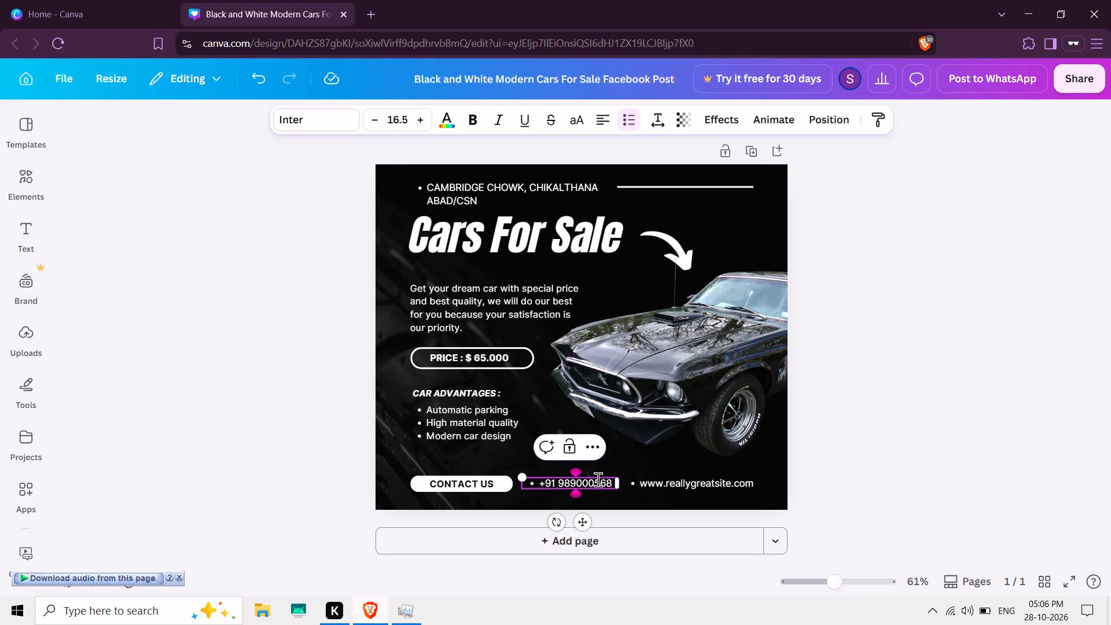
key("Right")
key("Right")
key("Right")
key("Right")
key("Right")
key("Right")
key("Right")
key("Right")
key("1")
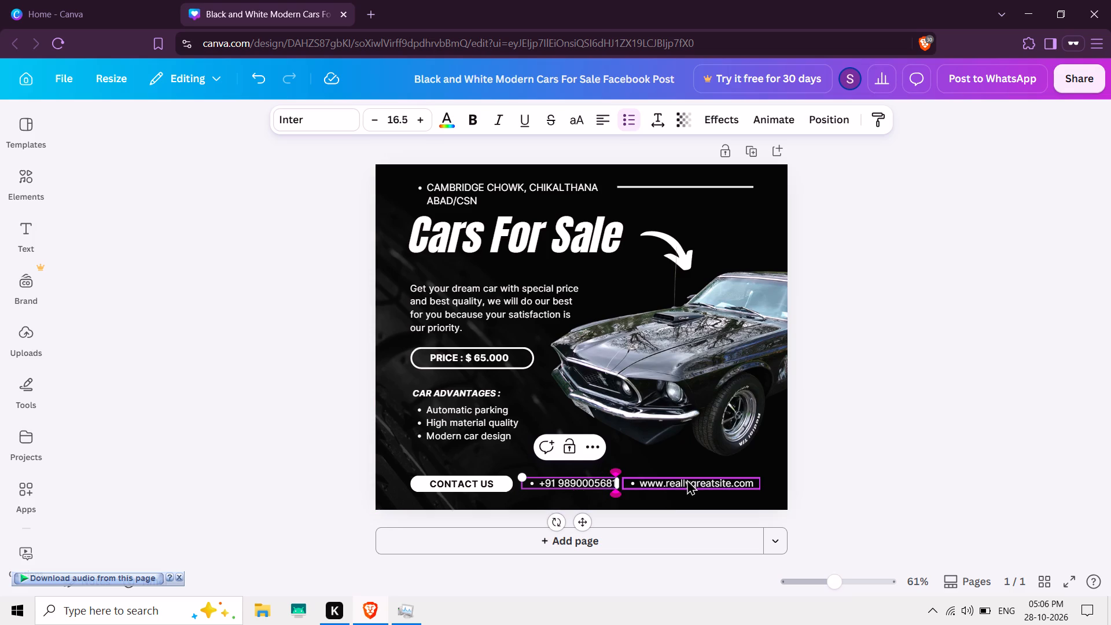
Delete the placeholder website address text beside the phone number.
left_click(687, 479)
key("Delete")
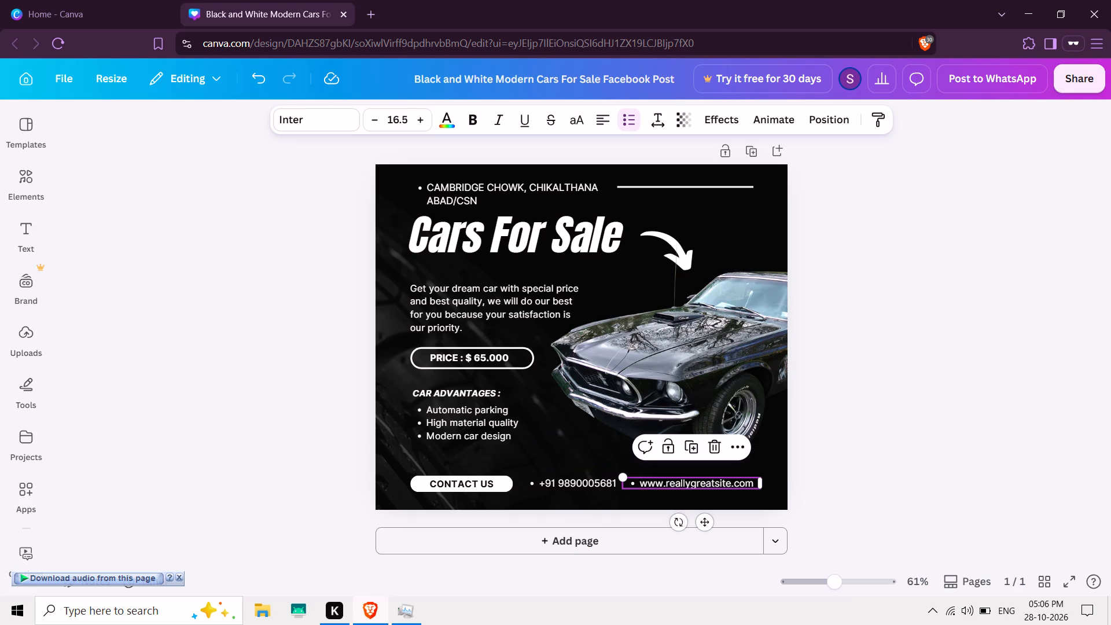
Widen the phone number's text box across the space freed by the website text, nearly to the page's edge.
left_click(612, 482)
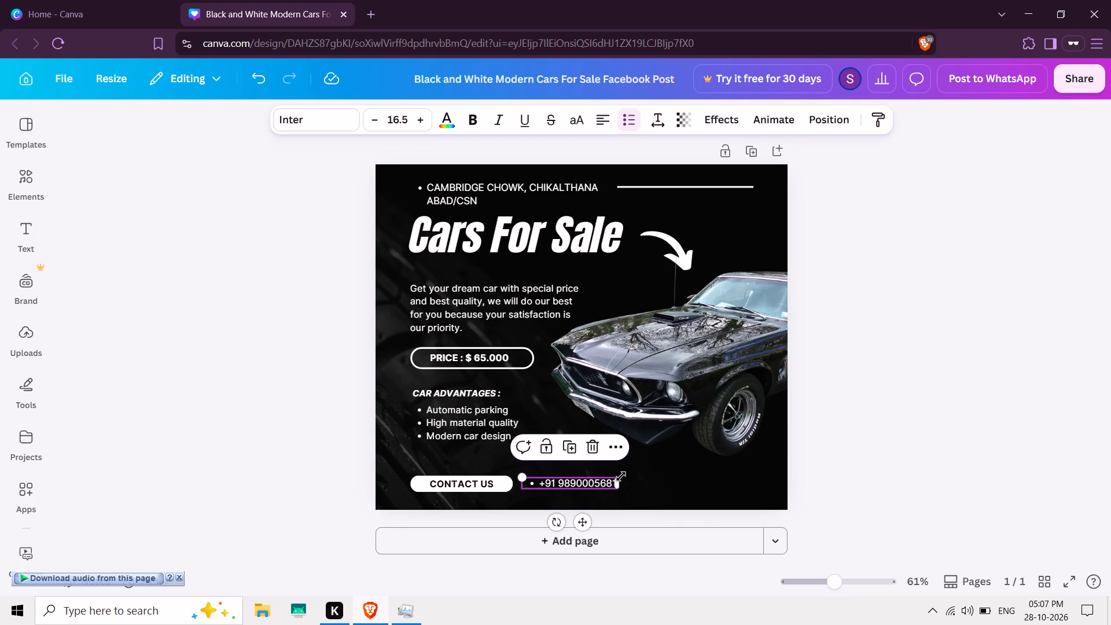
left_click_drag(621, 483, 676, 480)
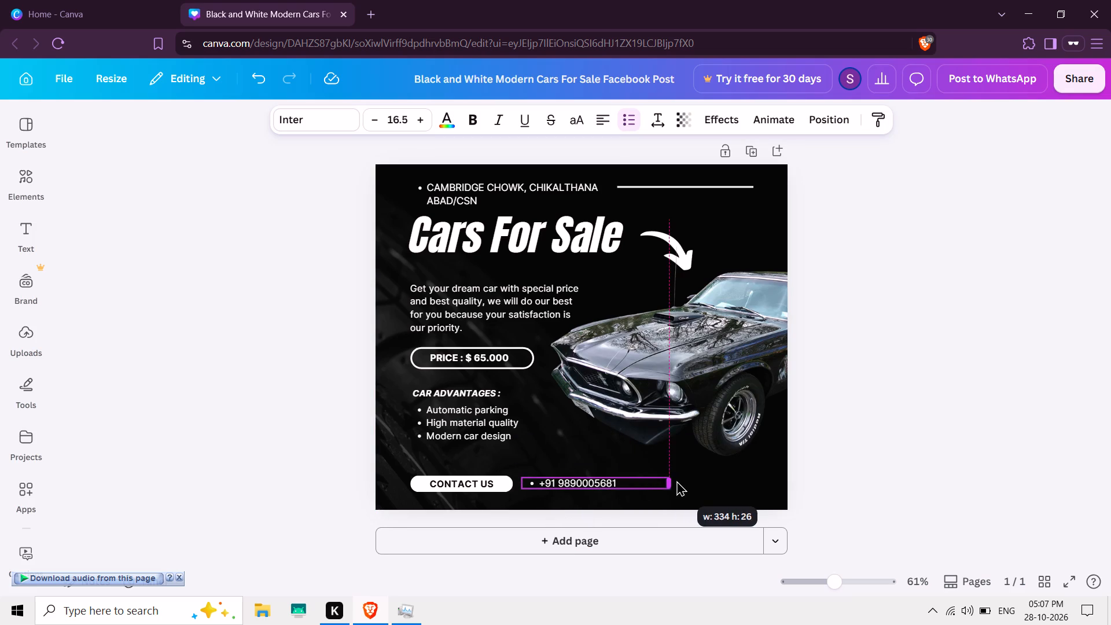
left_click_drag(676, 480, 746, 476)
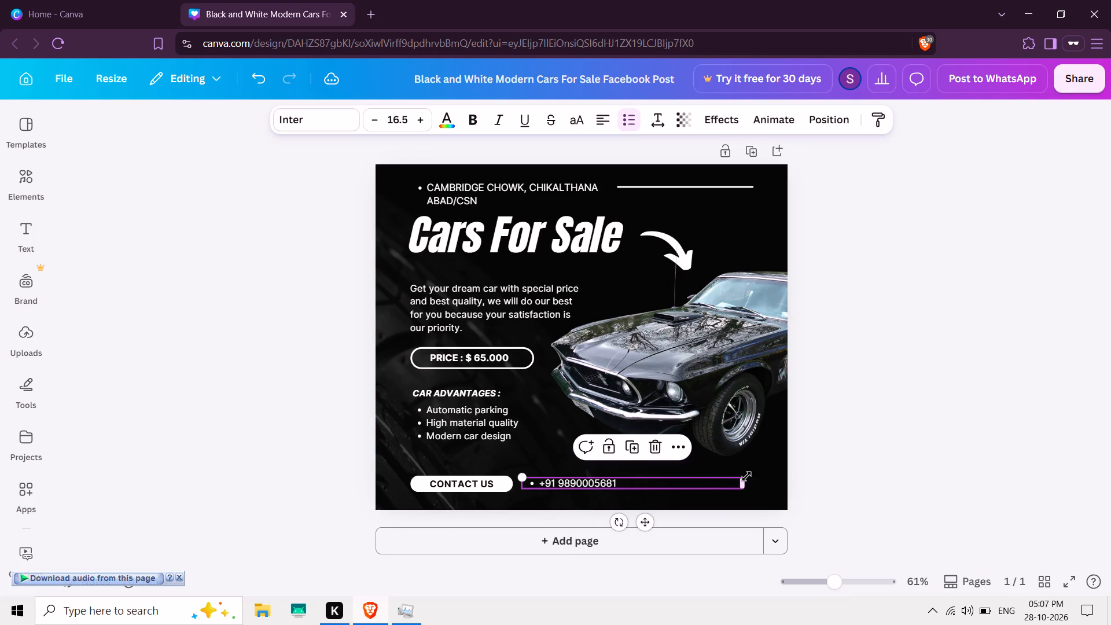
left_click(657, 481)
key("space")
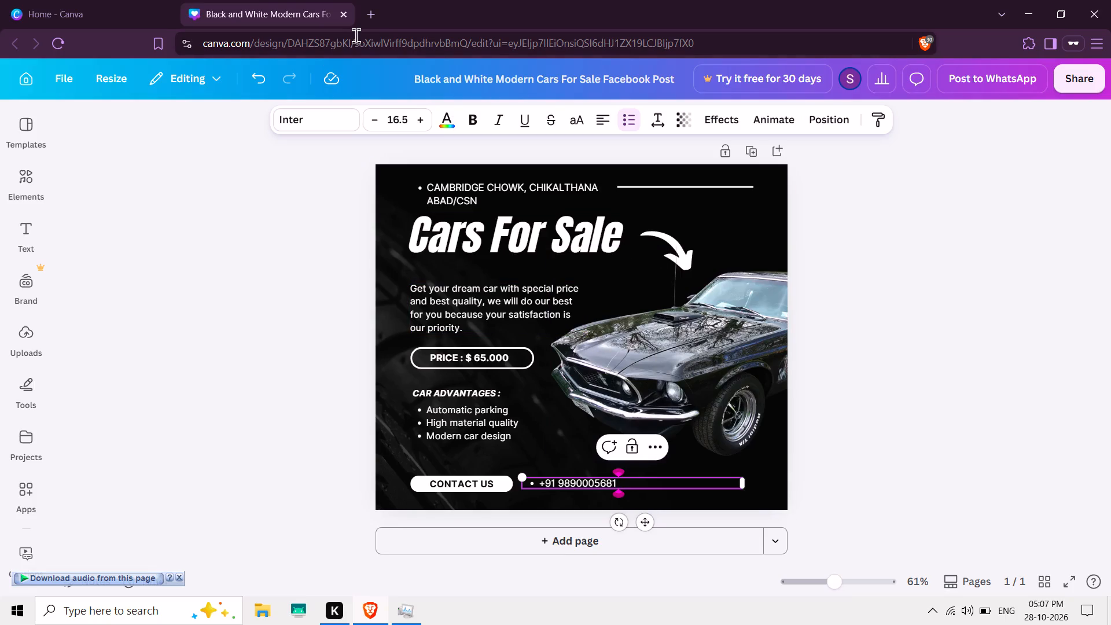
Search the web for INSTAGRAM in a new tab and open the Instagram site.
left_click(373, 15)
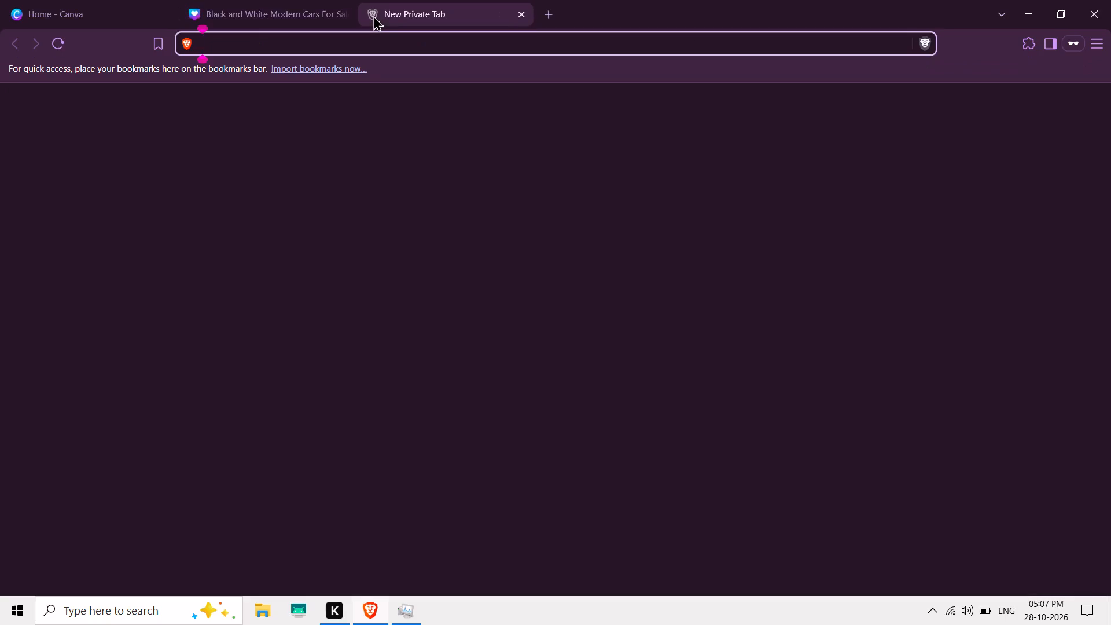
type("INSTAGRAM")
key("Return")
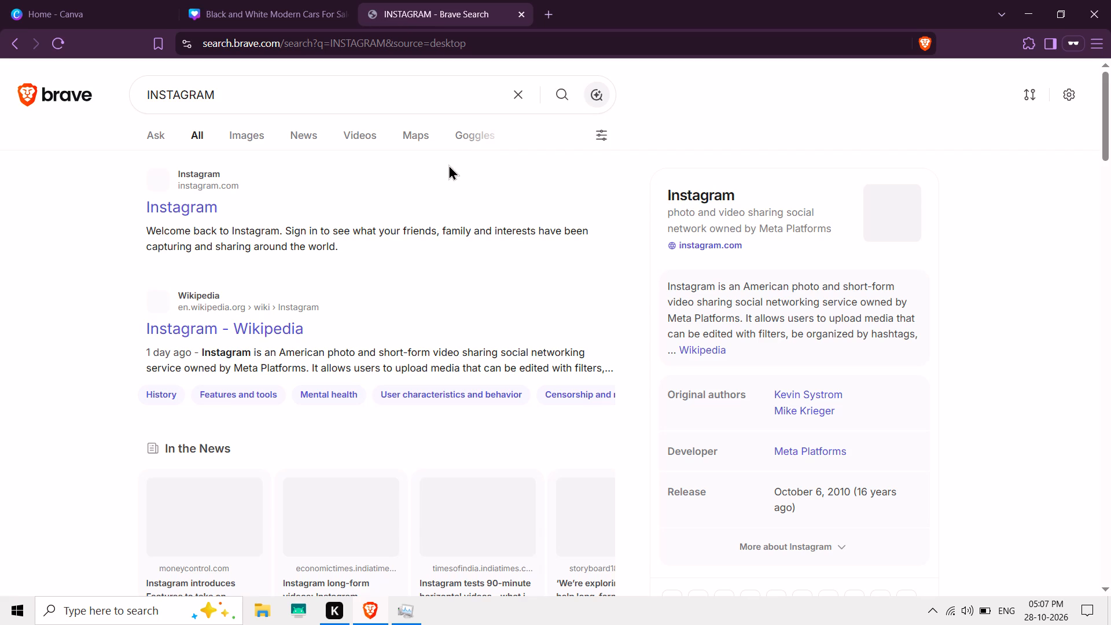
left_click(229, 181)
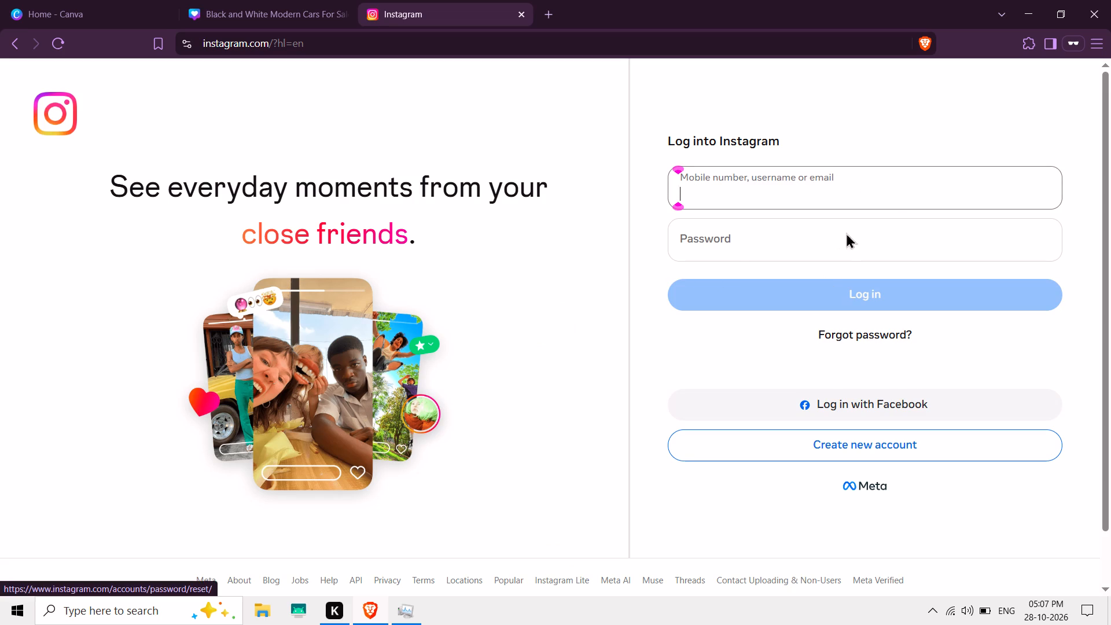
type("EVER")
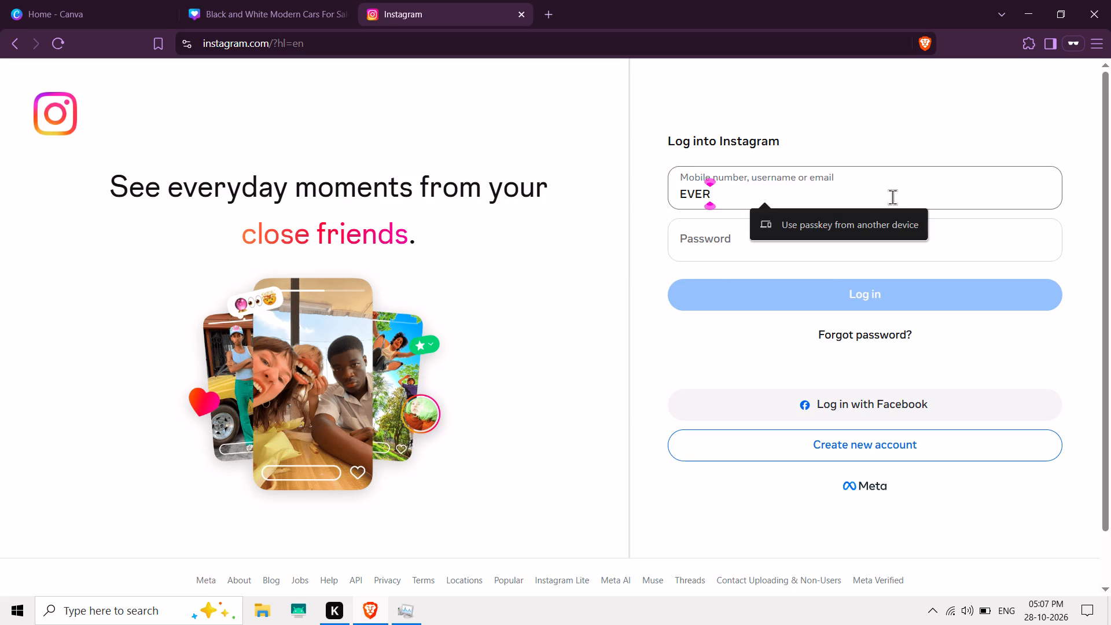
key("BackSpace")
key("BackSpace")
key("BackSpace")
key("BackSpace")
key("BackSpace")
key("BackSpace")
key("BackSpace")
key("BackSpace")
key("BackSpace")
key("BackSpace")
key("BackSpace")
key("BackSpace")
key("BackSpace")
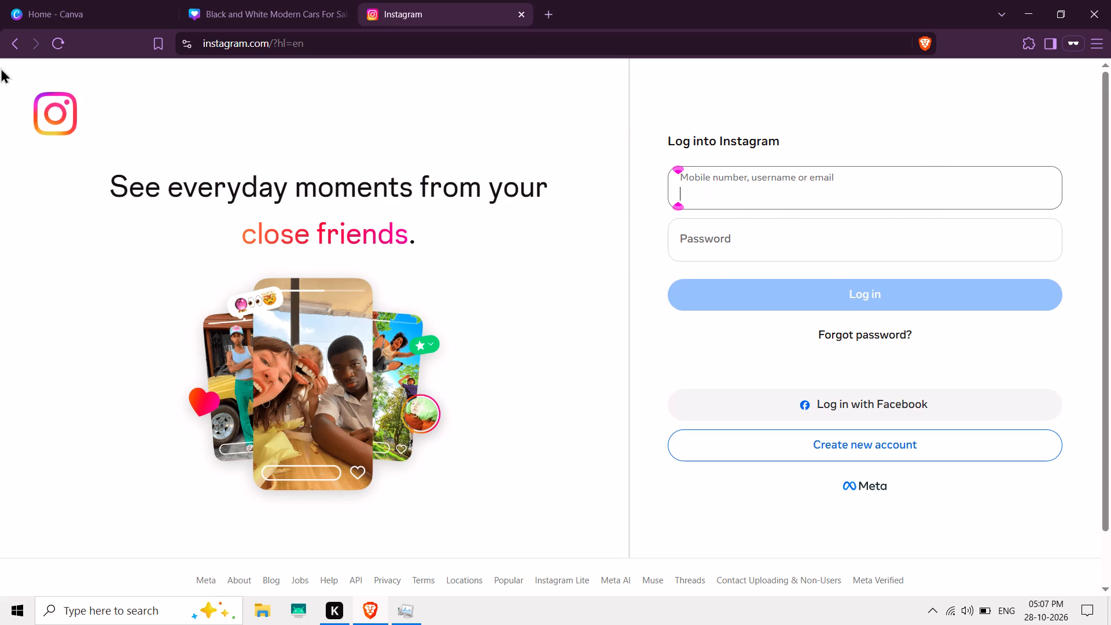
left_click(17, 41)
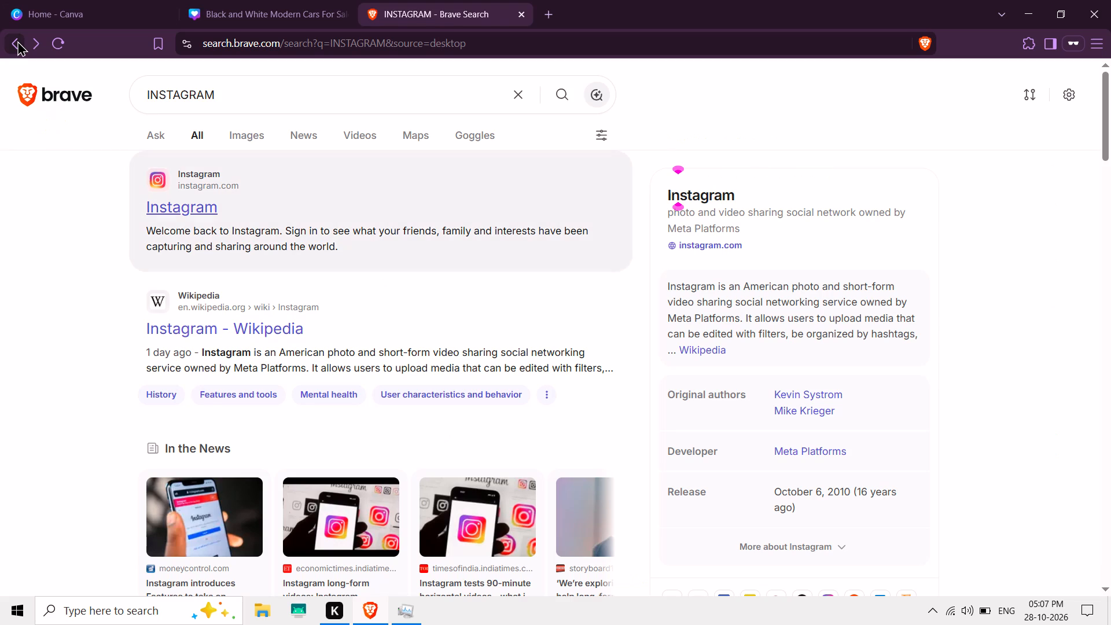
Extend the web search to "INSTAGRAM evergreen auto consultant" and run it.
triple_click(227, 100)
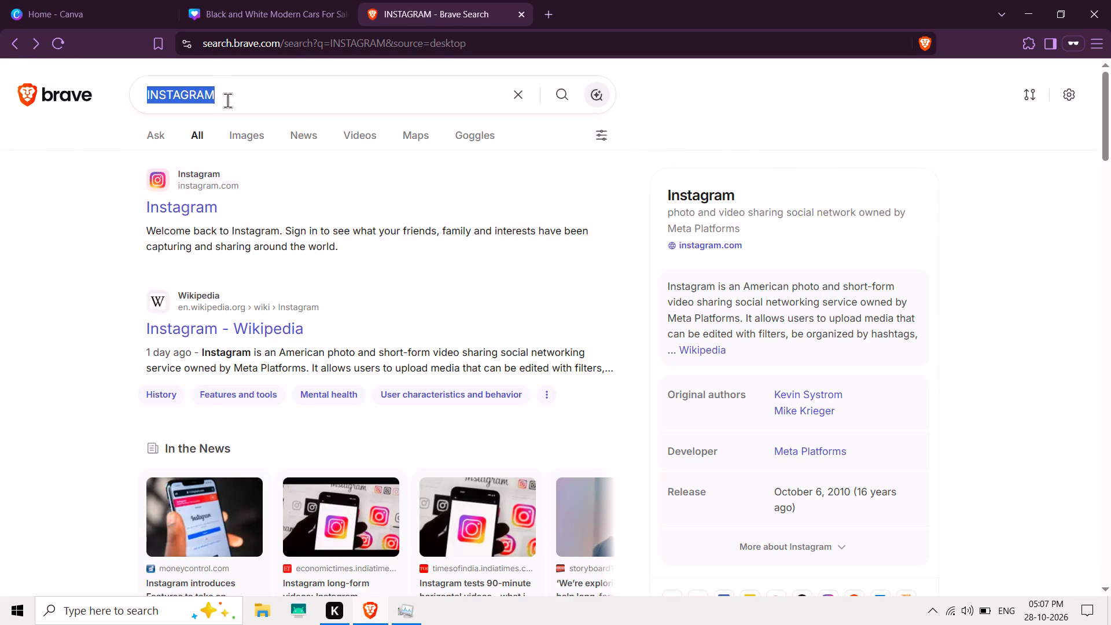
key("Right")
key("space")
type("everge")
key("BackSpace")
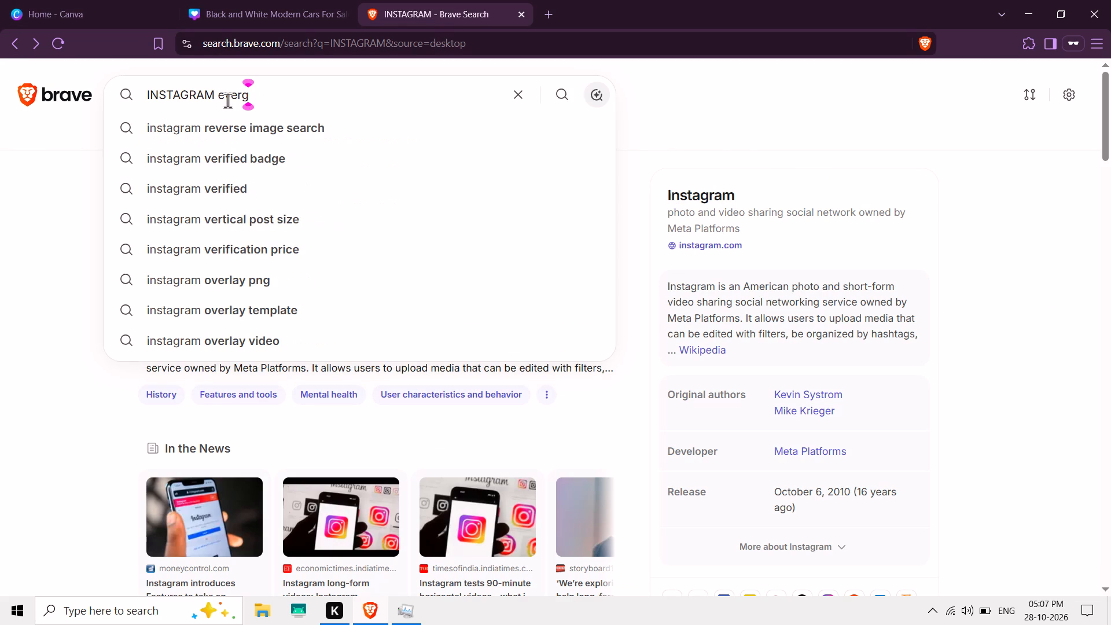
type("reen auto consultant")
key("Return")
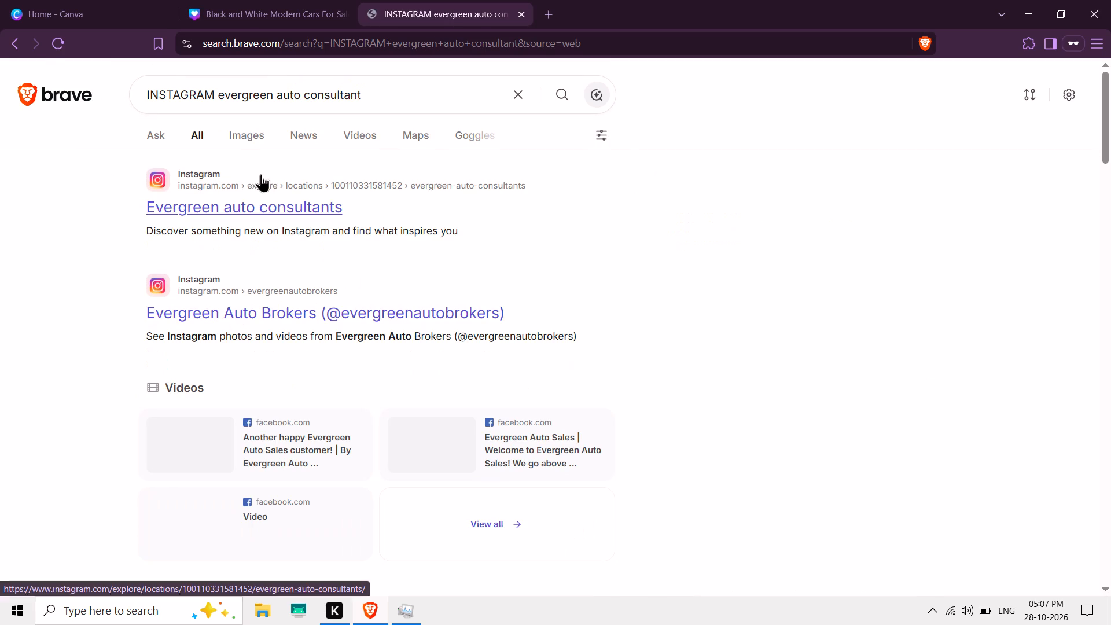
Open the Evergreen auto consultants location page on Instagram, look through its top posts, and return to the search results.
left_click(260, 205)
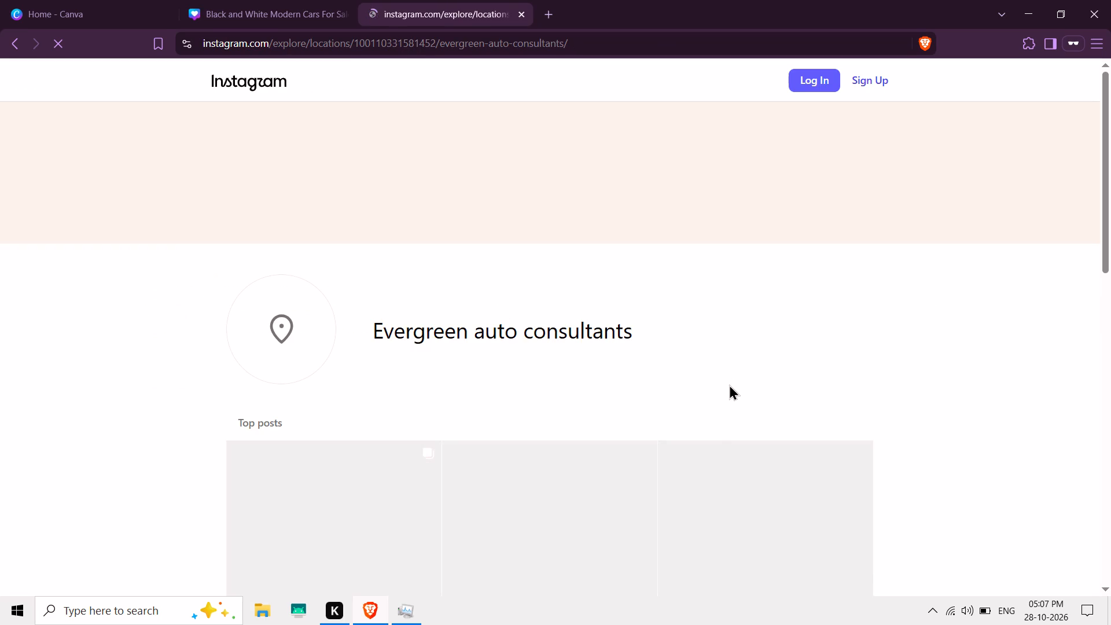
left_click(1107, 288)
left_click_drag(1107, 288, 1108, 302)
left_click_drag(1108, 302, 1105, 270)
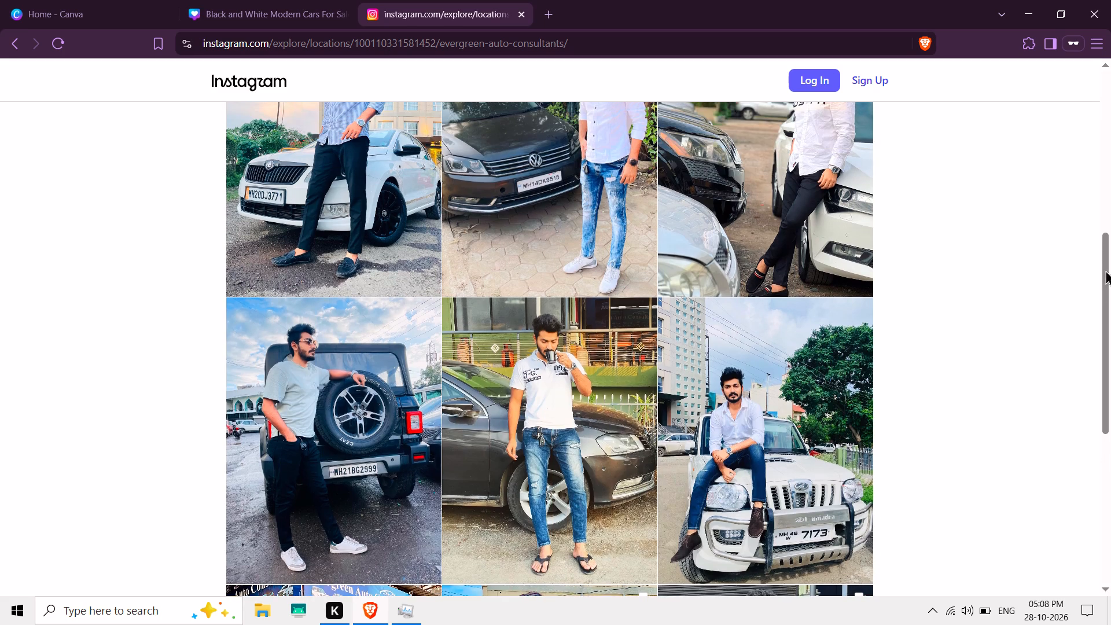
left_click_drag(1105, 270, 1101, 245)
left_click(815, 248)
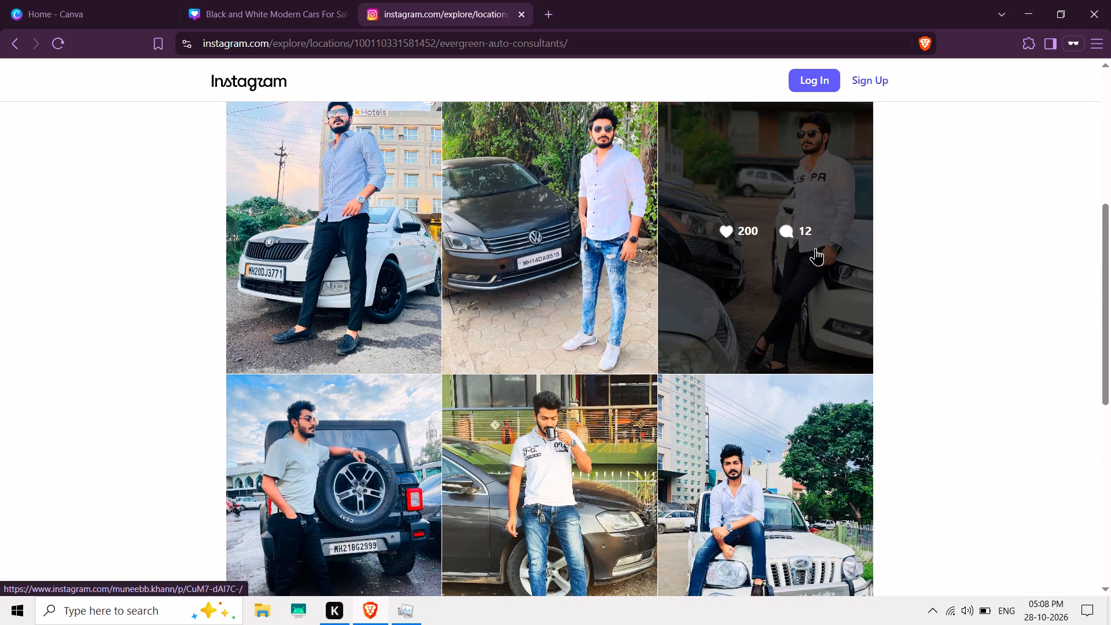
left_click(724, 188)
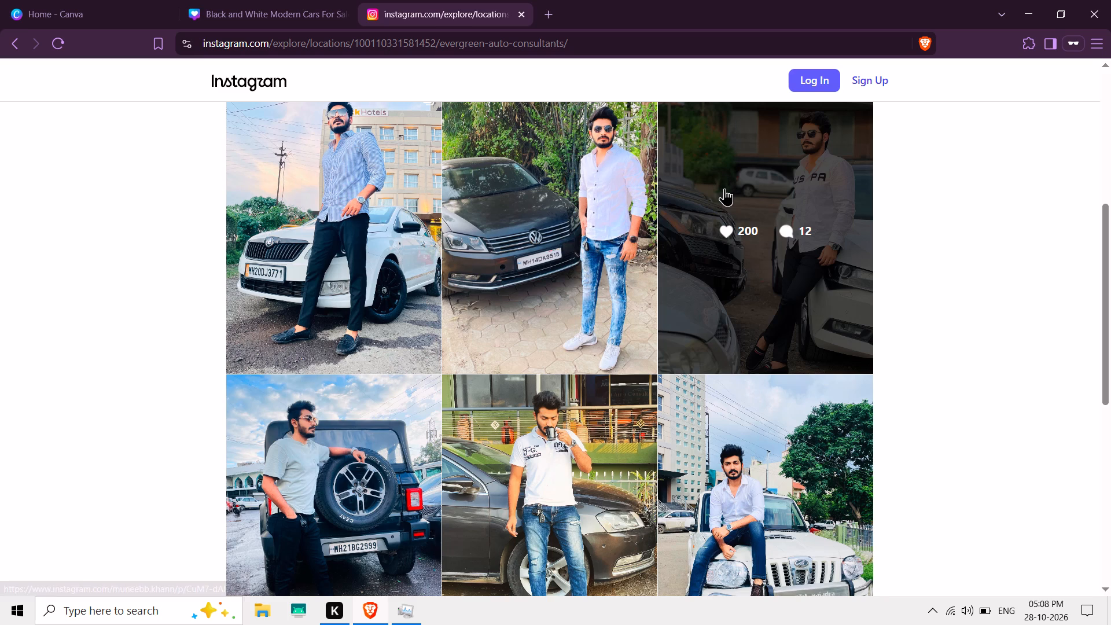
left_click_drag(1108, 352, 1101, 546)
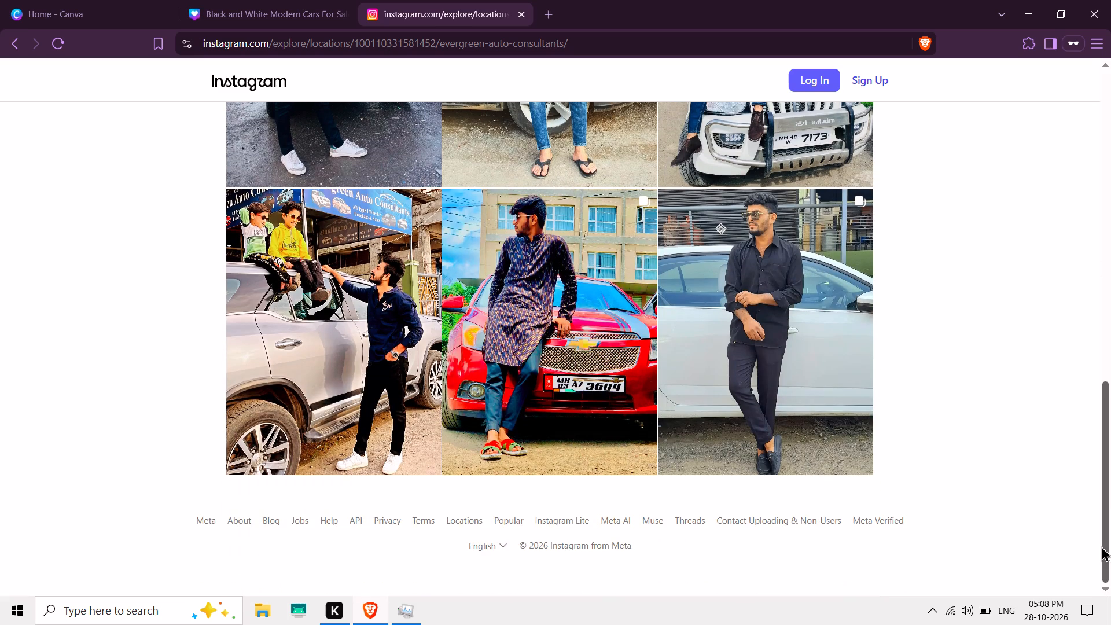
left_click_drag(1101, 546, 1061, 161)
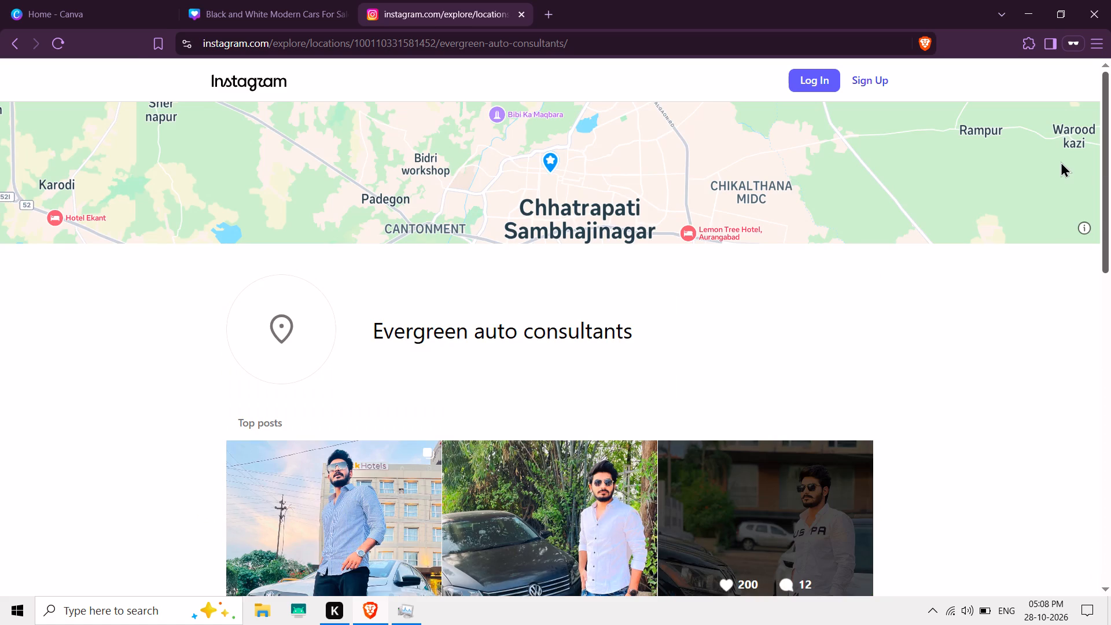
left_click_drag(1061, 161, 1028, 432)
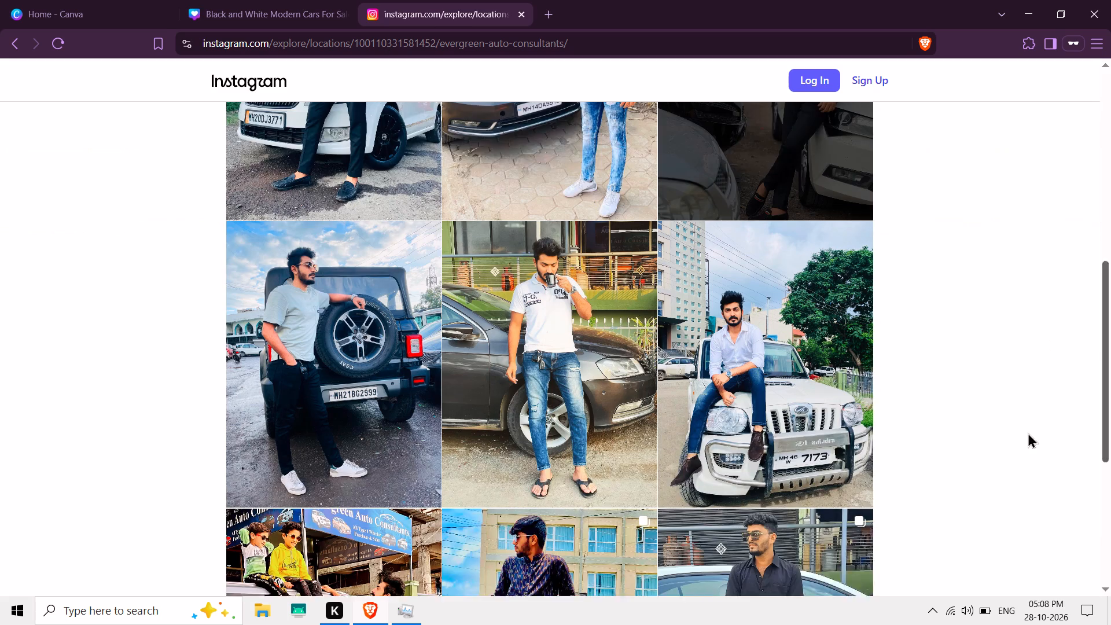
left_click_drag(1028, 432, 1040, 572)
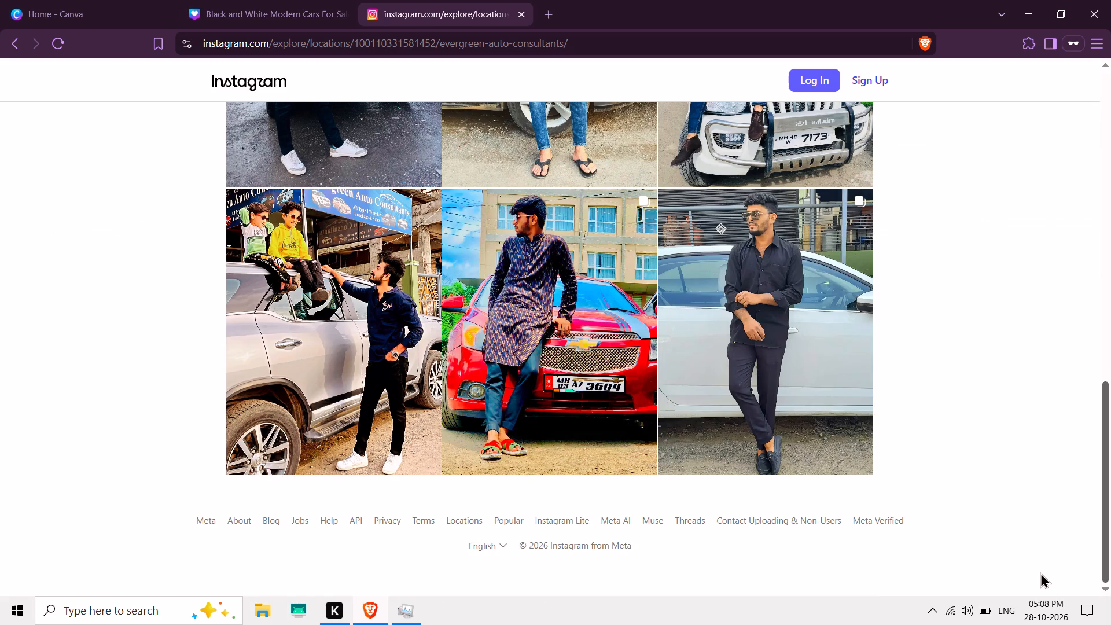
left_click_drag(1040, 572, 1041, 572)
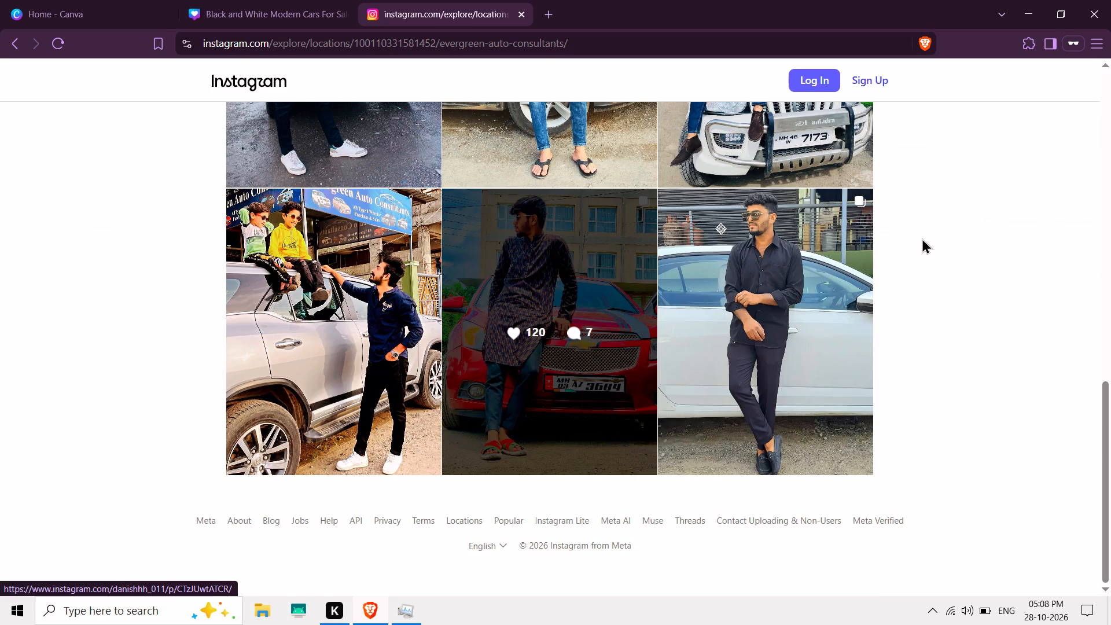
left_click(1110, 231)
left_click(1110, 231)
left_click_drag(1110, 231, 1097, 119)
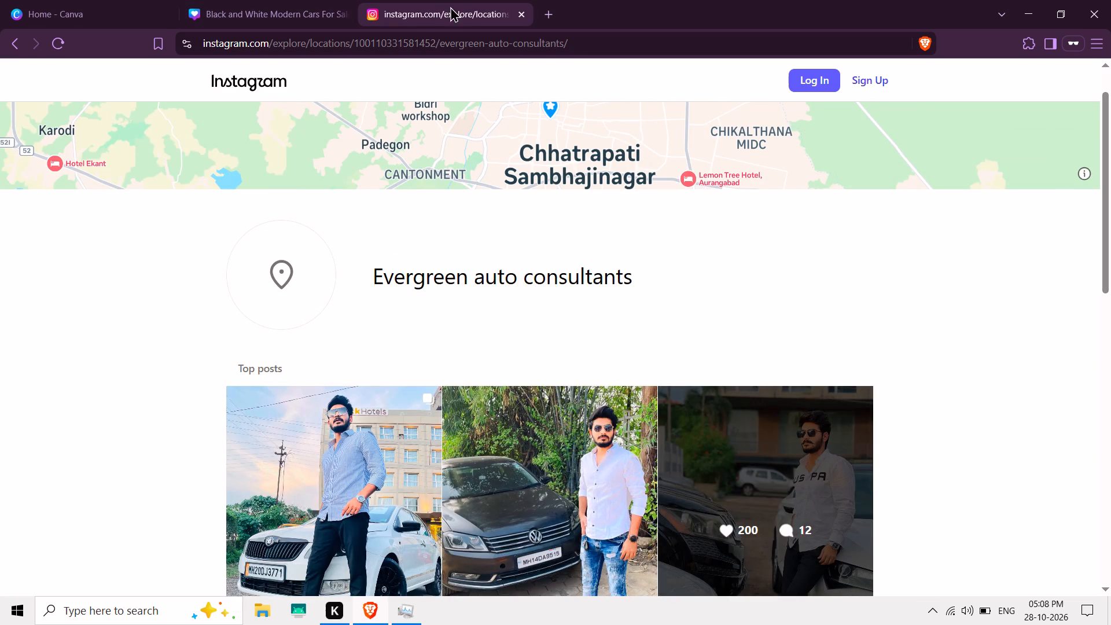
left_click(17, 53)
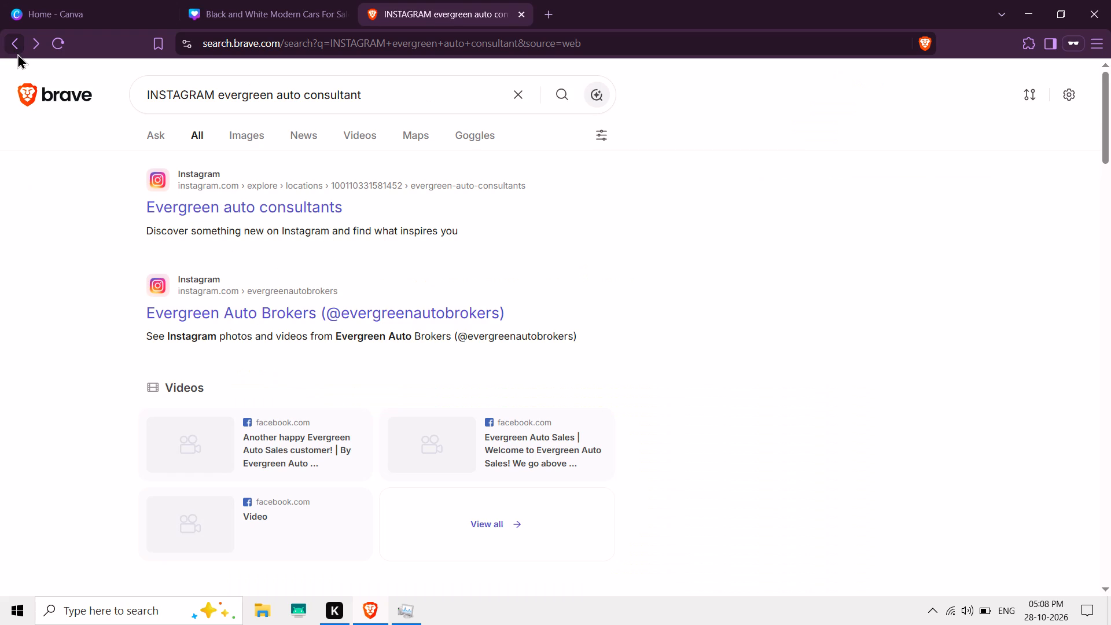
Look through the remaining search results for the dealer's Instagram account, checking the Evergreen Automotive profile along the way.
left_click(1110, 394)
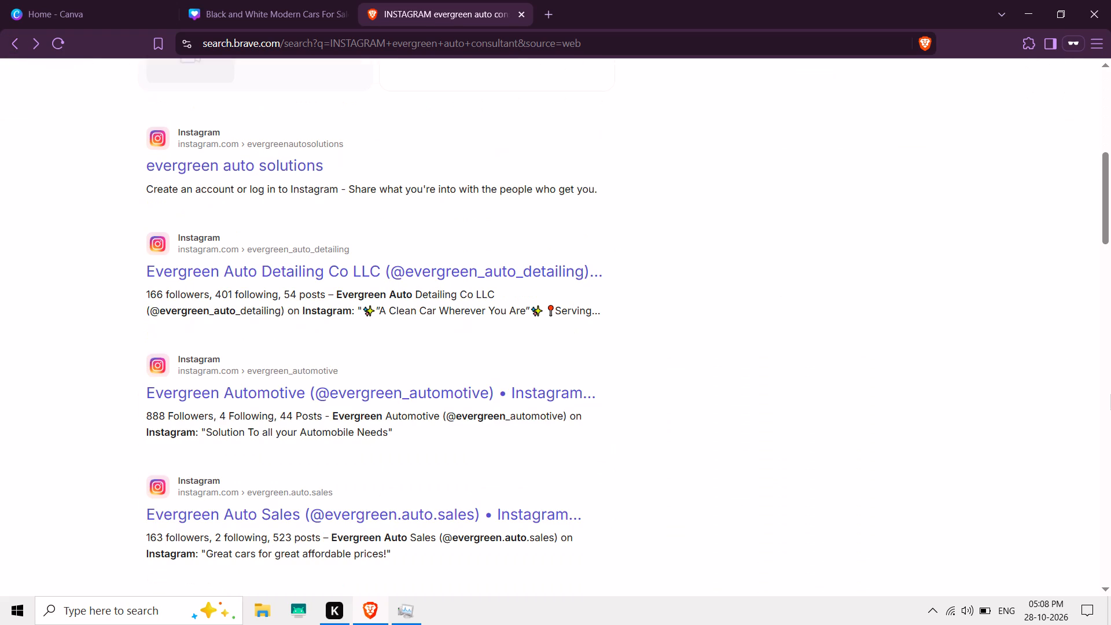
left_click(462, 387)
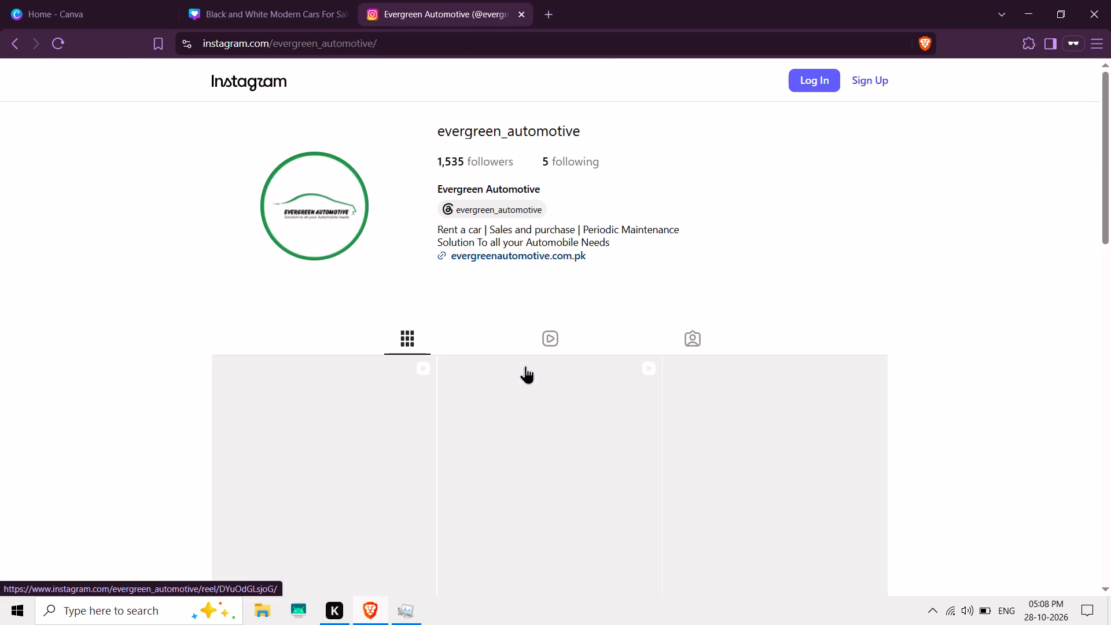
left_click(17, 34)
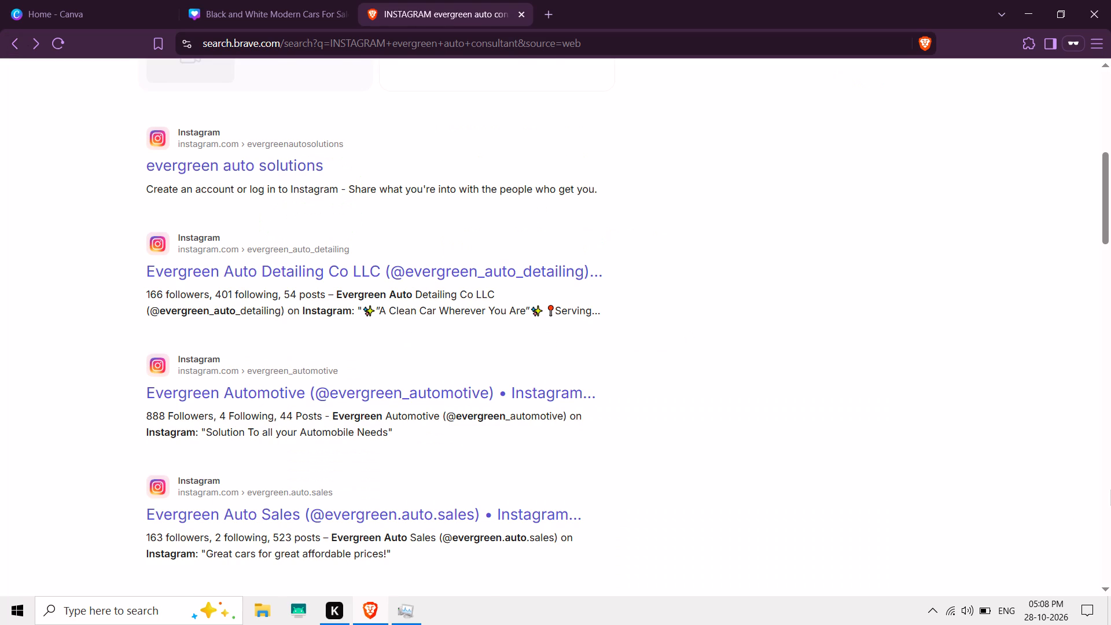
left_click(1110, 490)
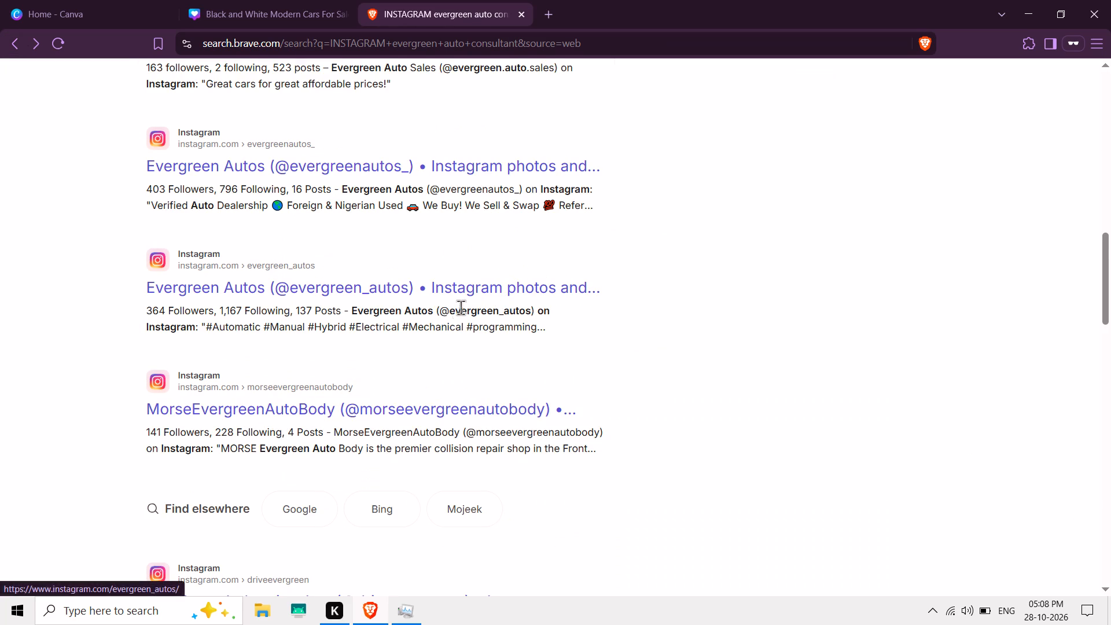
left_click(1106, 411)
left_click_drag(1106, 411, 1107, 419)
left_click_drag(1107, 419, 1106, 187)
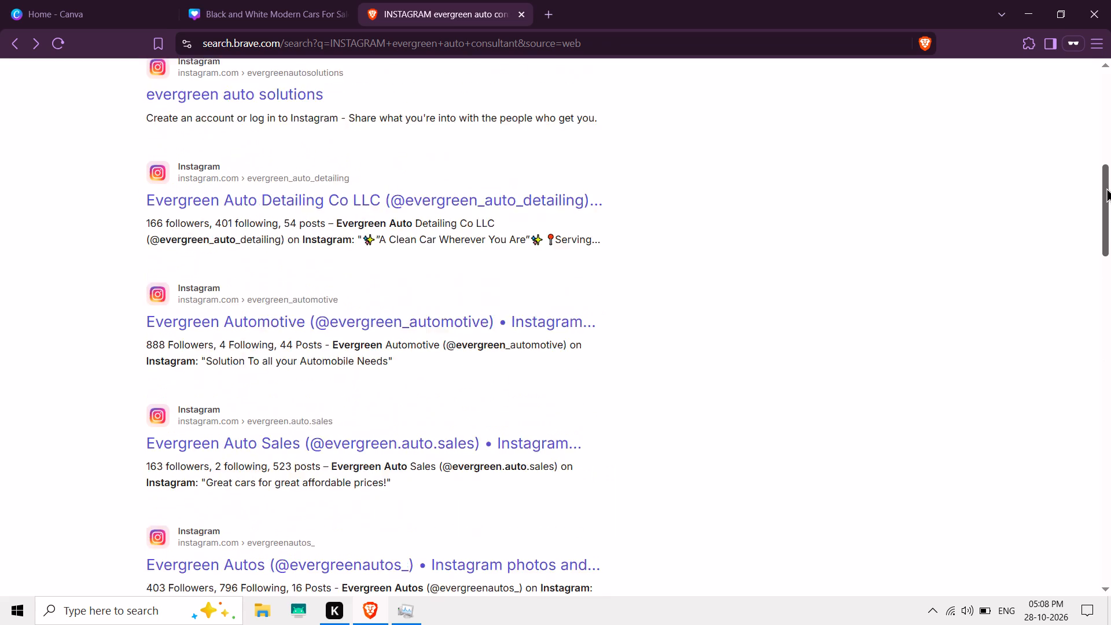
left_click_drag(1106, 187, 1101, 52)
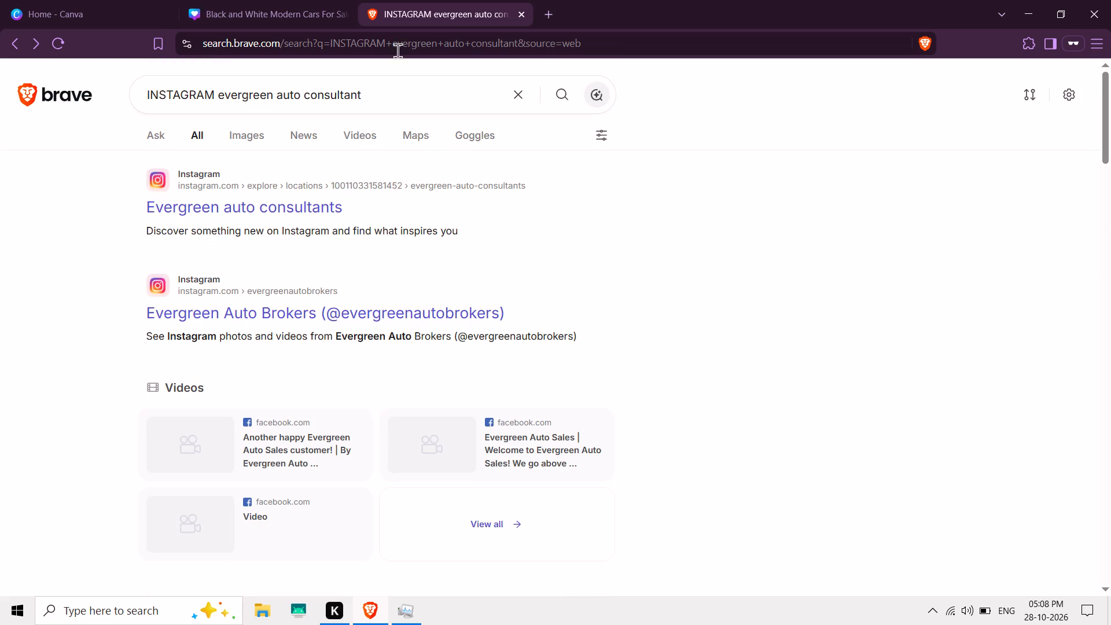
Return to the Cars For Sale design in Canva and close the web search tab.
left_click(268, 0)
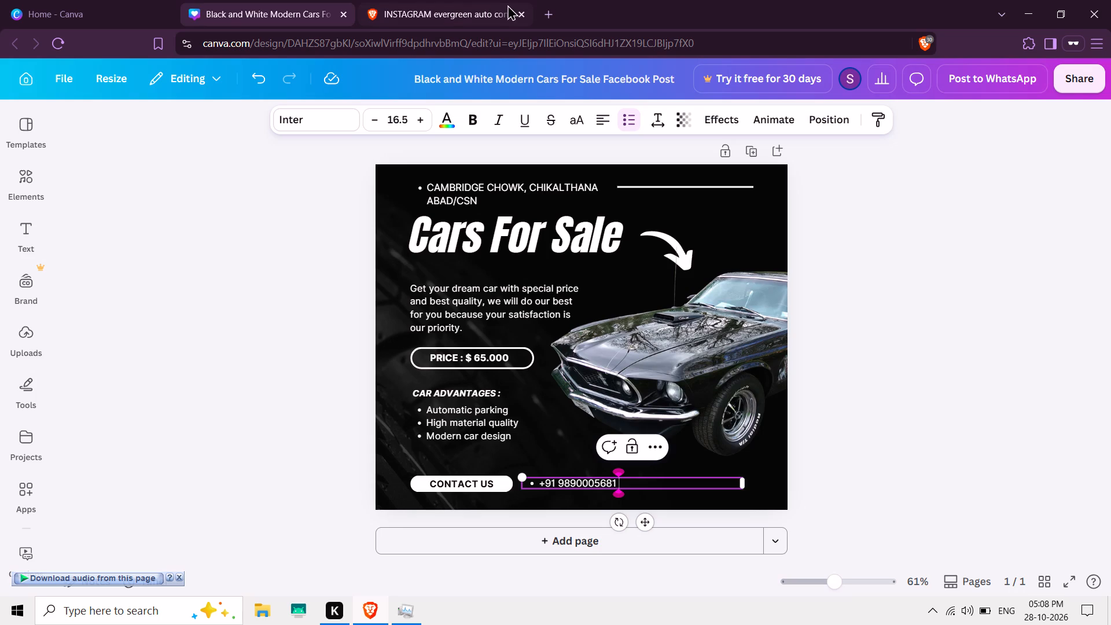
left_click(524, 15)
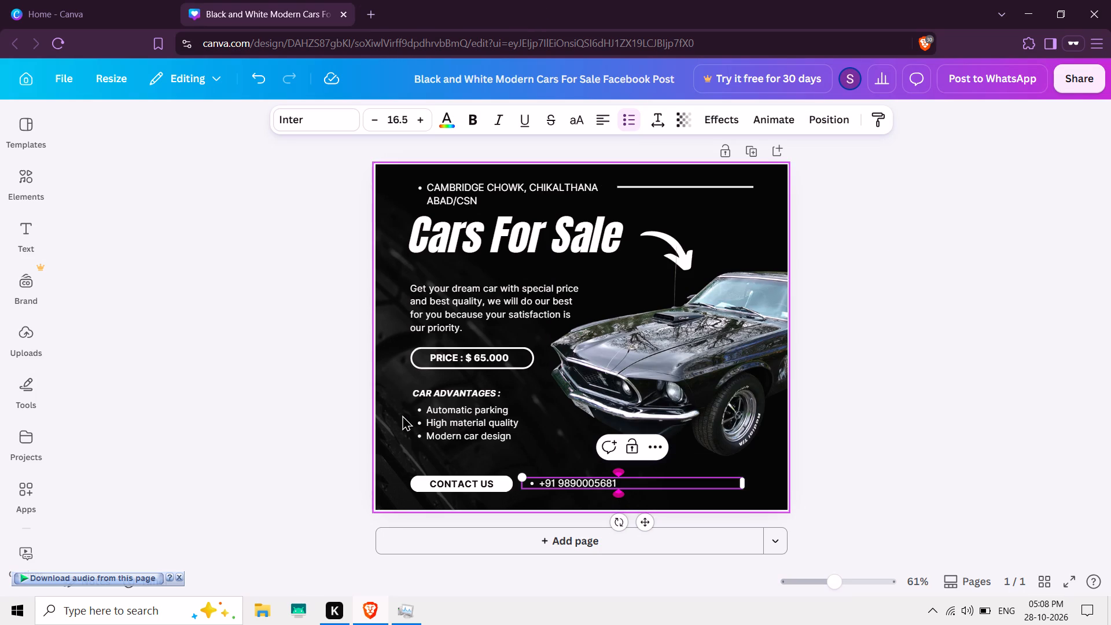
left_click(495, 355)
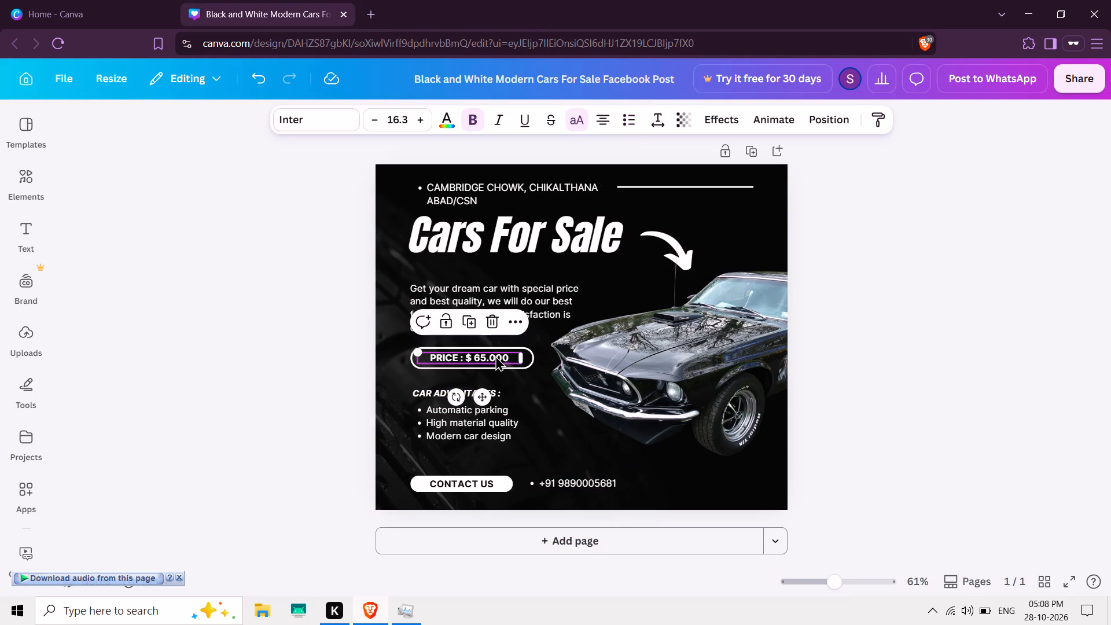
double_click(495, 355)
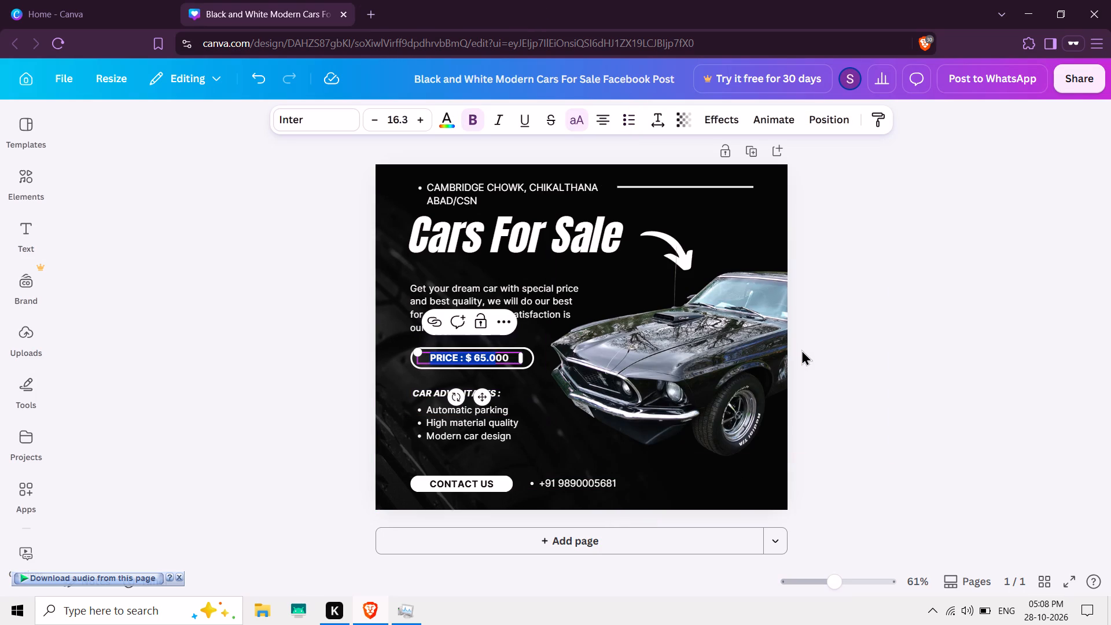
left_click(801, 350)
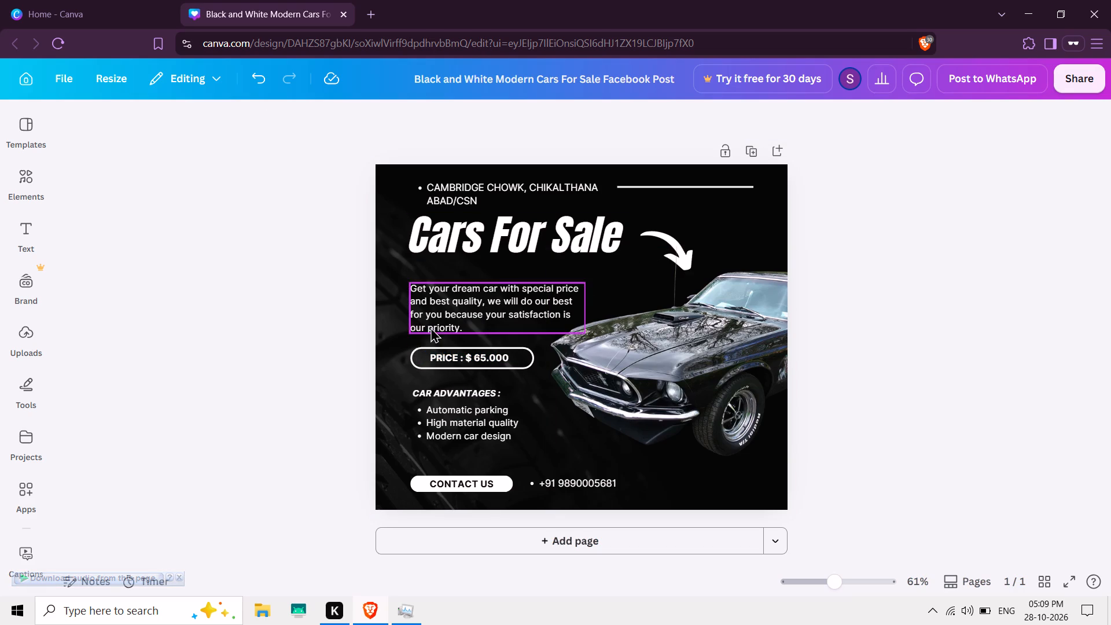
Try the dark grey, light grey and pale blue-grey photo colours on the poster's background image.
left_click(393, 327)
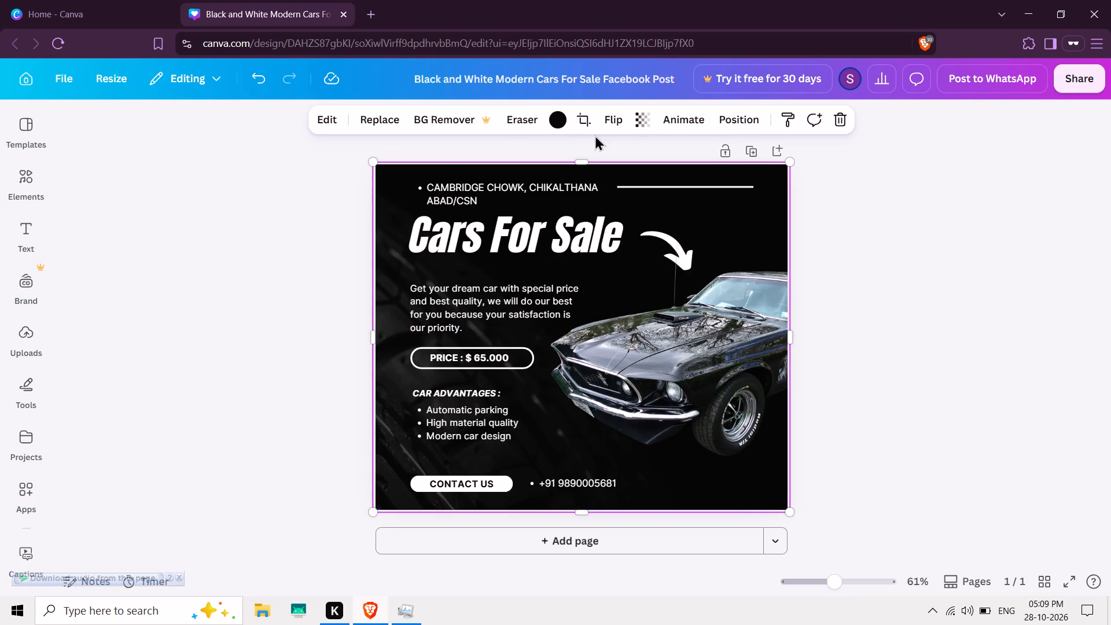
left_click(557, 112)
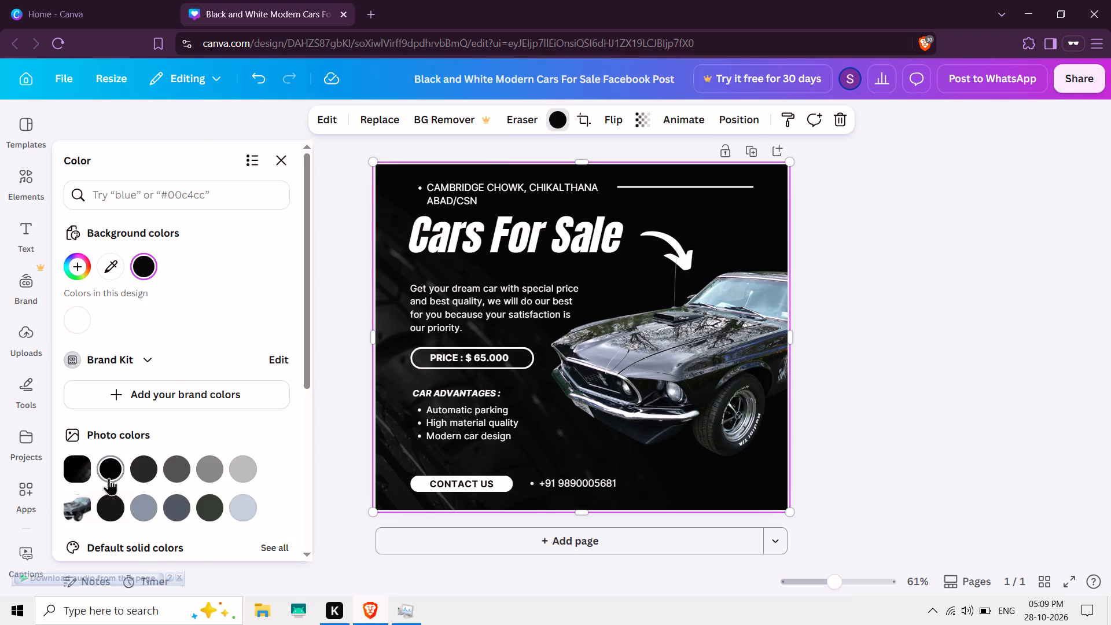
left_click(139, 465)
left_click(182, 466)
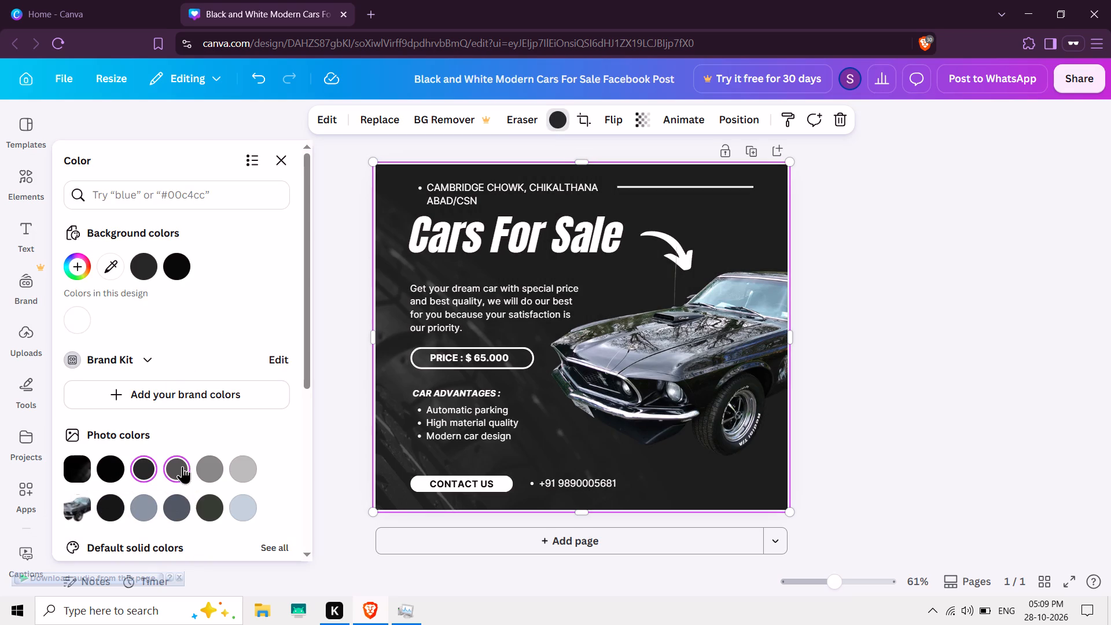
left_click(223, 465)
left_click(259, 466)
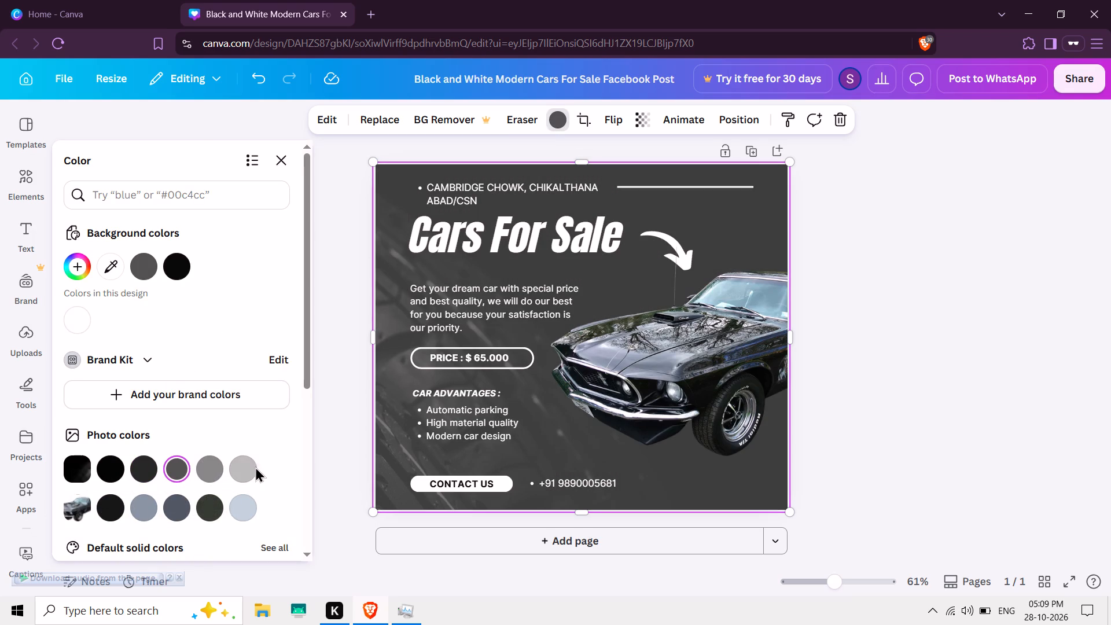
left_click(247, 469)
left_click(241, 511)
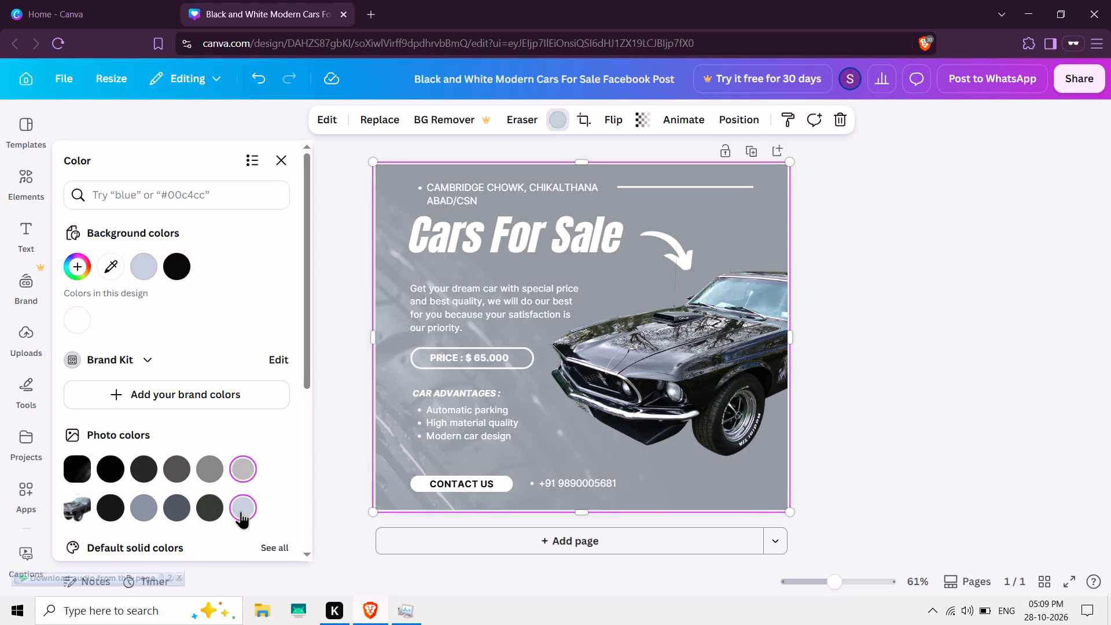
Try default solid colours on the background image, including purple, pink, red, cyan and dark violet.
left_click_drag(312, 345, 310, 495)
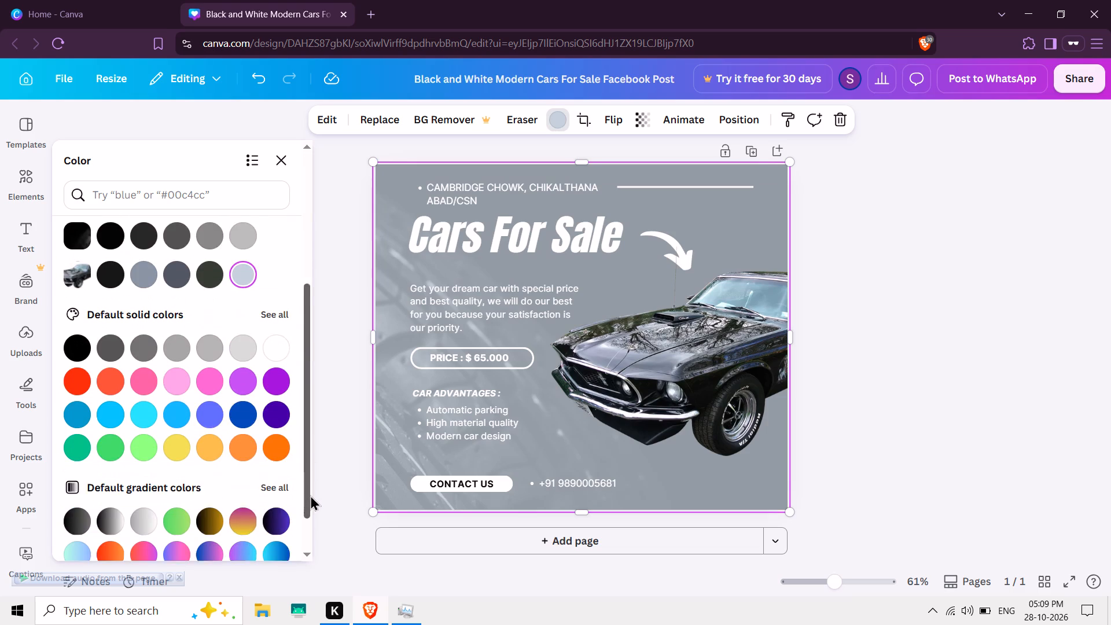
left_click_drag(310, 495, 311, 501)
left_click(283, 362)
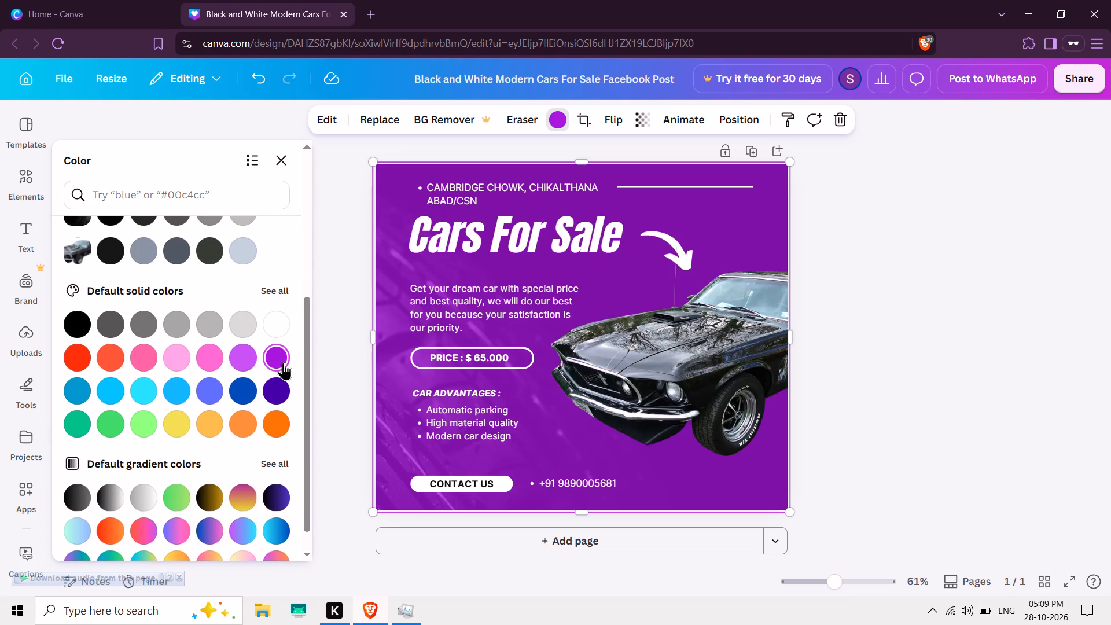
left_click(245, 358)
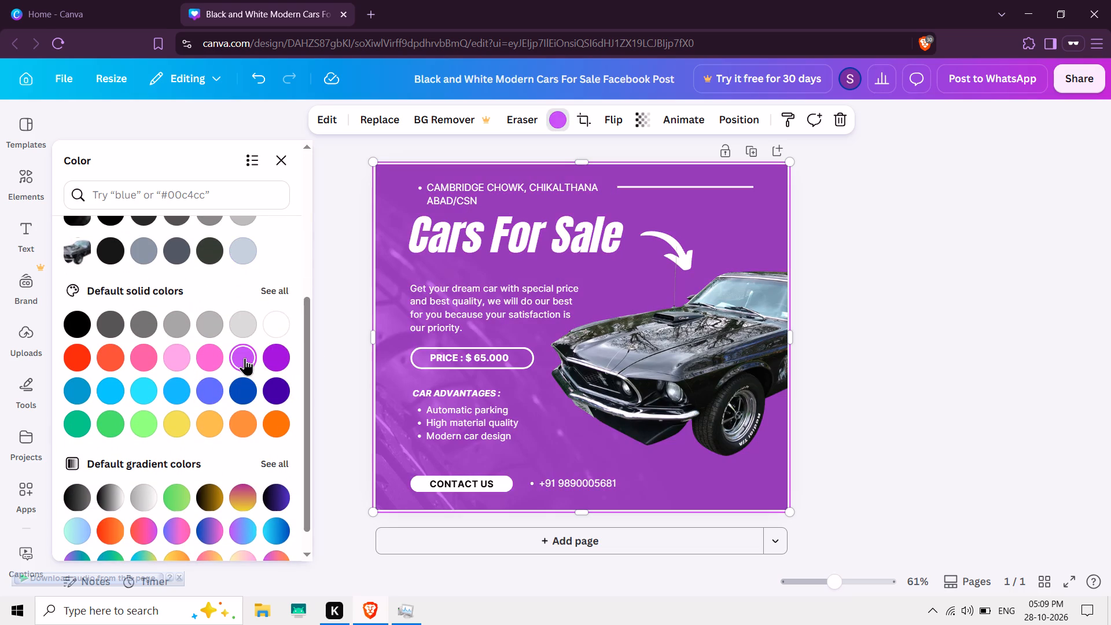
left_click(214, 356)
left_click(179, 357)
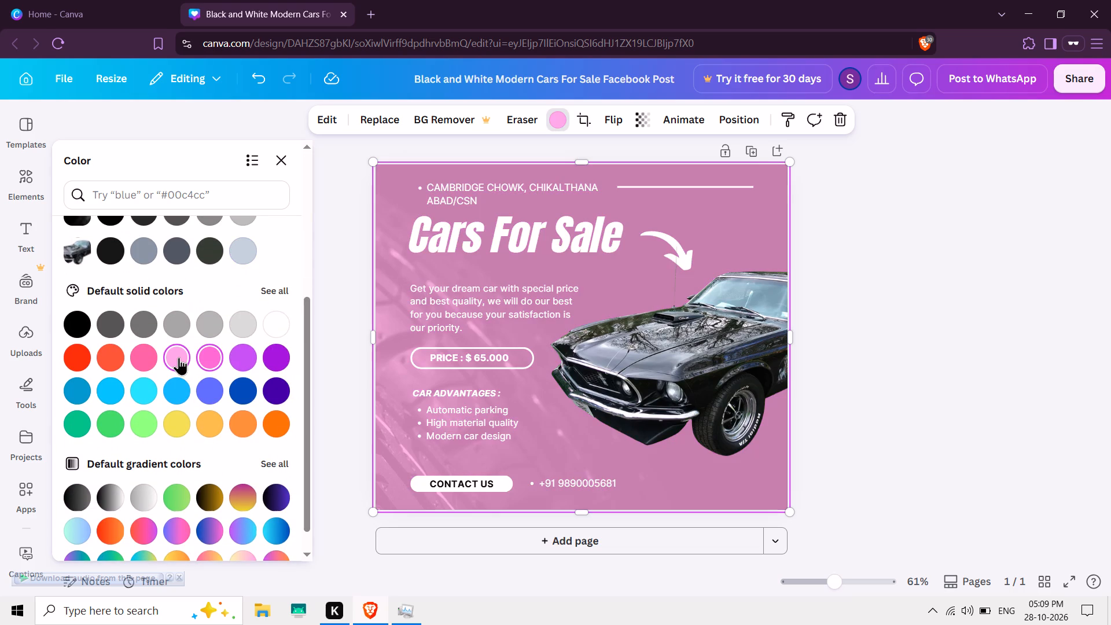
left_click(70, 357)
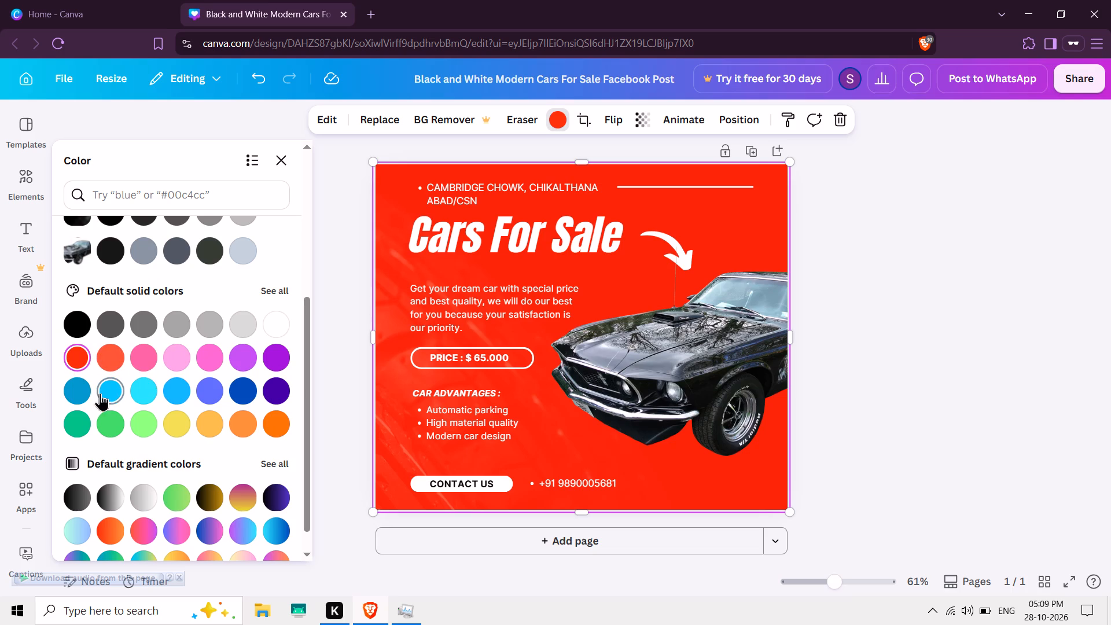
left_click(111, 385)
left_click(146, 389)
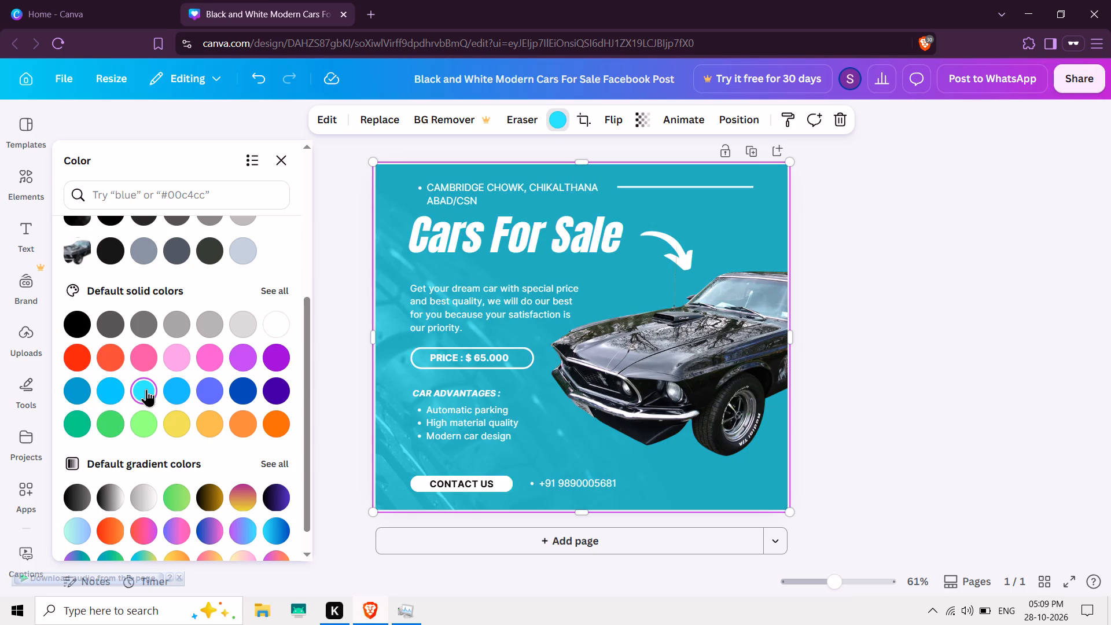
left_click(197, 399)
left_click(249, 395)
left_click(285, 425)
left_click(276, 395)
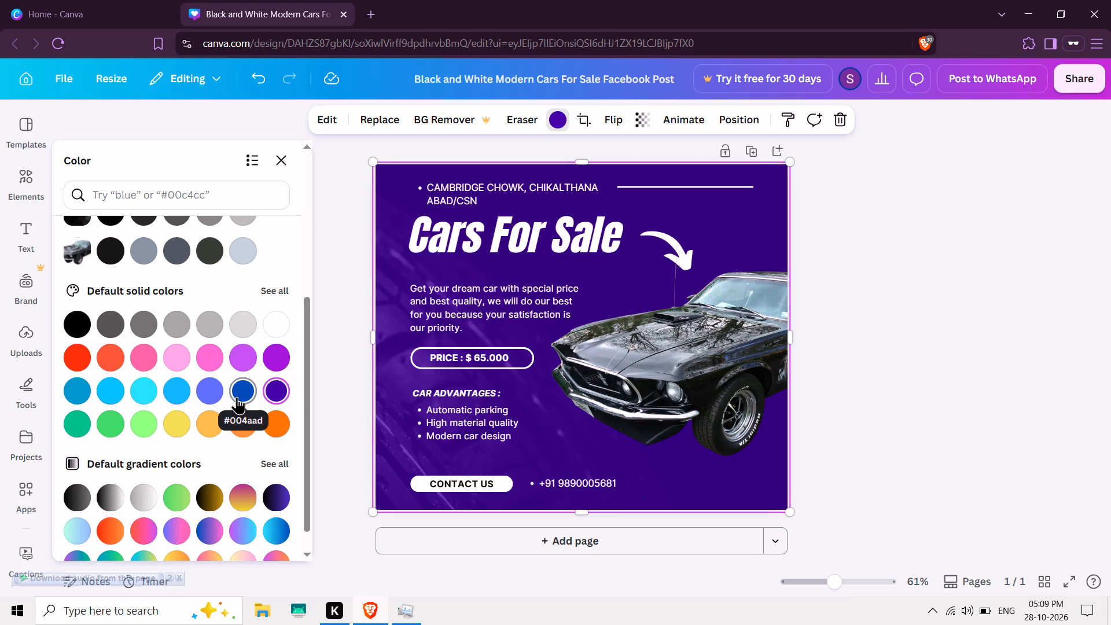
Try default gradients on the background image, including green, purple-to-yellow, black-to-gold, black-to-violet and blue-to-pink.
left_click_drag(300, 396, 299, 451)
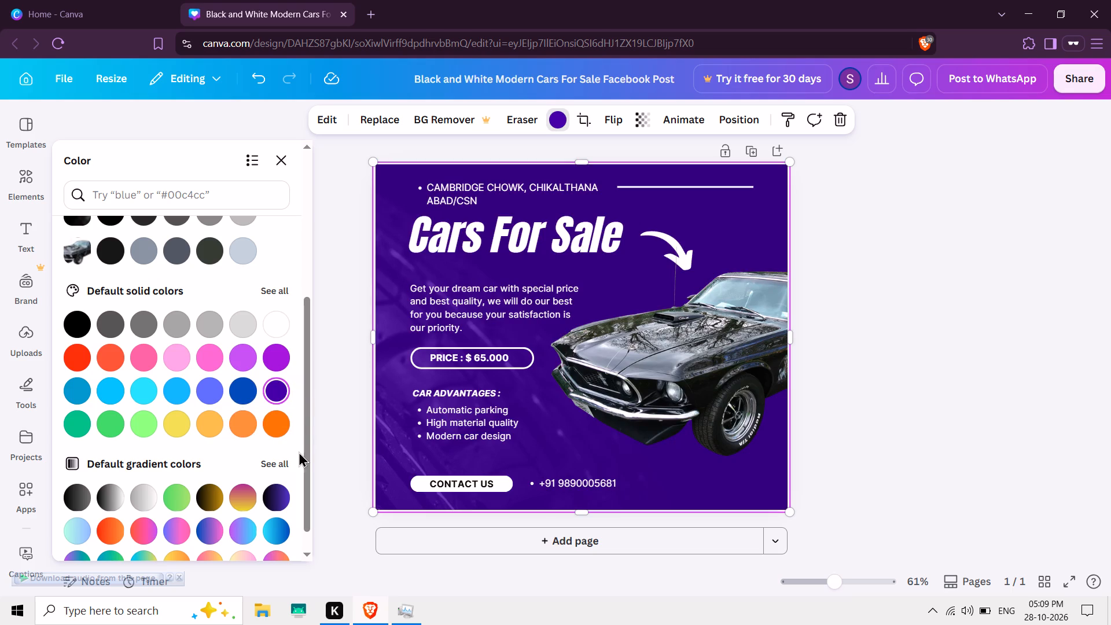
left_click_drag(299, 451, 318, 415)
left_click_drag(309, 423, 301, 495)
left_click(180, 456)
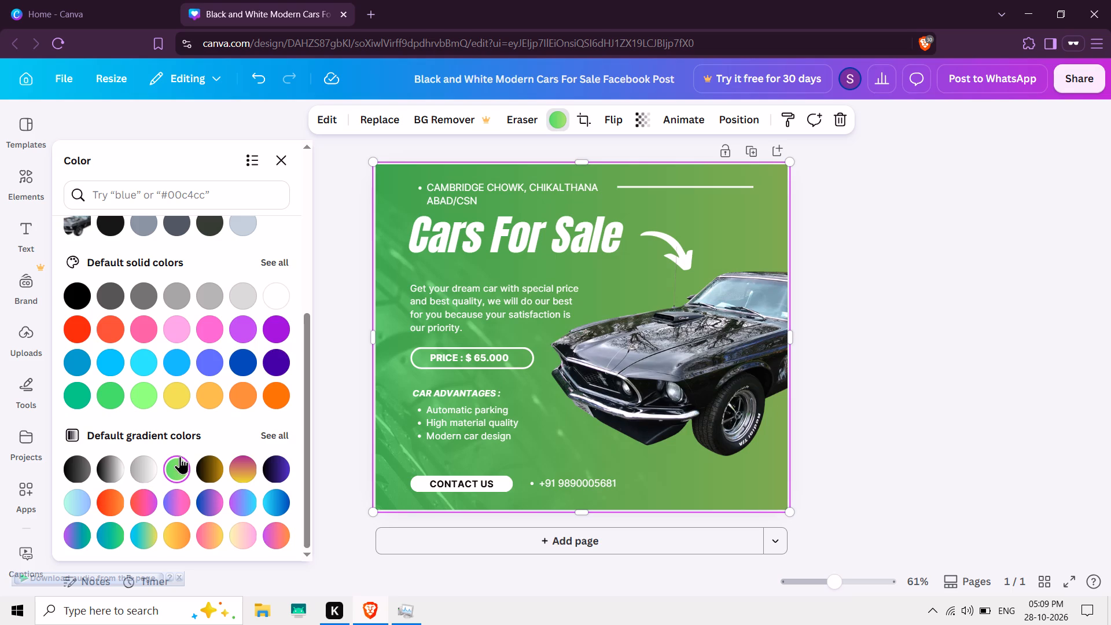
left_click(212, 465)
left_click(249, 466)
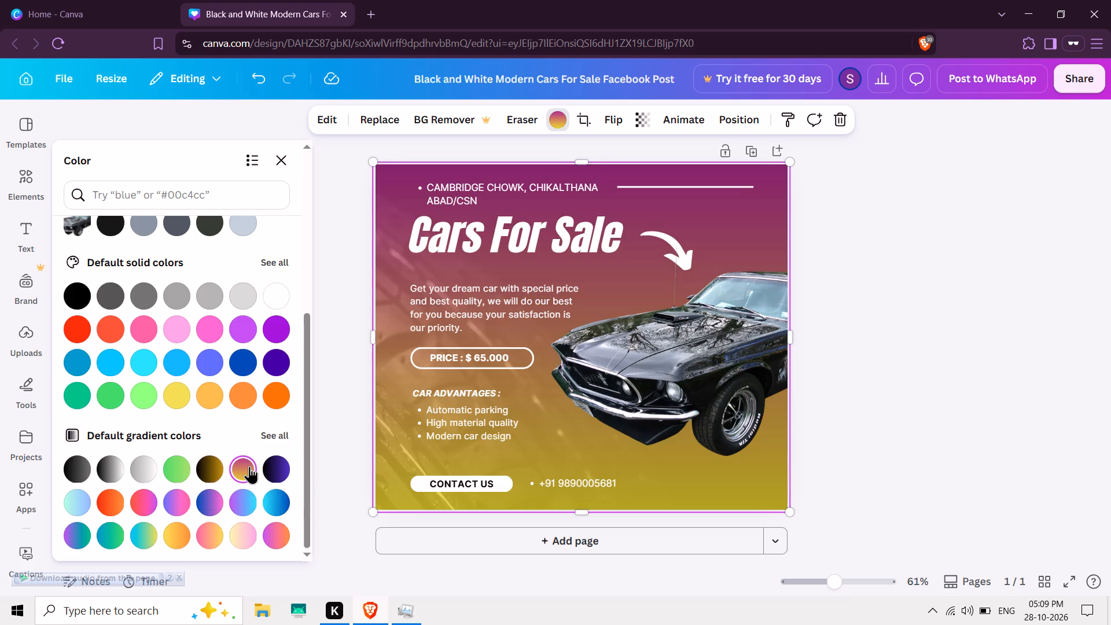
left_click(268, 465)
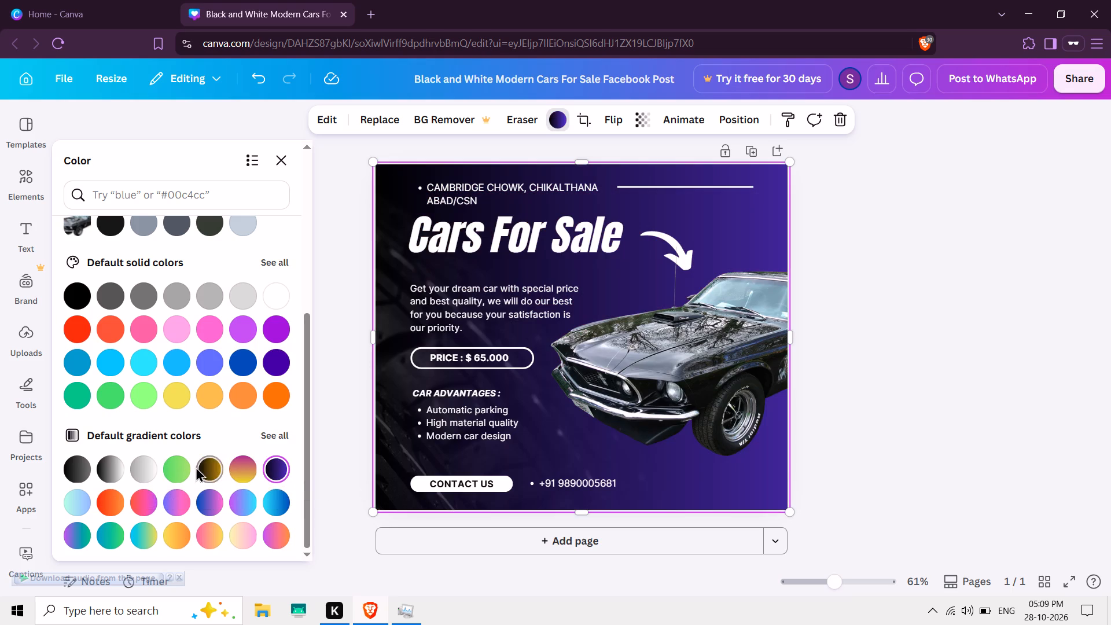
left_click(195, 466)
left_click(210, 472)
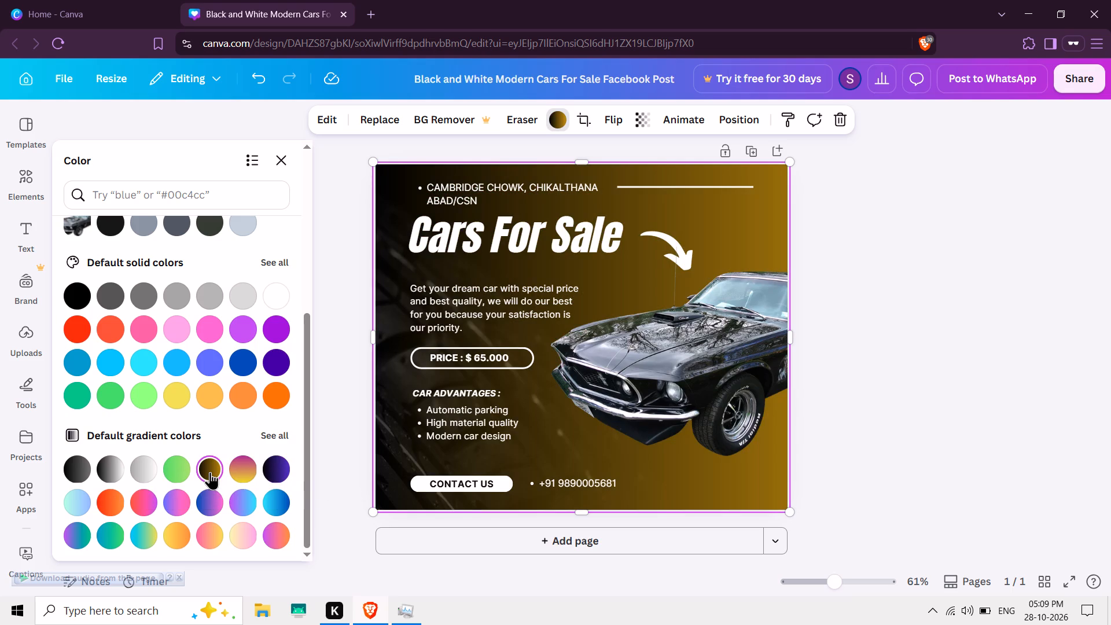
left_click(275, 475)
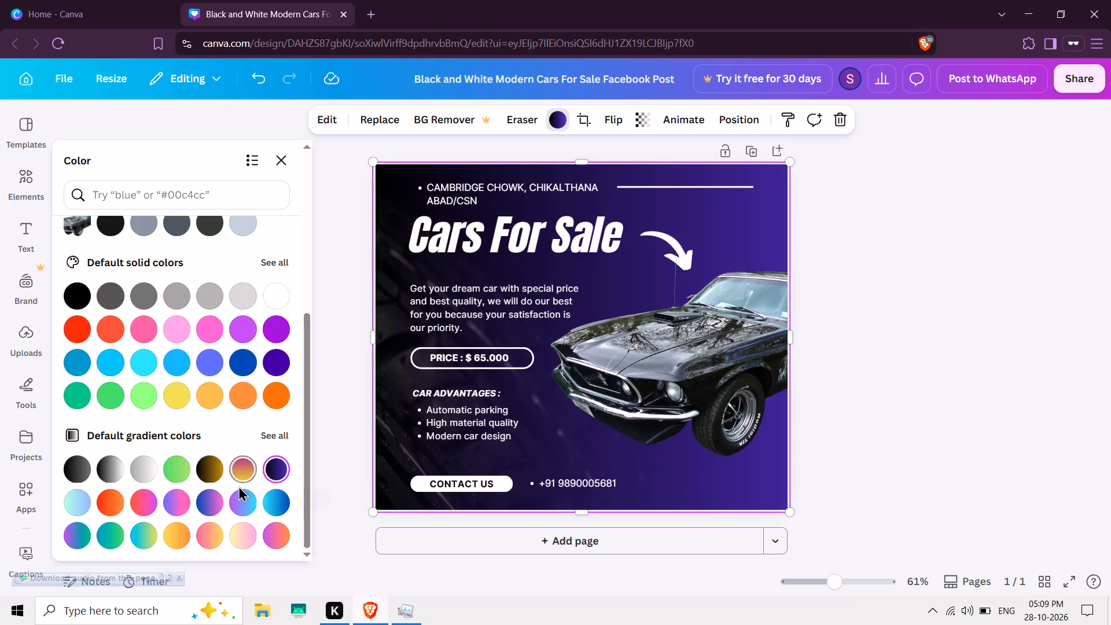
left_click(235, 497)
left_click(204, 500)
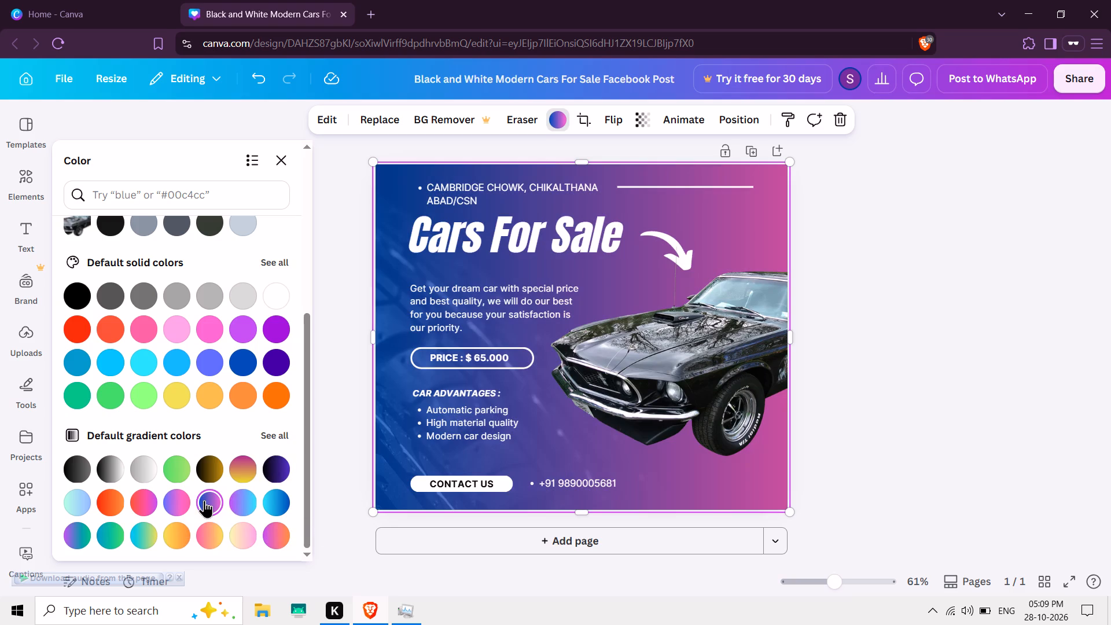
Recolour the background image with the default black-to-violet gradient, comparing it with the purple-to-yellow one.
left_click_drag(263, 459, 271, 461)
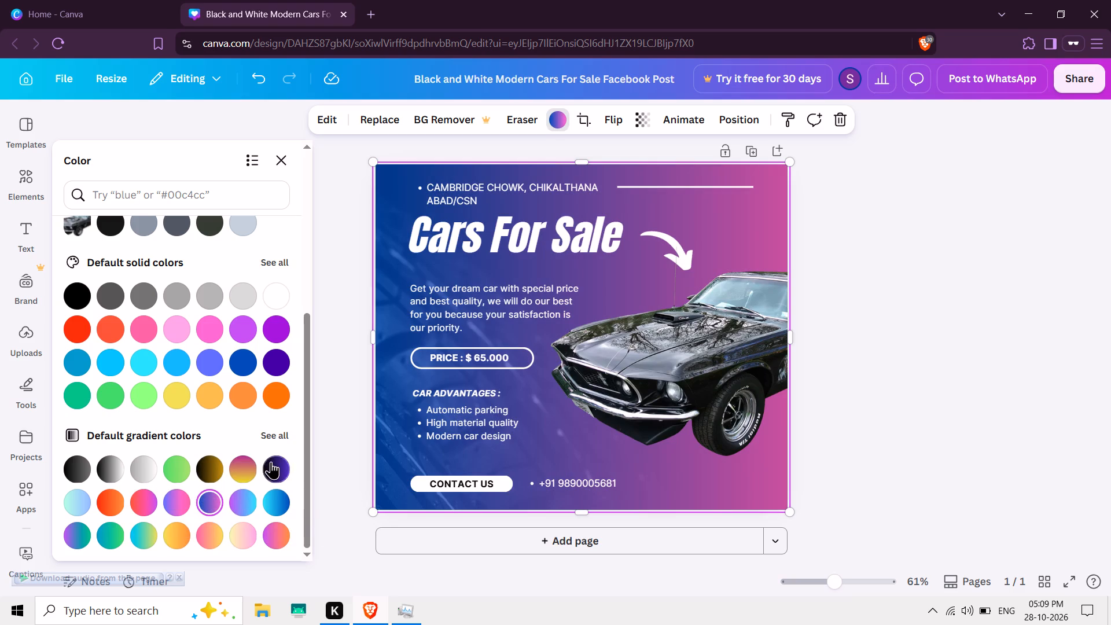
left_click(271, 461)
left_click(240, 462)
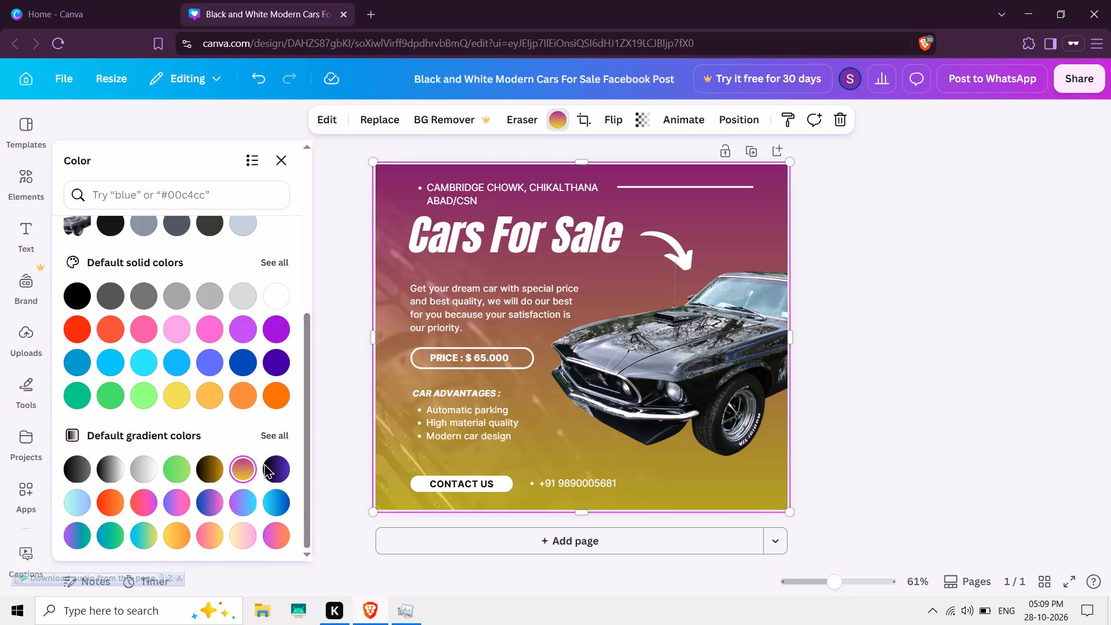
left_click(278, 466)
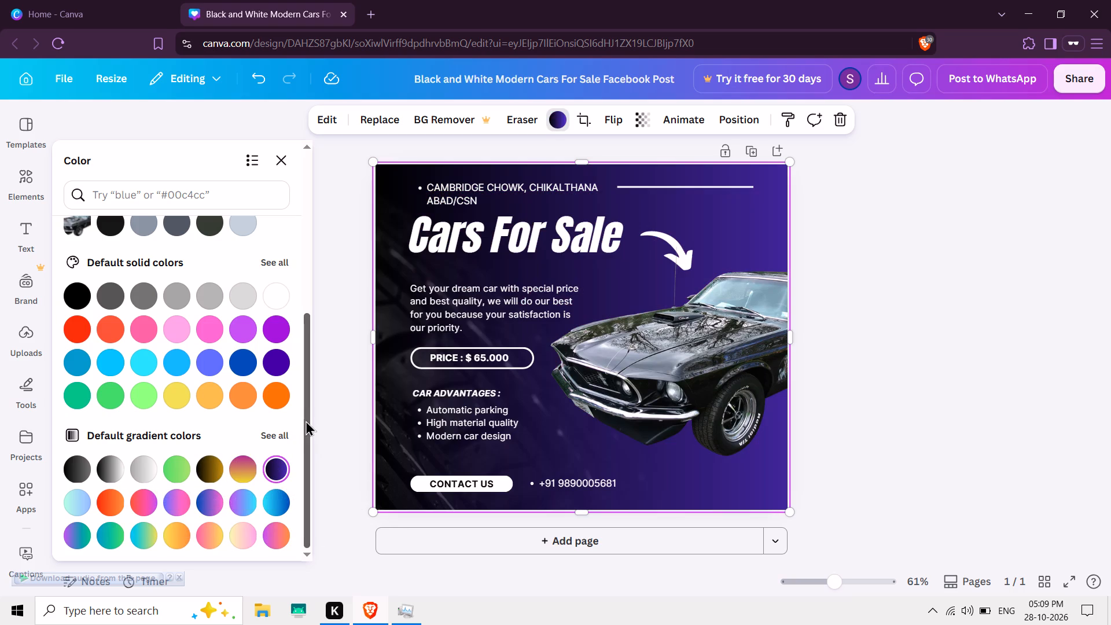
left_click_drag(306, 420, 336, 280)
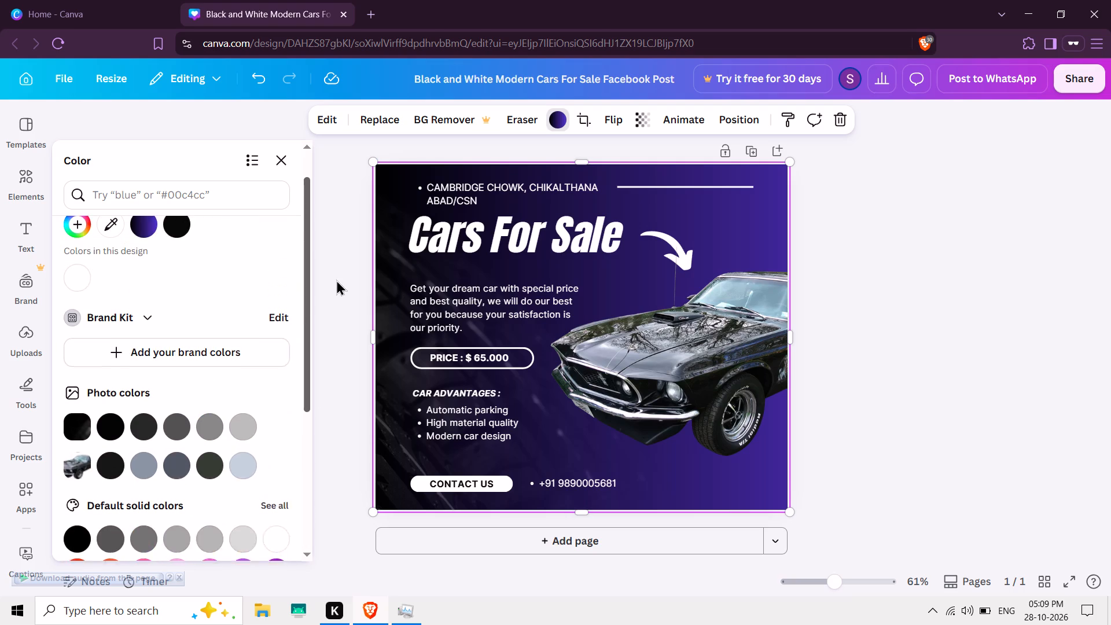
left_click_drag(336, 280, 254, 507)
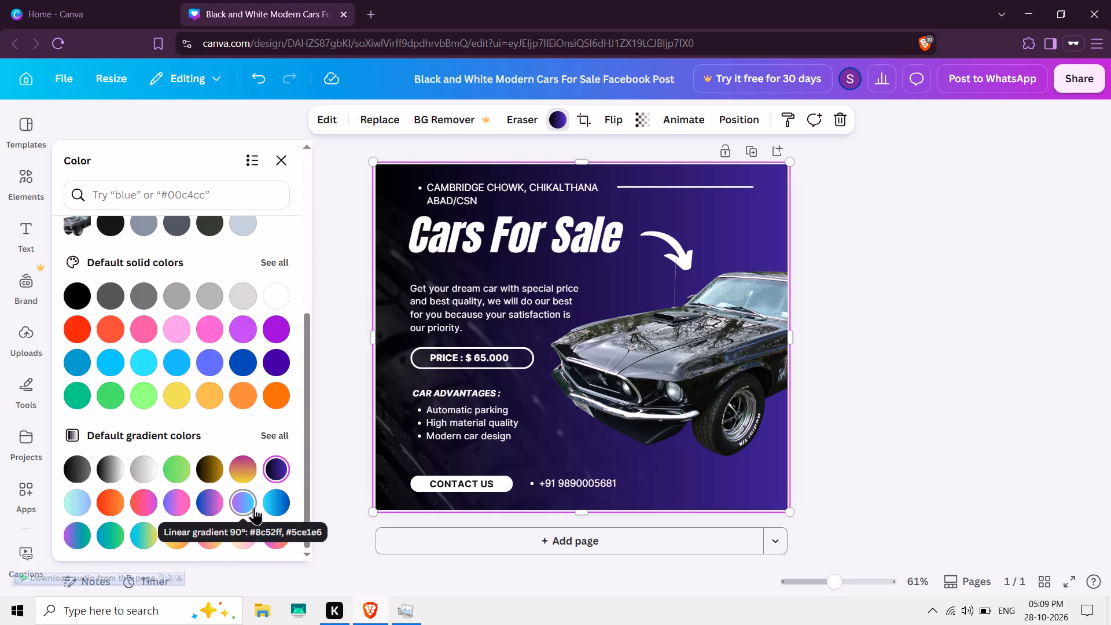
Select the car photo and look through the photo colours and default solid colours offered for it.
left_click(629, 354)
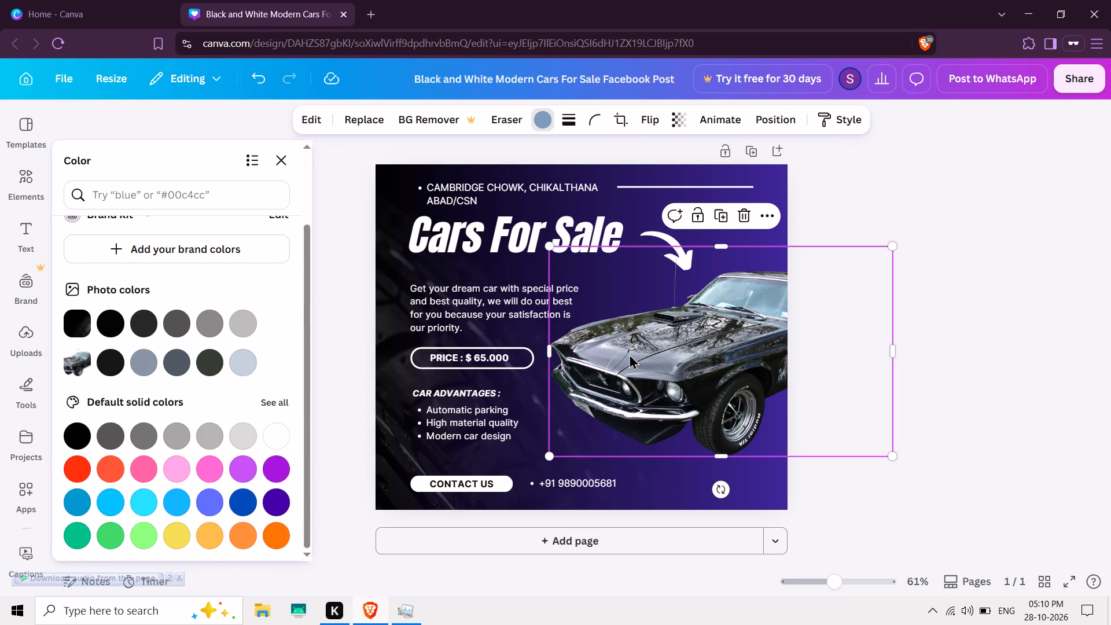
left_click(301, 334)
left_click_drag(310, 344, 285, 251)
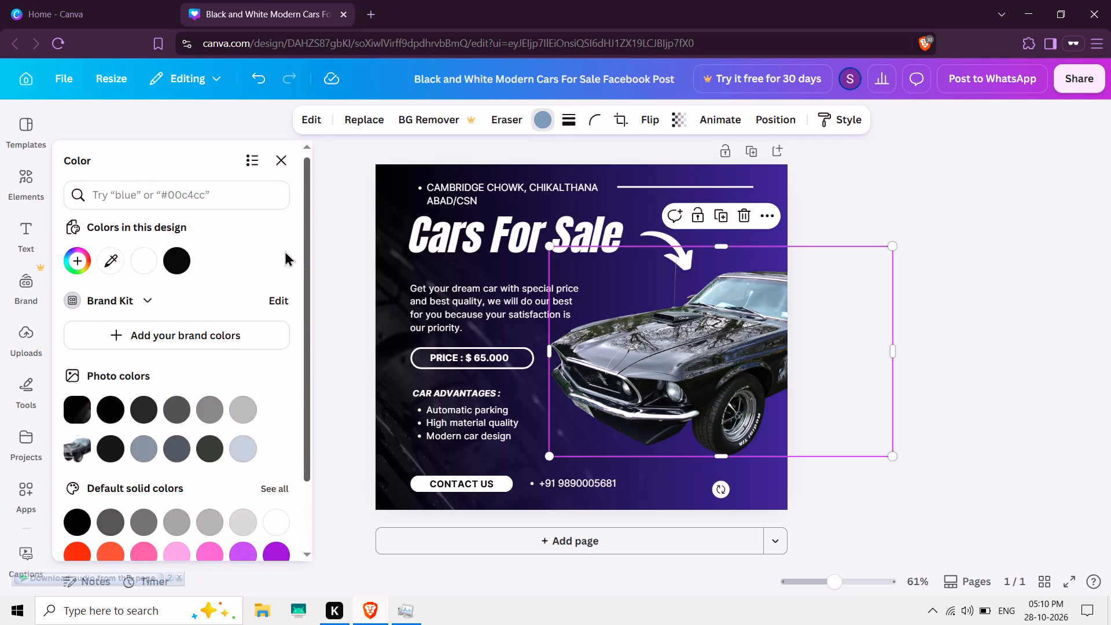
left_click_drag(285, 251, 245, 410)
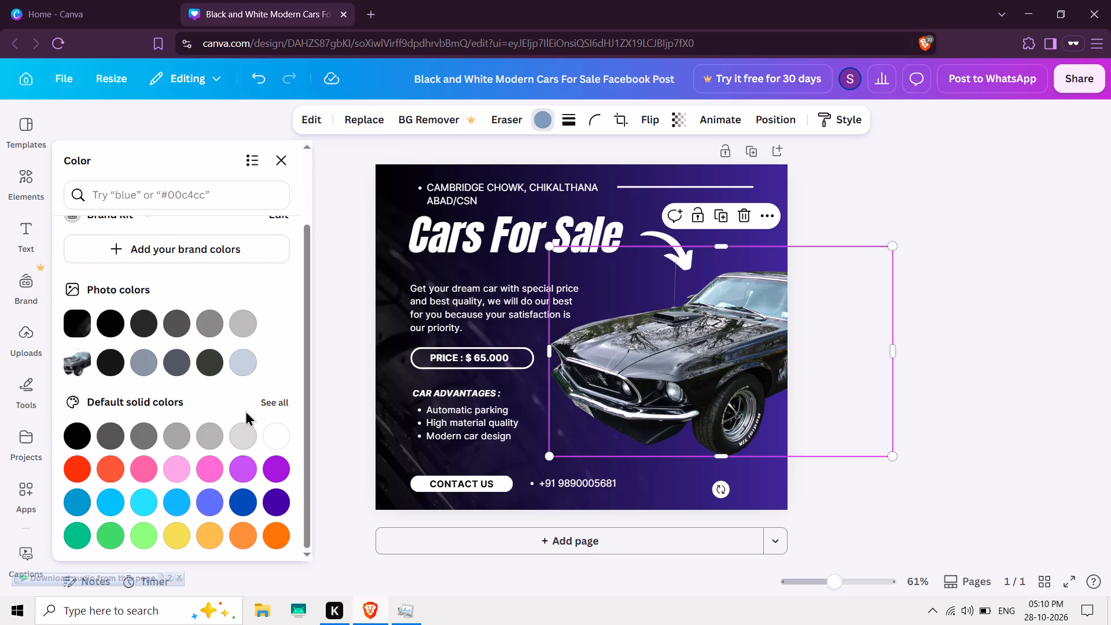
left_click_drag(309, 310, 245, 410)
left_click_drag(245, 410, 308, 262)
left_click_drag(308, 262, 309, 198)
left_click(309, 198)
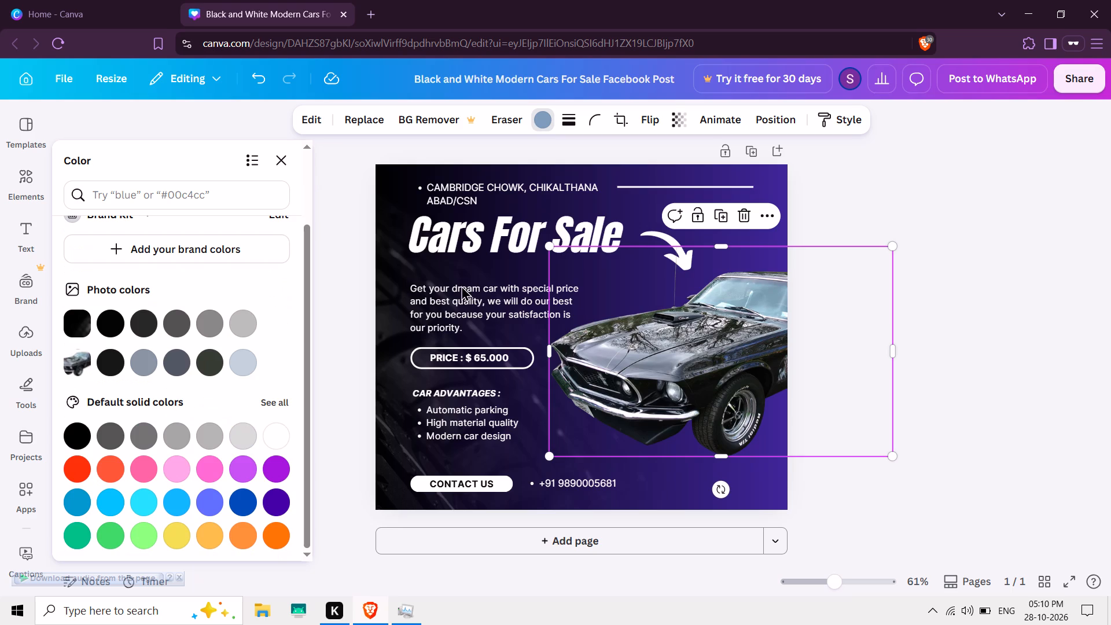
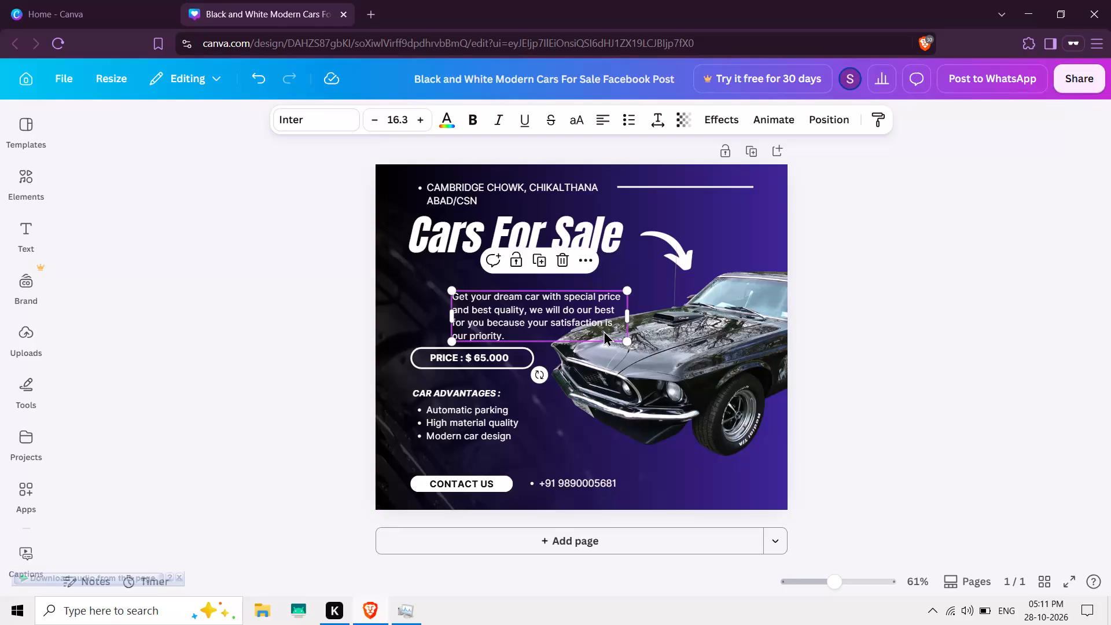
Undo the last move of the "Get your dream car with special price" description text box.
key("ctrl+z")
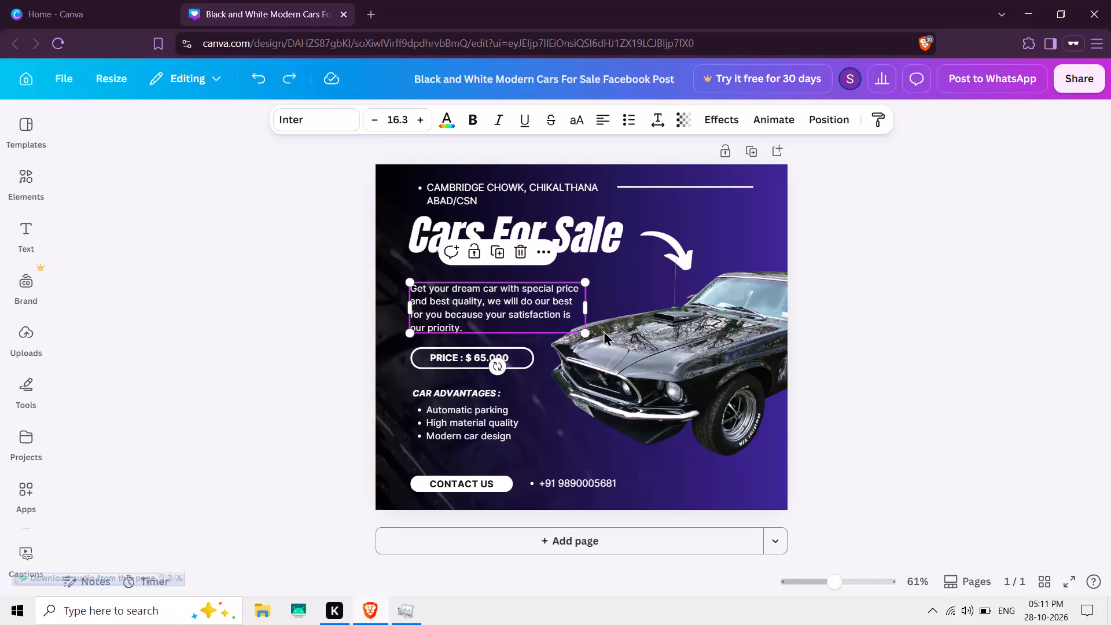
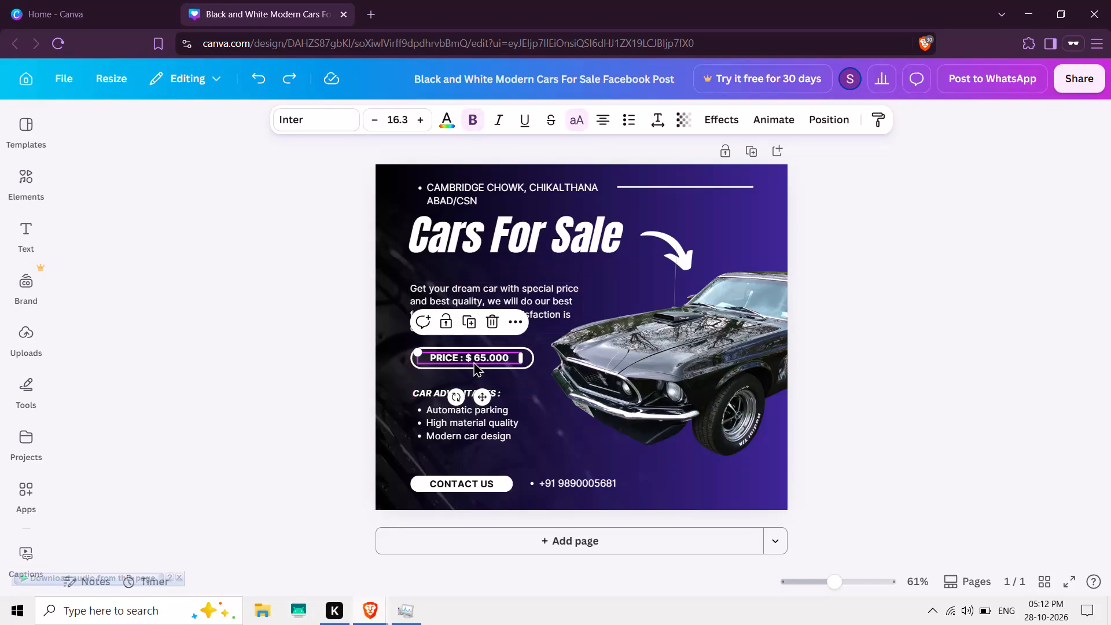
Replace the "Automatic parking" bullet under Car Advantages with "SINGLE OWNER".
left_click(452, 408)
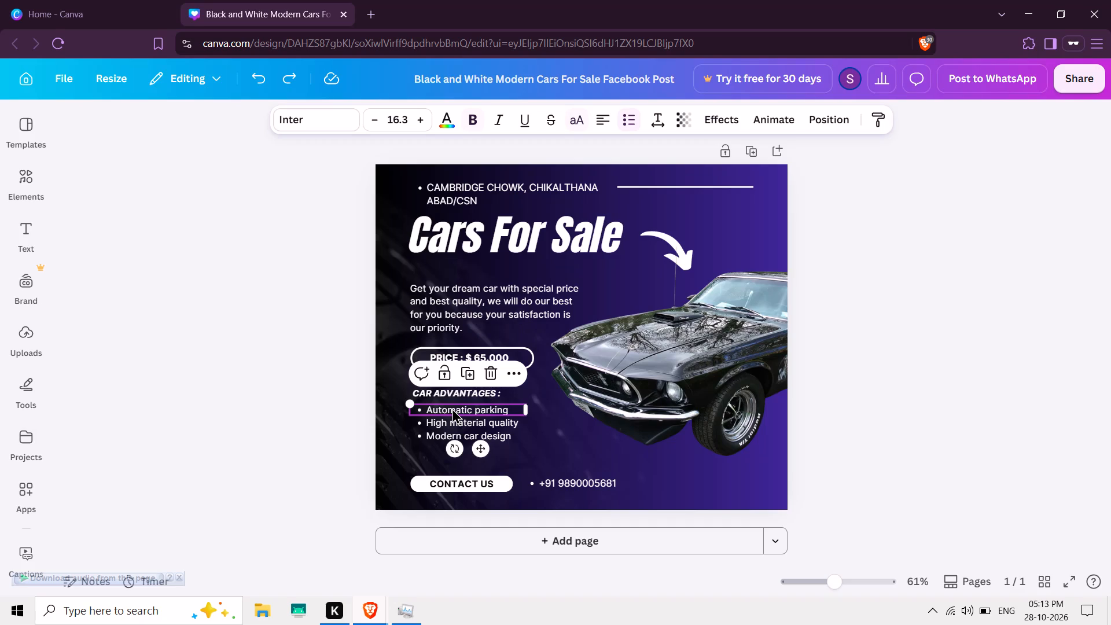
double_click(472, 409)
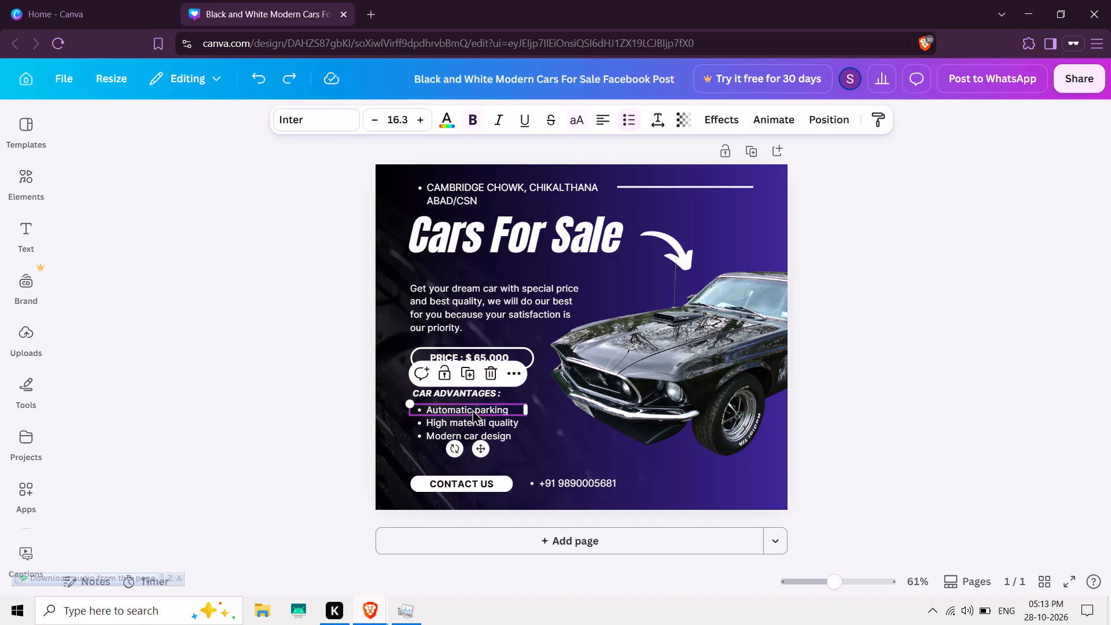
triple_click(472, 409)
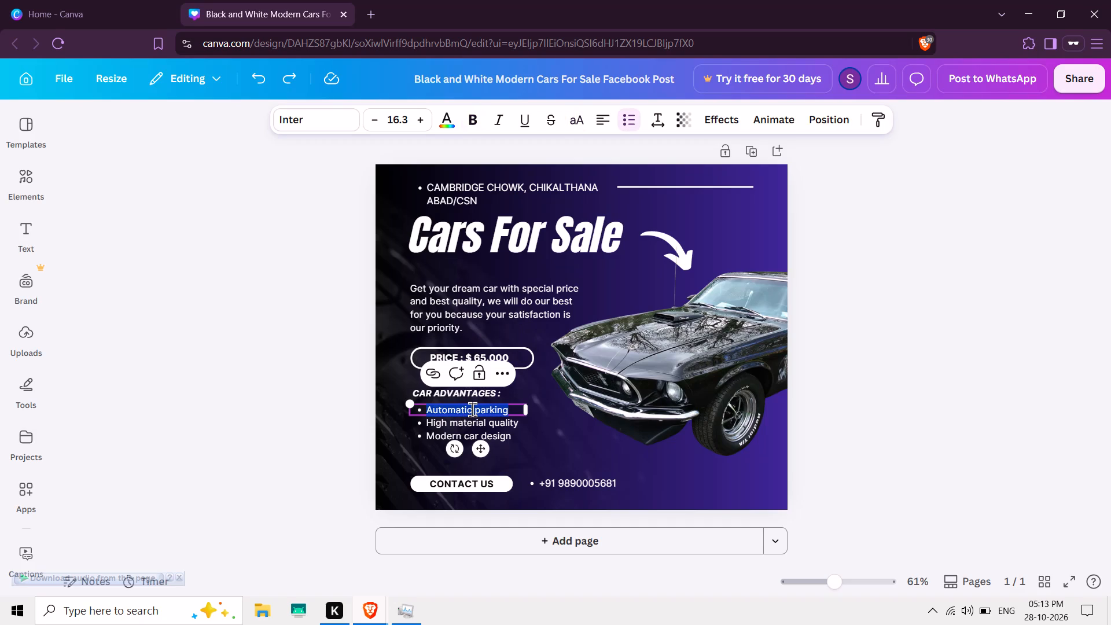
key("BackSpace")
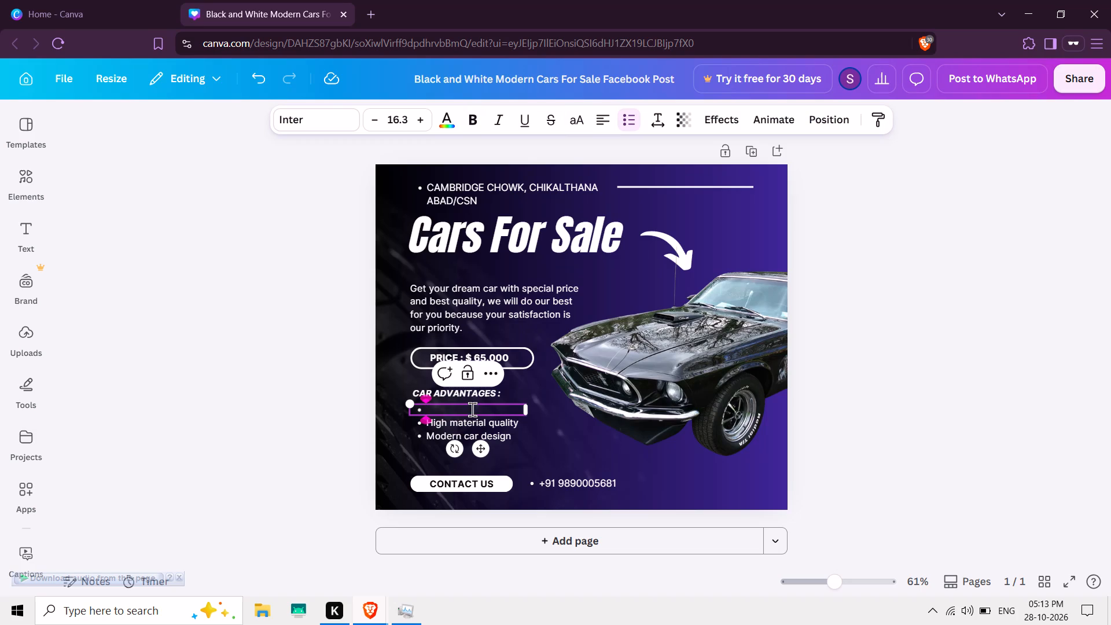
key("s")
key("BackSpace")
key("s")
type("INGLE")
key("space")
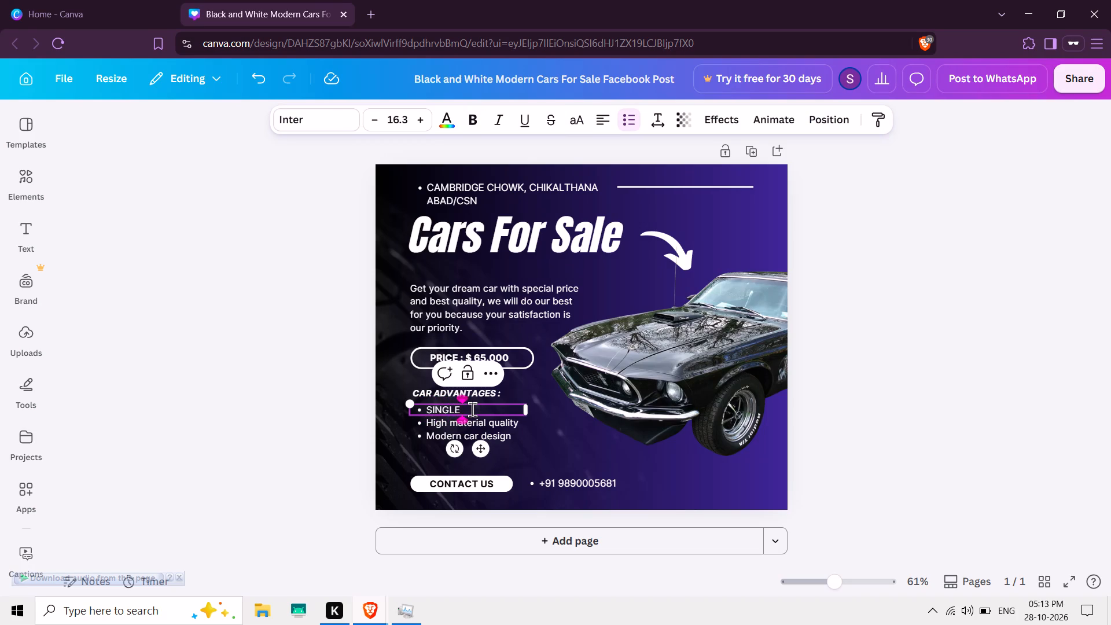
type("OWNER")
Replace the "High material quality" bullet under Car Advantages with "Full Insurance".
left_click(844, 570)
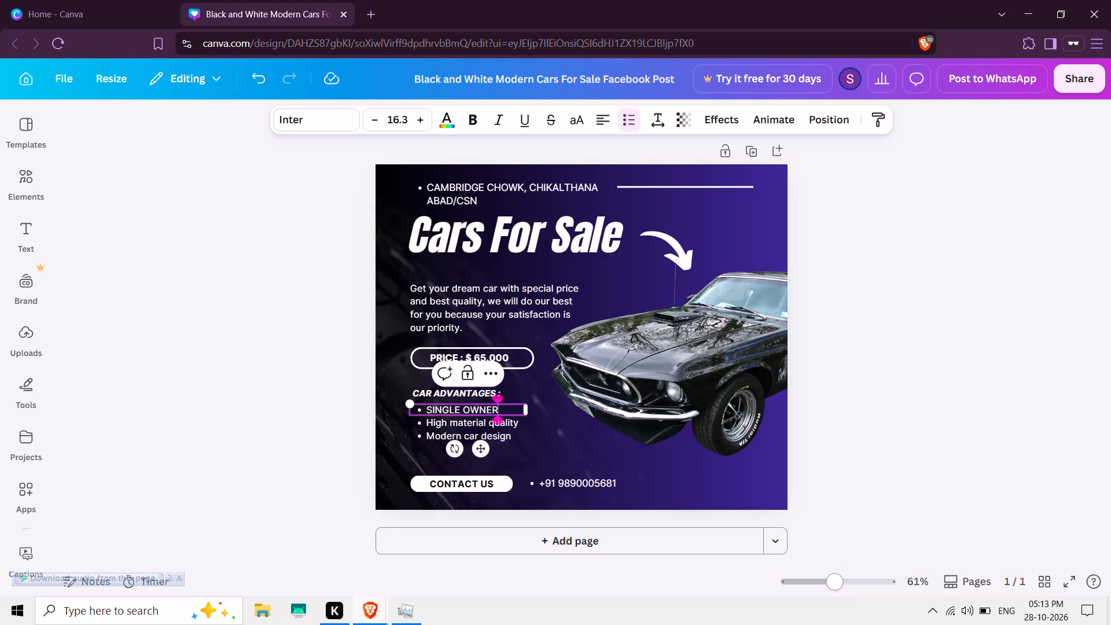
left_click(848, 593)
left_click_drag(848, 593, 862, 590)
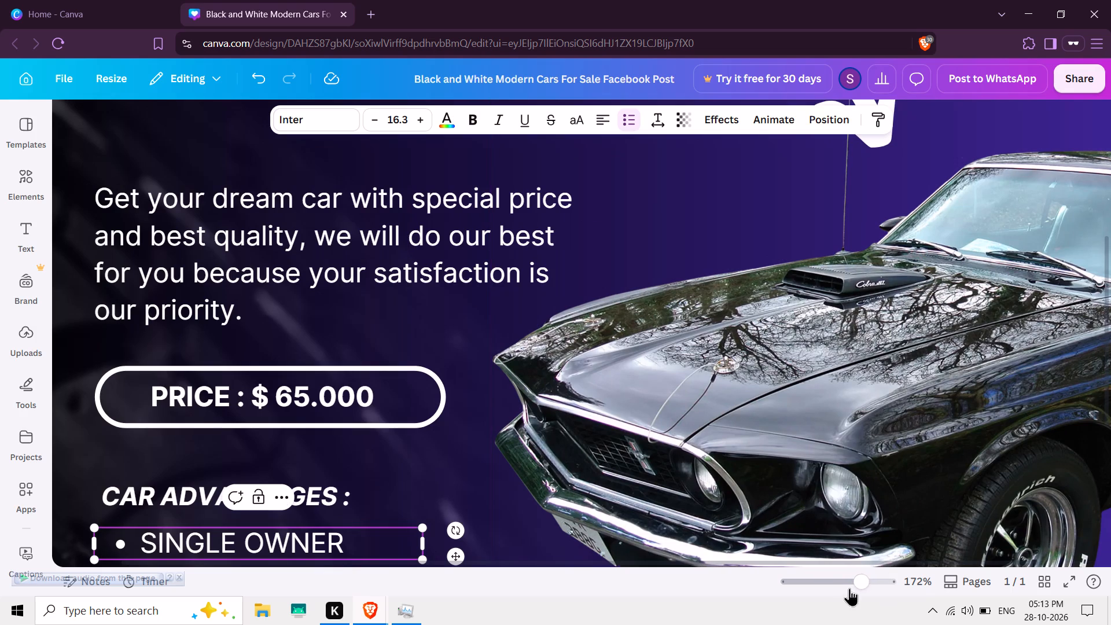
left_click_drag(857, 583, 838, 586)
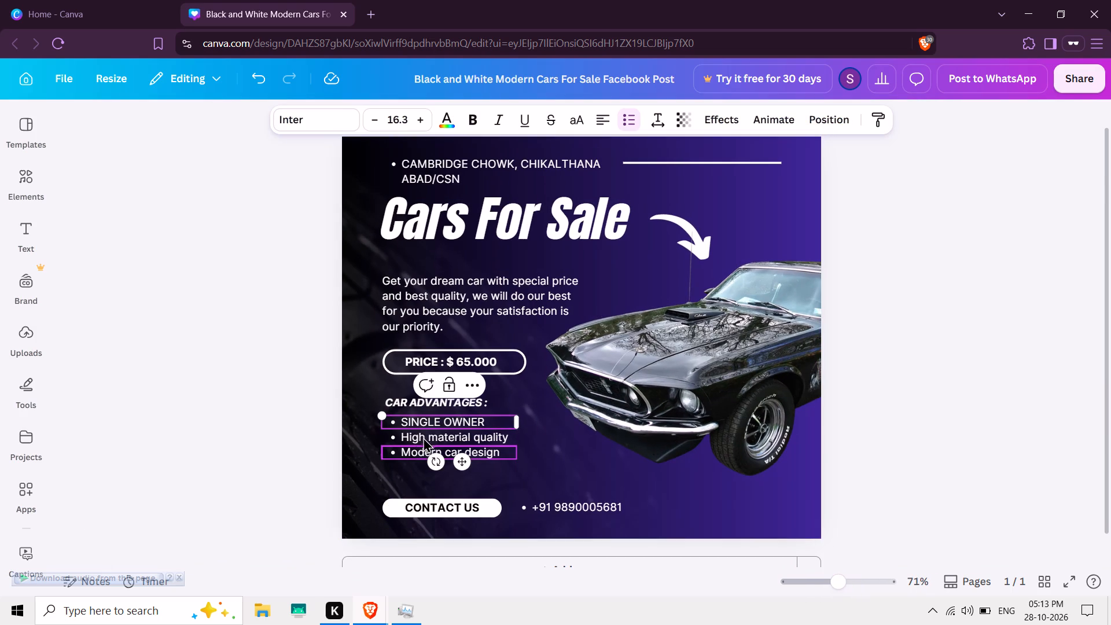
left_click(425, 436)
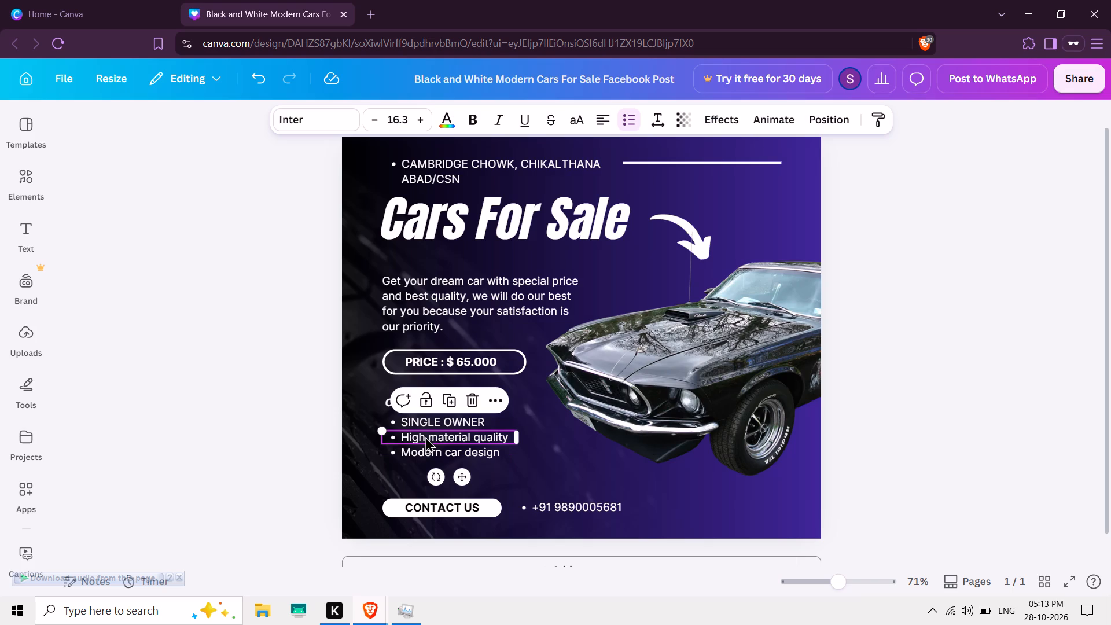
triple_click(425, 436)
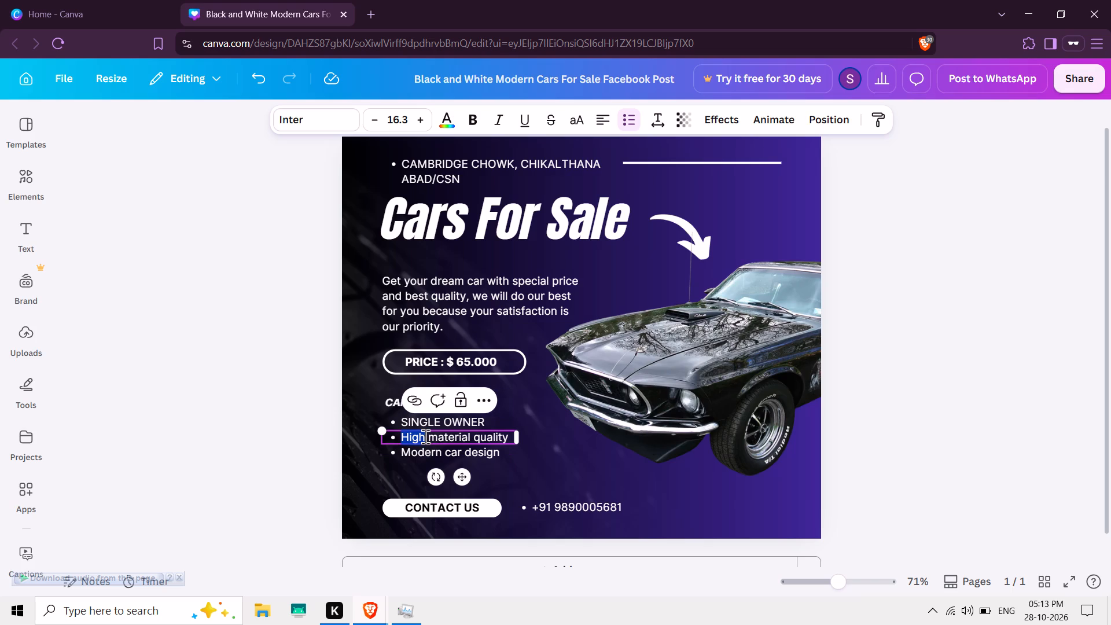
triple_click(425, 436)
double_click(425, 436)
triple_click(448, 440)
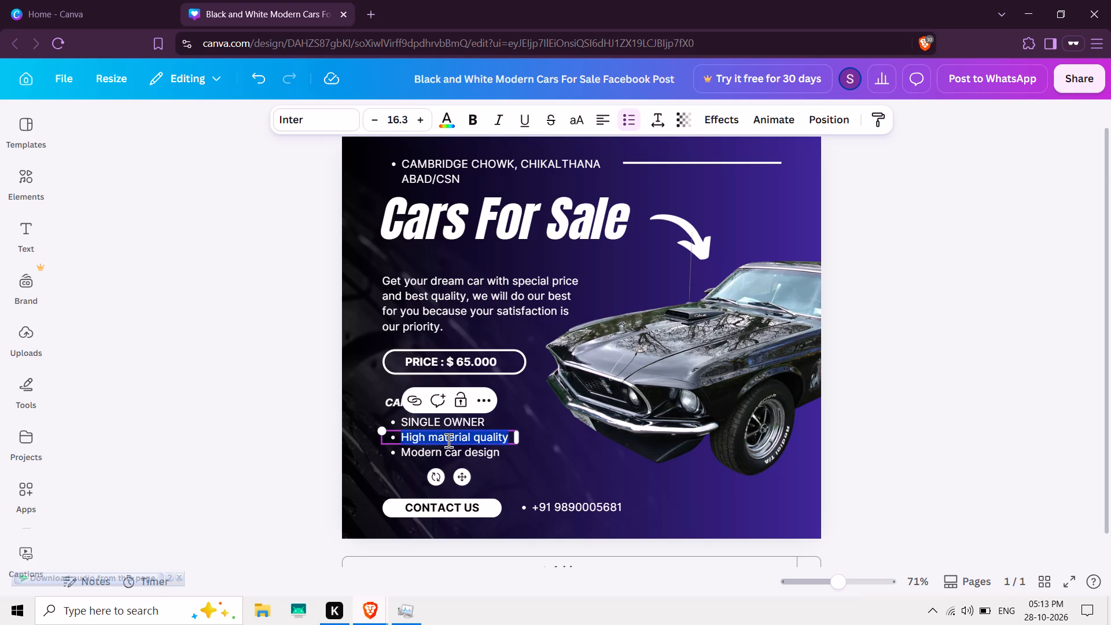
key("BackSpace")
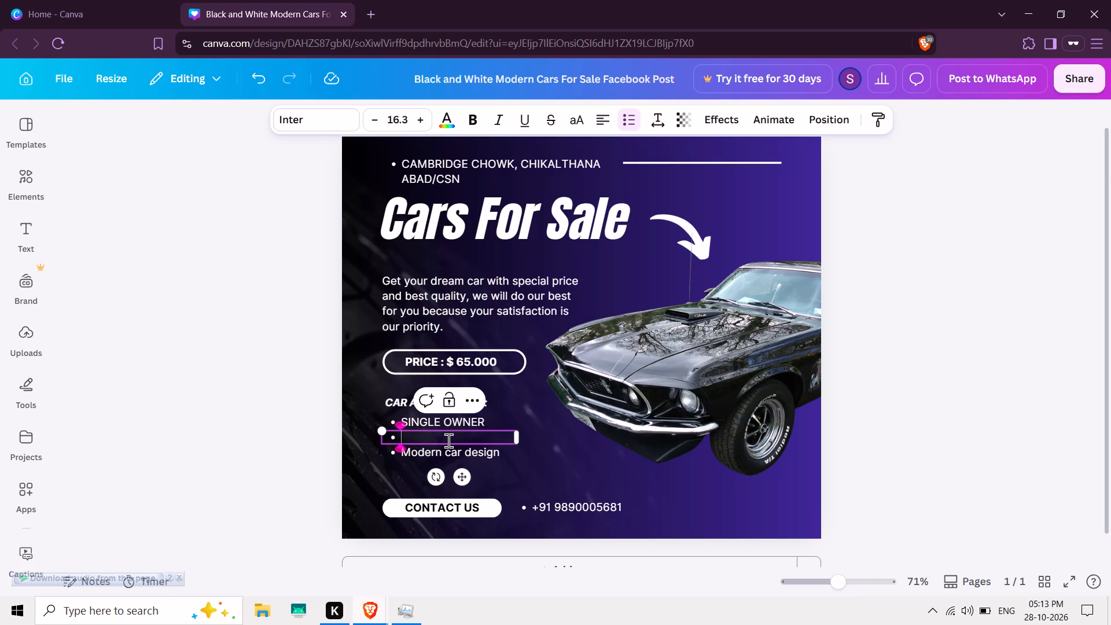
key("f")
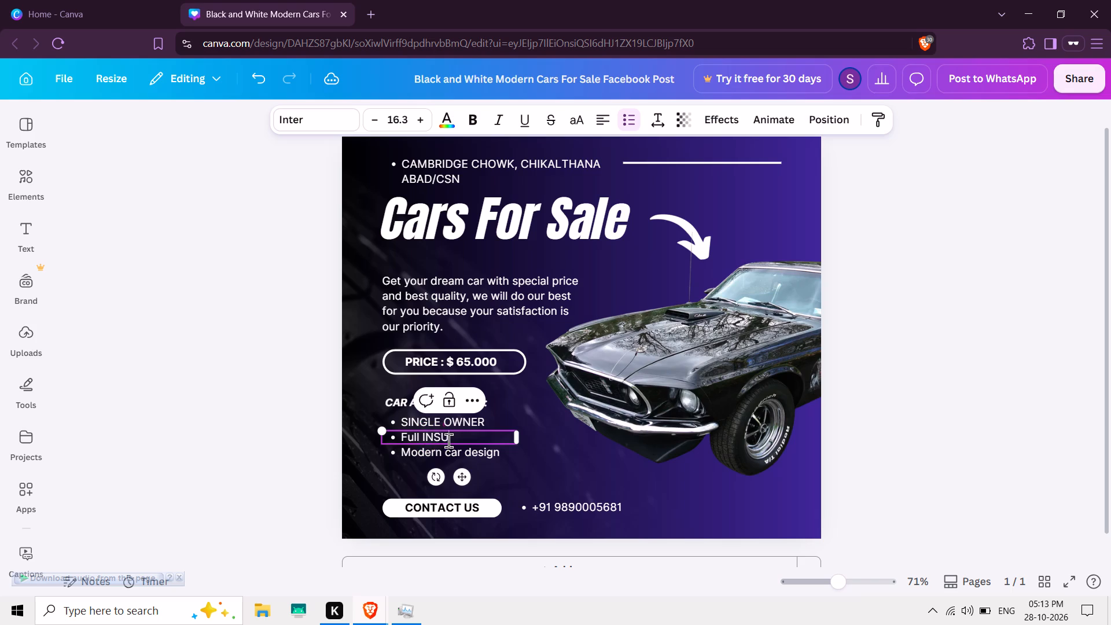
key("BackSpace")
key("BackSpace")
key("BackSpace")
key("BackSpace")
key("BackSpace")
type("nsura")
type("nce")
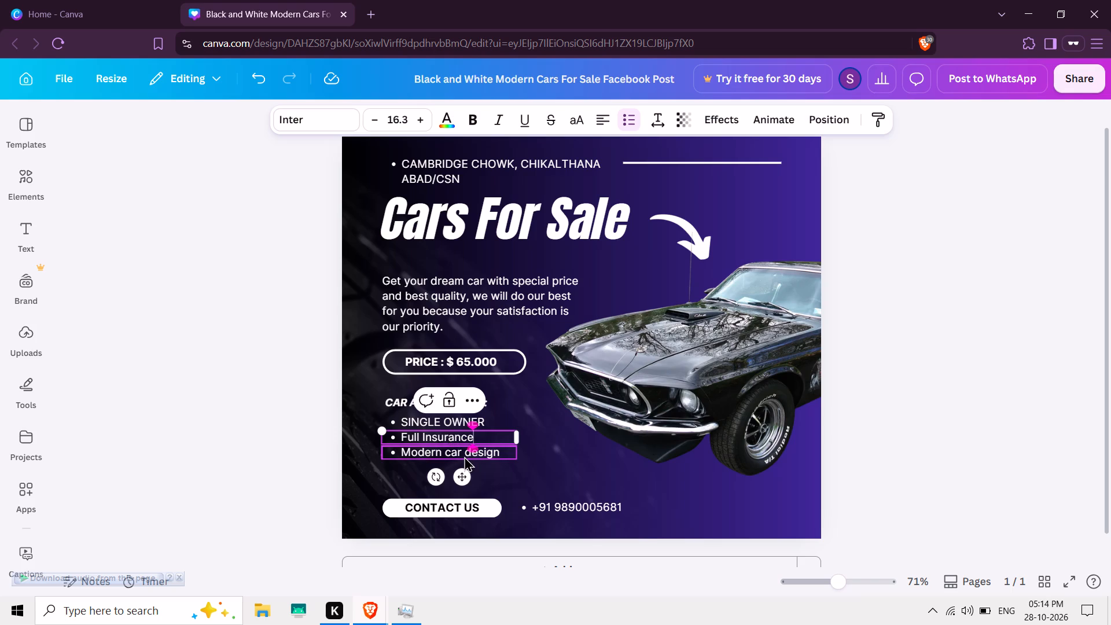
Replace the "Modern car design" bullet under Car Advantages with "Tyre 100% Condition".
left_click(464, 456)
triple_click(463, 450)
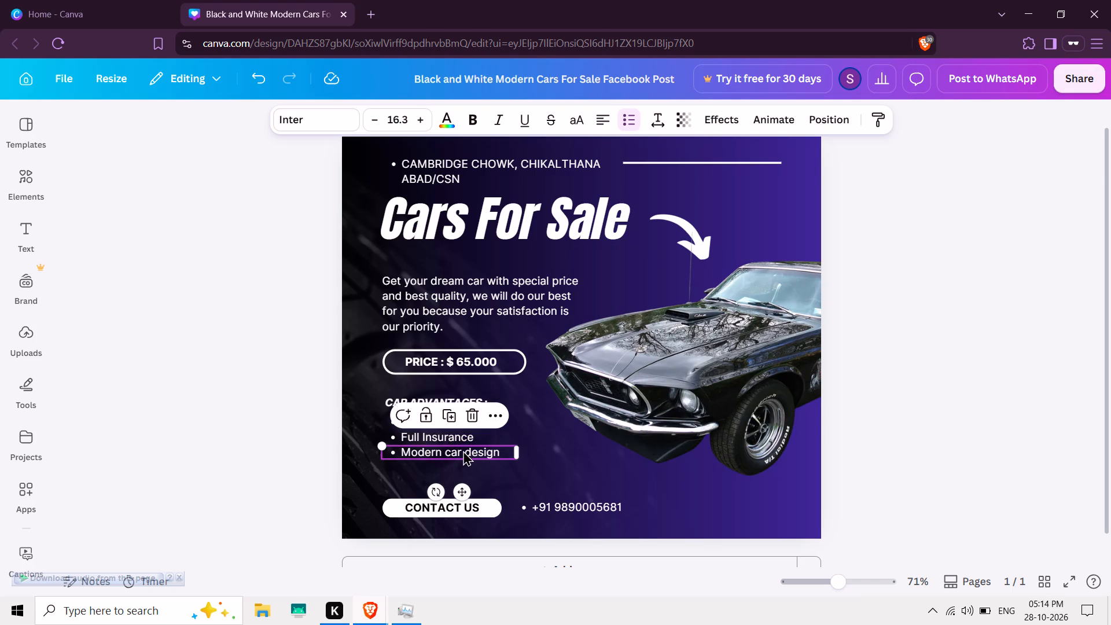
left_click(463, 450)
key("BackSpace")
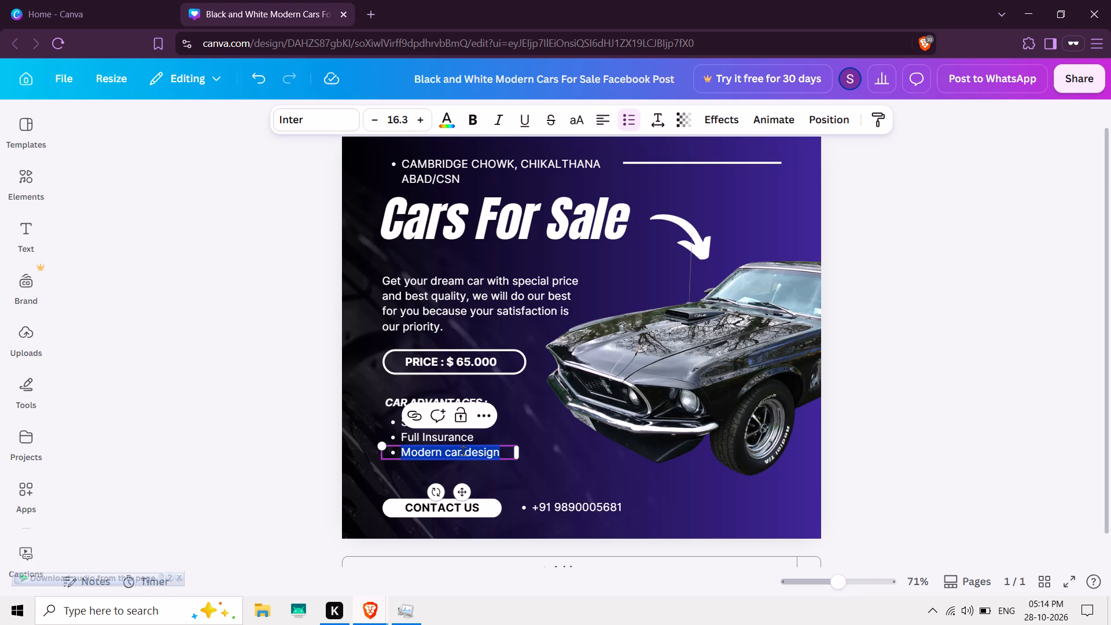
type("ty")
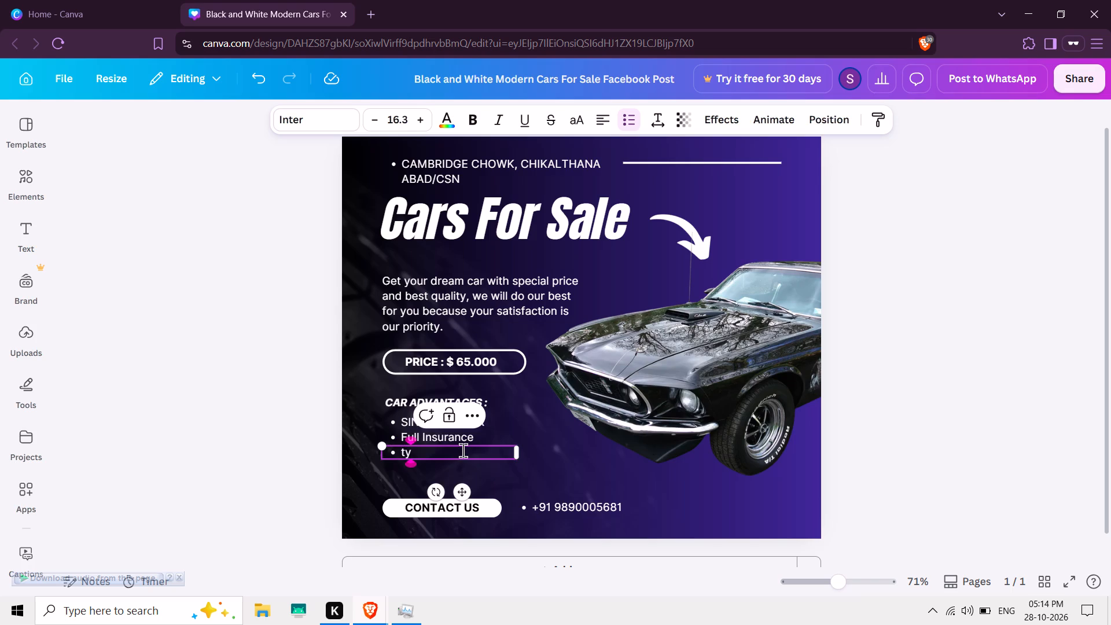
key("BackSpace")
key("BackSpace")
key("shift+t")
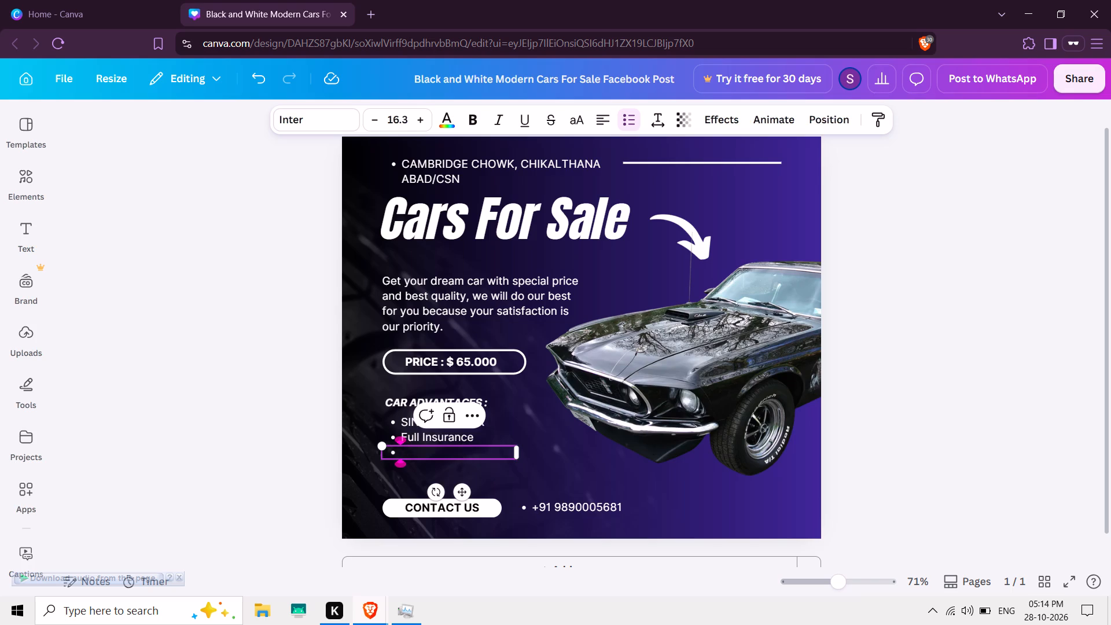
type("yre")
key("space")
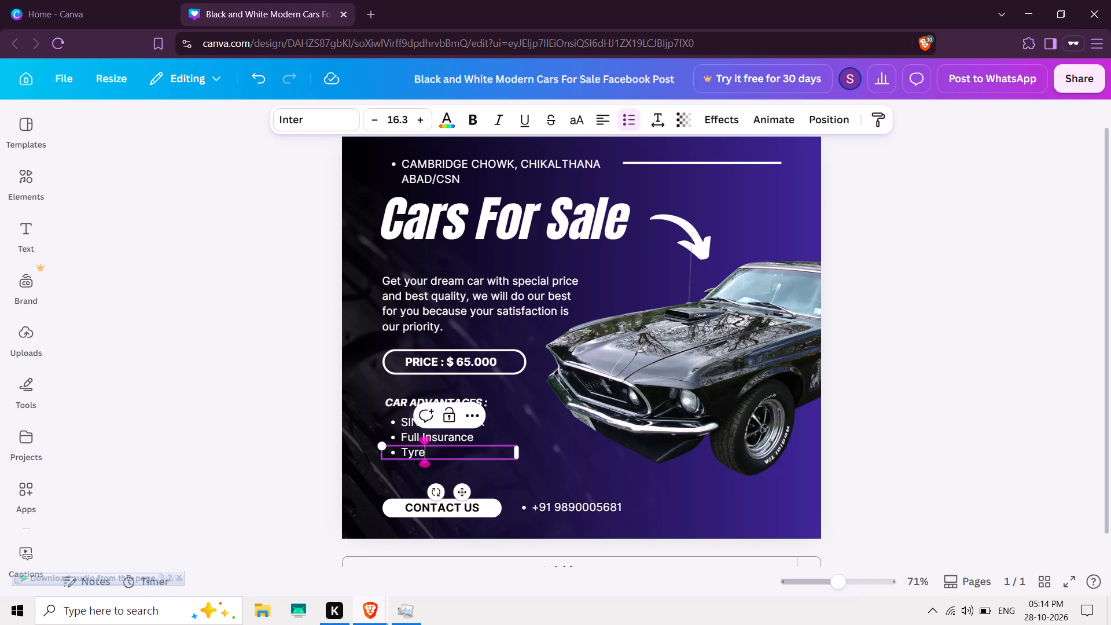
type("100")
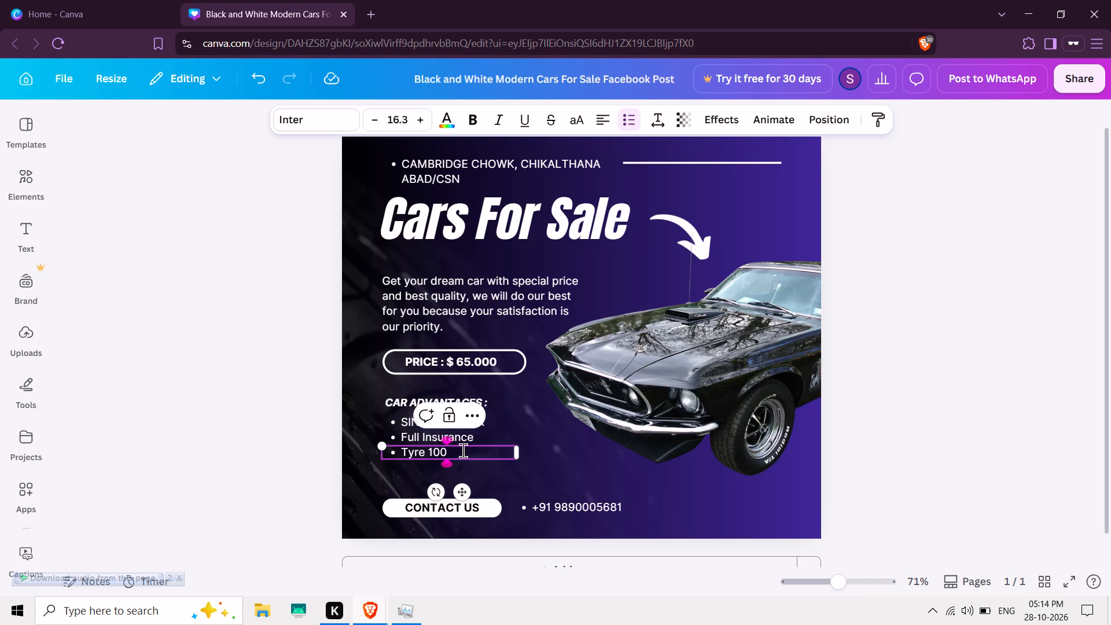
type("% cond")
key("BackSpace")
key("BackSpace")
key("BackSpace")
key("BackSpace")
key("shift+c")
type("ondition")
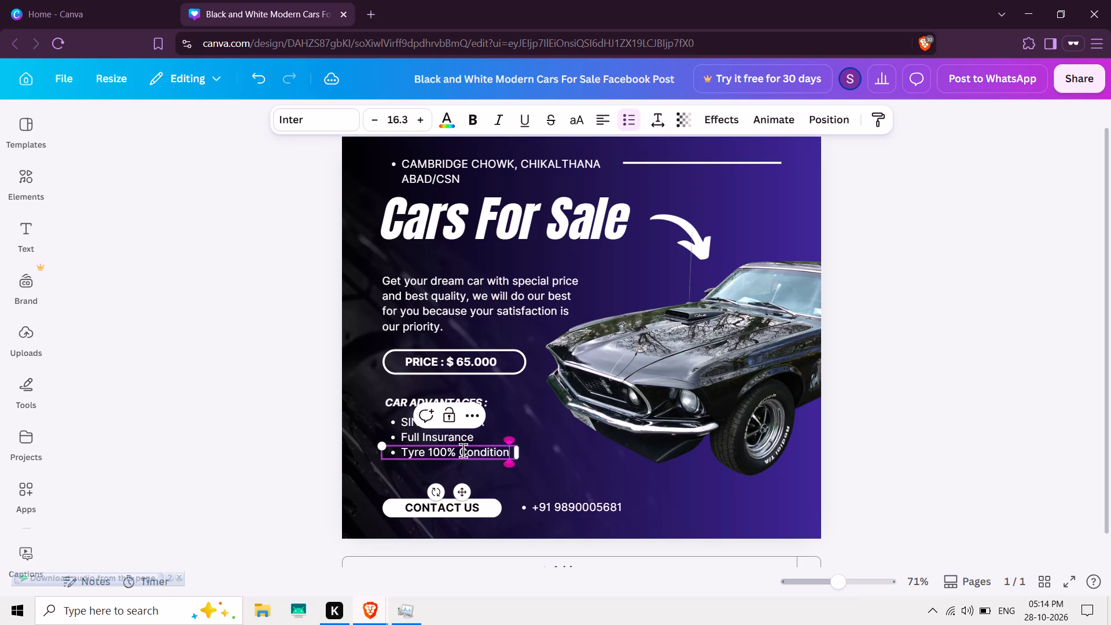
left_click(541, 455)
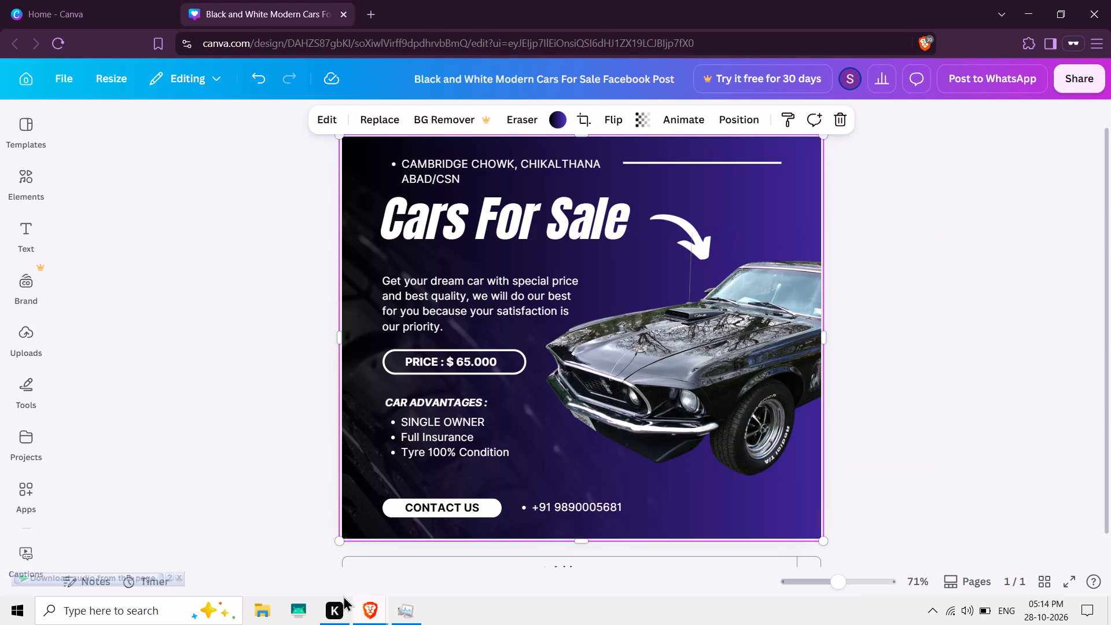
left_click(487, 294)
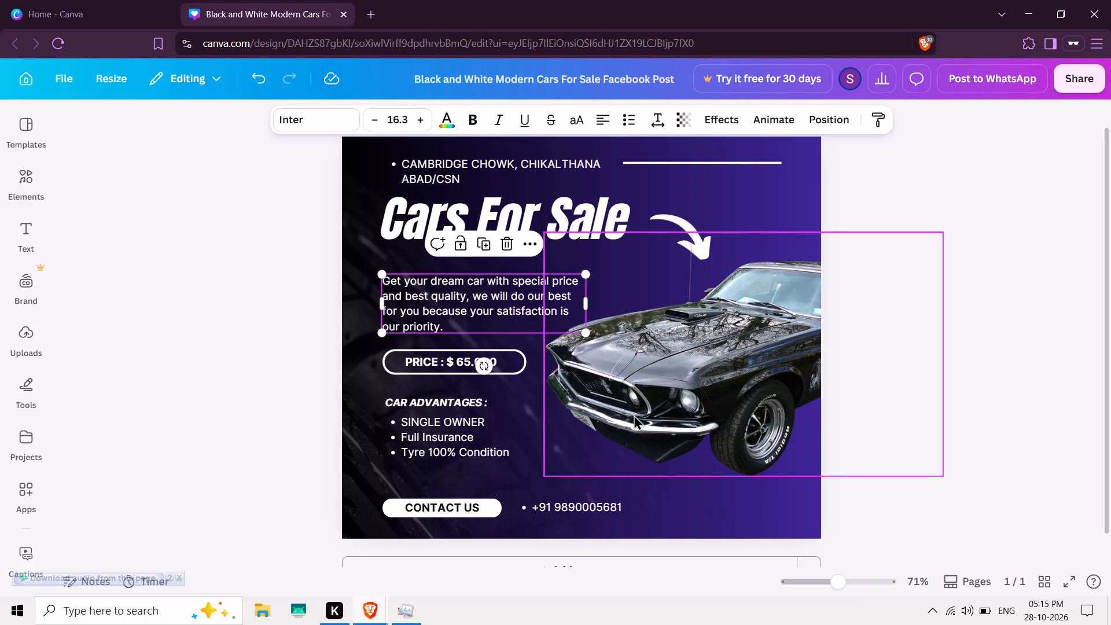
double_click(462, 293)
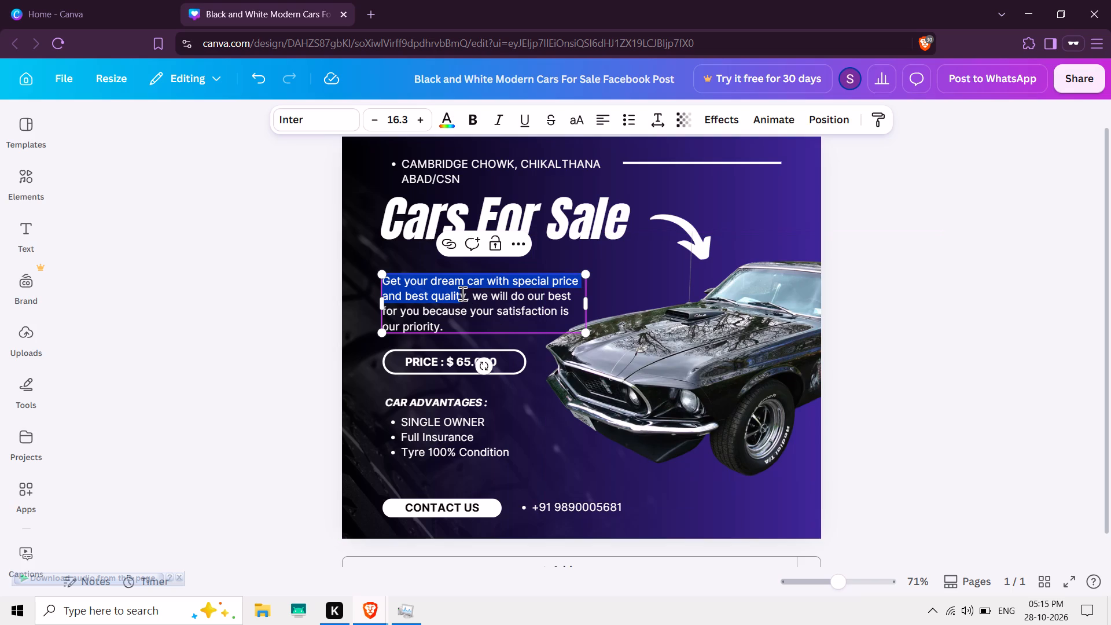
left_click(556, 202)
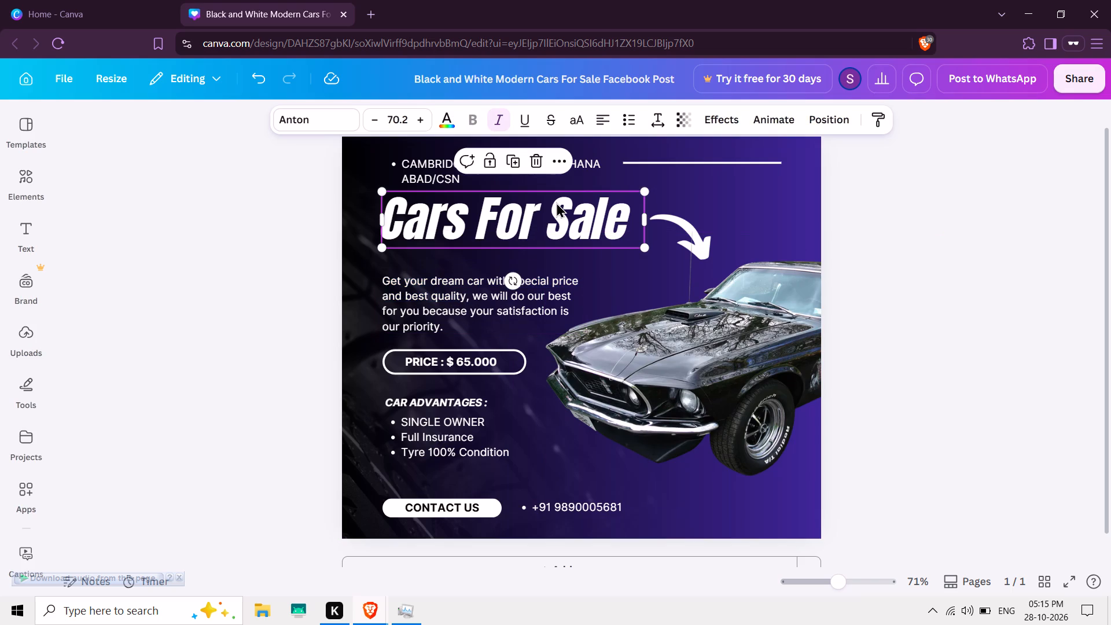
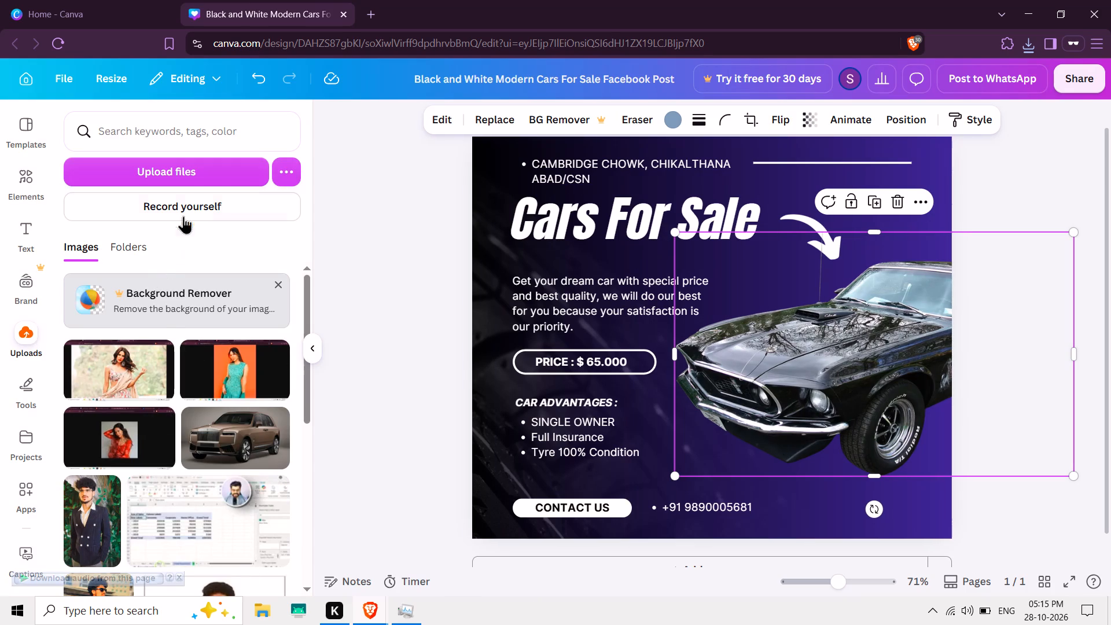
Upload the photo "WhatsApp Image 2026-10-28 at 5.15.17 PM" from the Downloads folder to the image uploads.
left_click(219, 168)
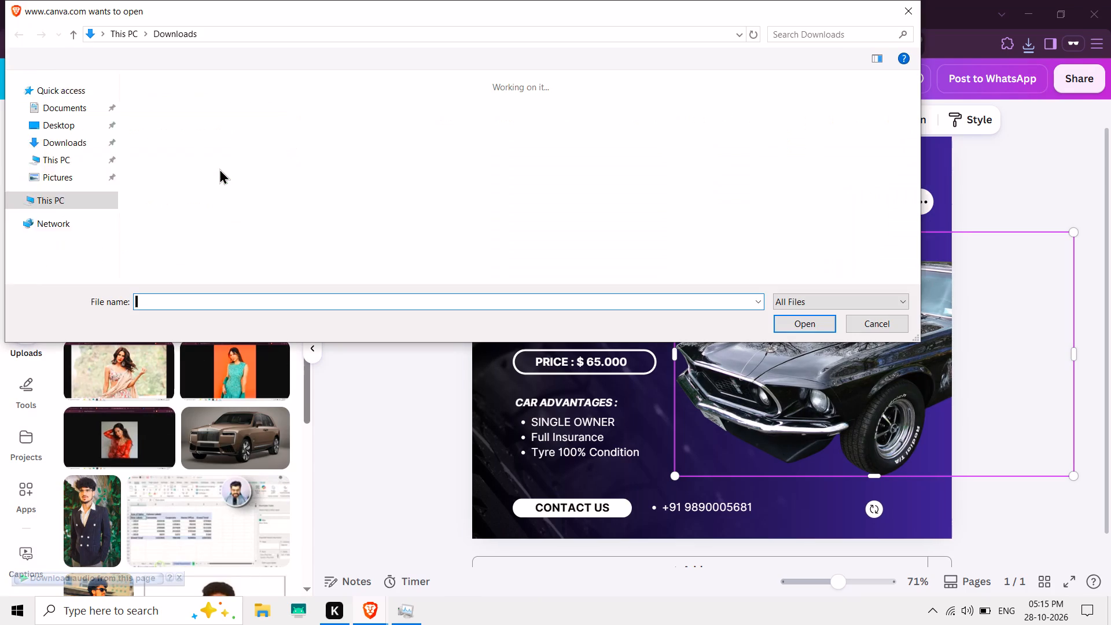
left_click(247, 113)
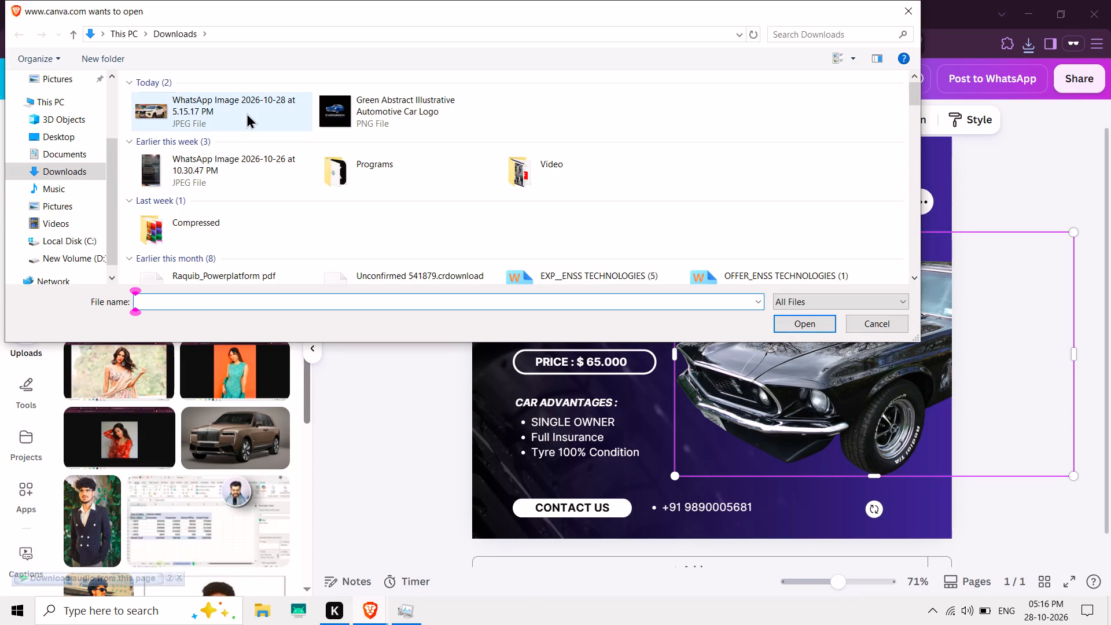
left_click(794, 322)
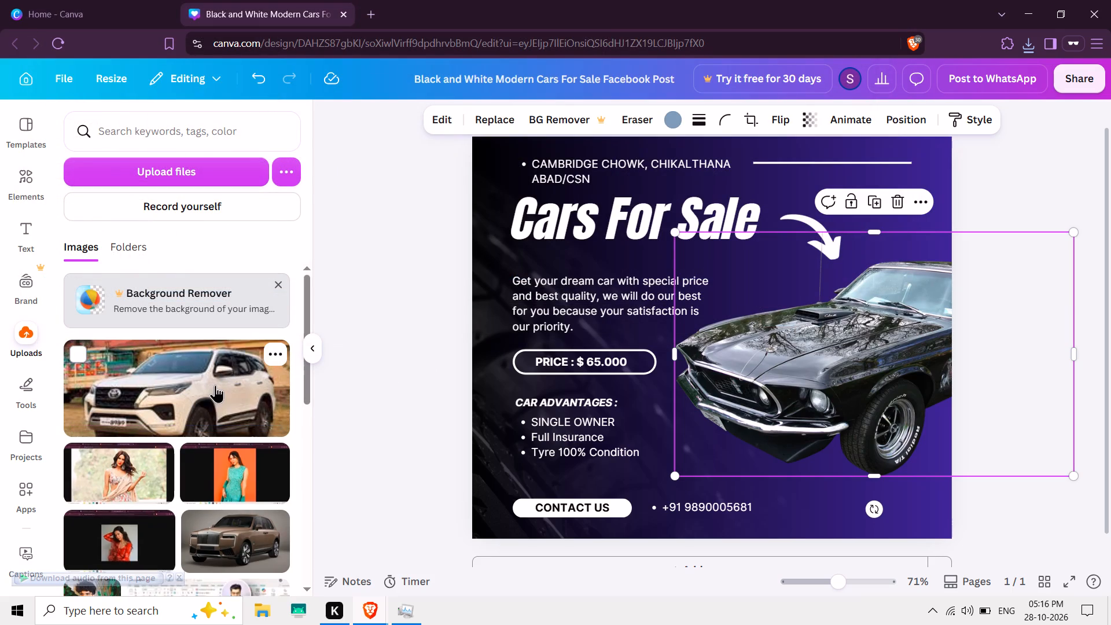
Add the uploaded white Toyota photo to the design and move it over the black car.
left_click(215, 385)
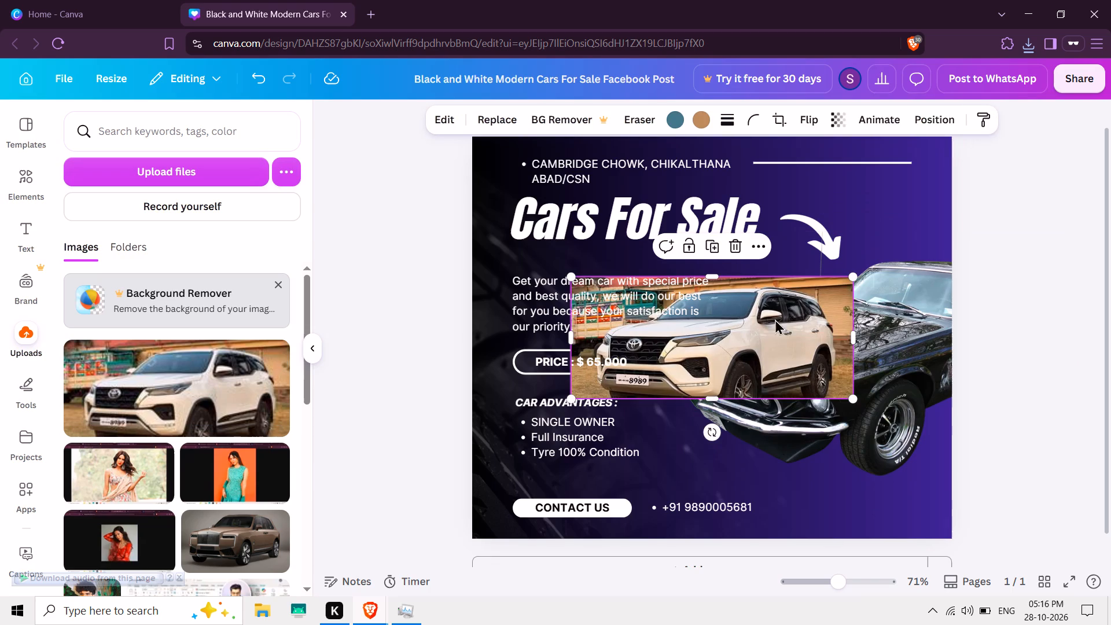
left_click_drag(767, 328, 843, 326)
Select the template's black car image behind the white Toyota photo.
left_click(841, 425)
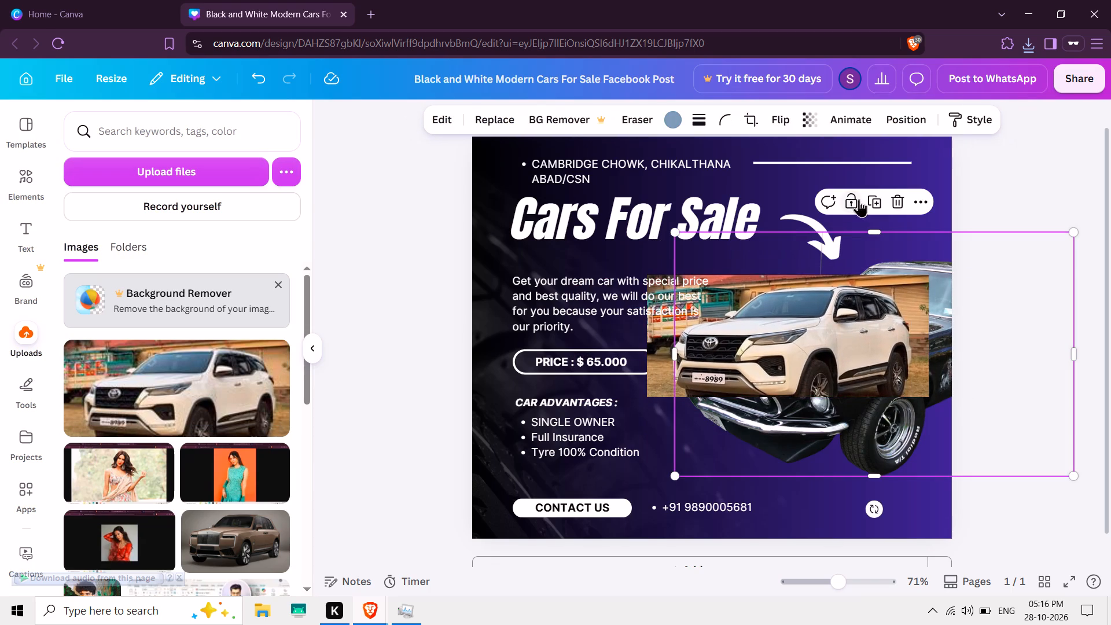
Delete the template's original black car photo from the page.
left_click(899, 201)
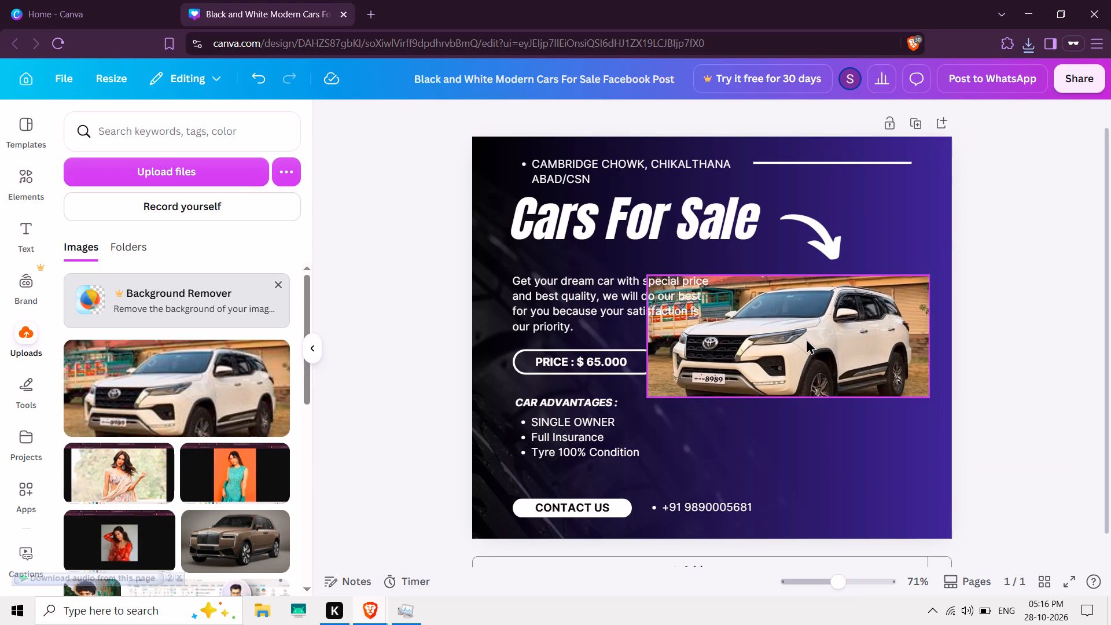
Move the white SUV photo into the space beside the text and enlarge it to about 594 wide.
left_click_drag(806, 339, 878, 343)
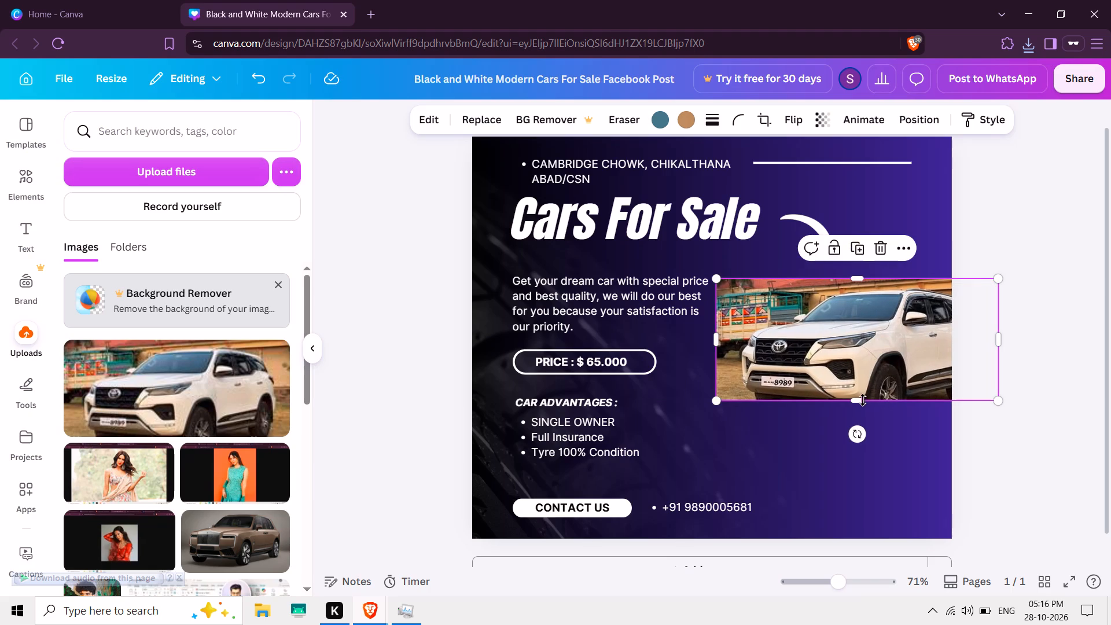
left_click_drag(862, 402, 866, 446)
left_click_drag(864, 406, 871, 402)
left_click_drag(719, 356, 697, 360)
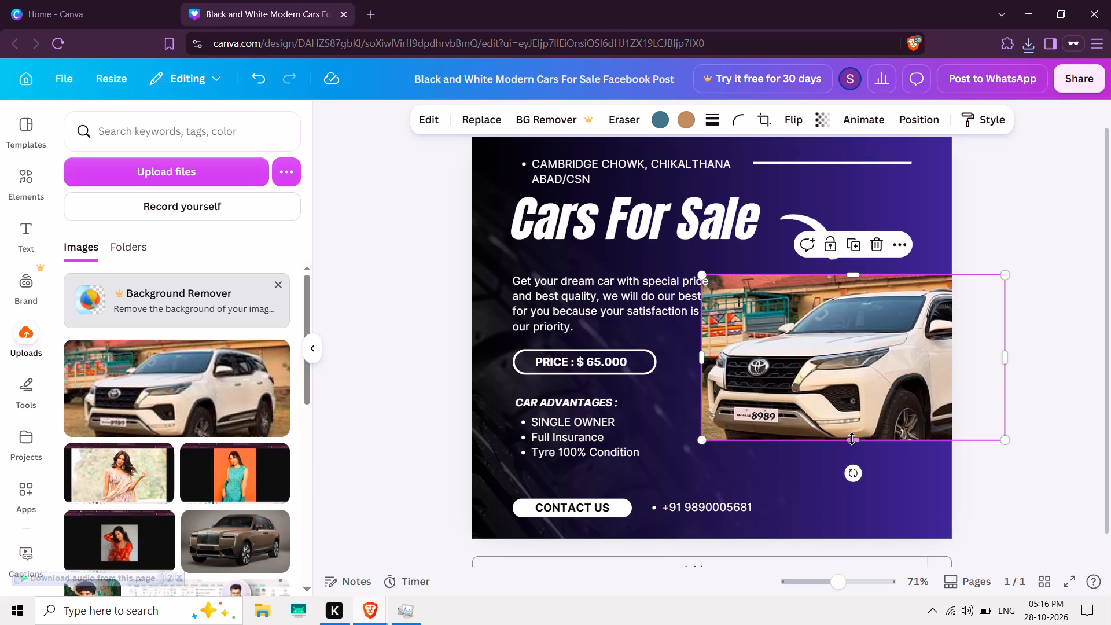
left_click_drag(852, 439, 851, 437)
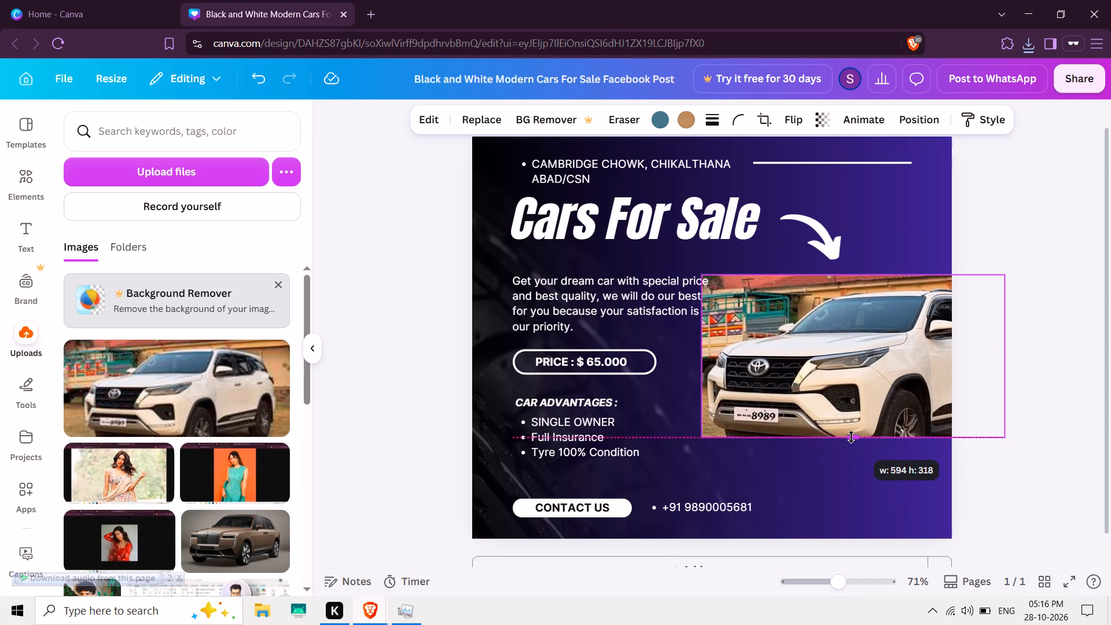
left_click_drag(851, 437, 853, 444)
Reposition the SUV photo just below the arrow, beside the text, with its right part running past the page edge.
left_click_drag(870, 400, 865, 408)
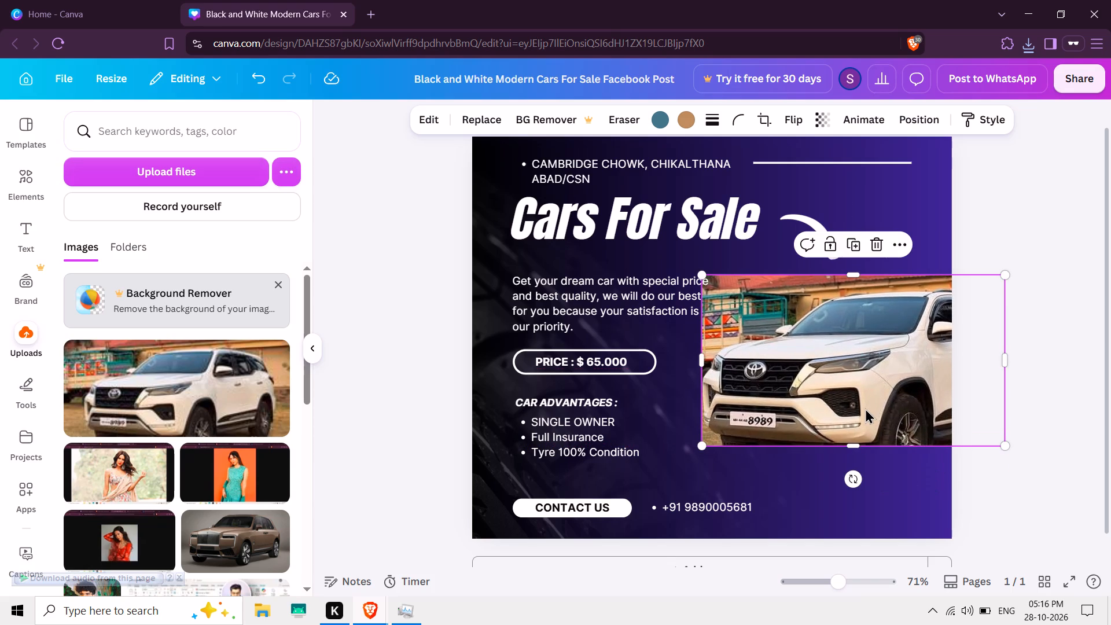
left_click_drag(865, 408, 837, 412)
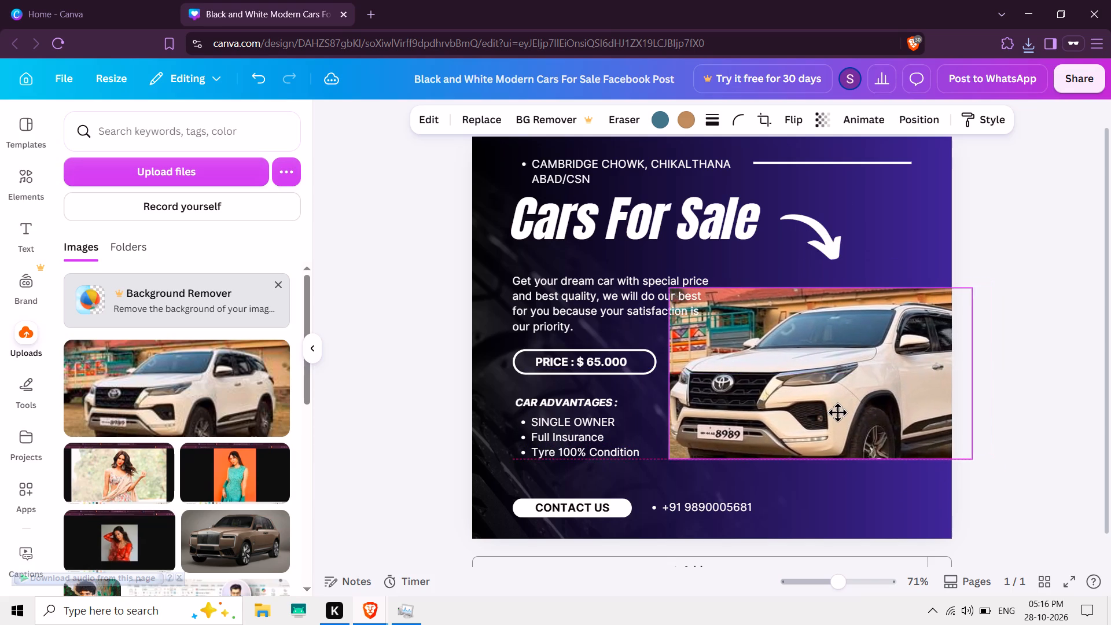
left_click_drag(837, 412, 816, 413)
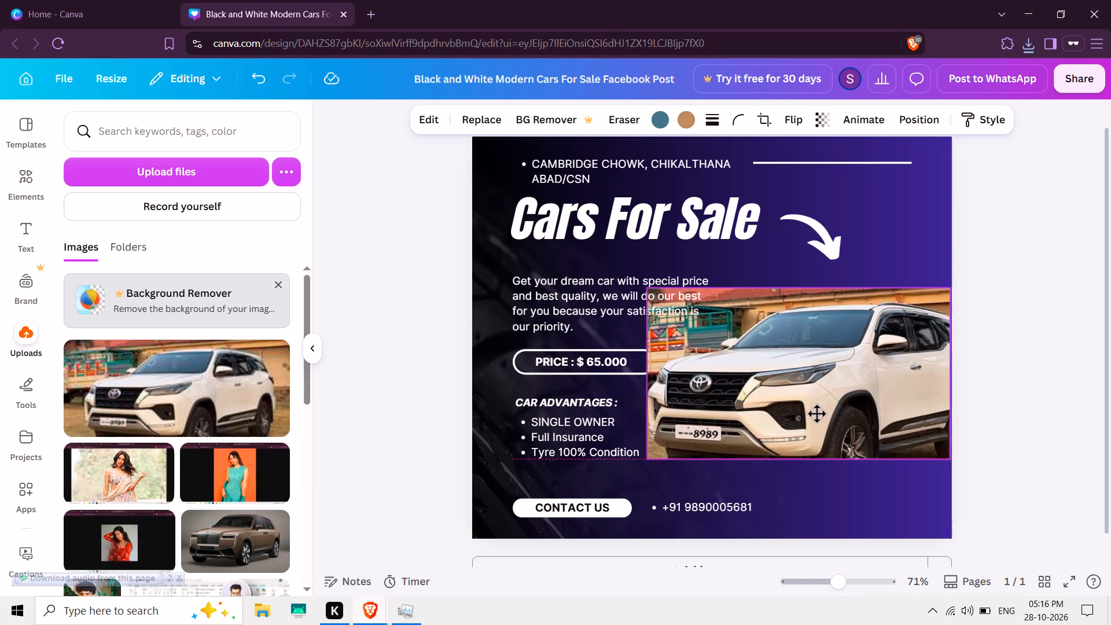
left_click_drag(816, 413, 836, 413)
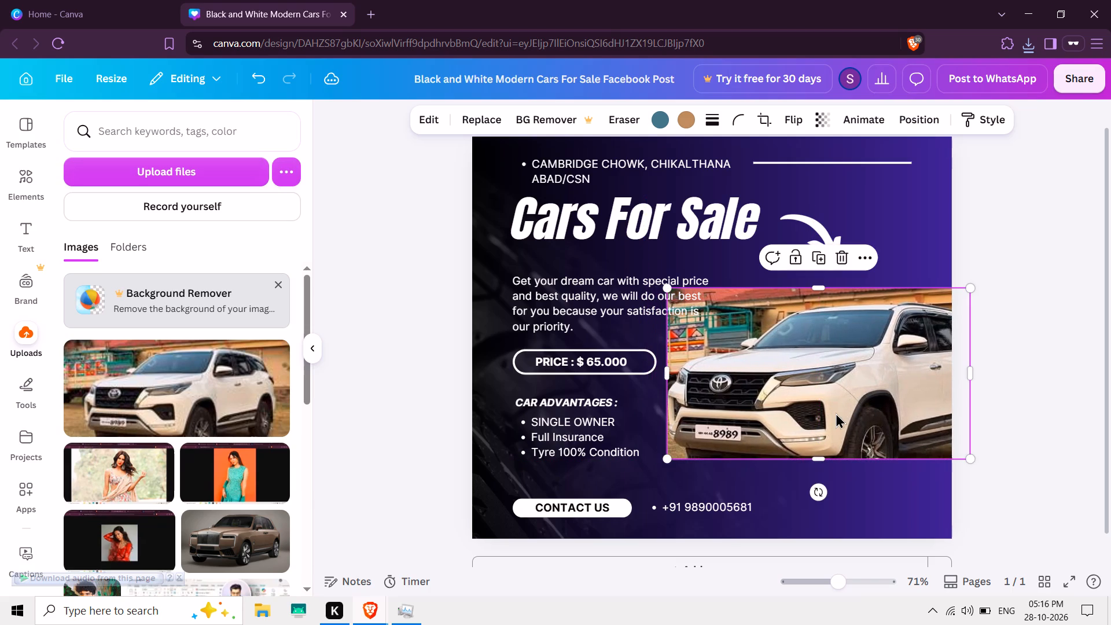
left_click(897, 488)
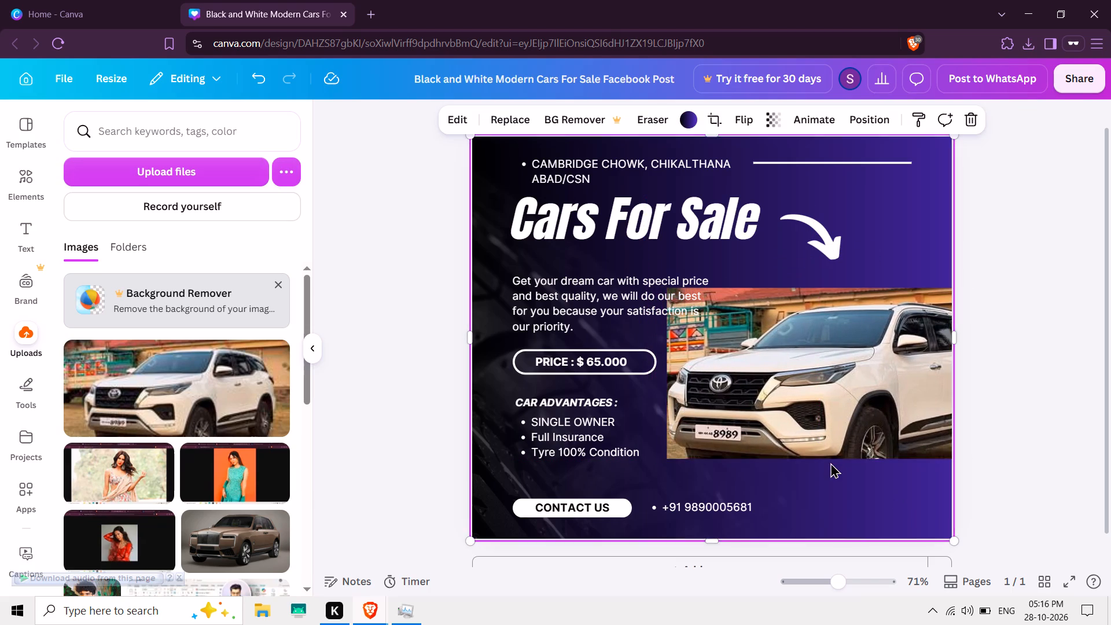
left_click_drag(807, 379, 856, 384)
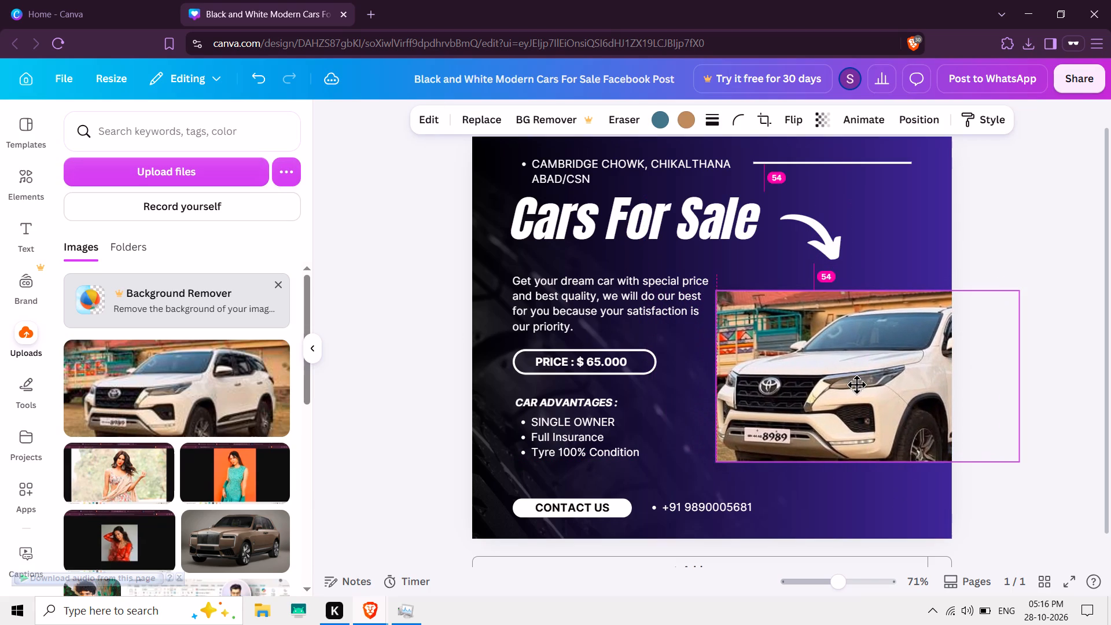
left_click_drag(856, 384, 845, 376)
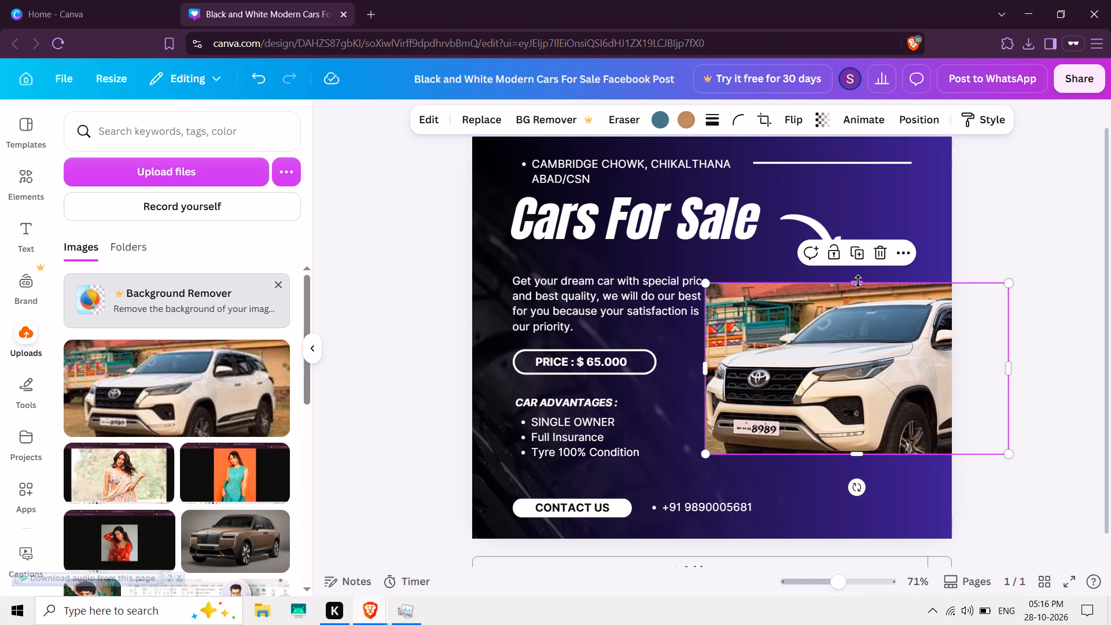
Stretch the SUV photo up toward the arrow and across toward the text, to about 617 wide by 347 high.
left_click_drag(858, 281, 858, 269)
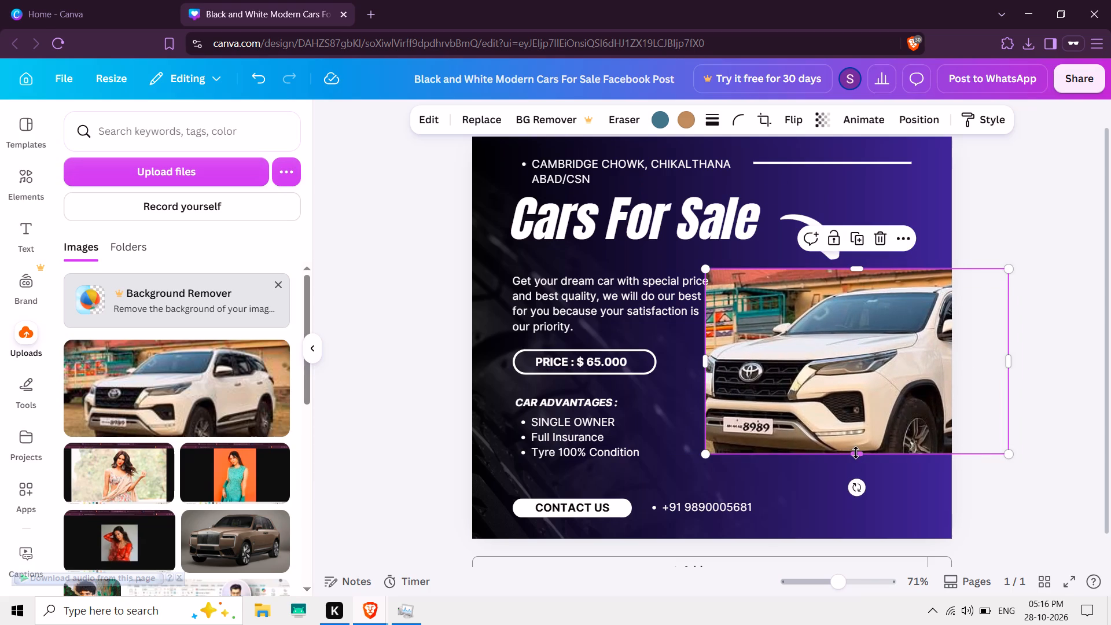
left_click_drag(856, 453, 859, 445)
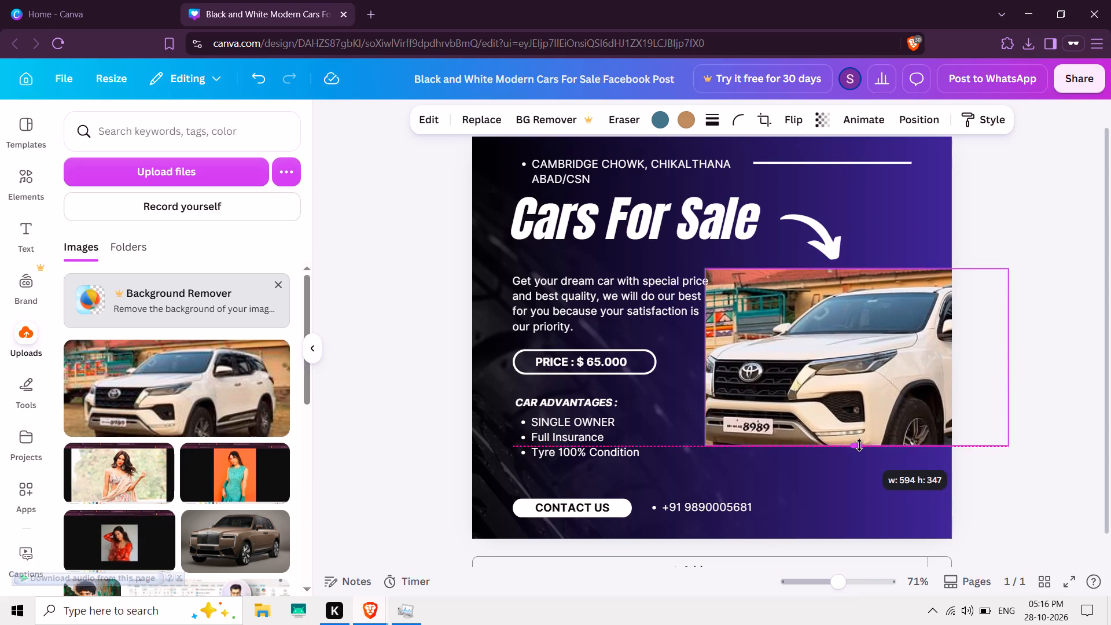
left_click_drag(859, 445, 859, 446)
left_click_drag(700, 361, 689, 369)
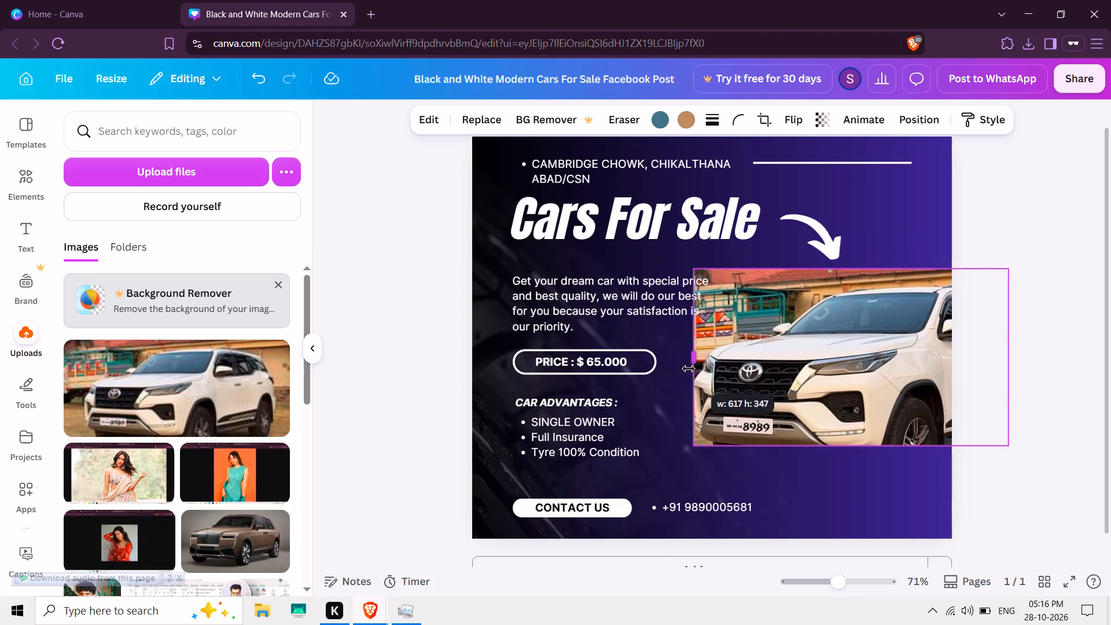
left_click_drag(689, 369, 685, 371)
Shift the "Get your dream car" paragraph left so it clears the SUV photo.
left_click_drag(613, 303, 593, 307)
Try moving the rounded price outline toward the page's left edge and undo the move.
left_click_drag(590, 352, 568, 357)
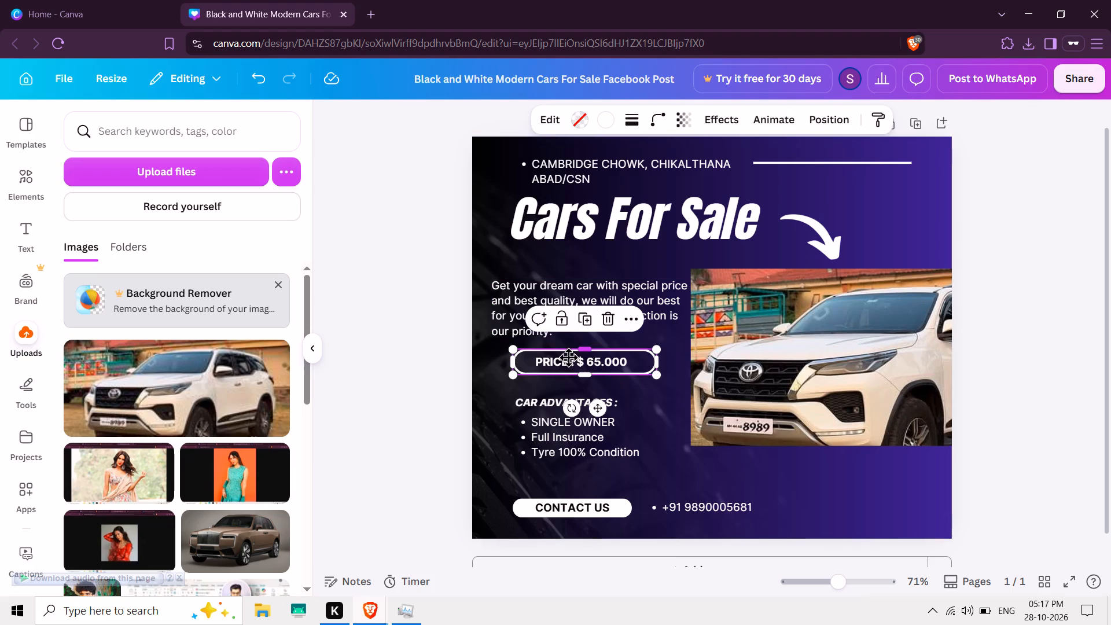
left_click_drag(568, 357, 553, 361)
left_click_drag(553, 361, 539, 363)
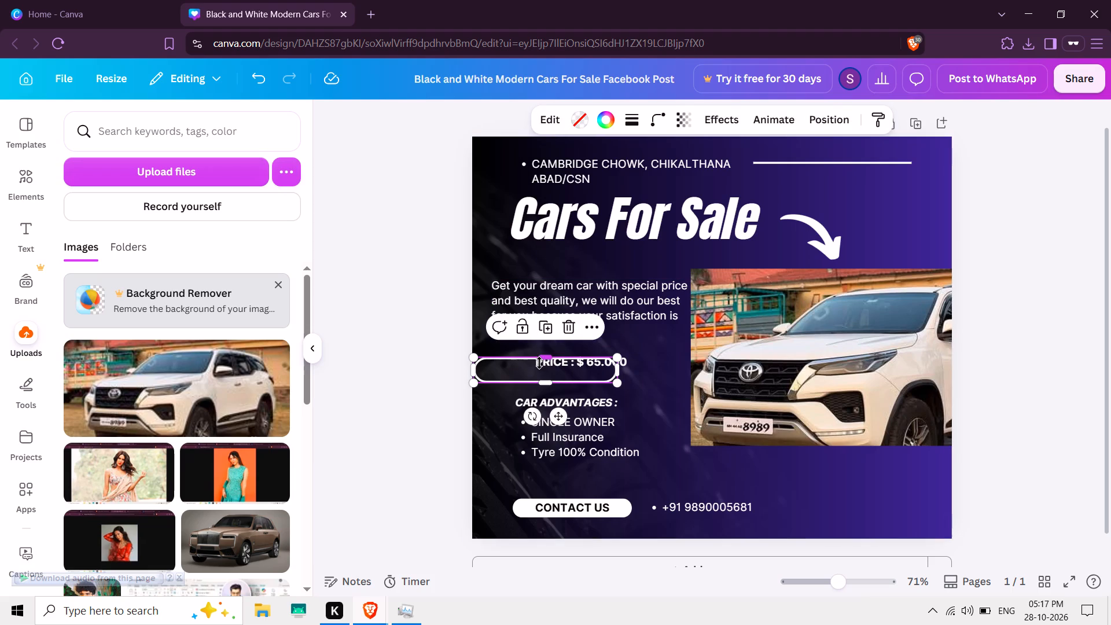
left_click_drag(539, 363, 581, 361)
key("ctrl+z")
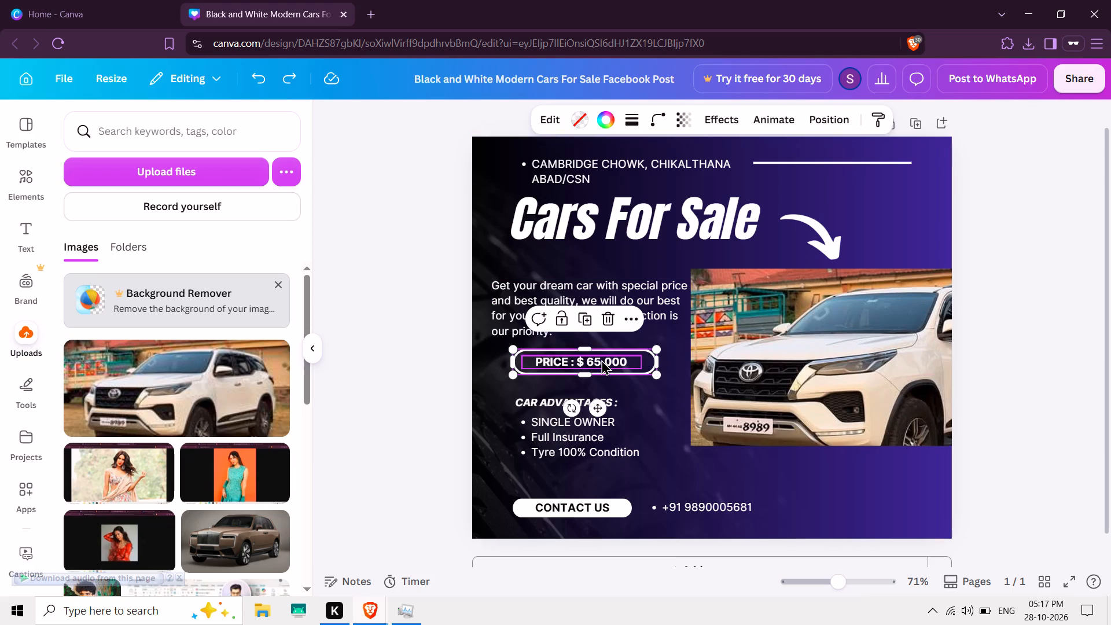
Move the rounded price outline left to line up with the paragraph and center the price text inside it.
left_click_drag(643, 361, 615, 366)
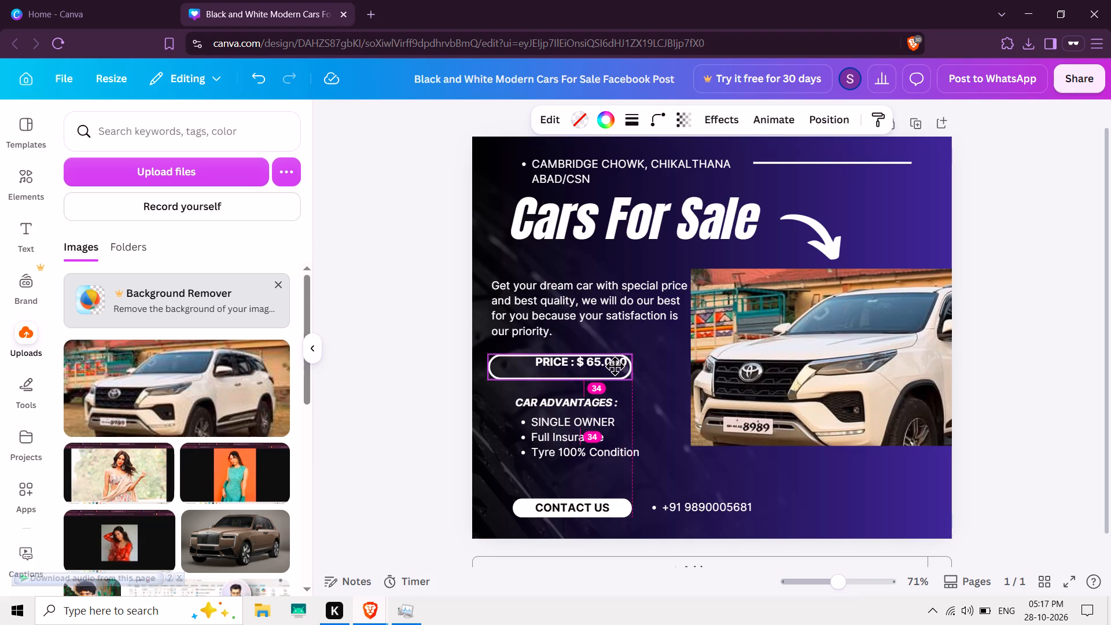
left_click_drag(615, 366, 622, 362)
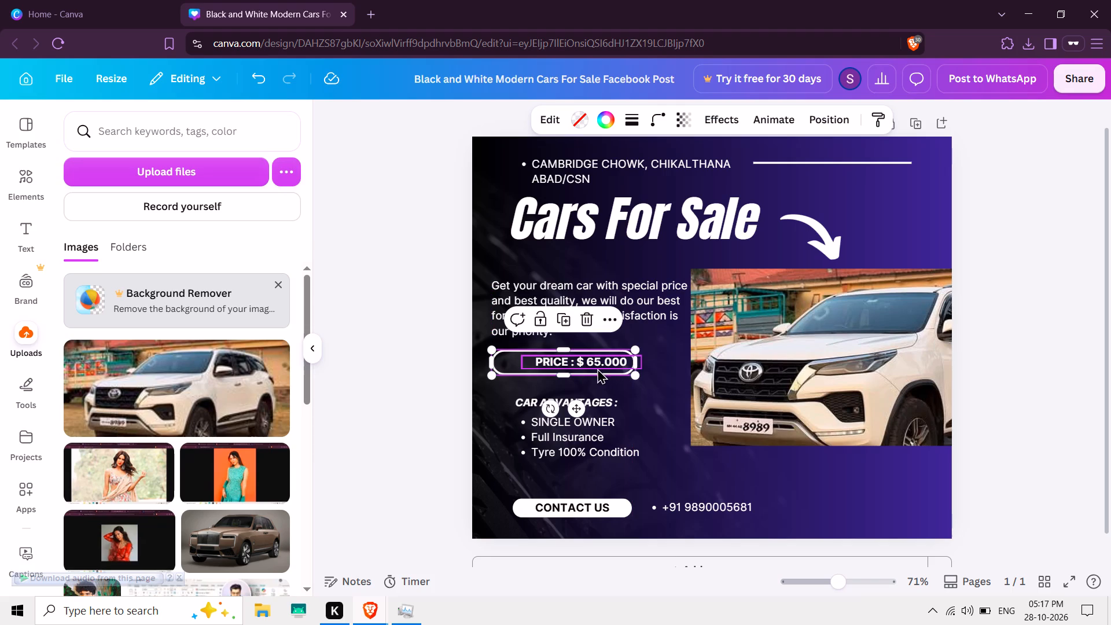
left_click(597, 365)
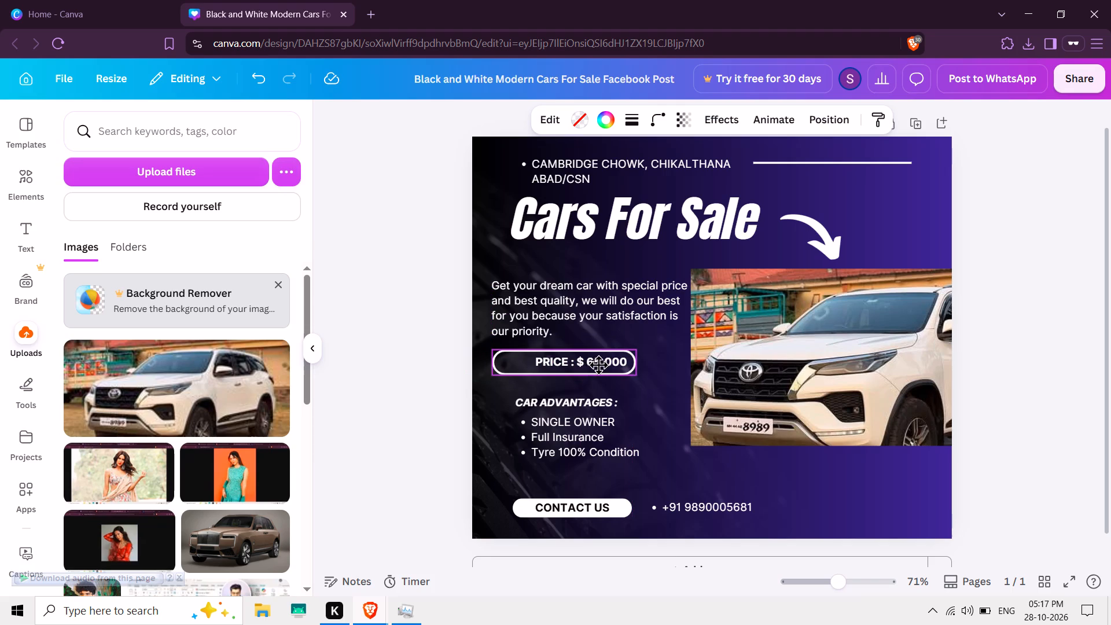
left_click(584, 355)
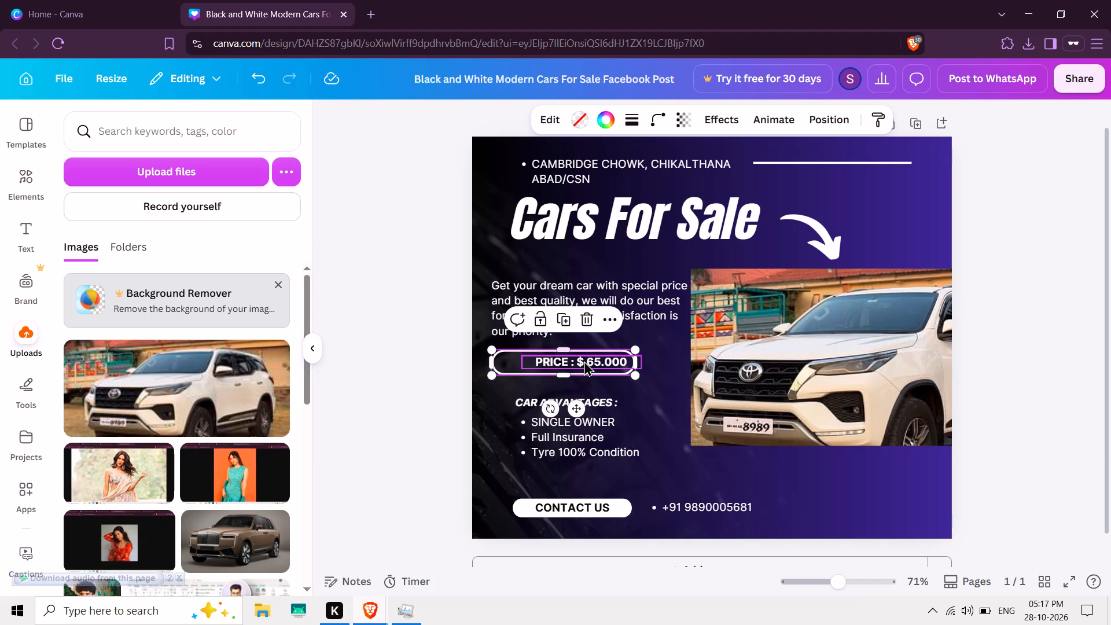
left_click(583, 361)
left_click_drag(583, 361, 569, 363)
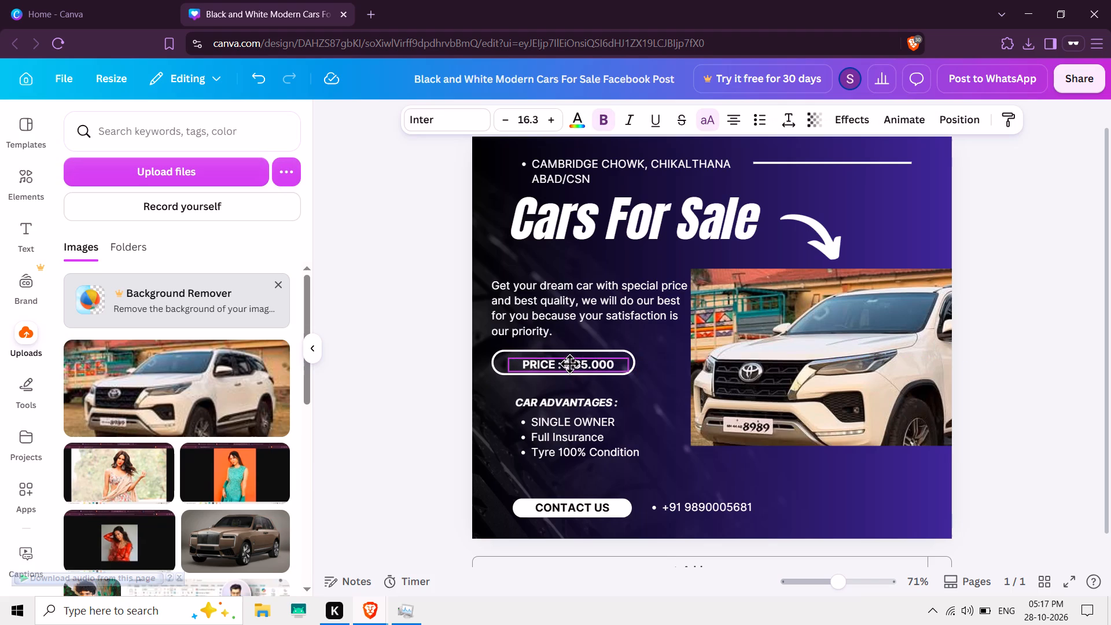
left_click_drag(569, 363, 568, 361)
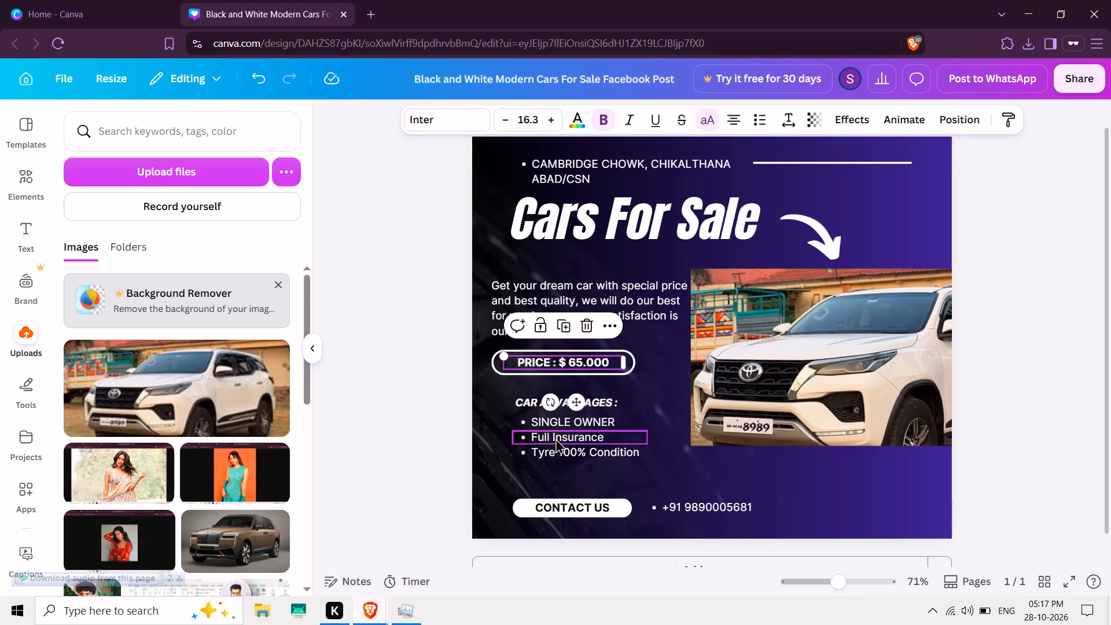
Move the "CAR ADVANTAGES :" heading up and left to align with the paragraph's left edge, below the price outline.
left_click_drag(540, 405, 523, 394)
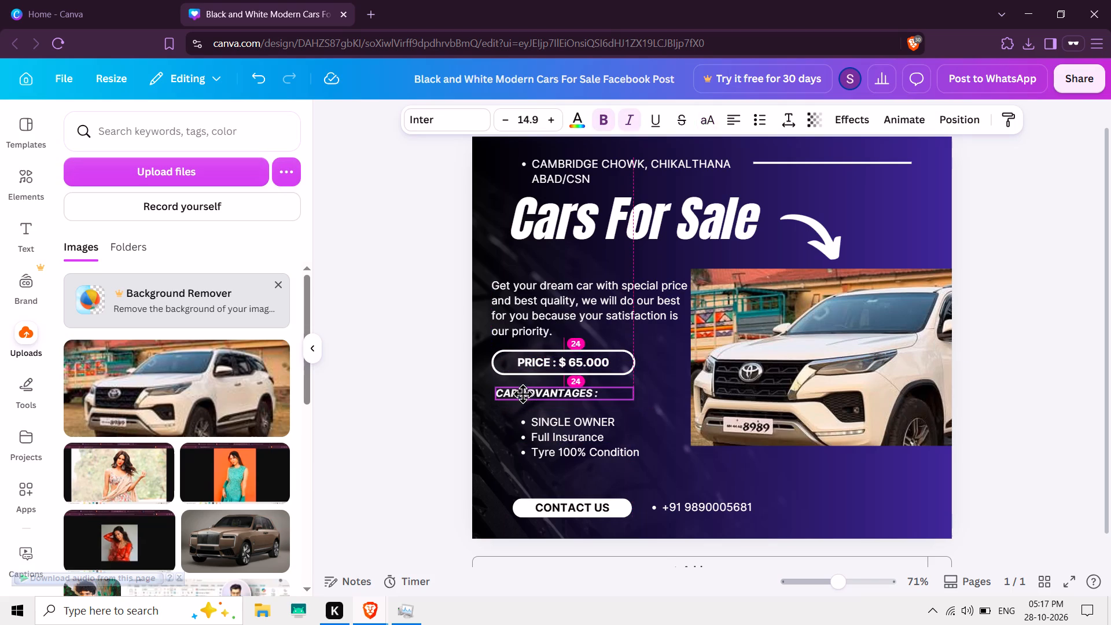
left_click_drag(523, 394, 519, 395)
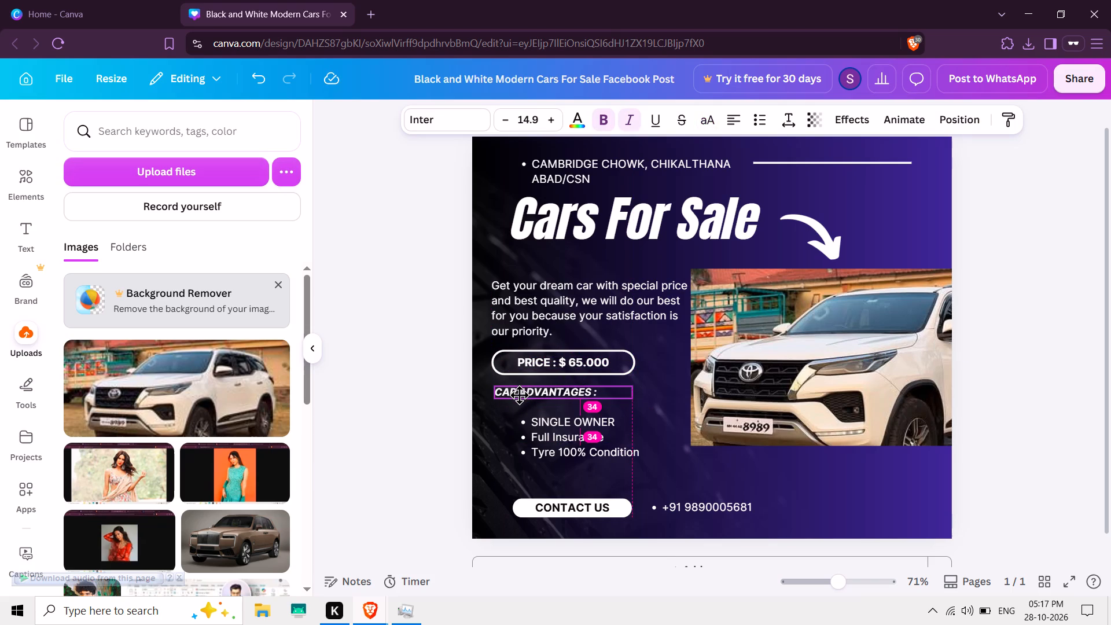
left_click_drag(519, 395, 516, 395)
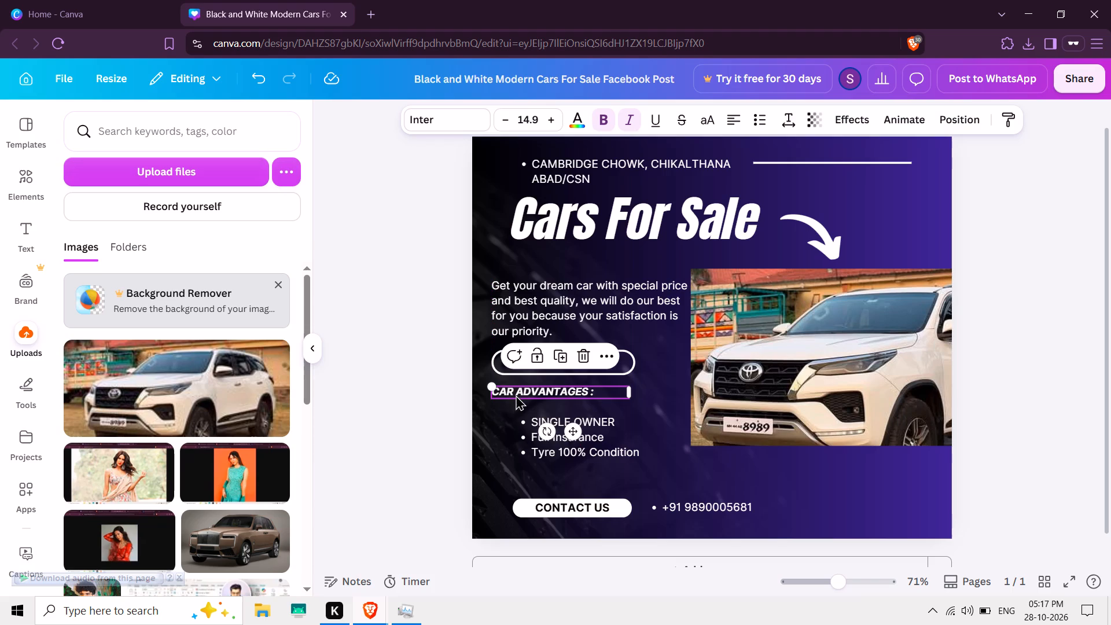
Move the "SINGLE OWNER", "Full Insurance" and "Tyre 100% Condition" bullets left and space them evenly under the "CAR ADVANTAGES :" heading.
left_click_drag(531, 426, 518, 421)
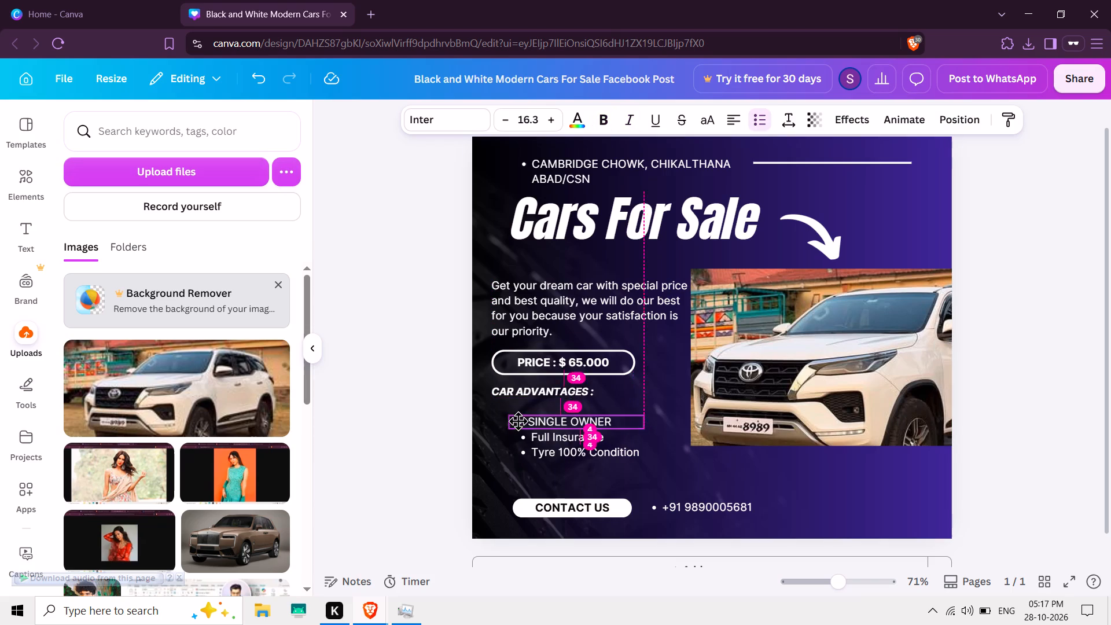
left_click_drag(518, 421, 512, 418)
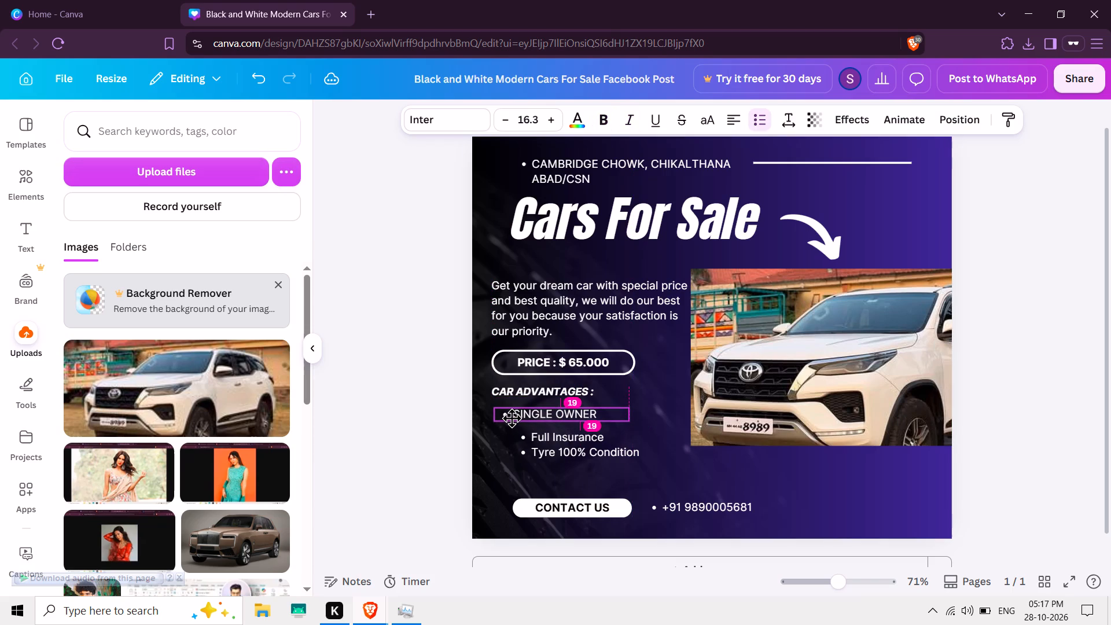
left_click_drag(512, 418, 510, 419)
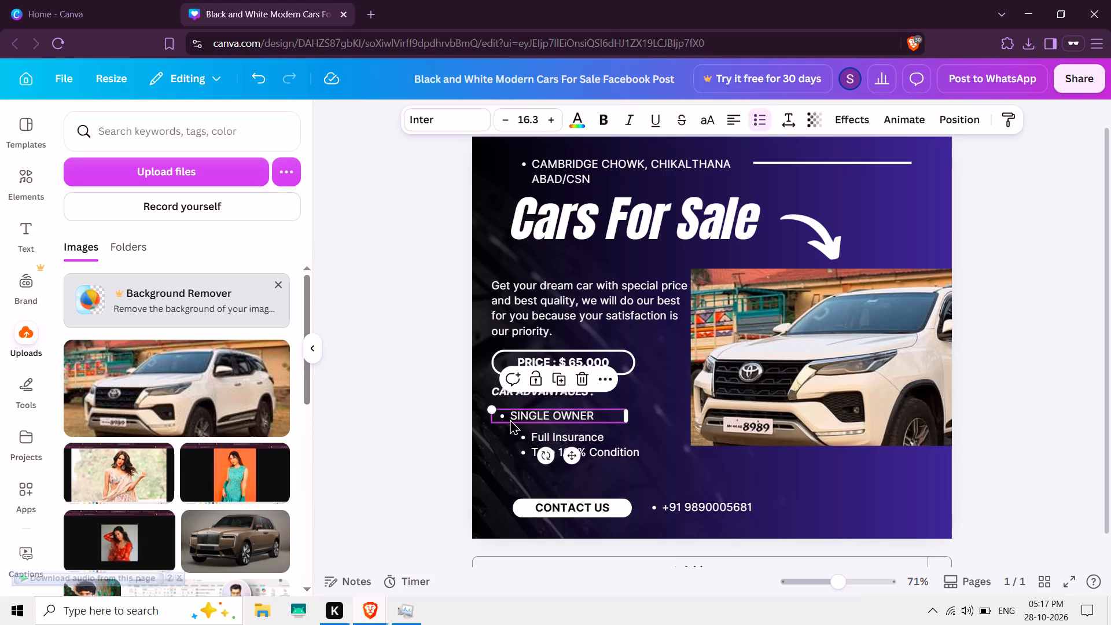
left_click_drag(539, 436, 518, 437)
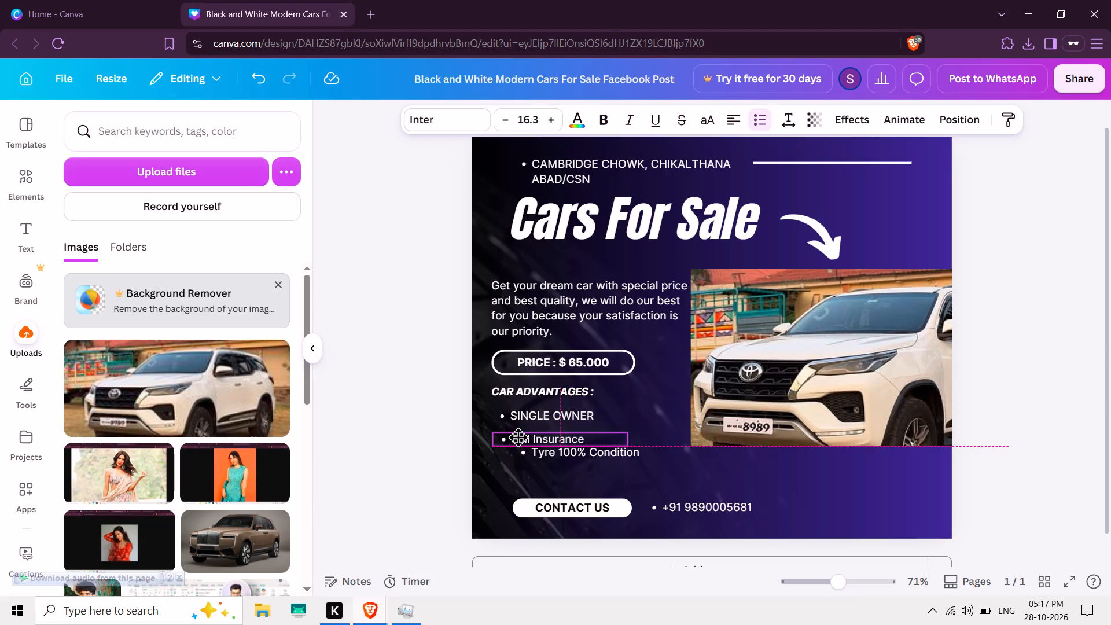
left_click_drag(518, 437, 519, 436)
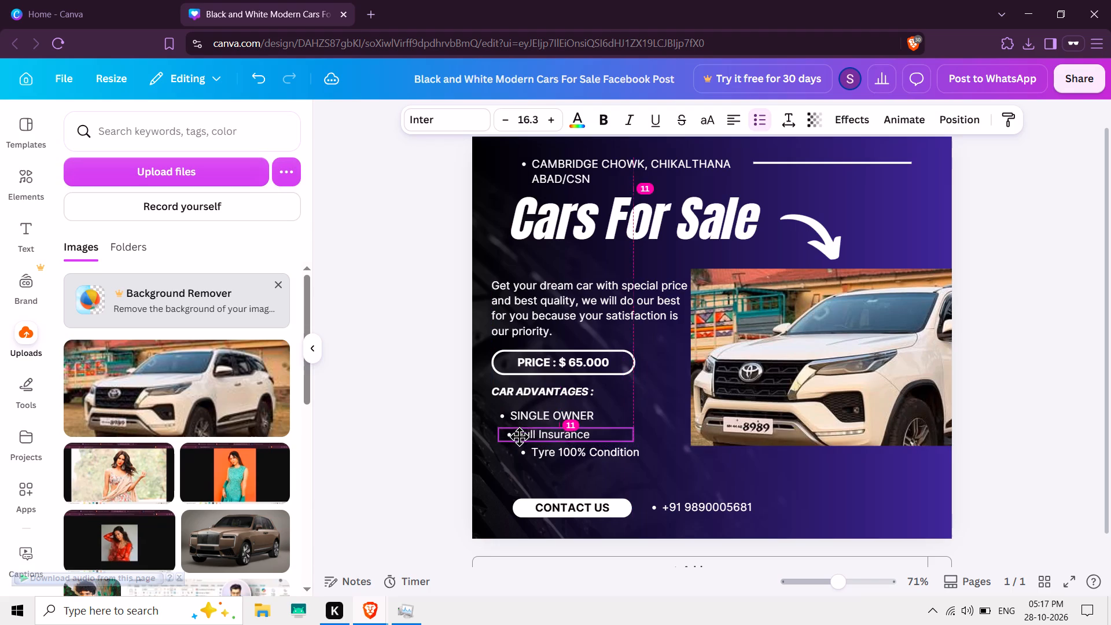
left_click_drag(519, 436, 524, 432)
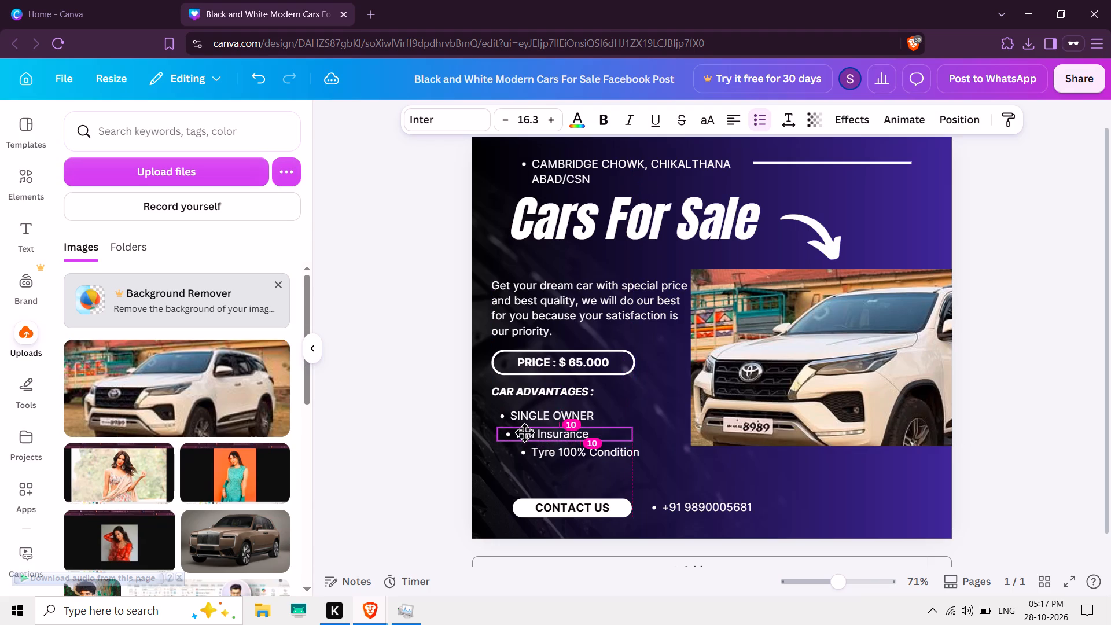
left_click_drag(524, 432, 517, 433)
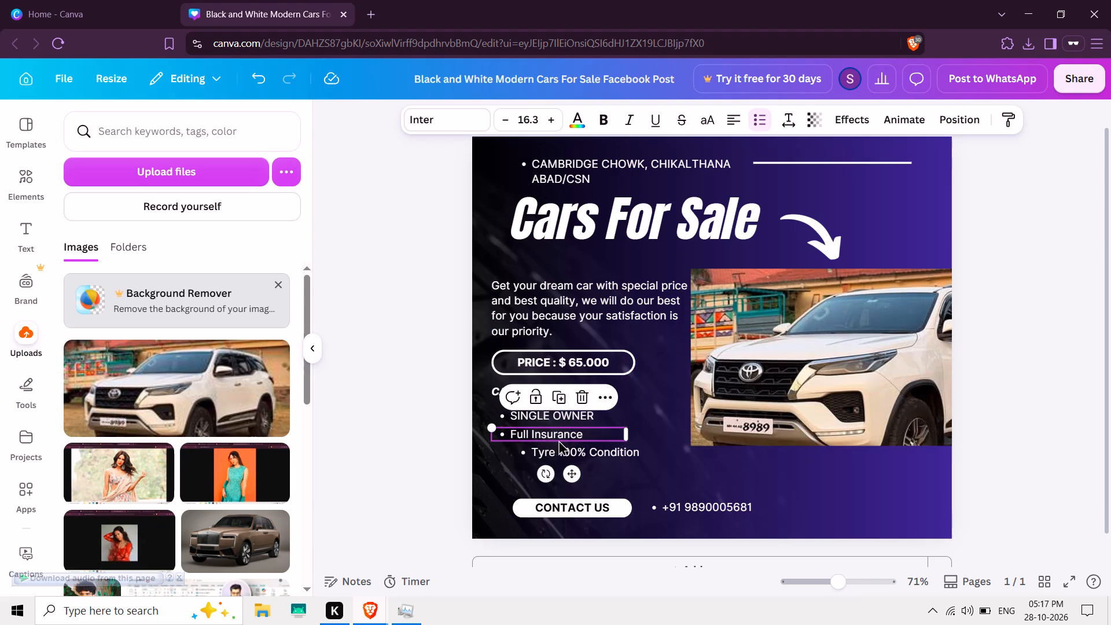
left_click_drag(586, 449, 562, 449)
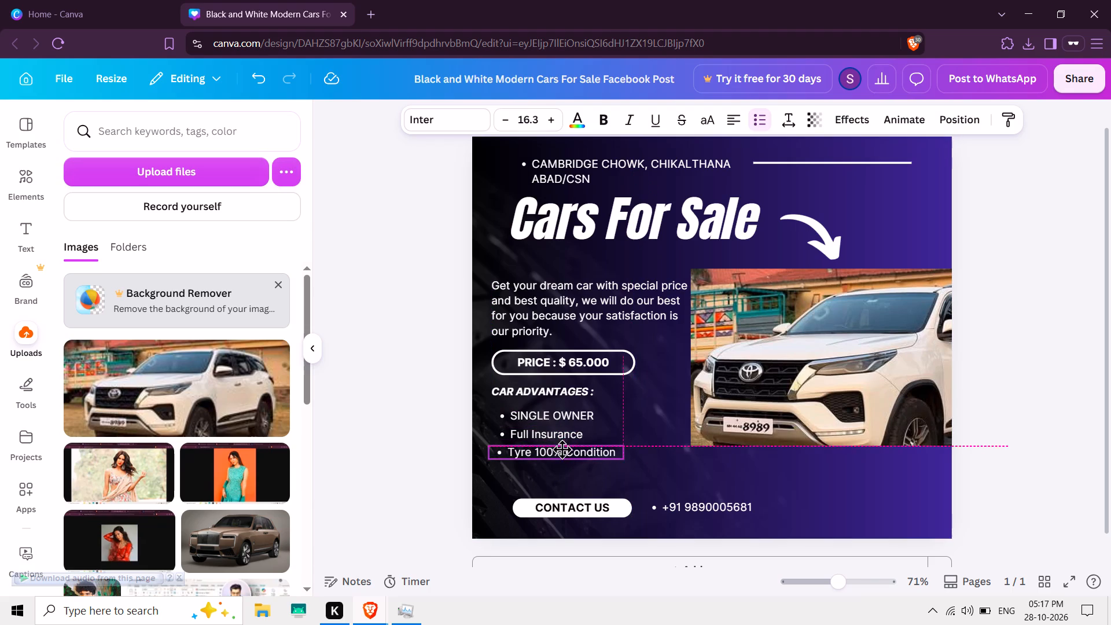
left_click_drag(562, 449, 564, 447)
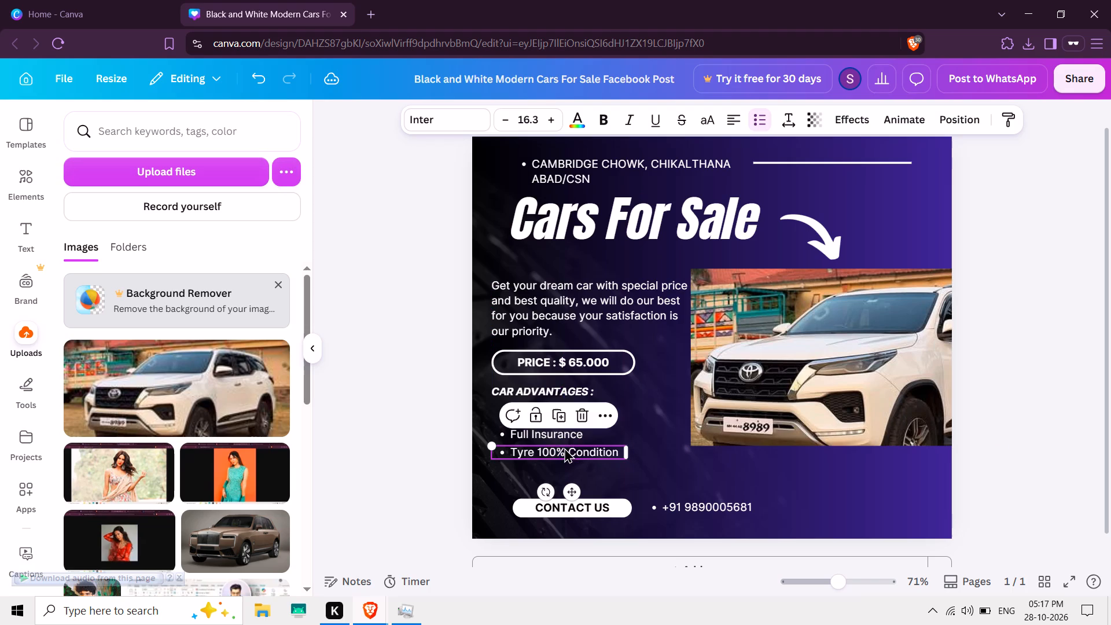
left_click(657, 453)
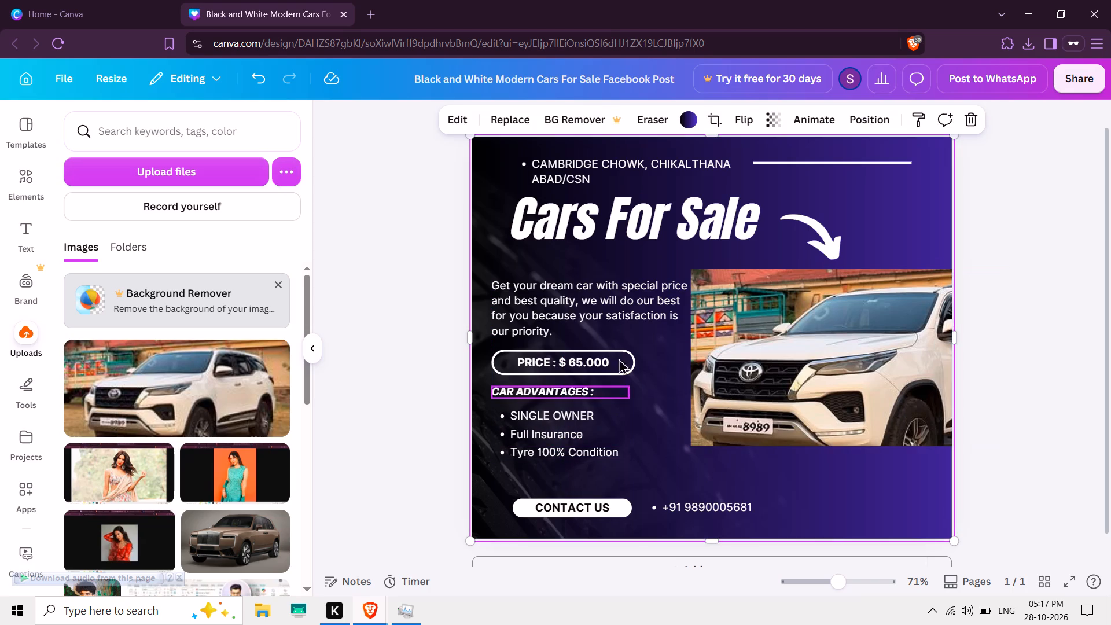
left_click(665, 348)
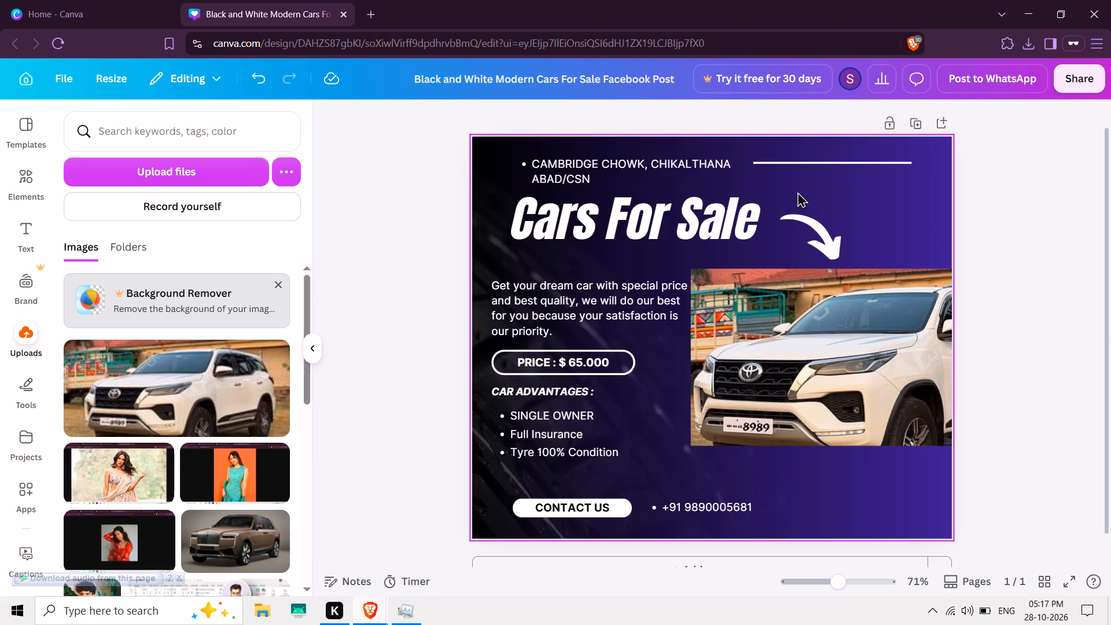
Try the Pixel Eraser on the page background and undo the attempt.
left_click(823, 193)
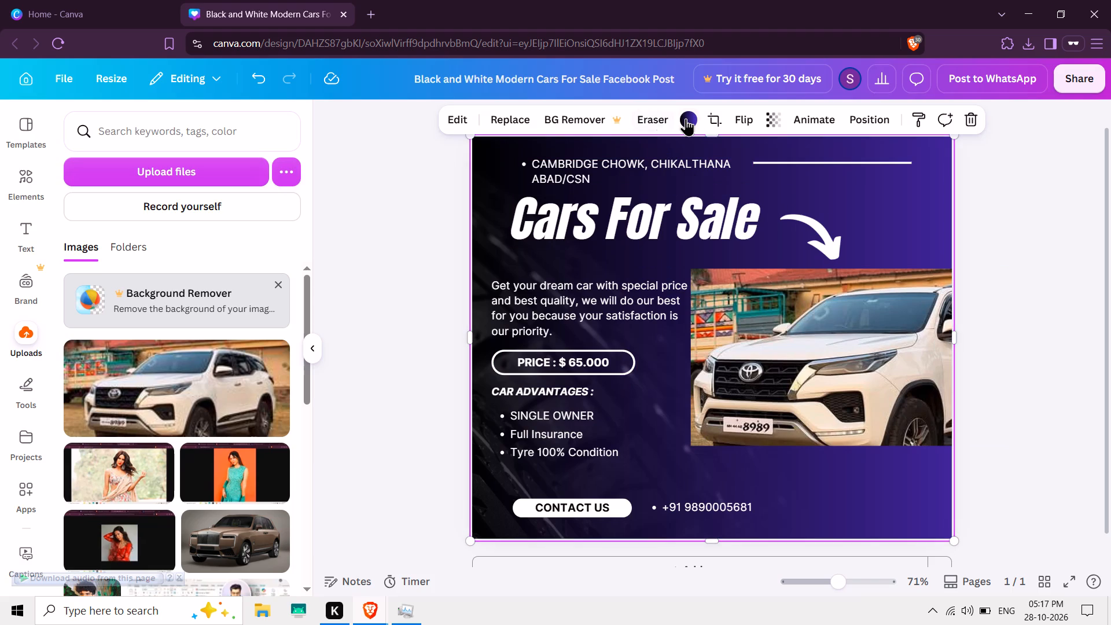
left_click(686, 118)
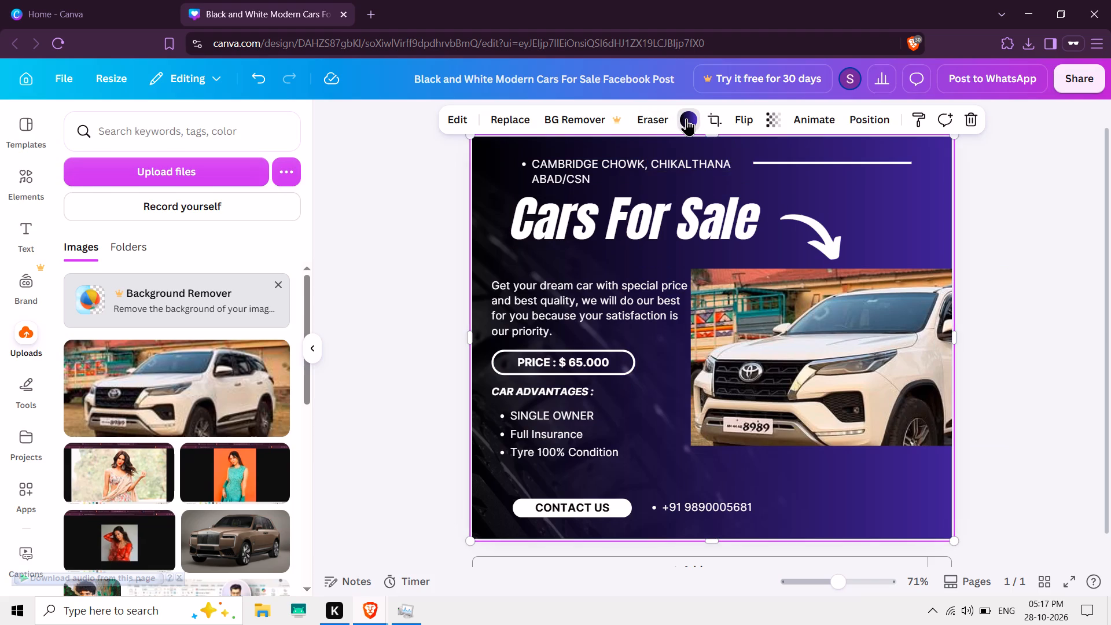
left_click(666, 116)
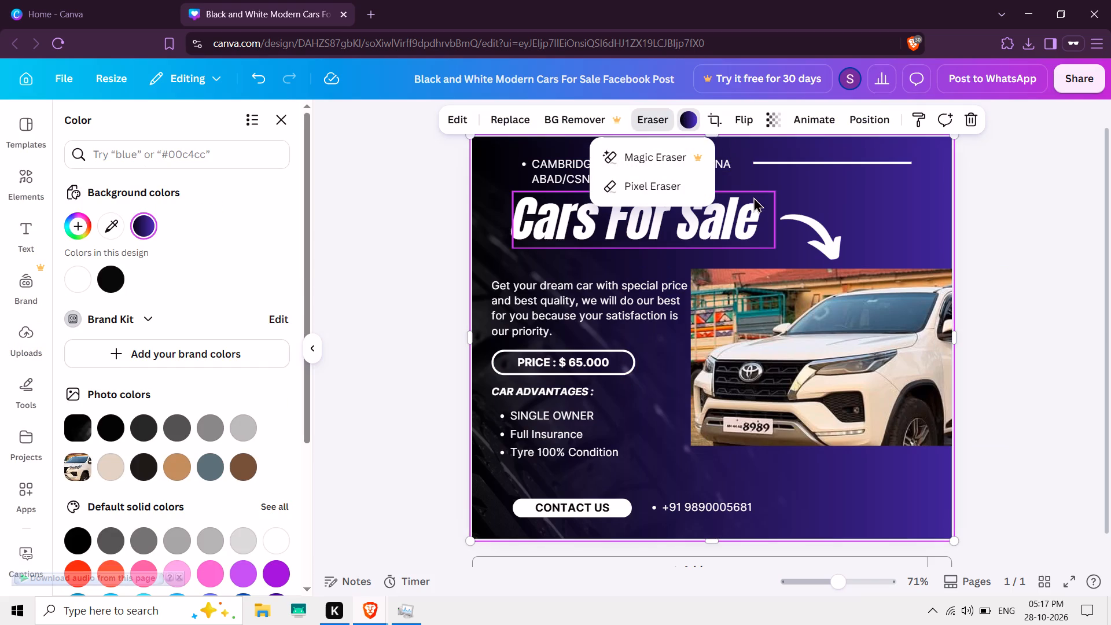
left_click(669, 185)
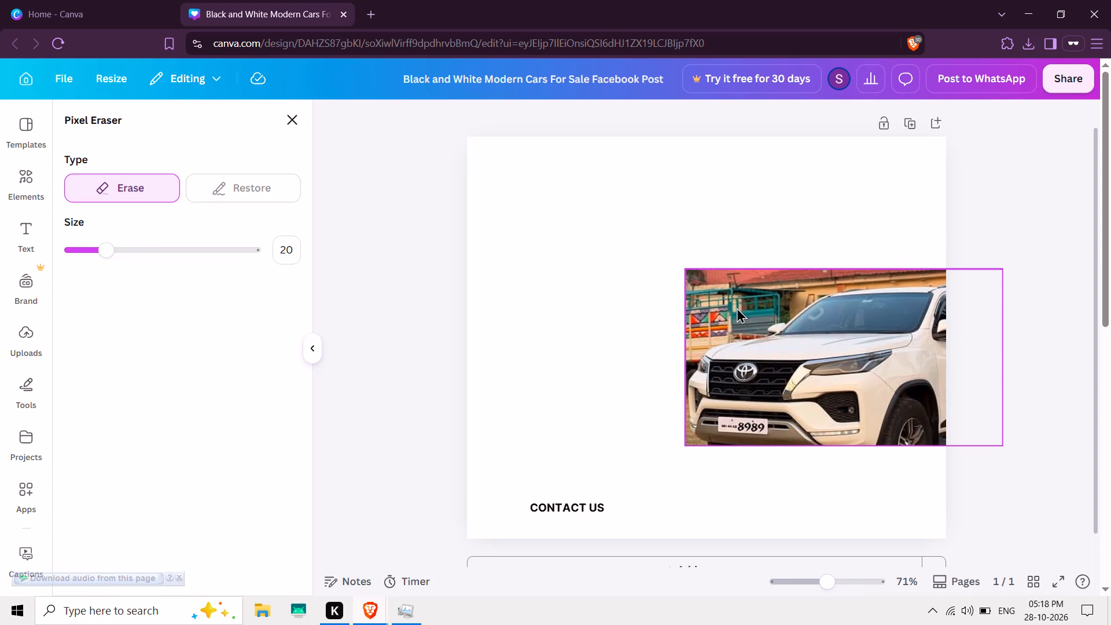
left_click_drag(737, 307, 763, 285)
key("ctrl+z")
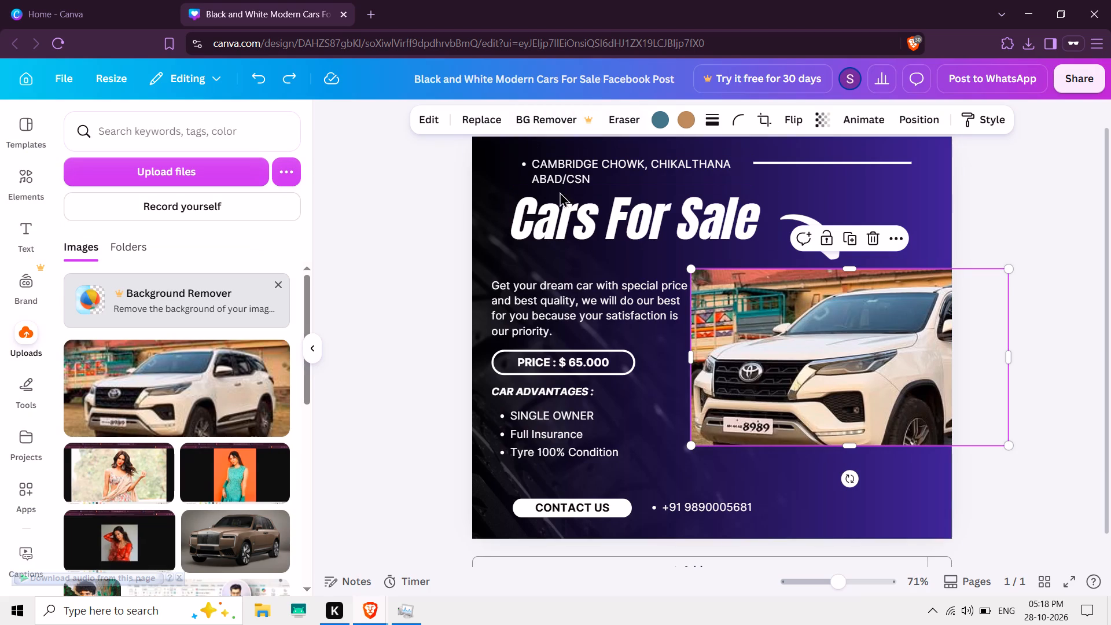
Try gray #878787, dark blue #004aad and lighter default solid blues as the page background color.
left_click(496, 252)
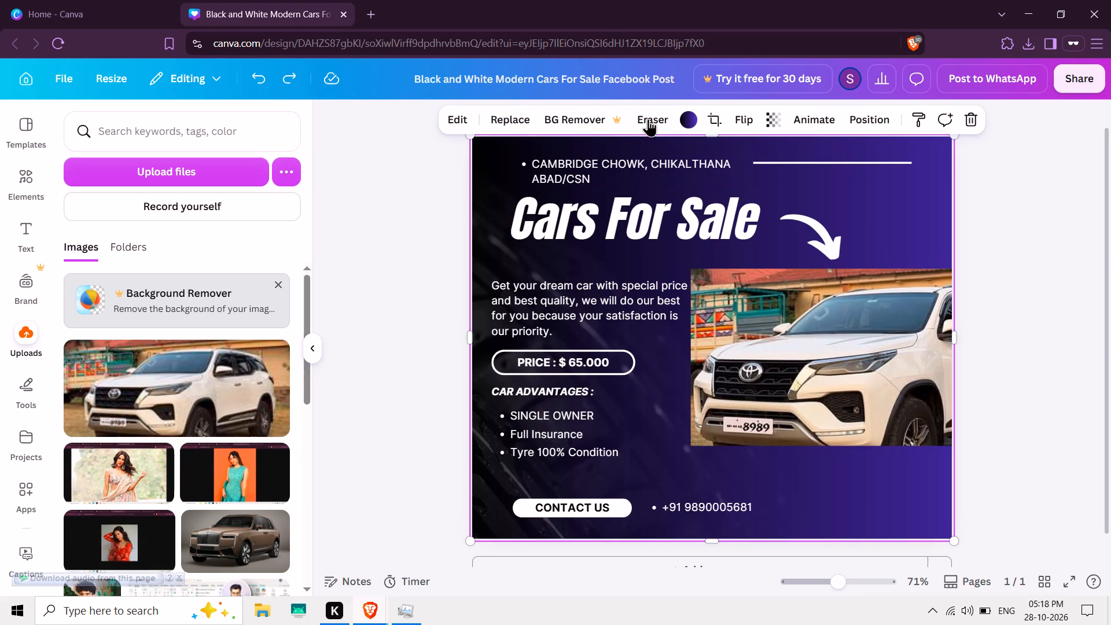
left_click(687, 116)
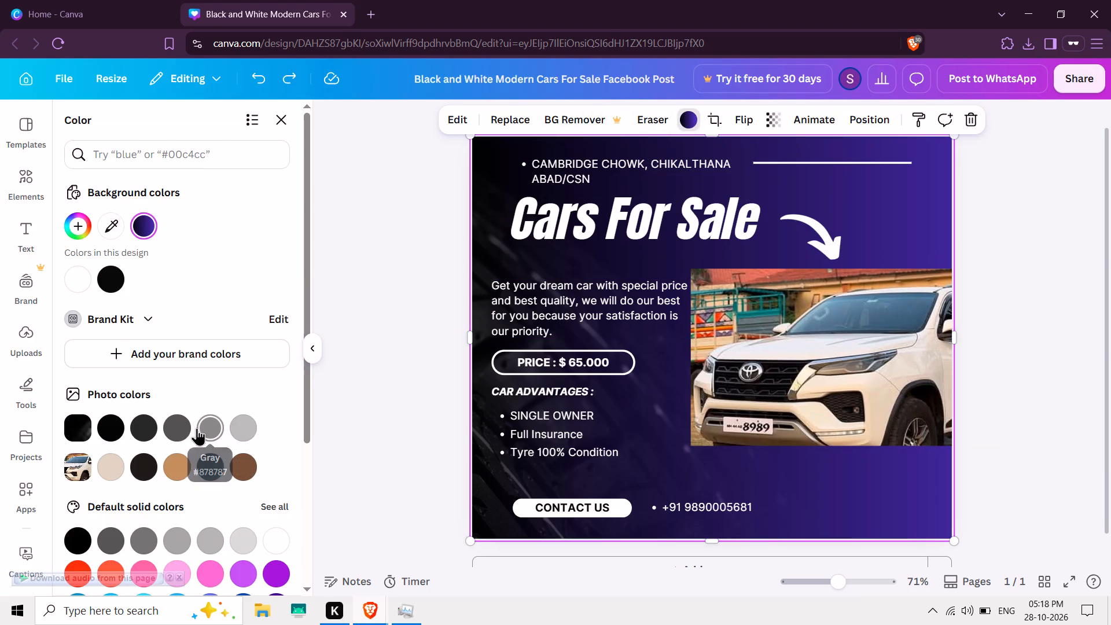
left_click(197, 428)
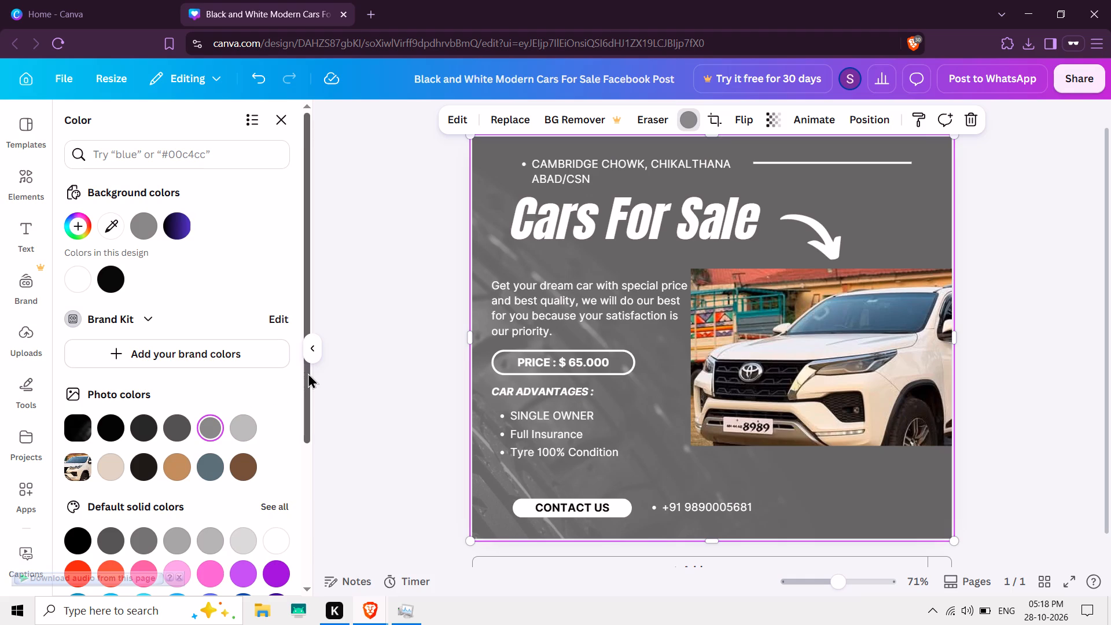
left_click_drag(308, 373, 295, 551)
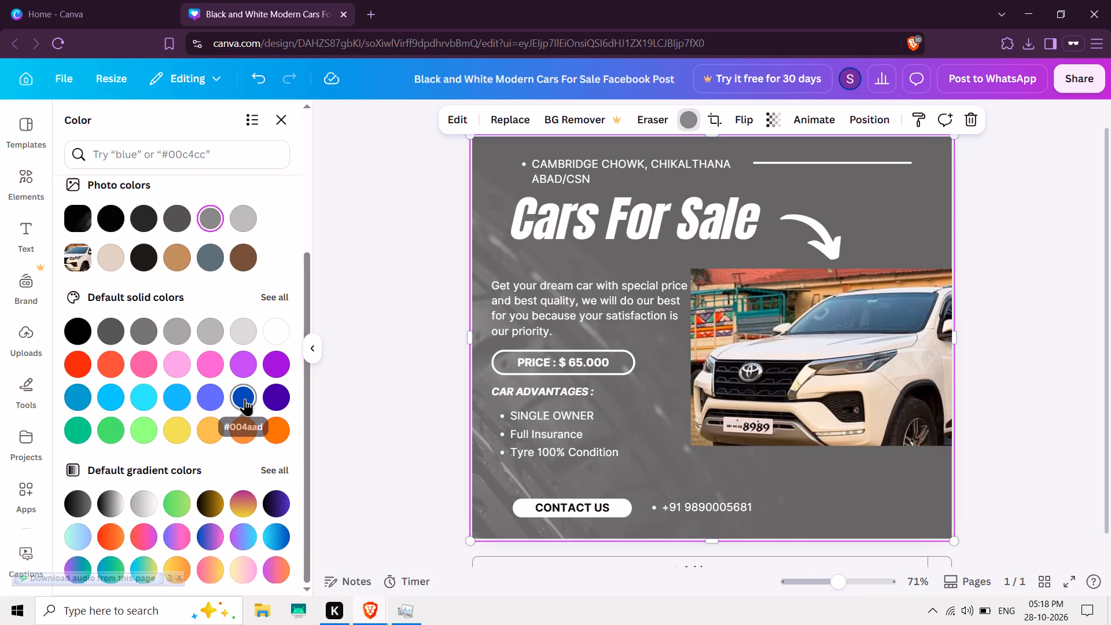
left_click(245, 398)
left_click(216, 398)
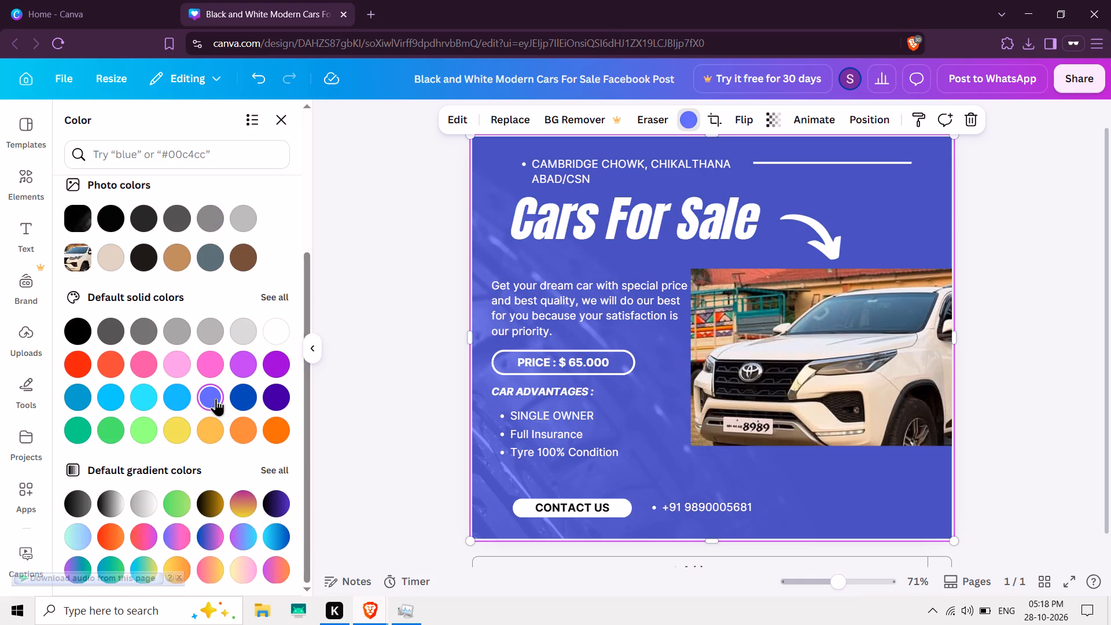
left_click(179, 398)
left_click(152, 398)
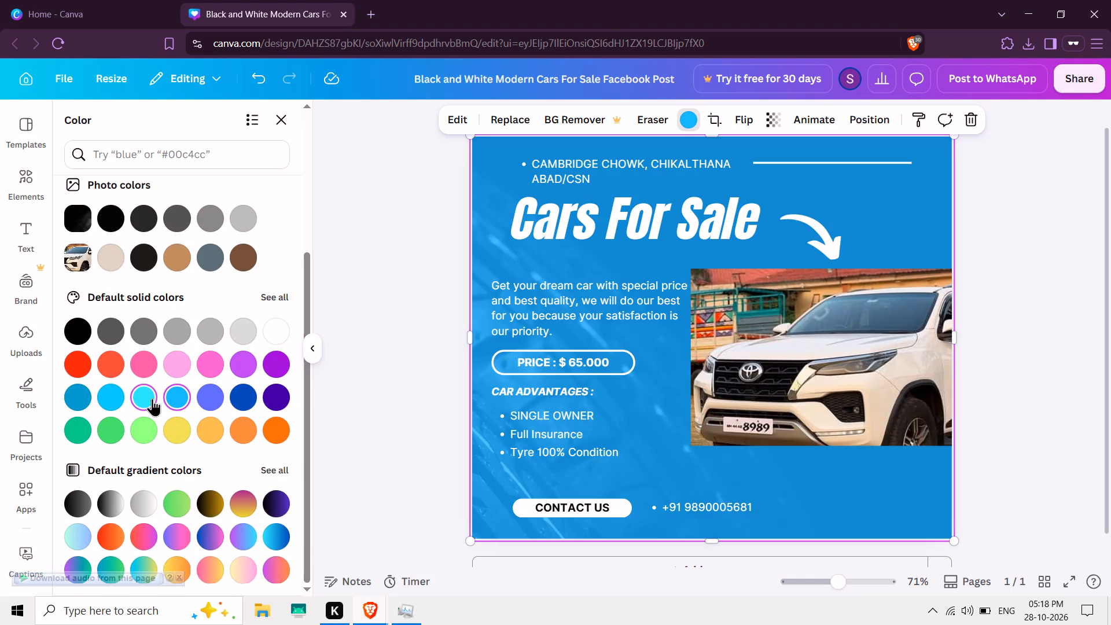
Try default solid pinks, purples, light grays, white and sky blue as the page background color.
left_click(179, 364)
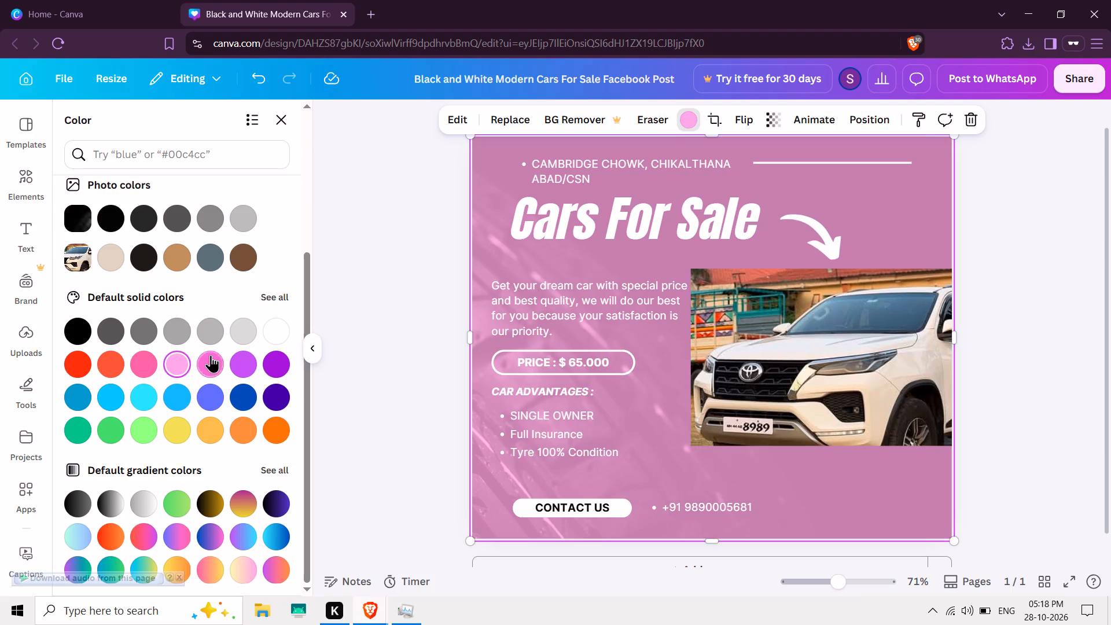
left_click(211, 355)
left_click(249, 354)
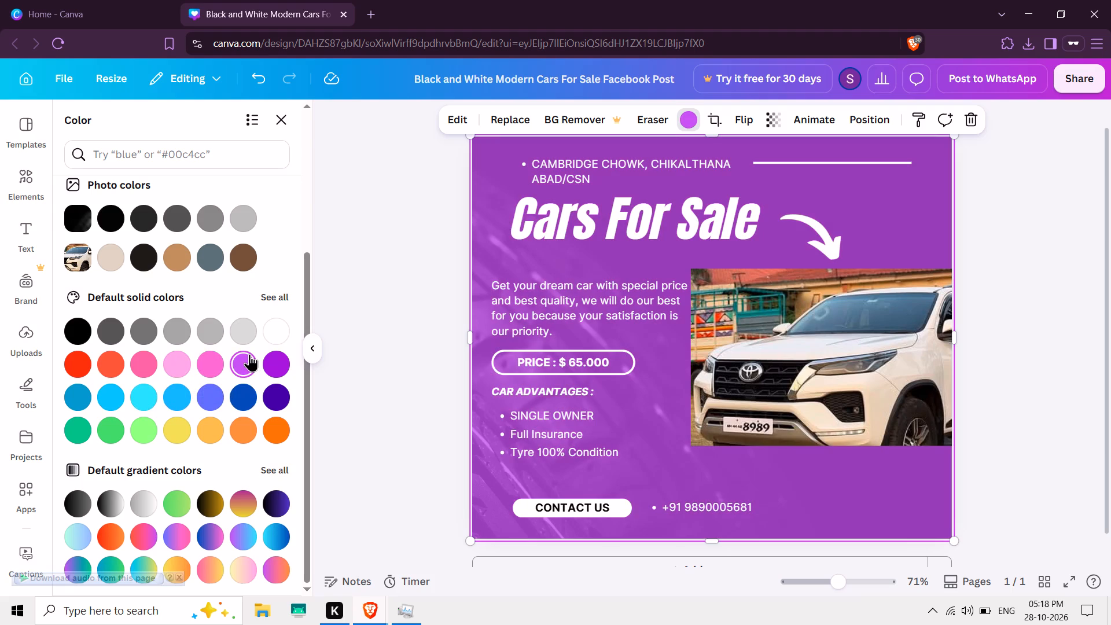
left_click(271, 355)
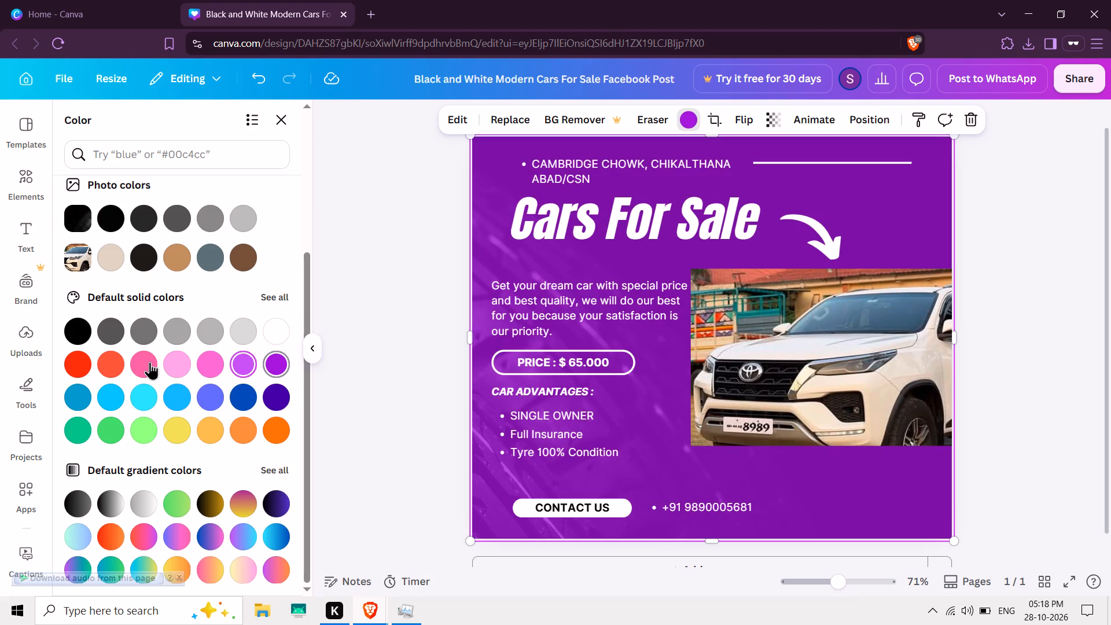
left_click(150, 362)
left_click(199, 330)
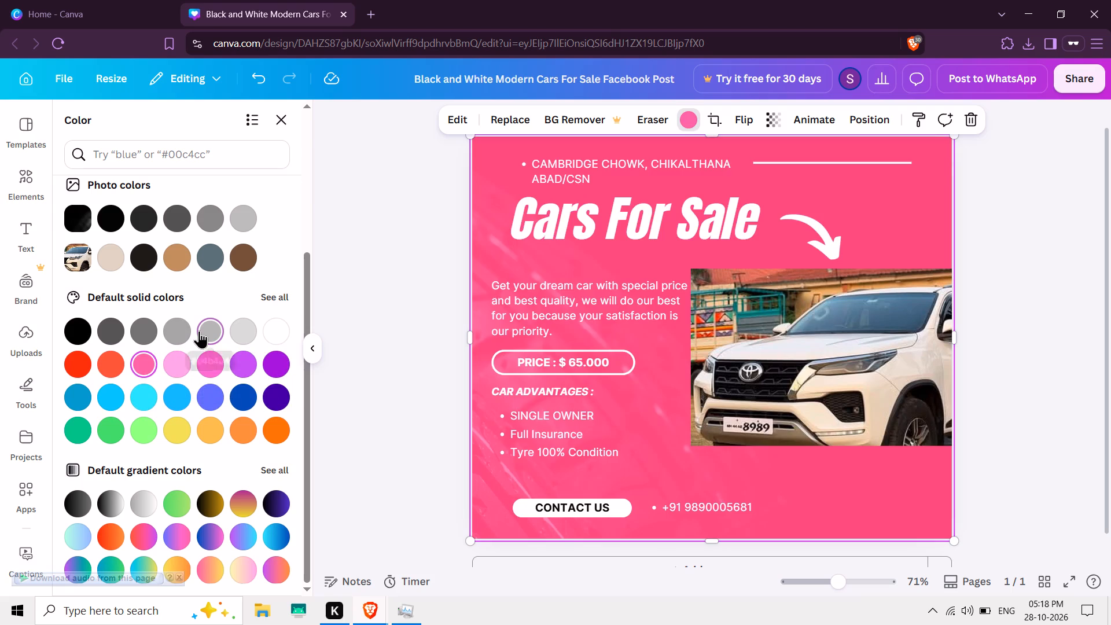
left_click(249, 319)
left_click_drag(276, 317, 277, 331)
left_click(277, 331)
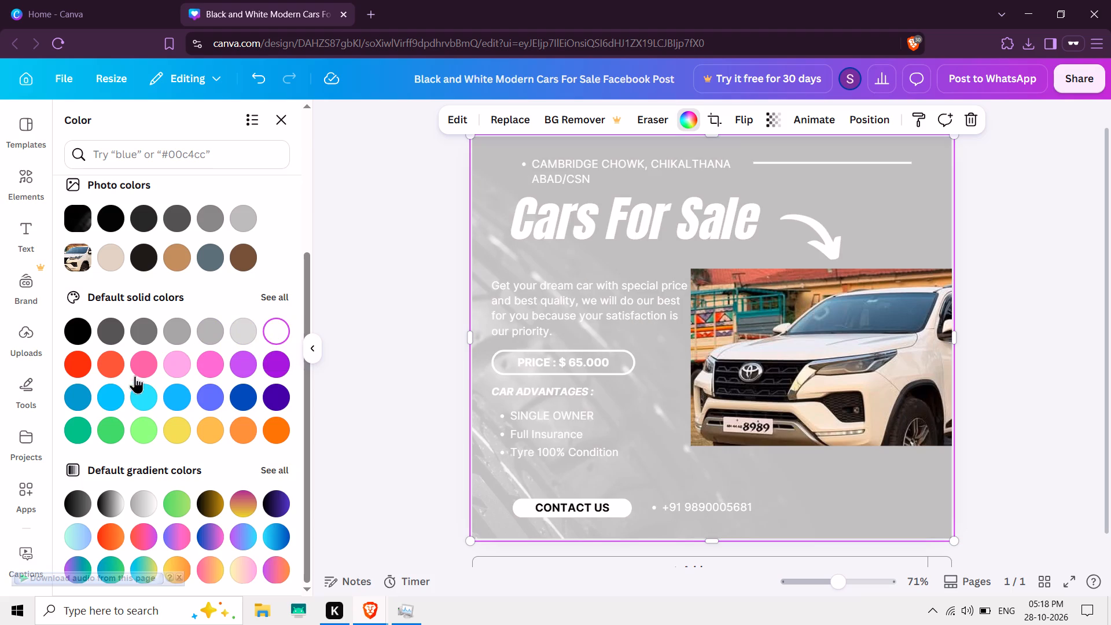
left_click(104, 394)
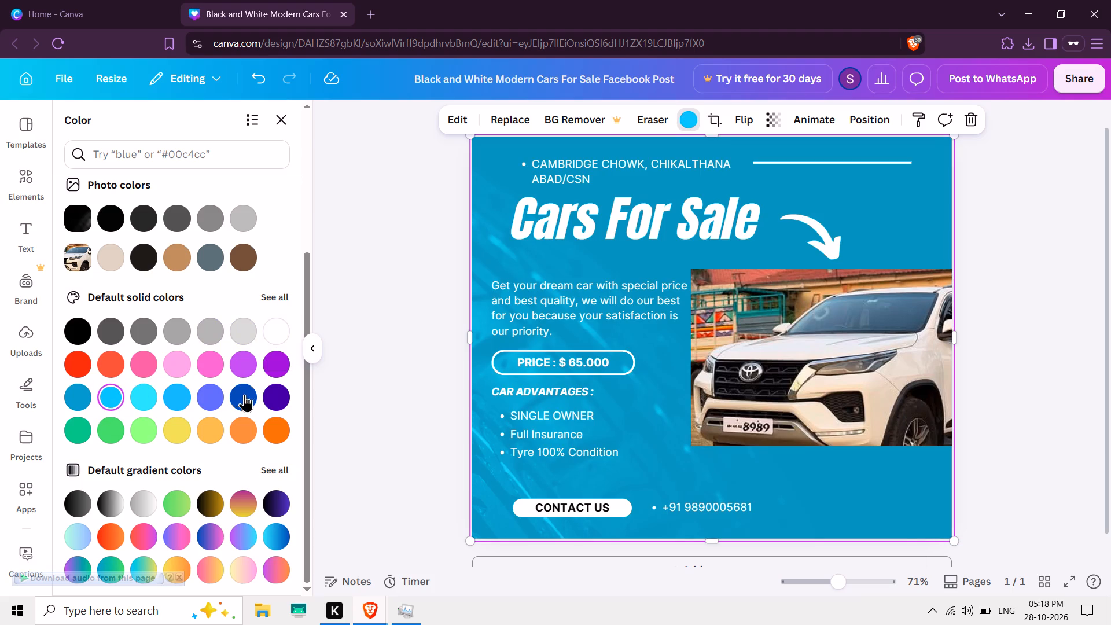
Try the default solid oranges and yellow as the page background color, settling on light orange #ffbd59.
left_click_drag(306, 416, 304, 455)
left_click(251, 433)
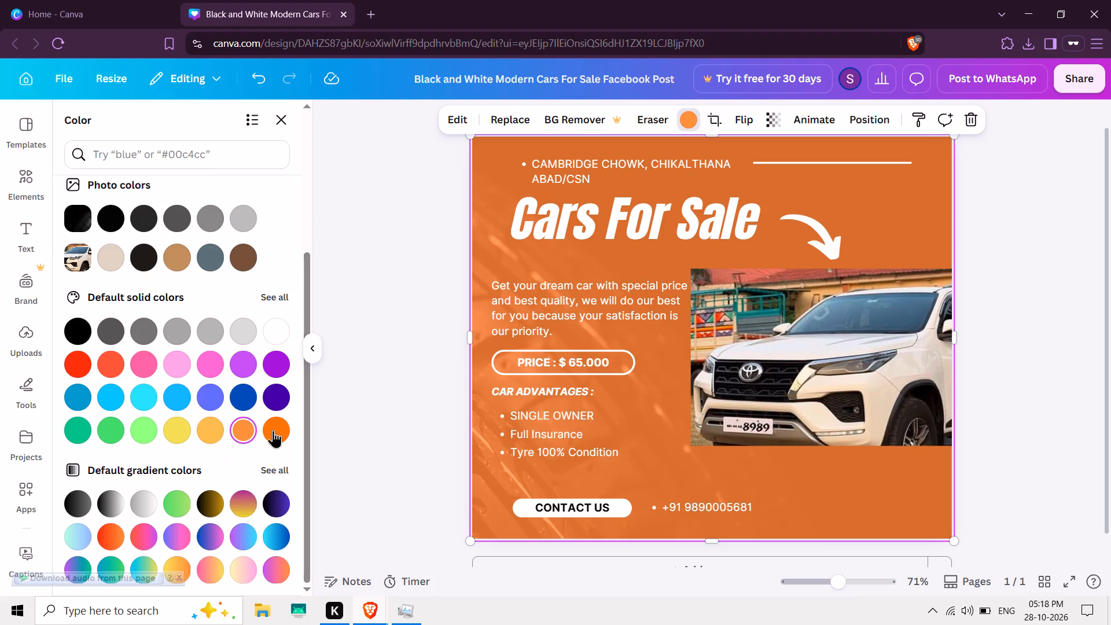
left_click(277, 428)
left_click(207, 427)
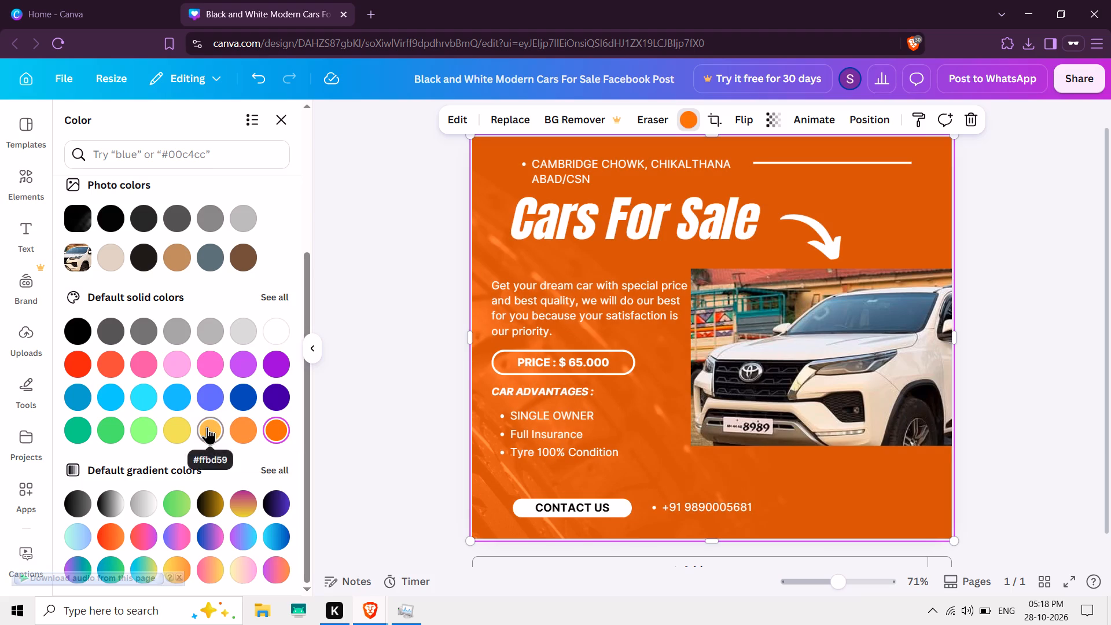
left_click(246, 422)
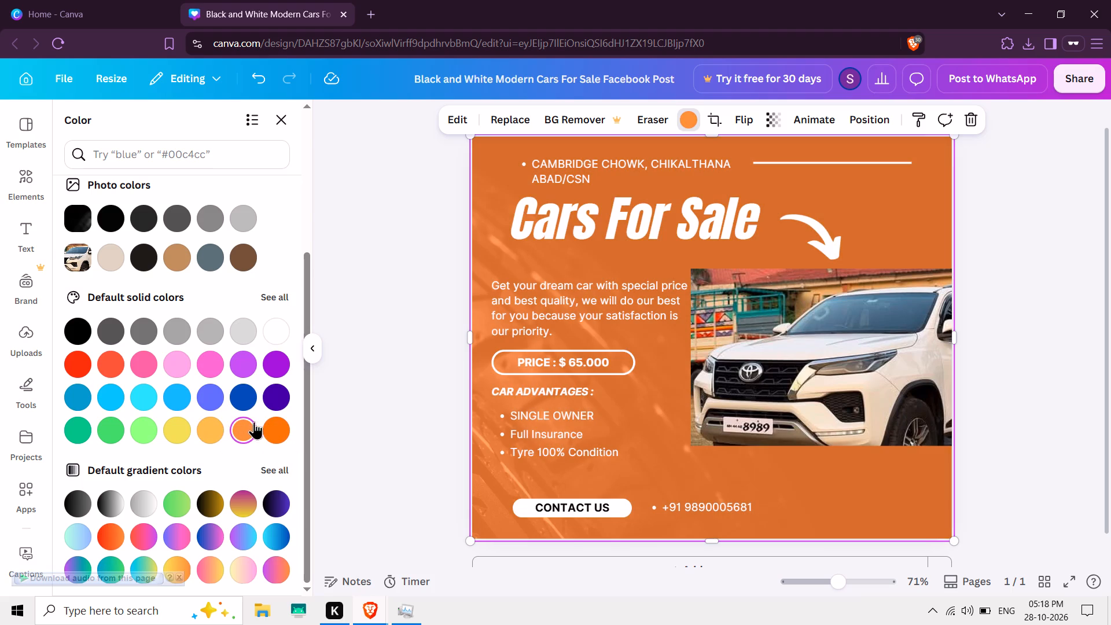
left_click(266, 421)
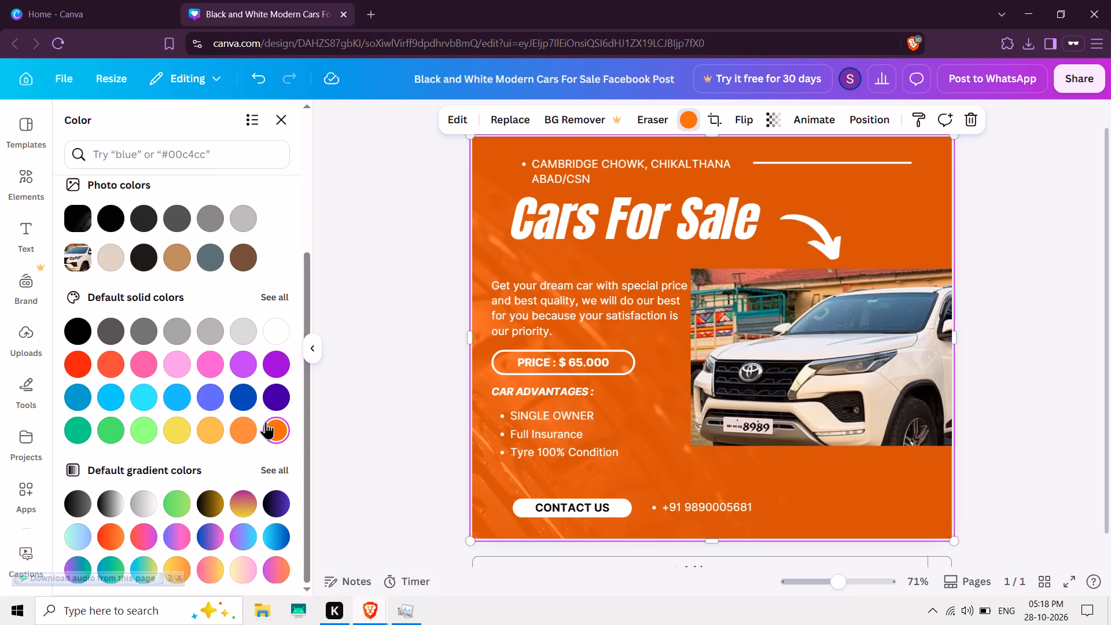
left_click(181, 437)
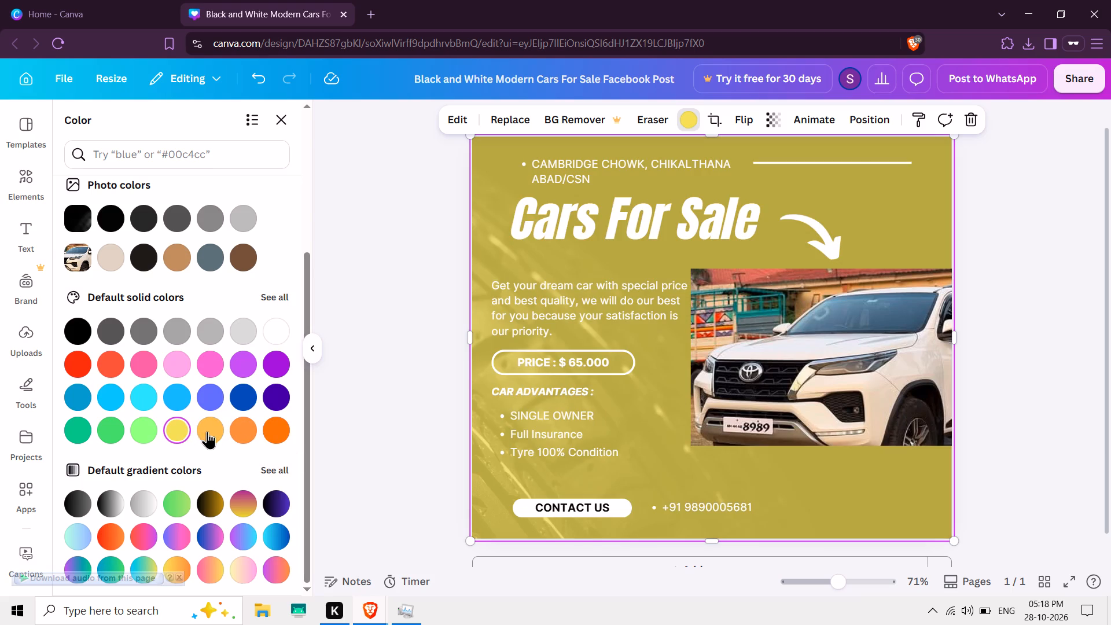
left_click(208, 431)
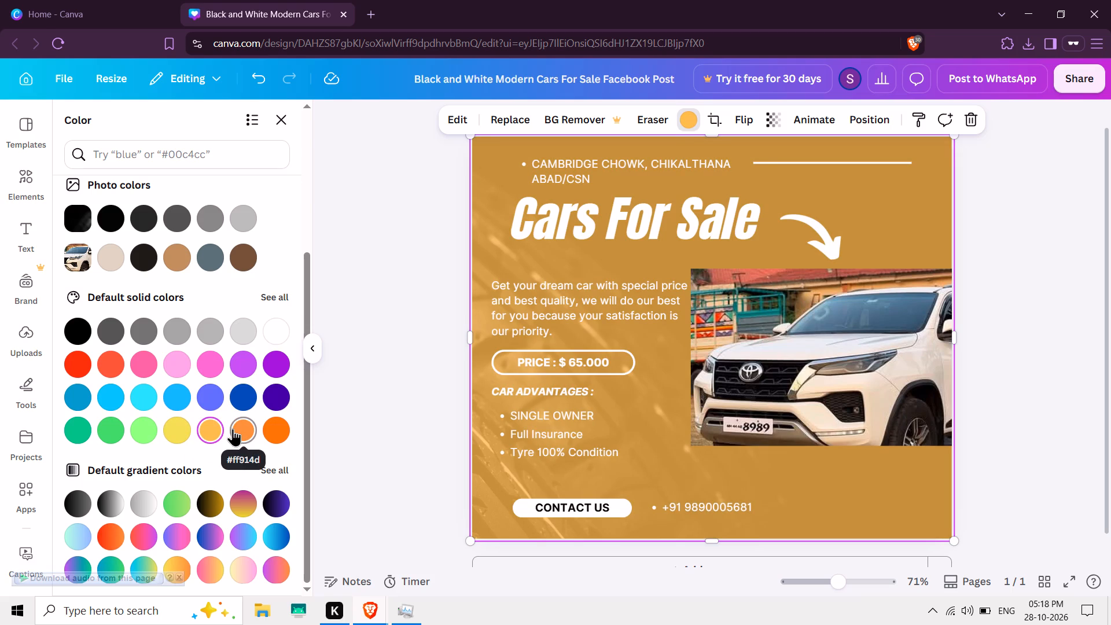
left_click(233, 428)
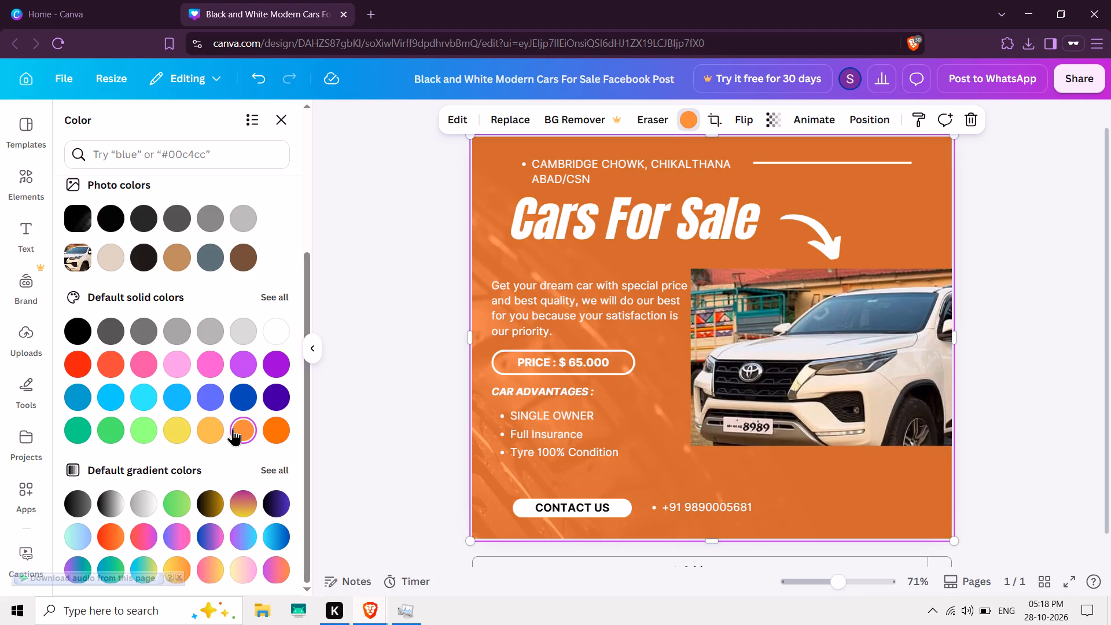
Compare the default solid oranges on the page background and set it to light orange #ffbd59.
left_click(268, 431)
left_click(219, 432)
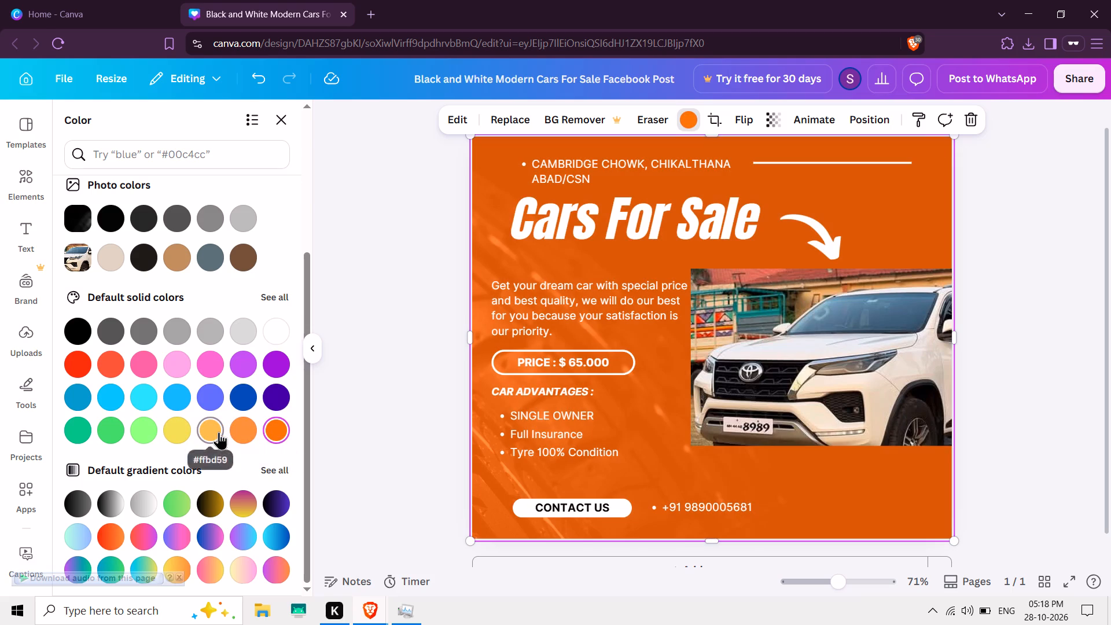
left_click(240, 429)
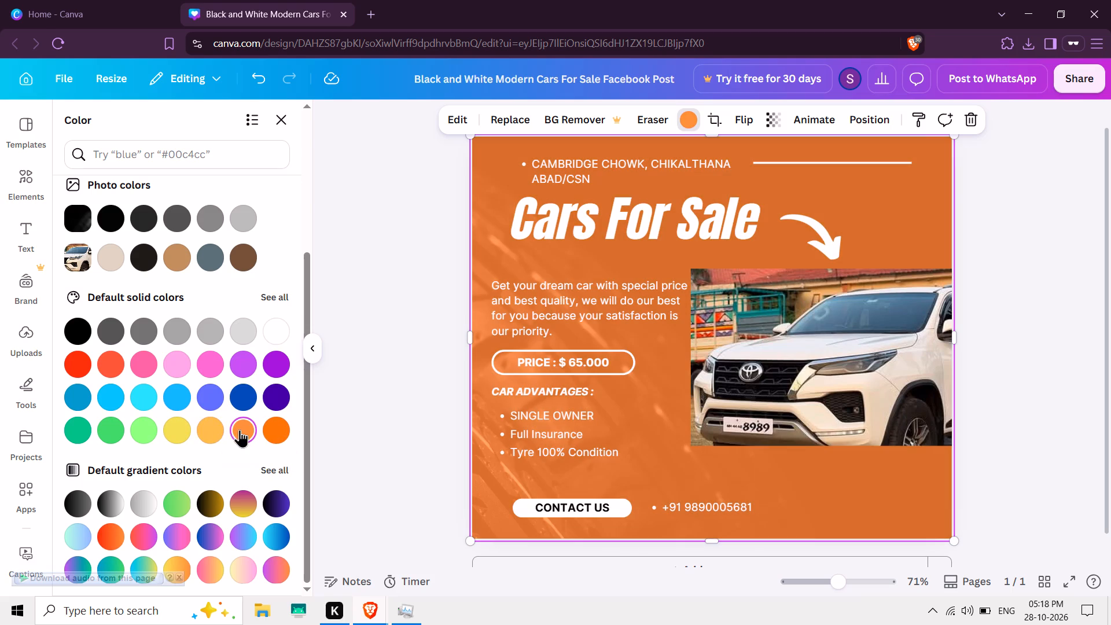
left_click(216, 429)
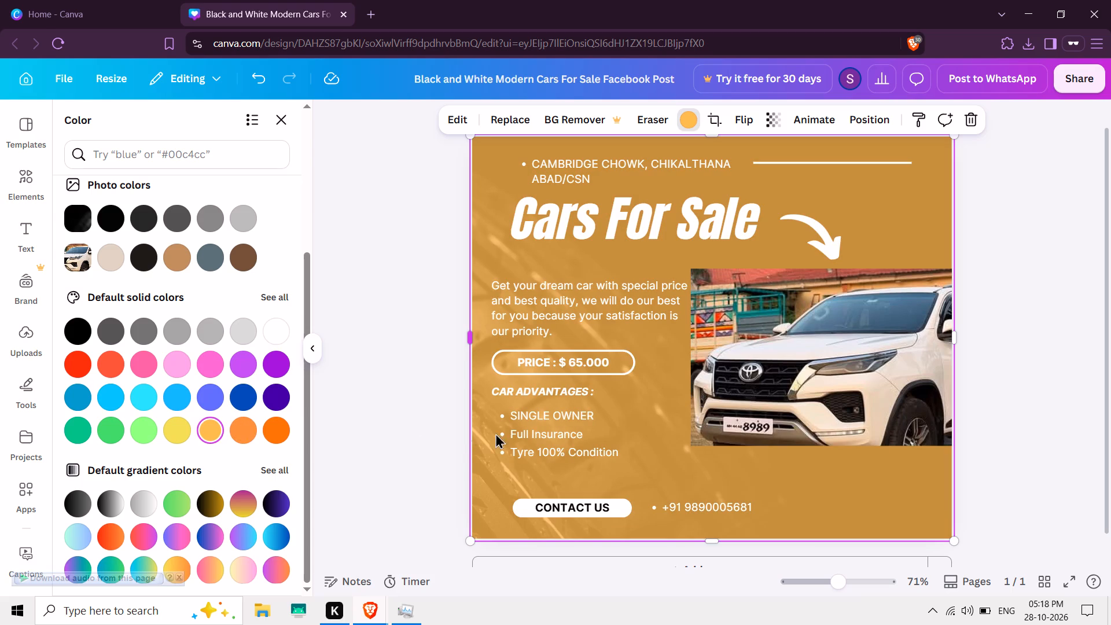
left_click(572, 468)
Shift the CONTACT US text, its white rounded shape and the phone number slightly left and down, keeping them aligned as one row.
left_click_drag(563, 505, 543, 510)
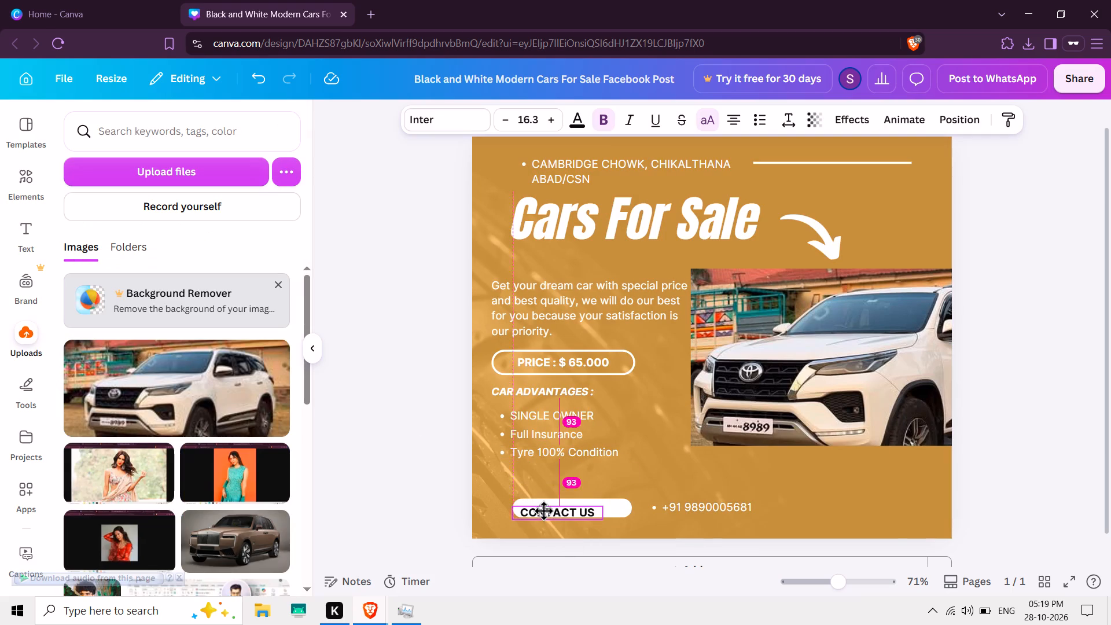
left_click_drag(543, 510, 536, 509)
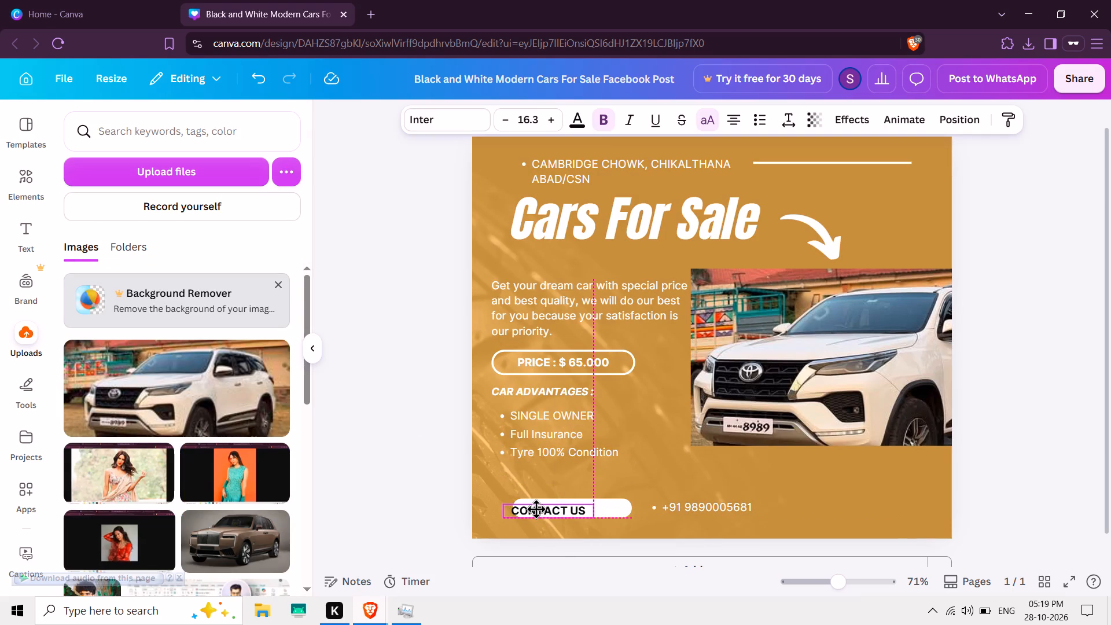
left_click_drag(536, 509, 535, 509)
left_click(597, 505)
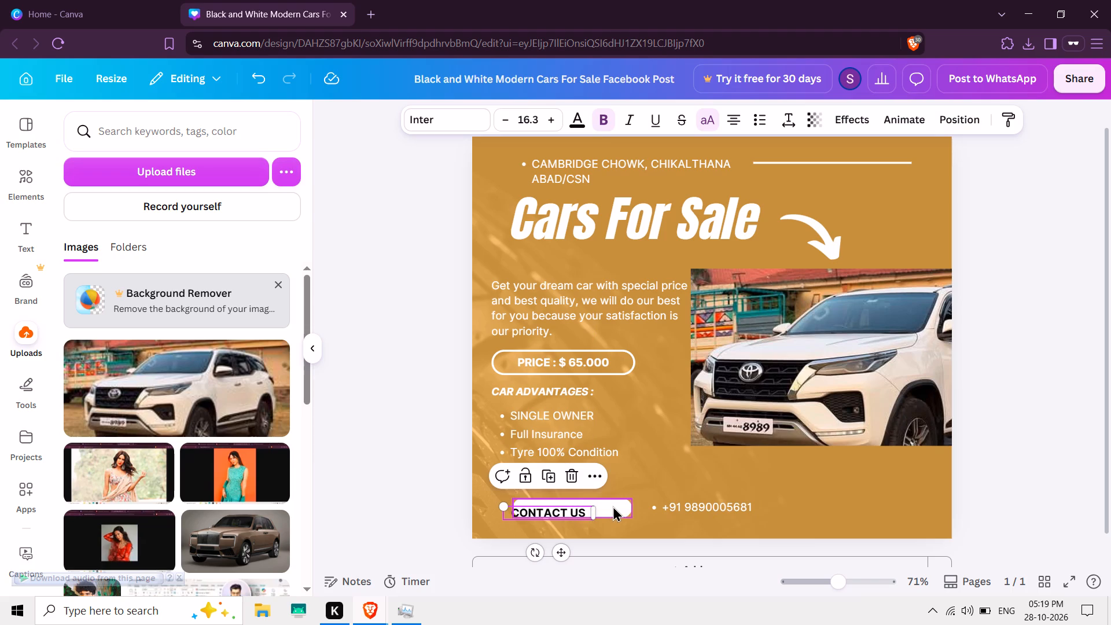
left_click_drag(613, 506, 598, 509)
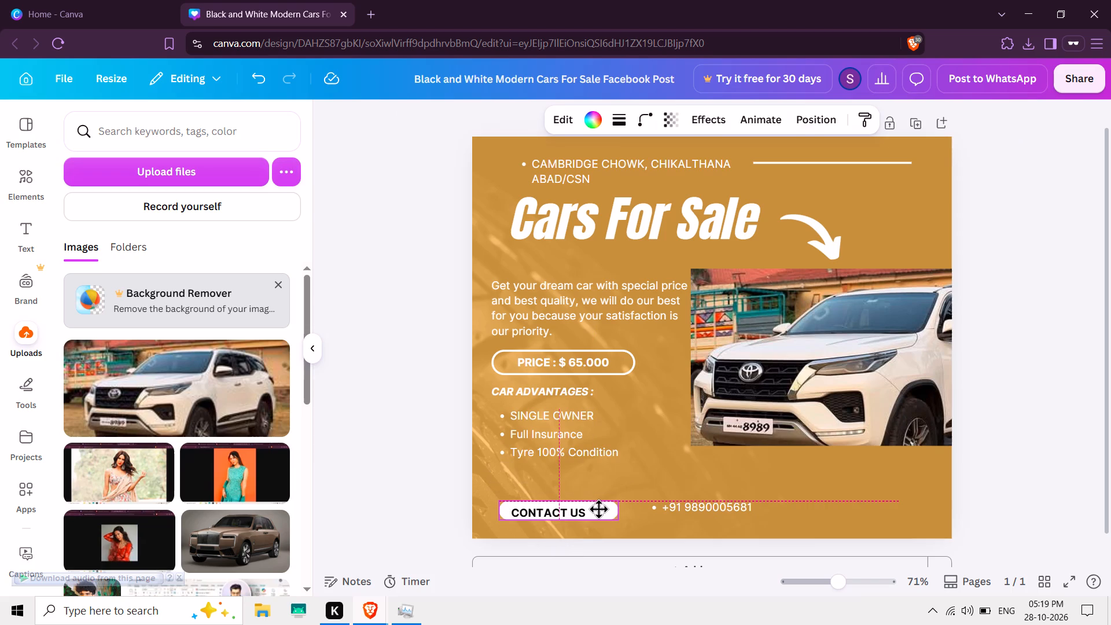
left_click_drag(598, 509, 596, 511)
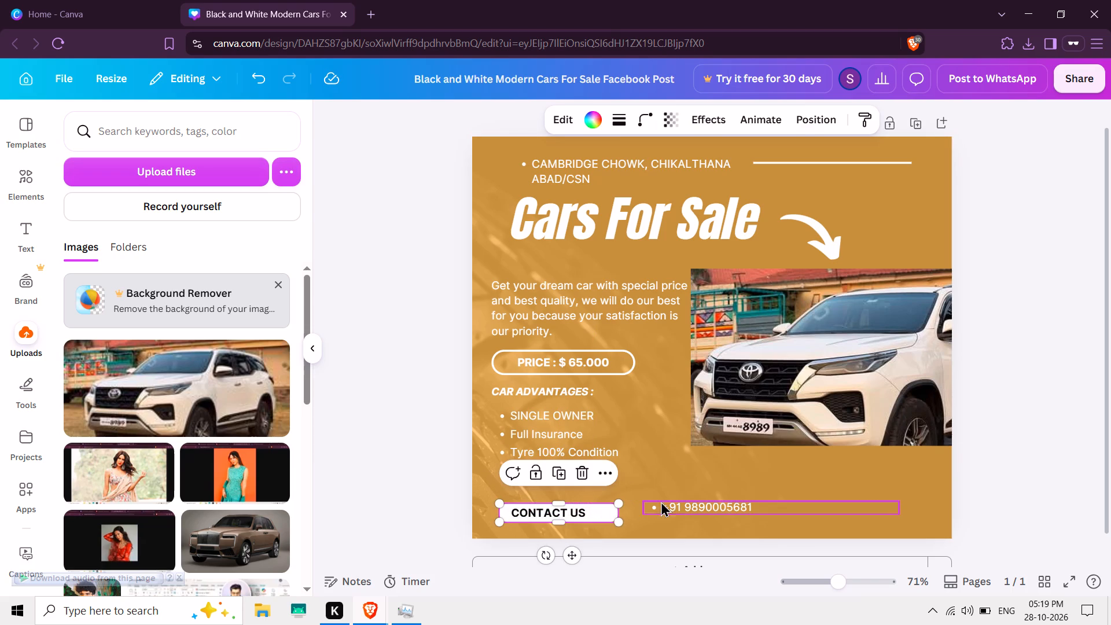
left_click_drag(672, 502, 650, 509)
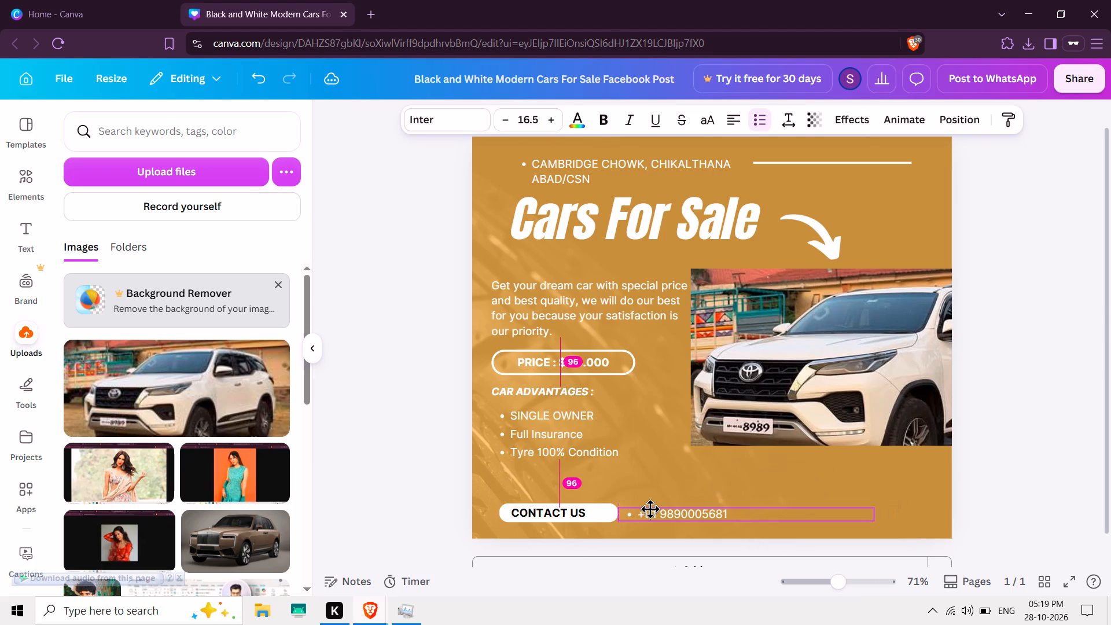
left_click_drag(650, 509, 651, 507)
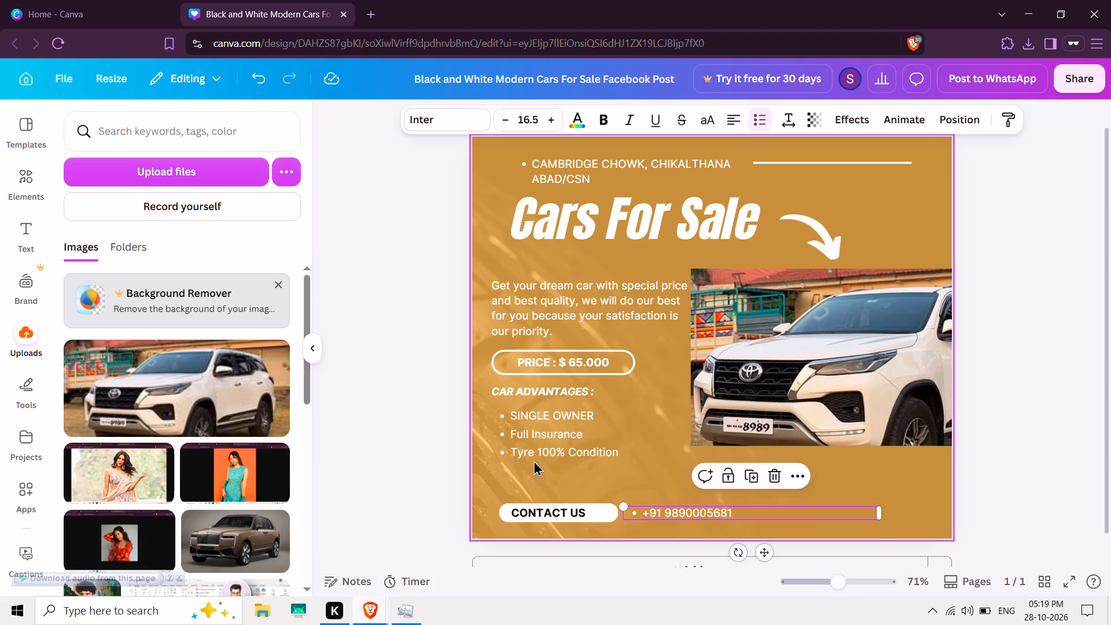
Duplicate the "Tyre 100% Condition" bullet and place the copy directly below it in the car advantages list.
left_click(562, 446)
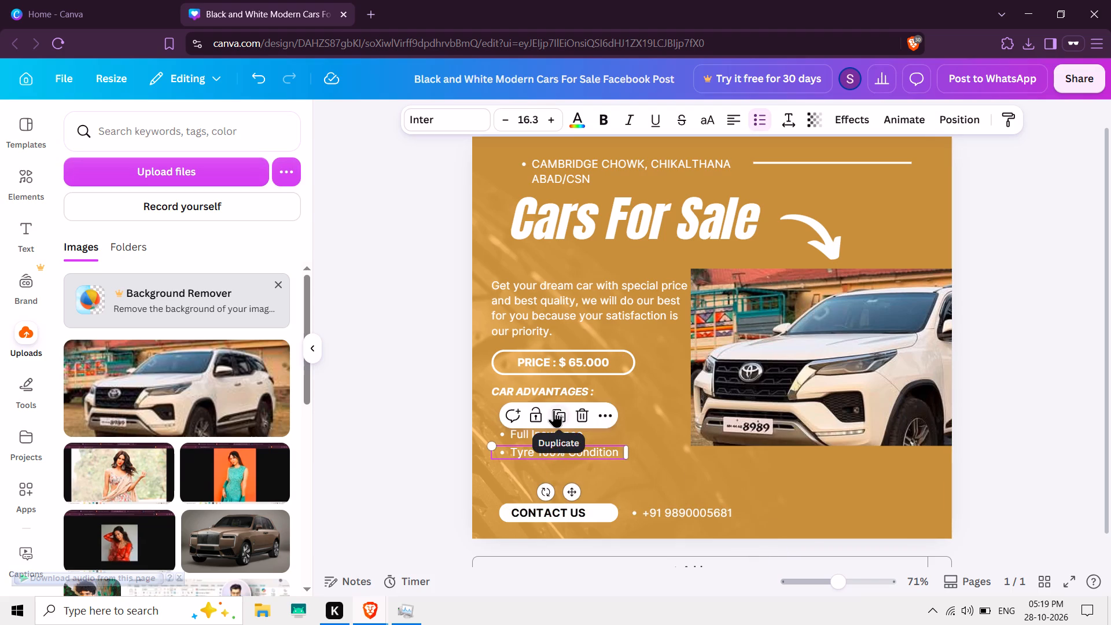
left_click(554, 410)
left_click_drag(561, 457, 575, 469)
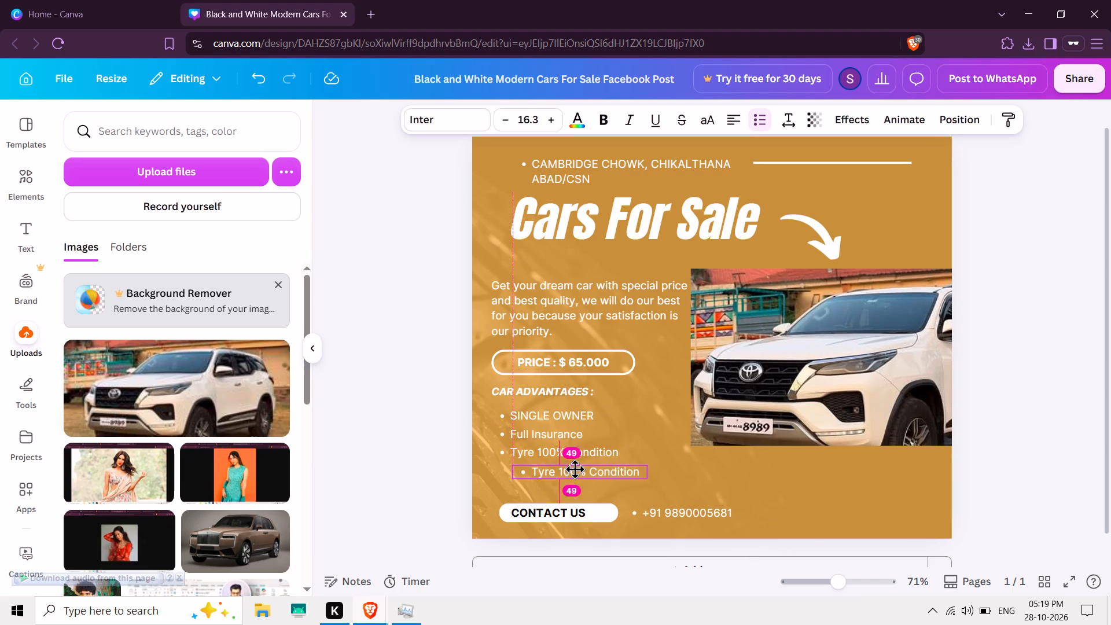
left_click_drag(575, 469, 559, 465)
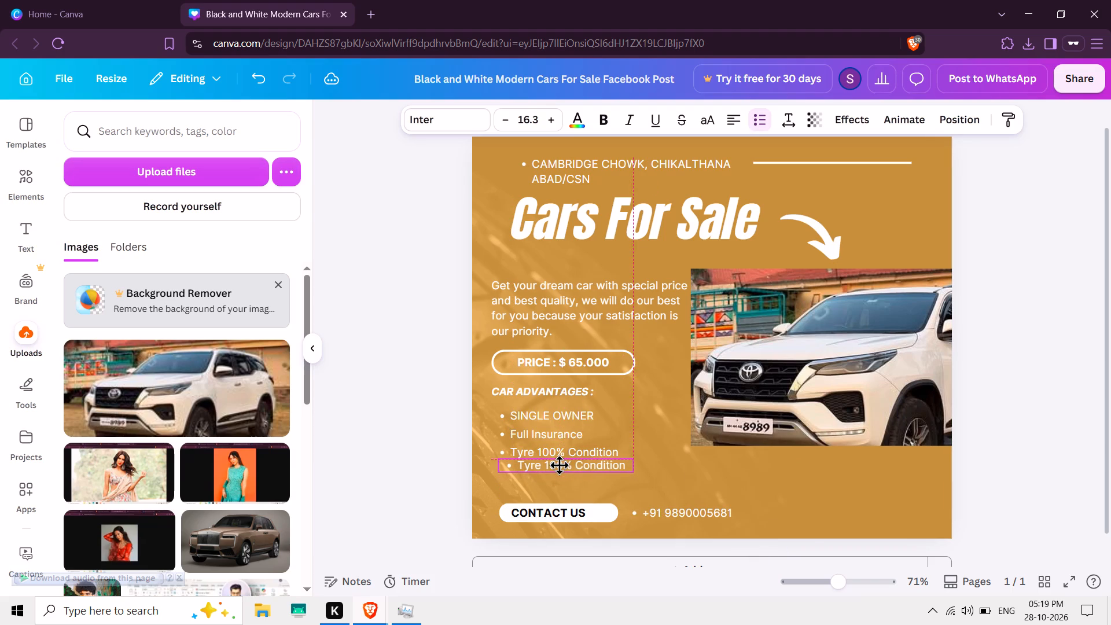
Place the duplicate "Tyre 100% Condition" bullet directly beneath the original, aligned and evenly spaced with the bullets above.
left_click_drag(559, 465, 554, 465)
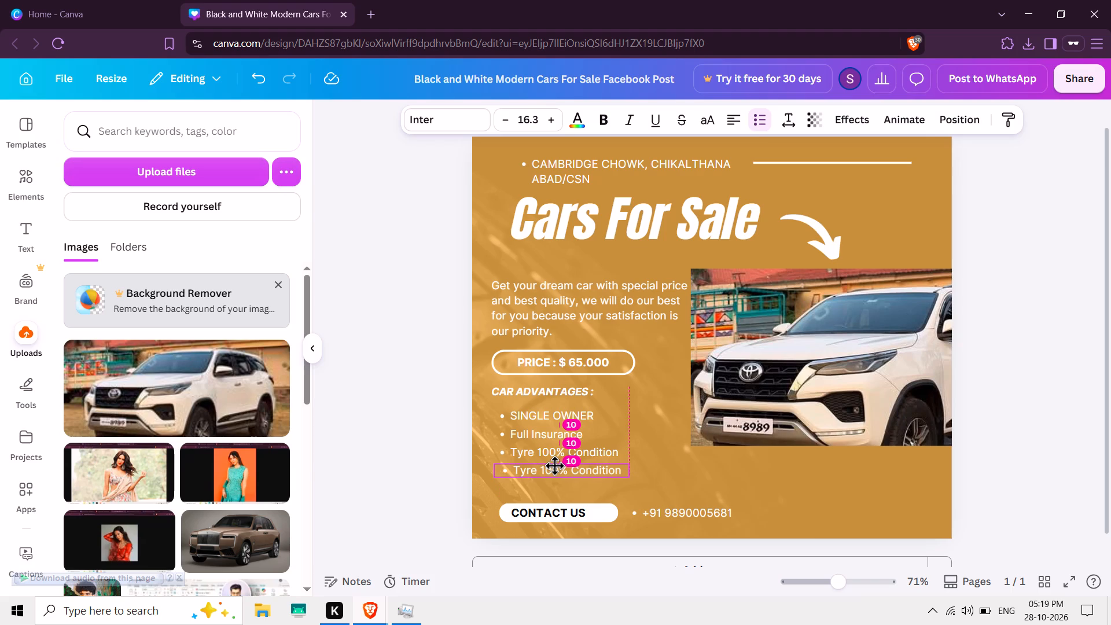
left_click_drag(554, 465, 551, 464)
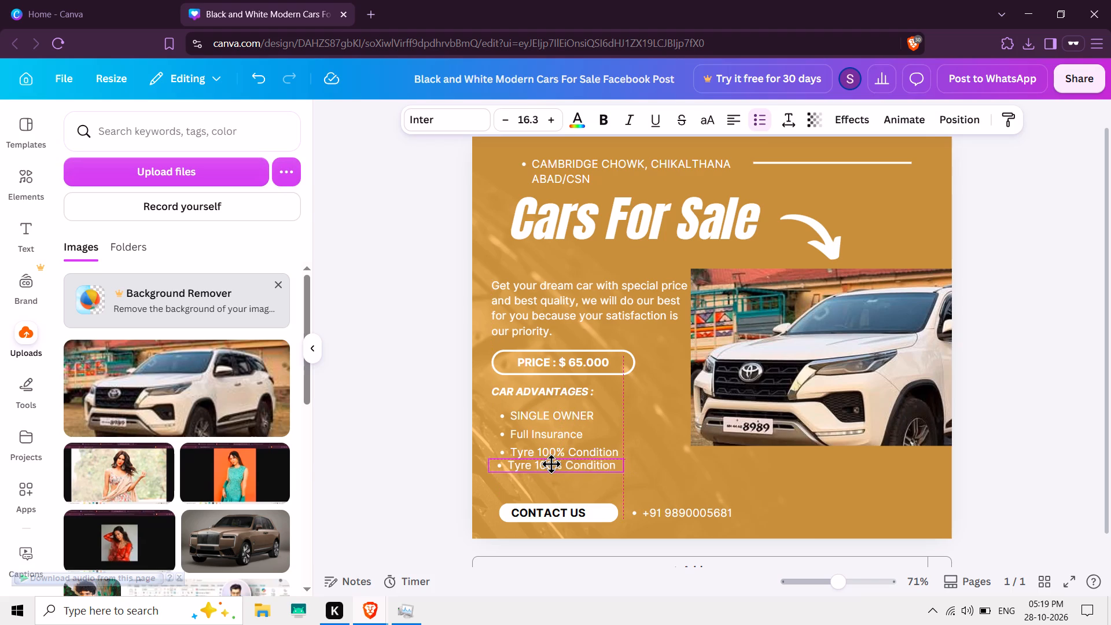
left_click_drag(551, 464, 553, 462)
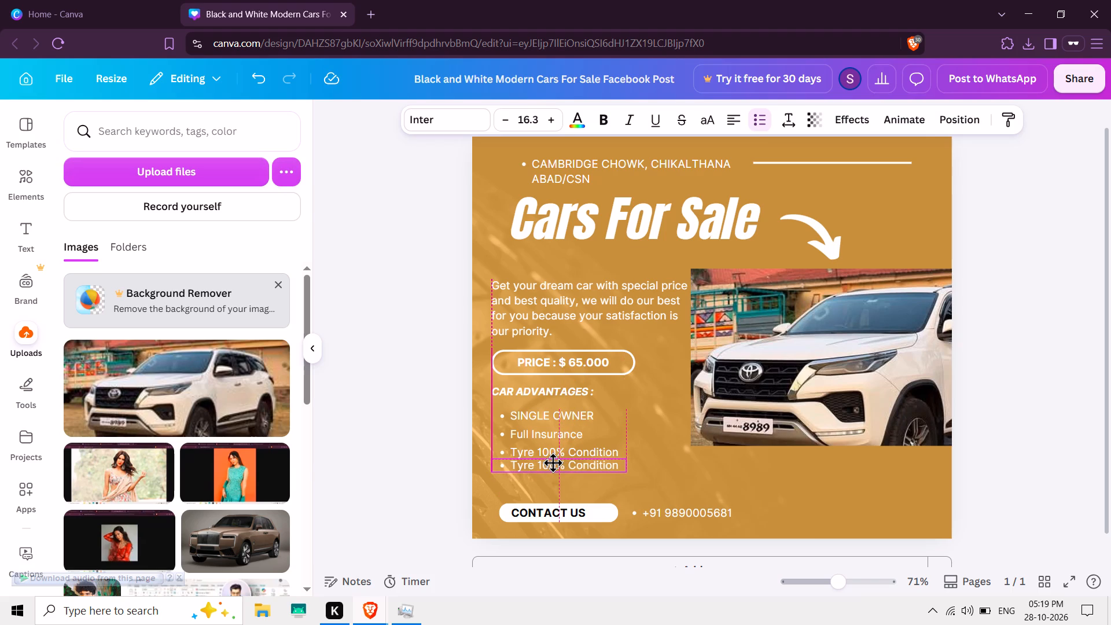
left_click_drag(553, 462, 553, 463)
left_click_drag(553, 463, 551, 463)
left_click_drag(551, 463, 553, 465)
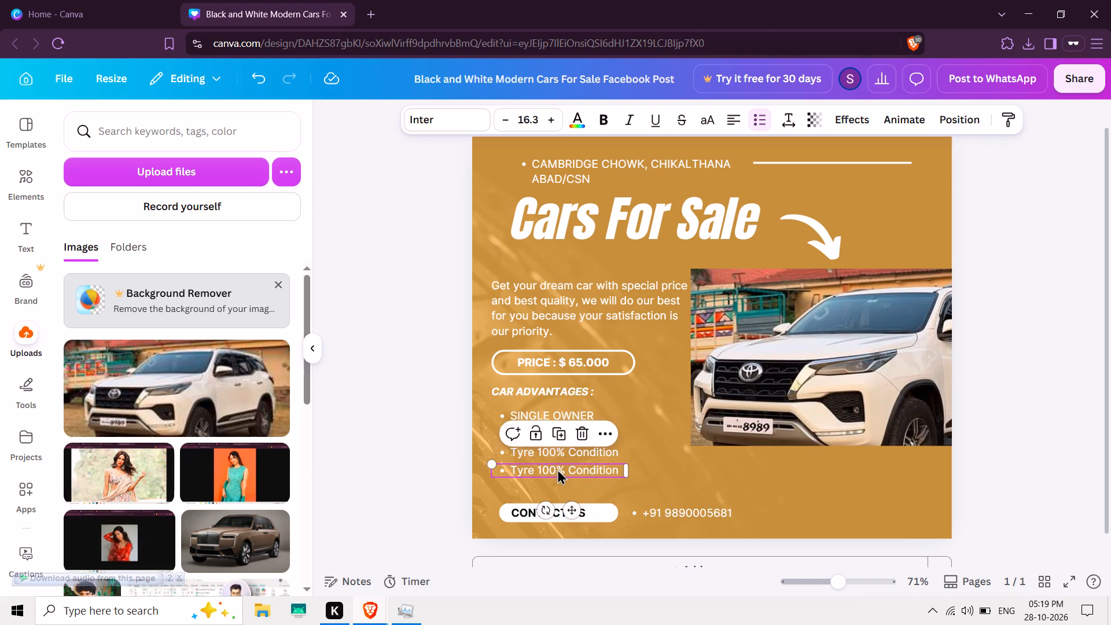
Replace the text of the duplicate "Tyre 100% Condition" bullet with "Model : 2023".
triple_click(557, 469)
key("BackSpace")
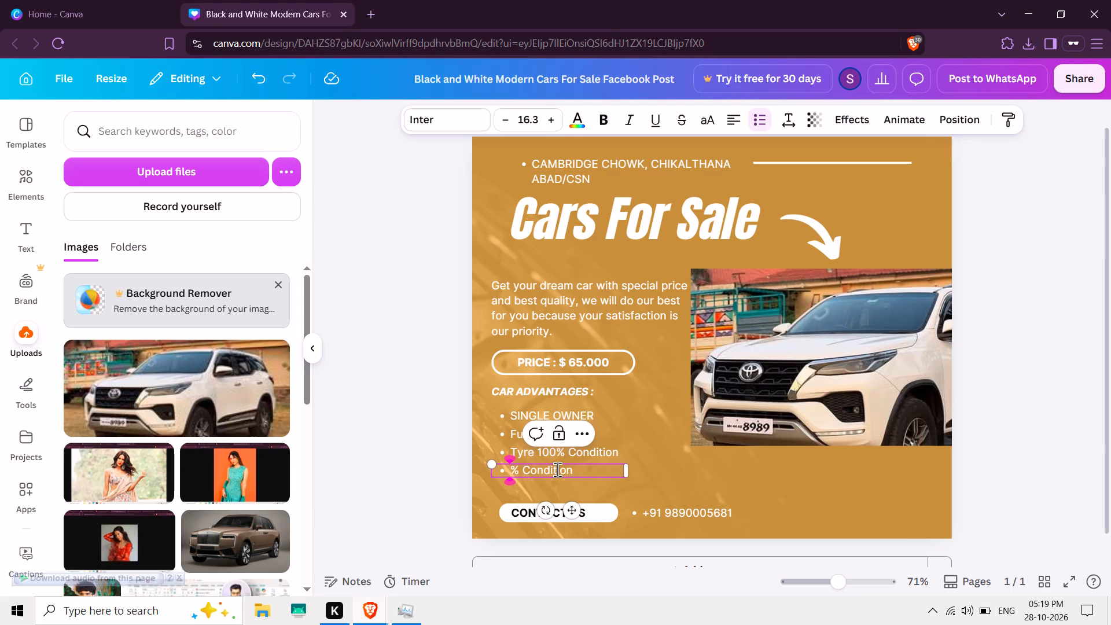
triple_click(595, 466)
key("BackSpace")
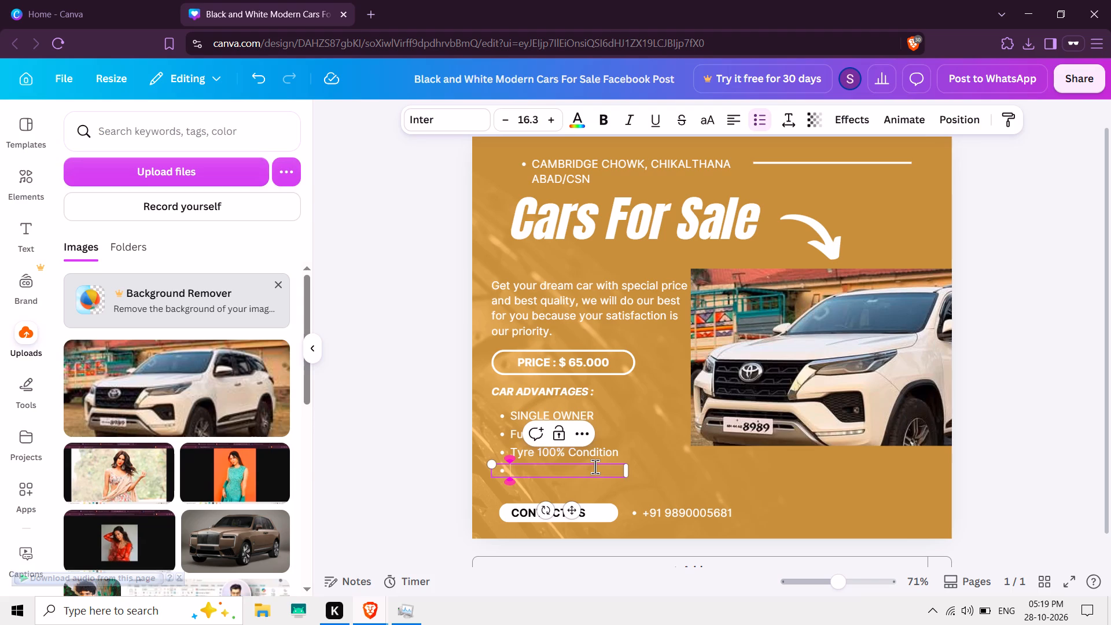
key("m")
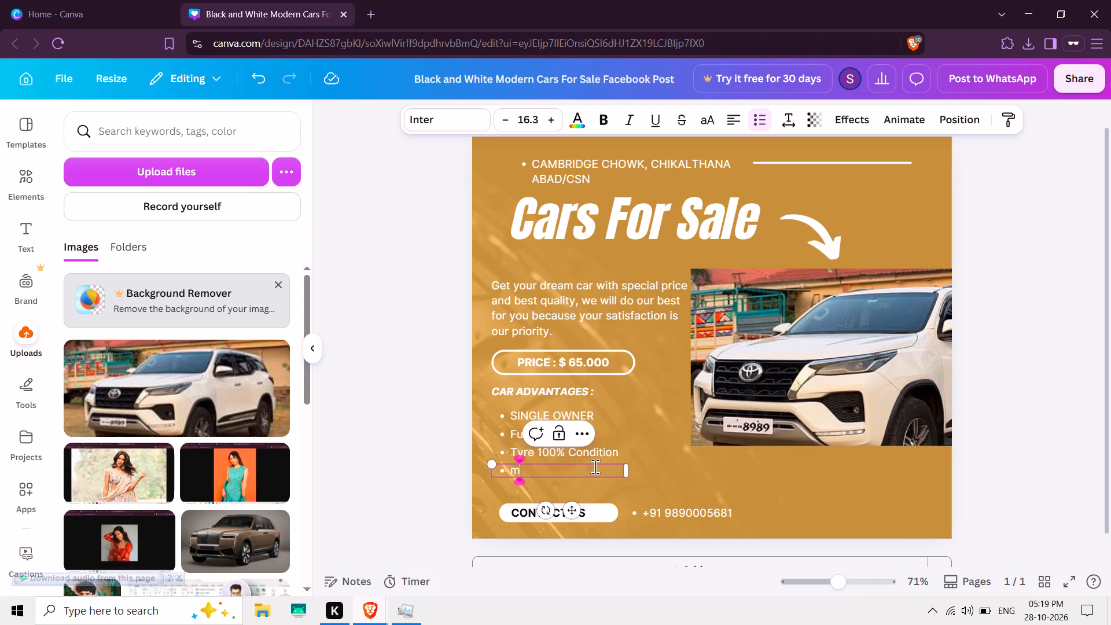
key("BackSpace")
key("shift+m")
type("ode")
key("l")
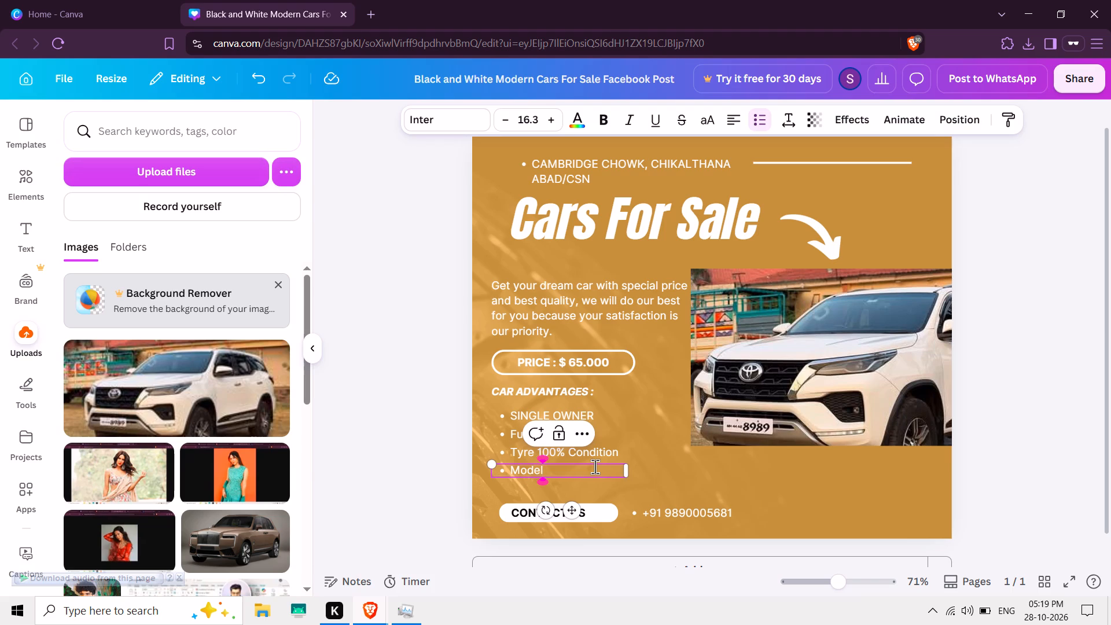
type(":")
key("space")
type("2023")
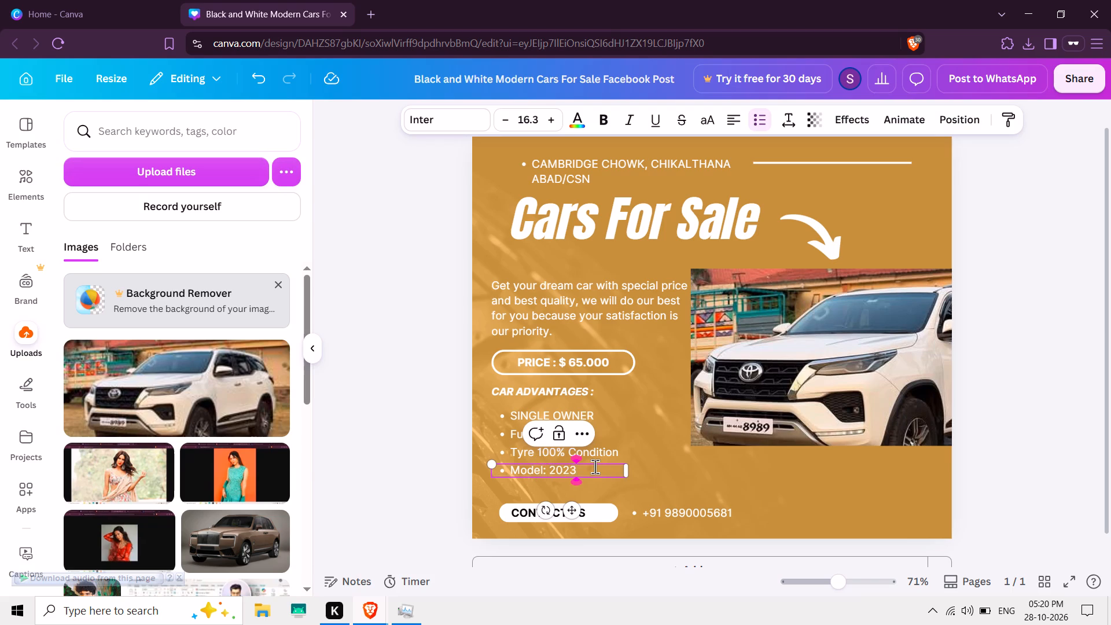
key("Left")
key("Left")
key("Left")
key("Left")
key("Left")
key("Left")
key("Left")
key("space")
key("Right")
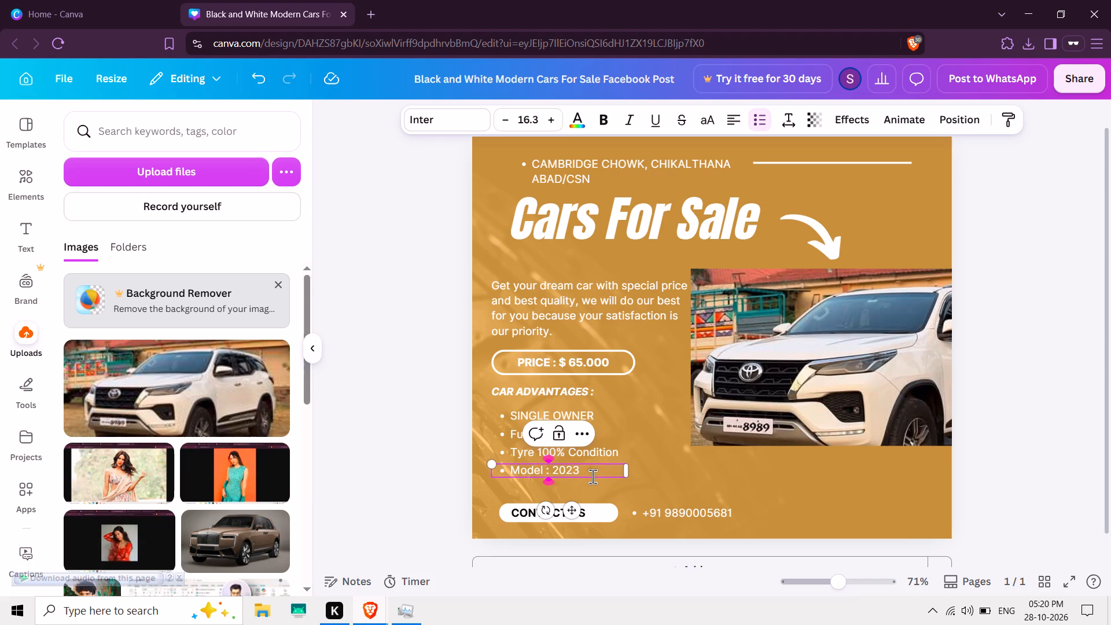
left_click(659, 470)
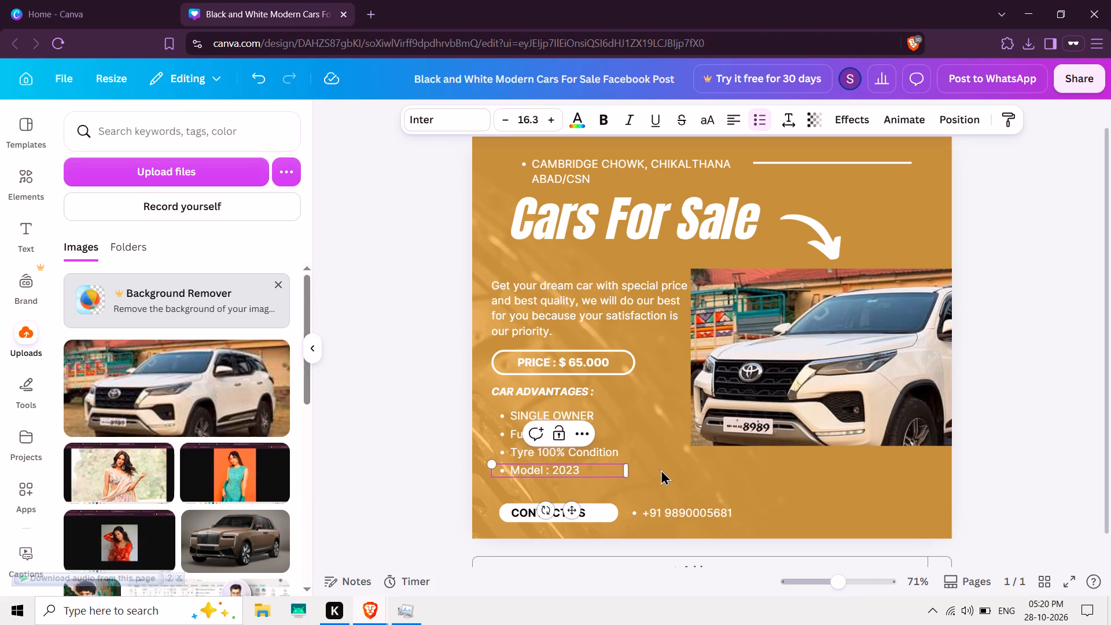
left_click(661, 469)
Make the "Model : 2023" bullet bold.
left_click(599, 475)
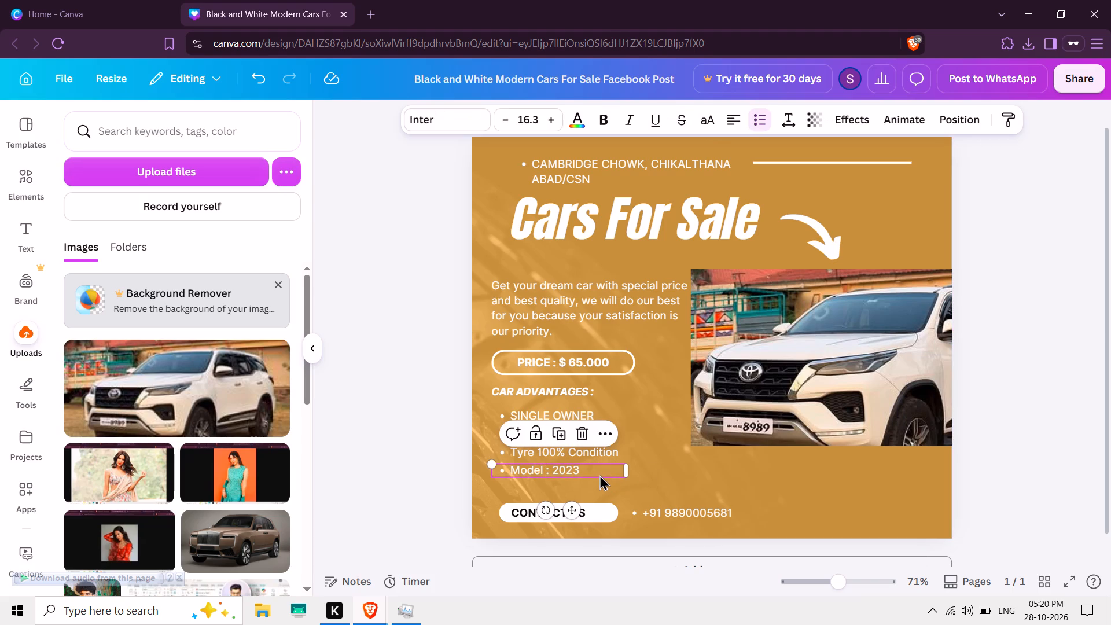
left_click(608, 119)
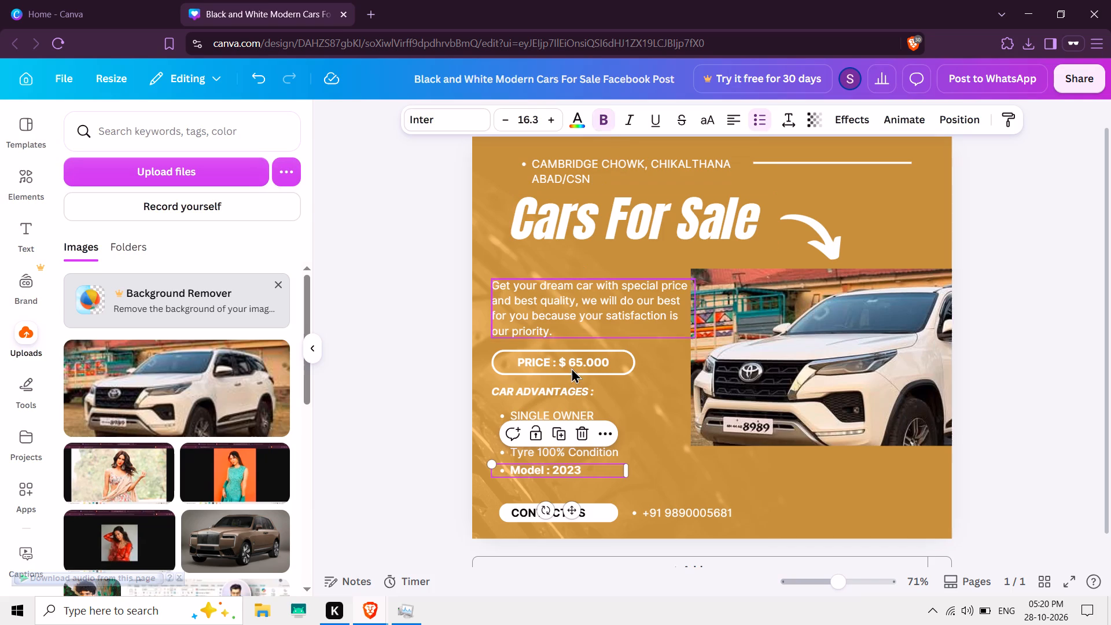
Duplicate the "Model : 2023" bullet and replace the copy's text with "Kilometer Driven 1,00,000".
left_click(550, 427)
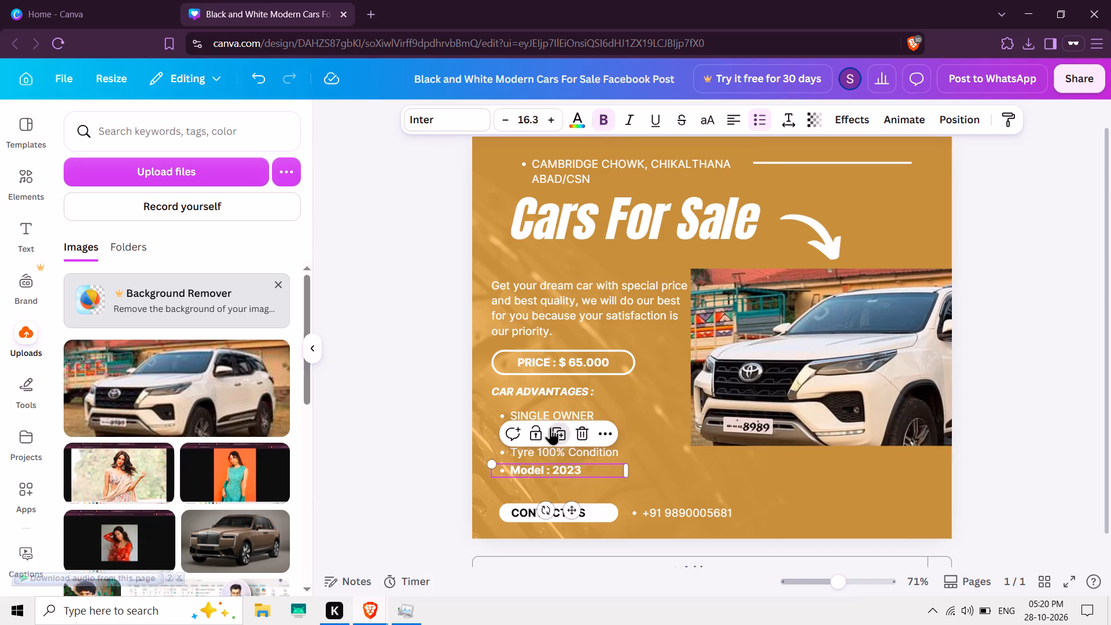
double_click(572, 490)
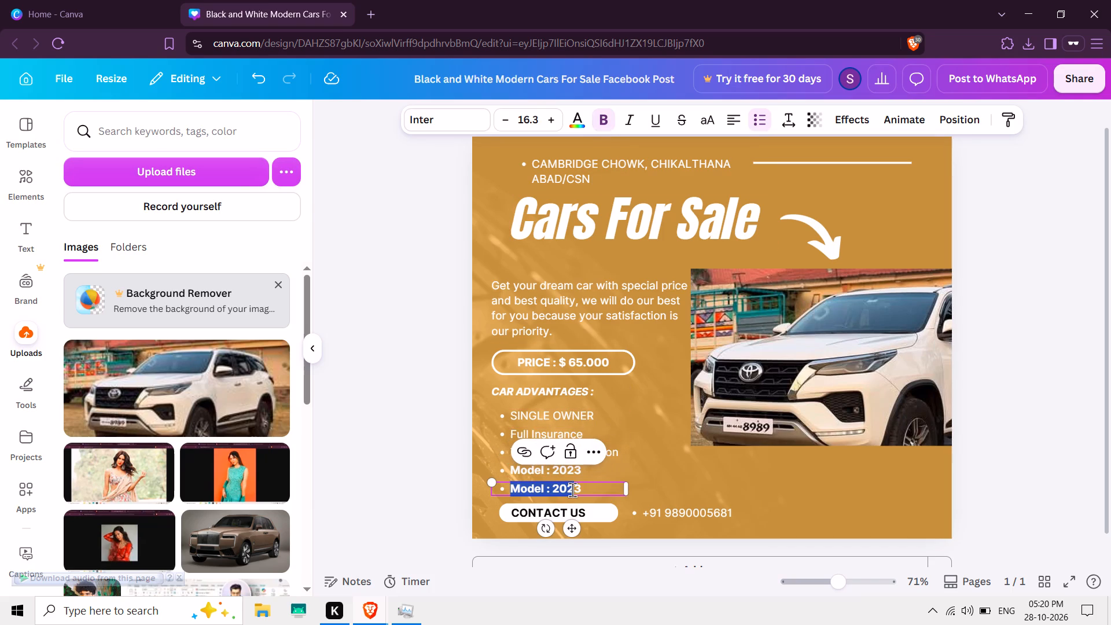
key("BackSpace")
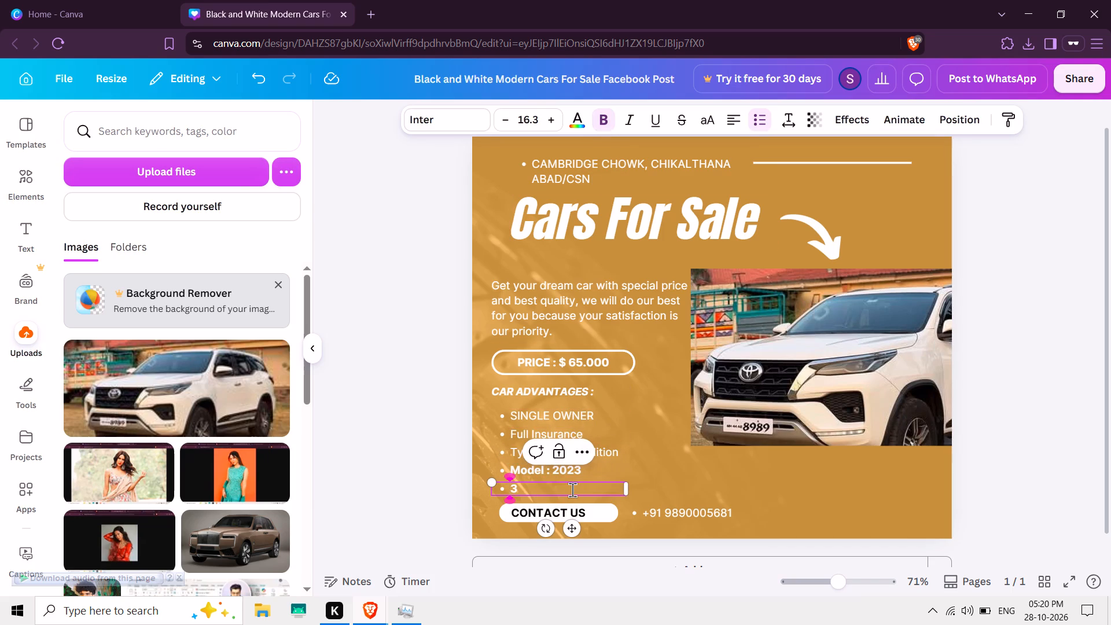
key("Right")
key("BackSpace")
type("kil")
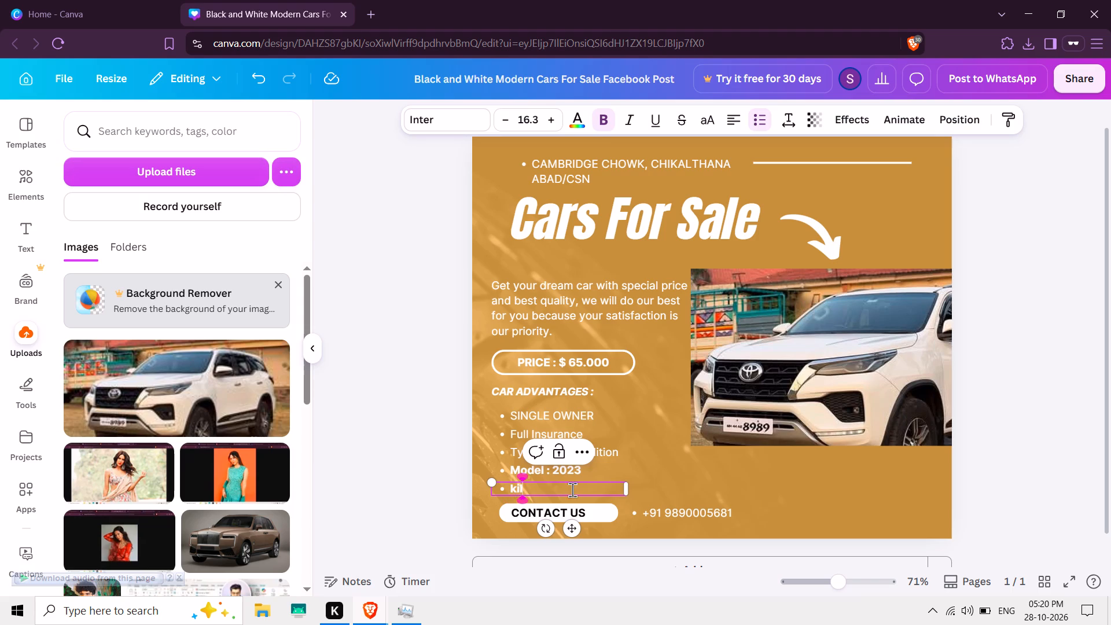
key("BackSpace")
key("BackSpace")
key("BackSpace")
type("Kil")
type("ometer")
key("space")
type("Dr")
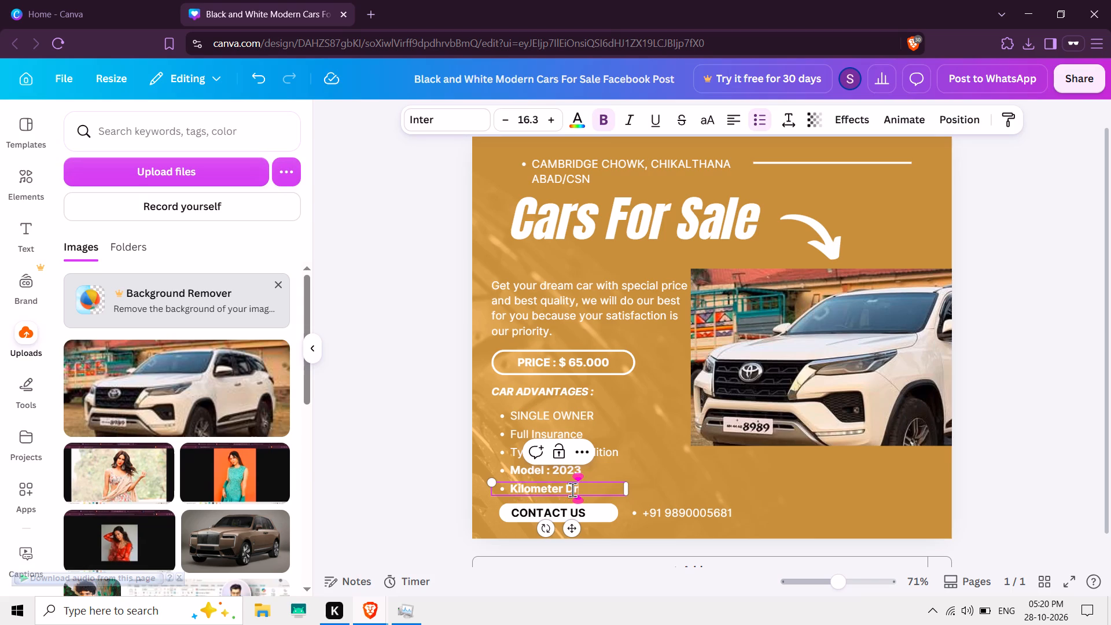
type("iven")
key("space")
key("space")
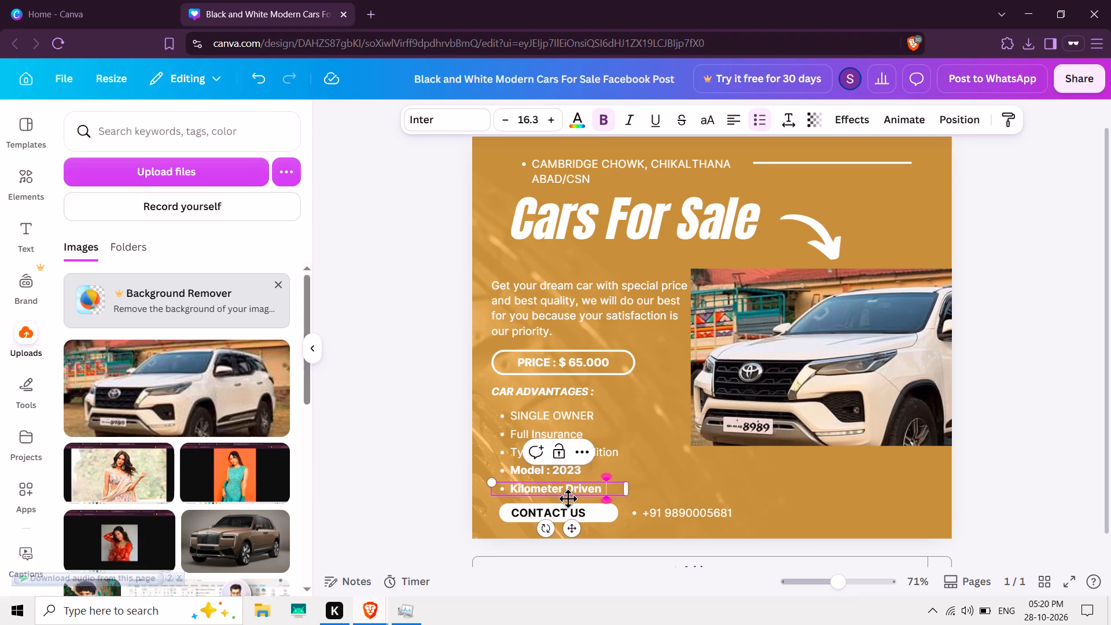
key("BackSpace")
key("space")
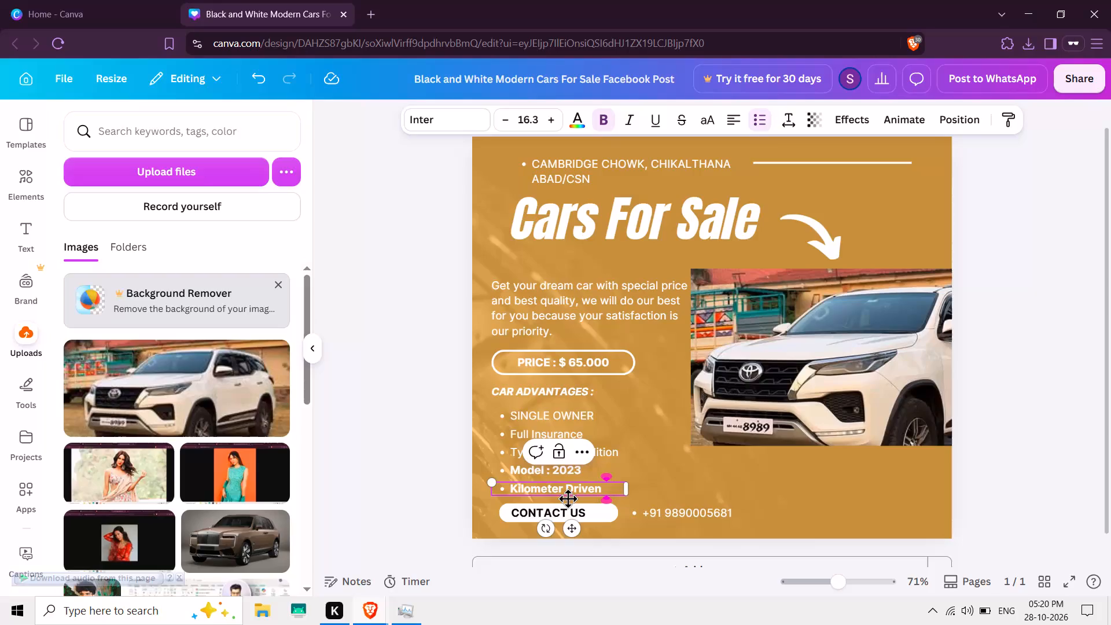
key("1")
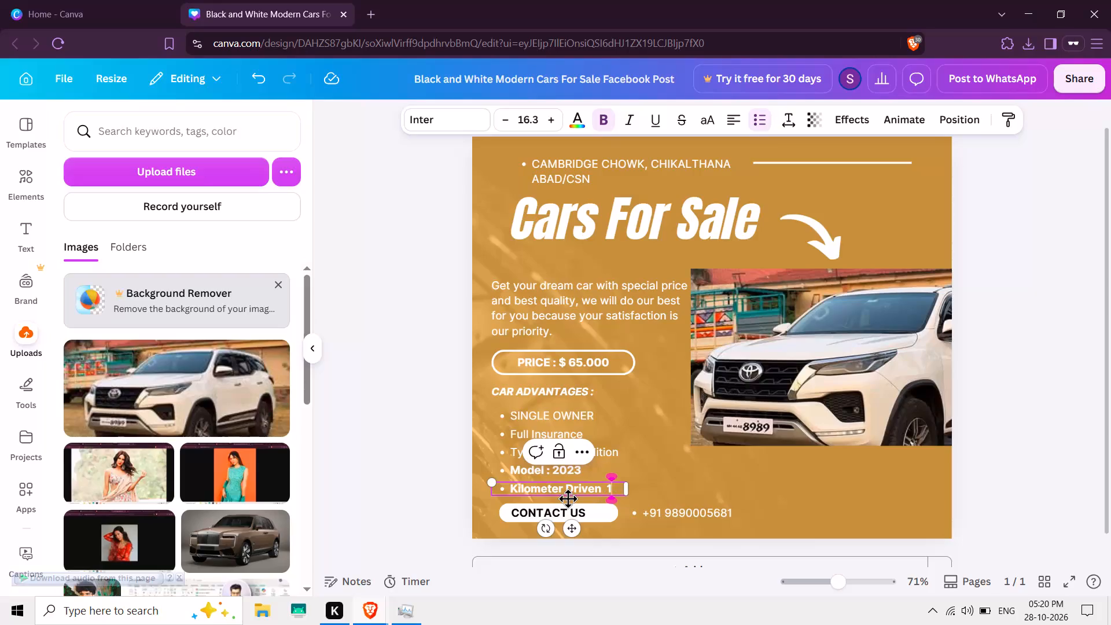
key("comma")
type("00")
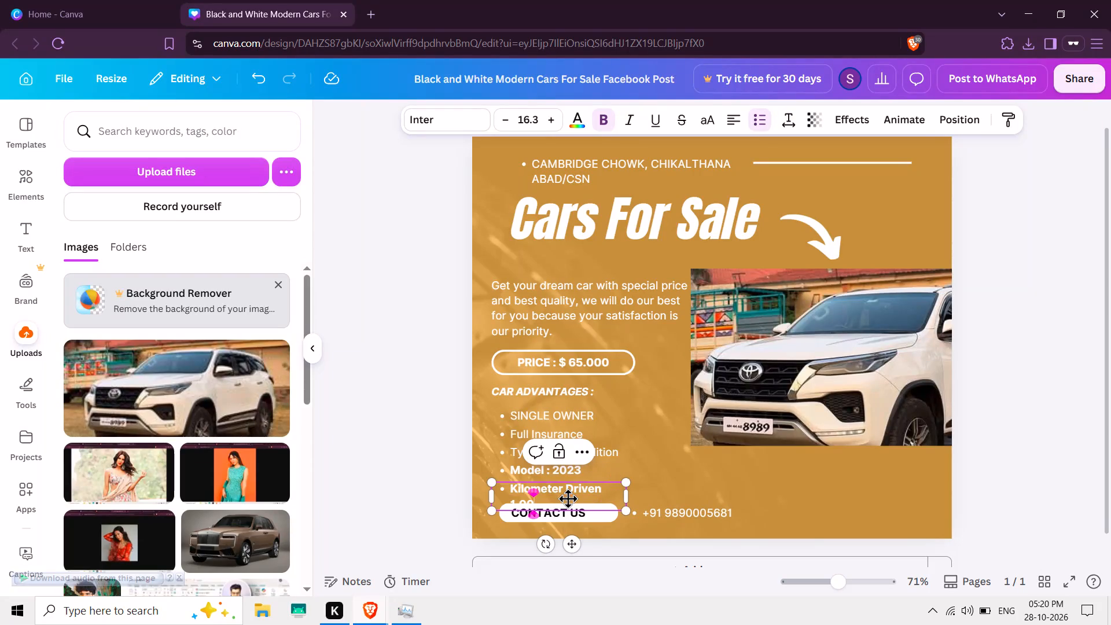
key("comma")
key("0")
type("00")
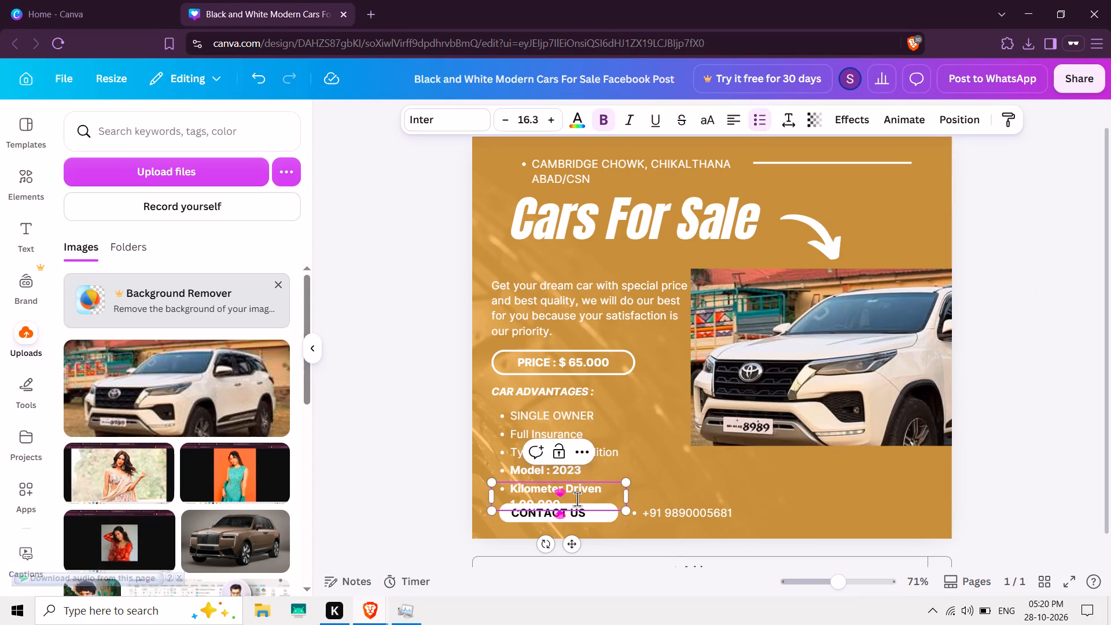
Widen the "Kilometer Driven" text box to about 374 so its text fits on one line.
left_click_drag(627, 494, 646, 488)
left_click_drag(646, 488, 657, 486)
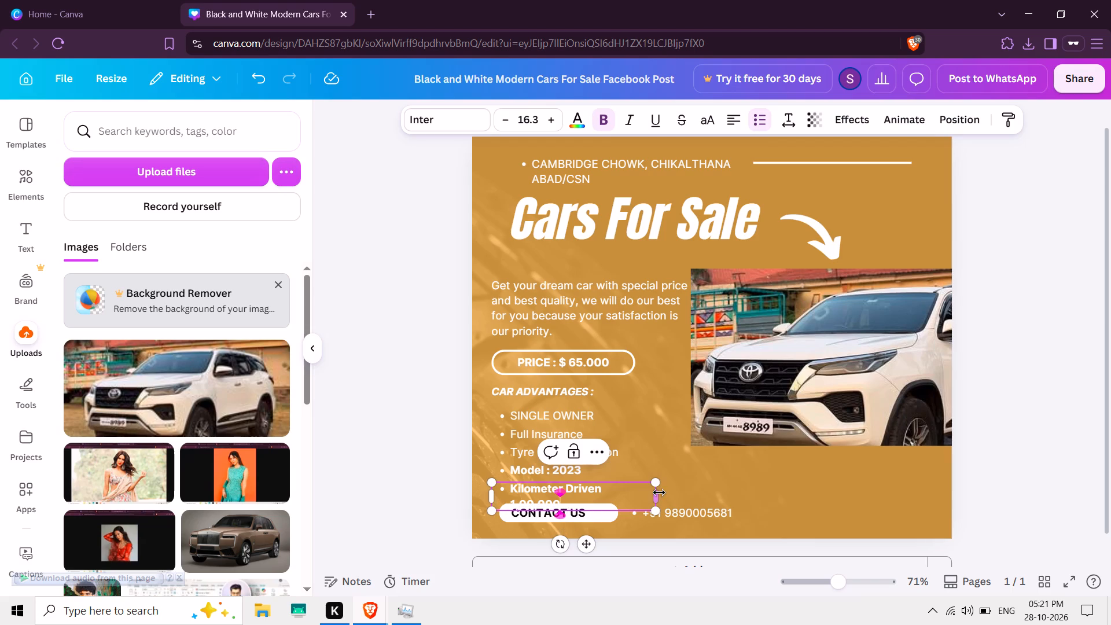
left_click_drag(657, 494, 685, 491)
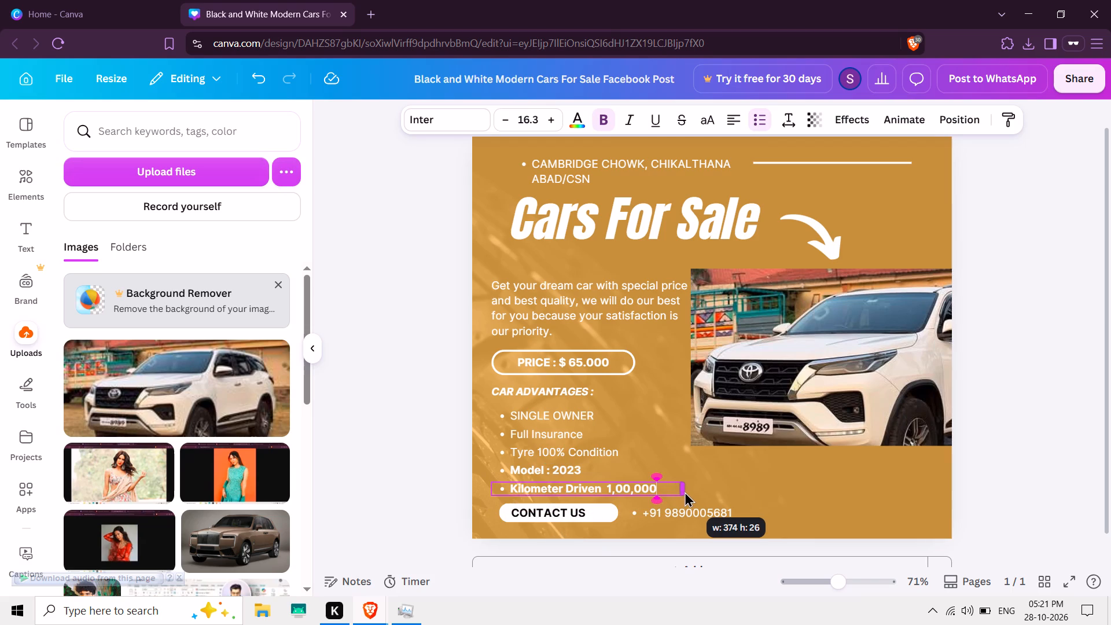
left_click_drag(685, 491, 686, 491)
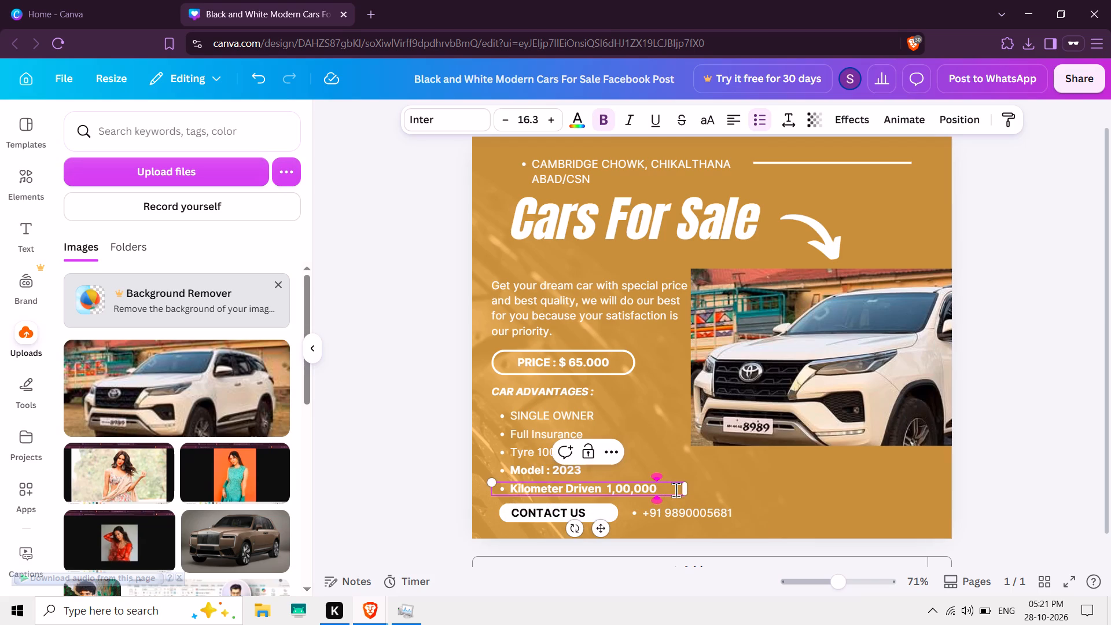
Add the unit "KM" after 1,00,000 in the "Kilometer Driven" bullet.
key("space")
type("KM")
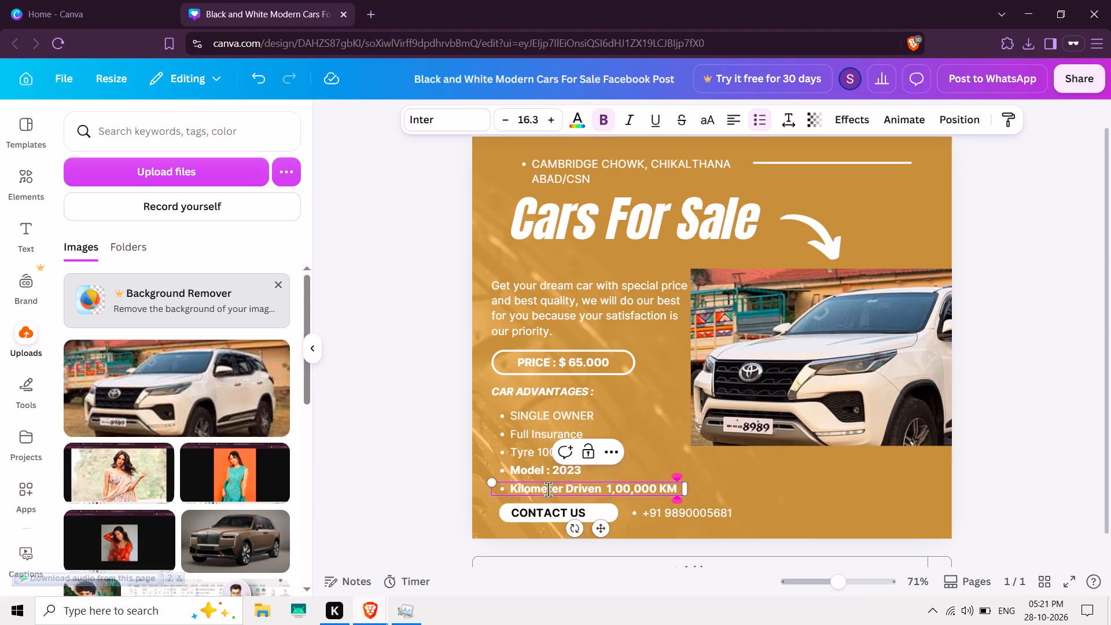
Make the "Tyre 100% Condition", "Full Insurance" and "SINGLE OWNER" bullets bold.
left_click(531, 448)
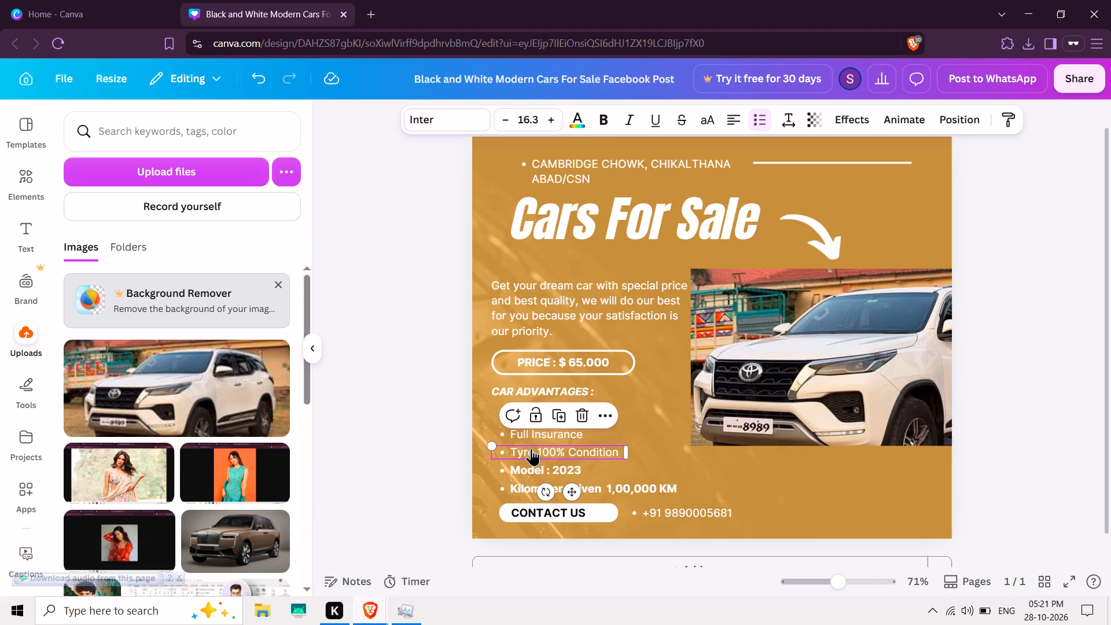
left_click(604, 117)
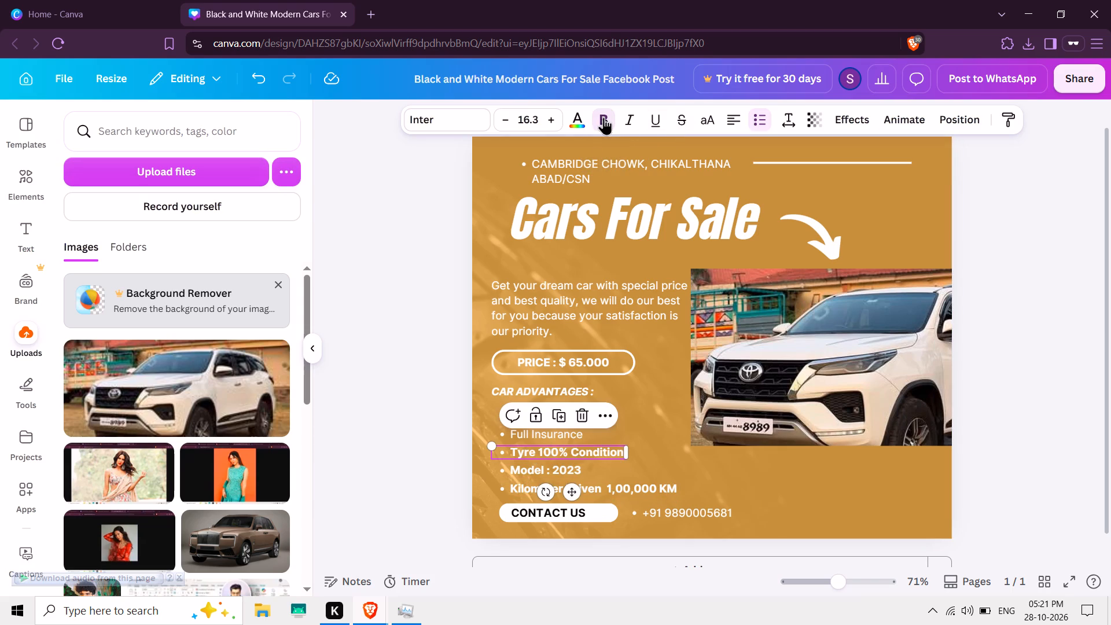
left_click(545, 432)
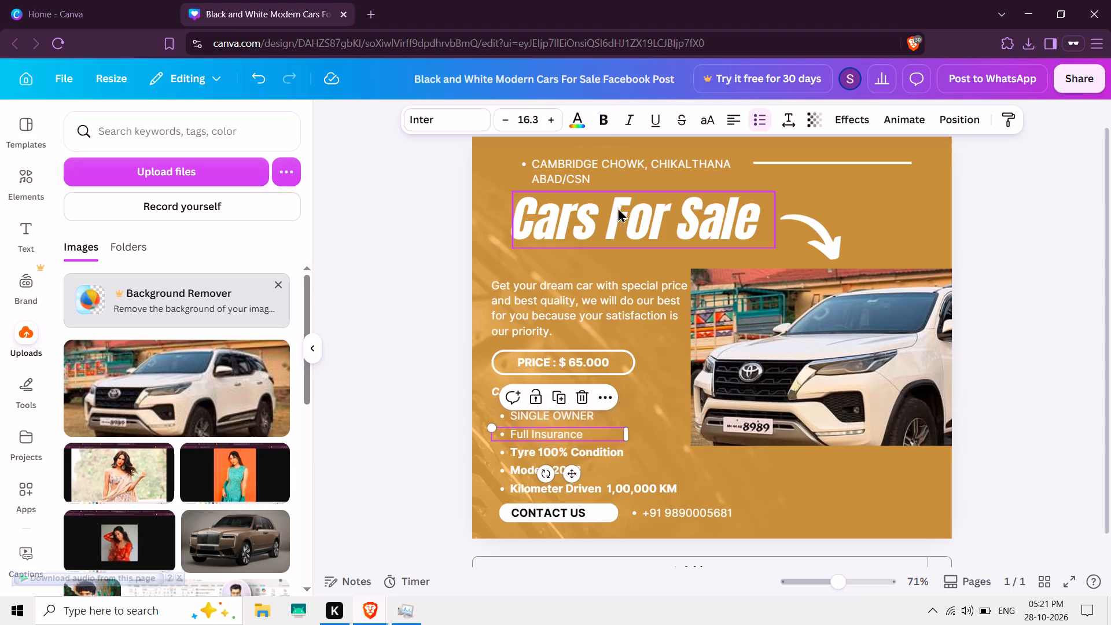
left_click(601, 115)
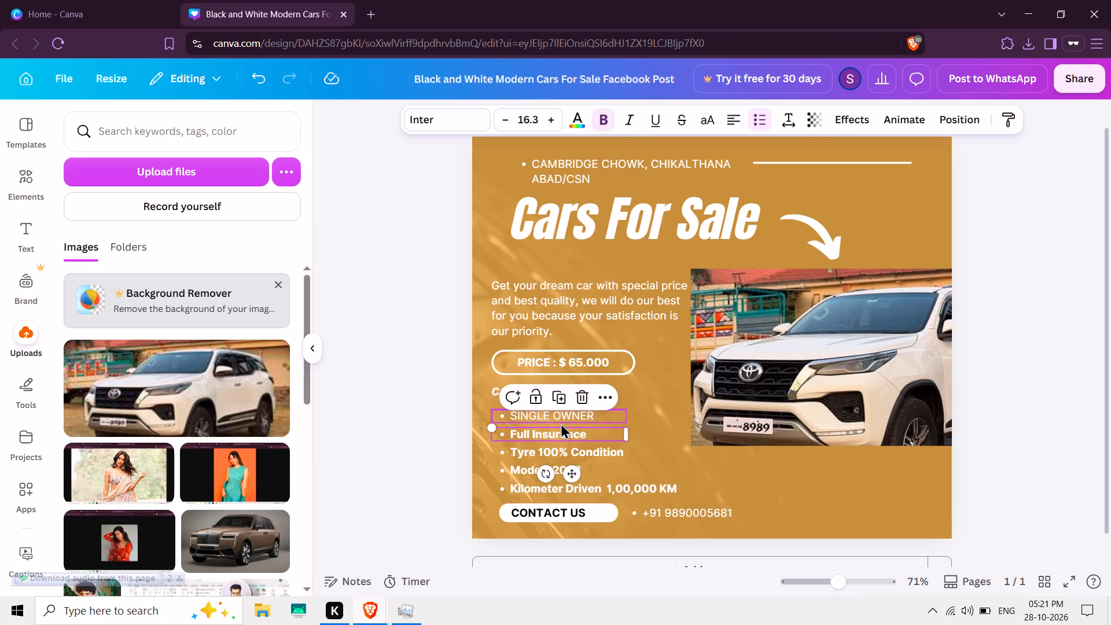
left_click(561, 423)
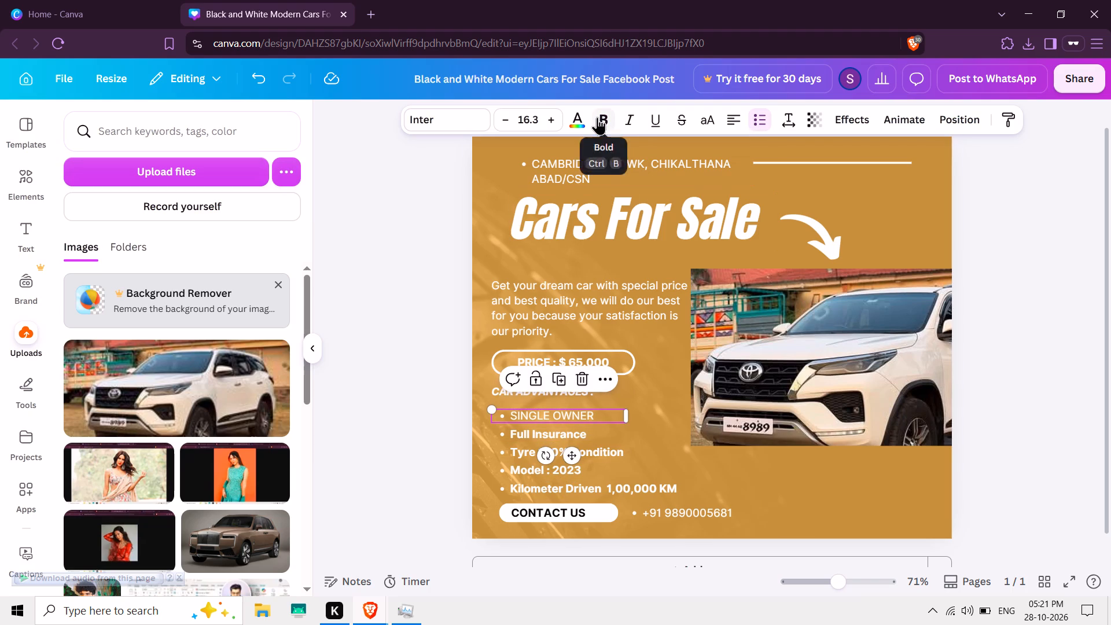
left_click(597, 117)
left_click(1025, 428)
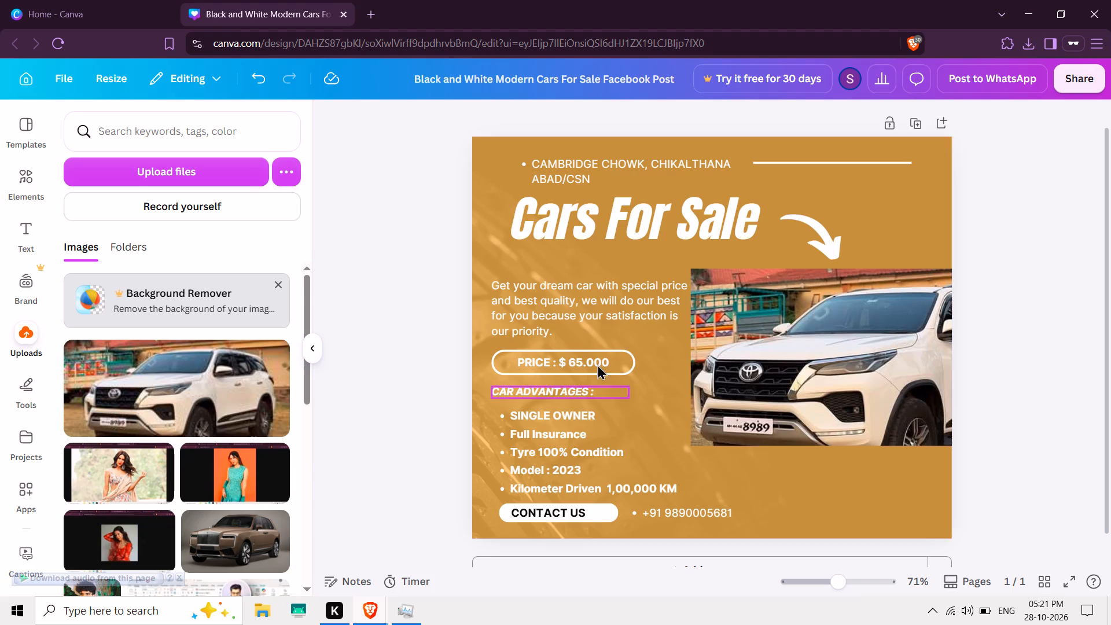
Add a second contact phone number with the +91 country code after the existing number beside CONTACT US.
left_click(570, 303)
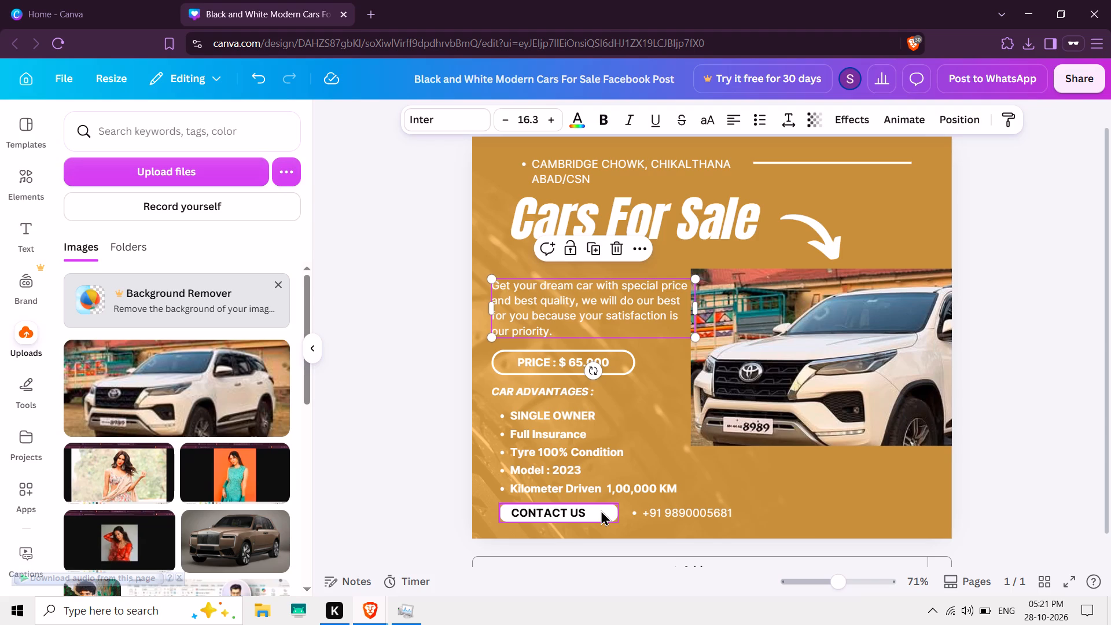
left_click(710, 513)
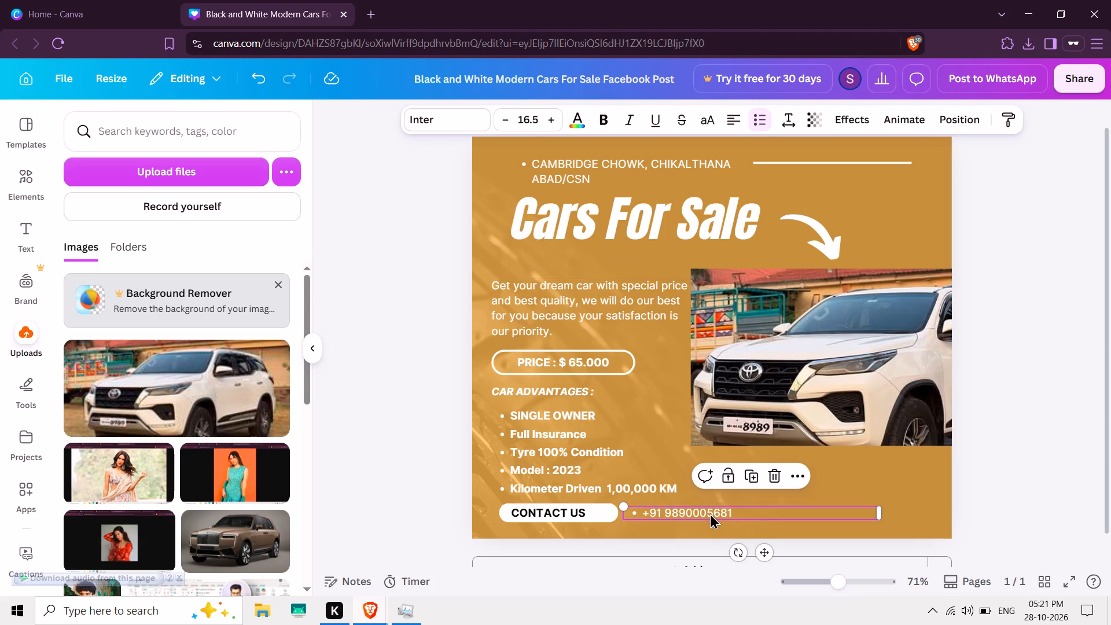
left_click(768, 514)
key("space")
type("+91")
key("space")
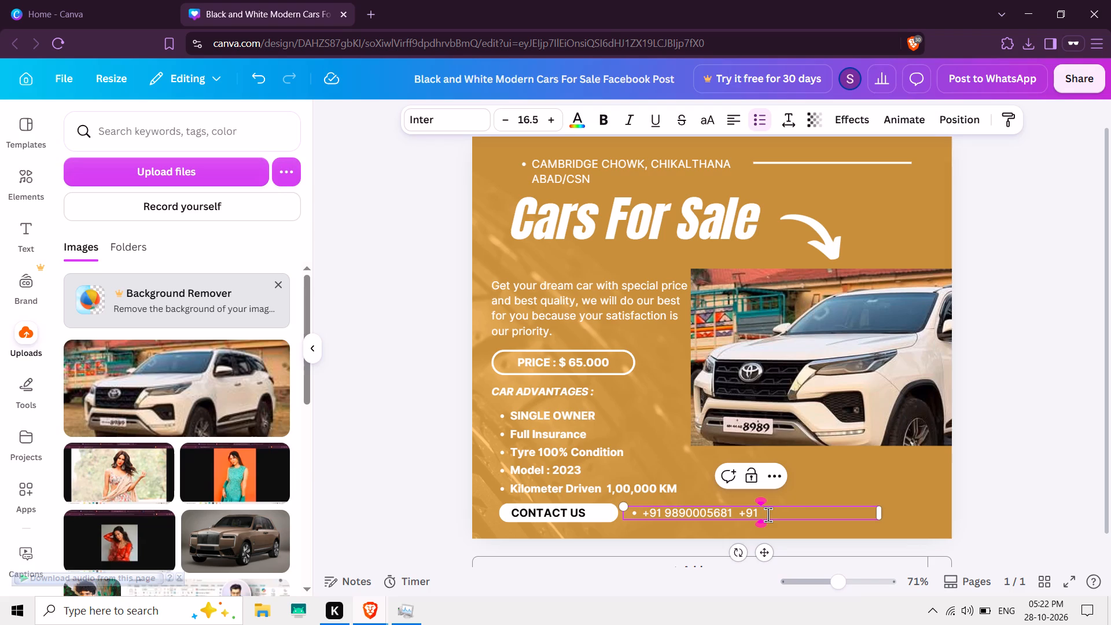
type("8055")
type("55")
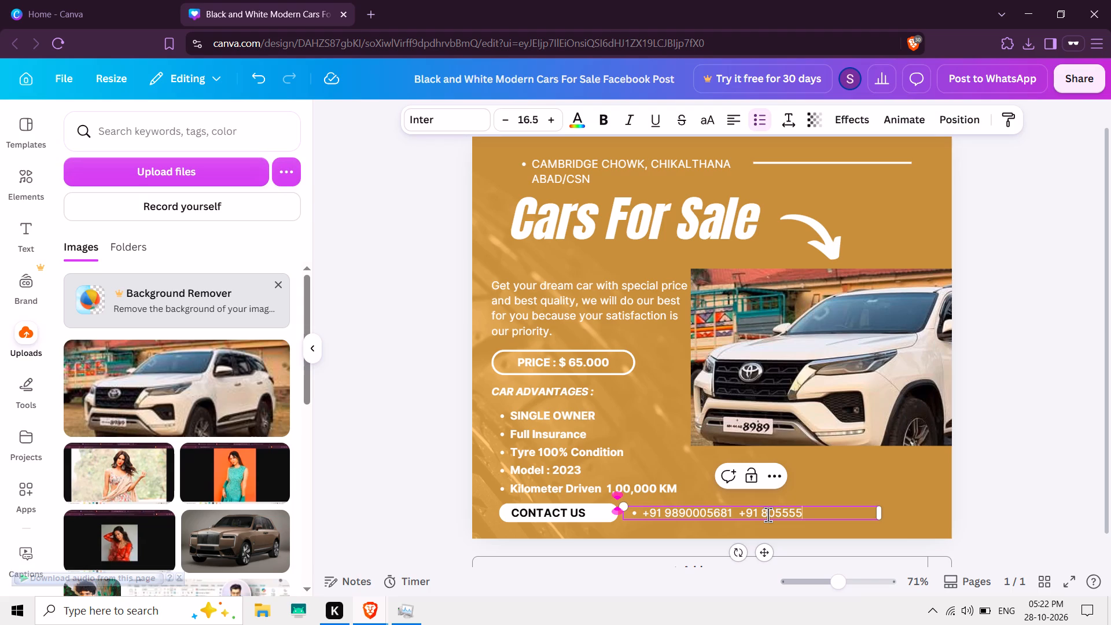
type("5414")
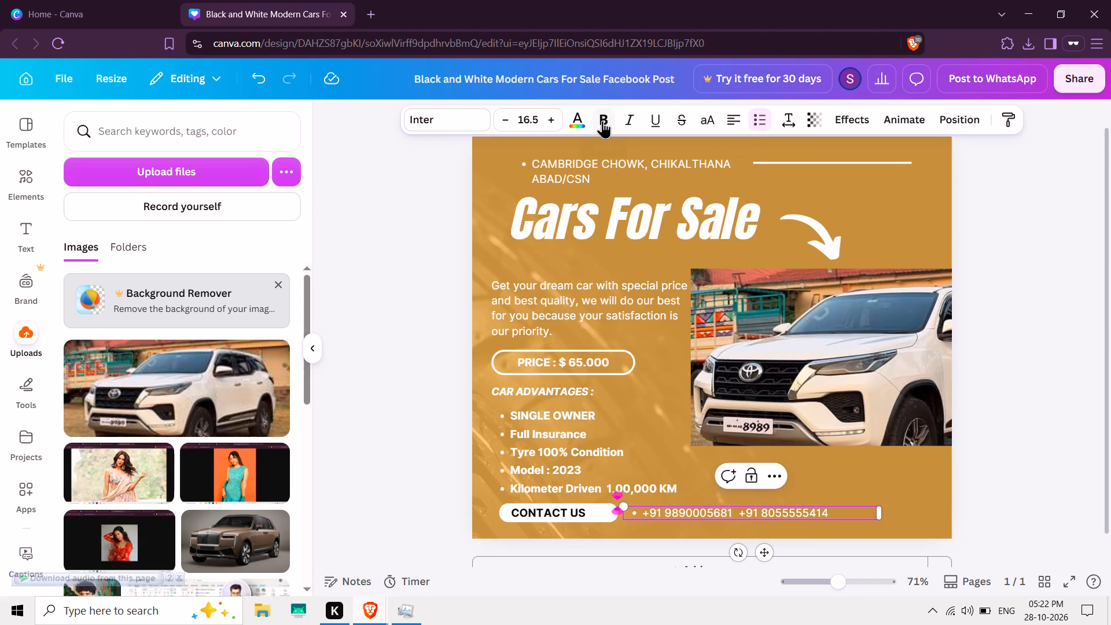
Apply bold formatting to the contact phone number text beside CONTACT US.
left_click(602, 120)
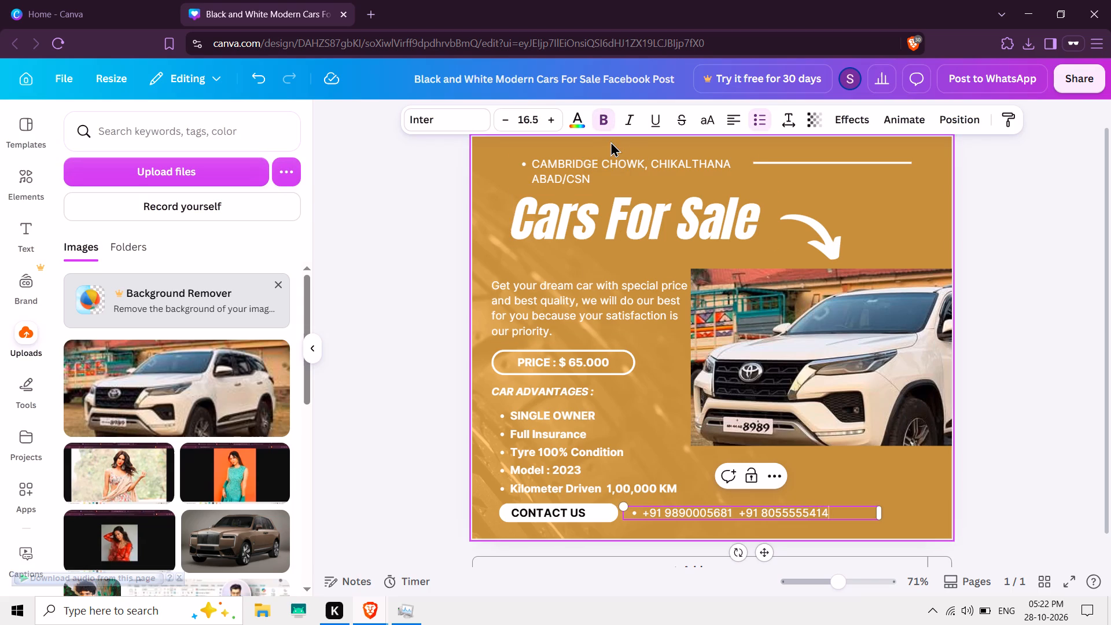
Make both phone numbers beside the "CONTACT US" label bold.
triple_click(727, 519)
left_click(727, 519)
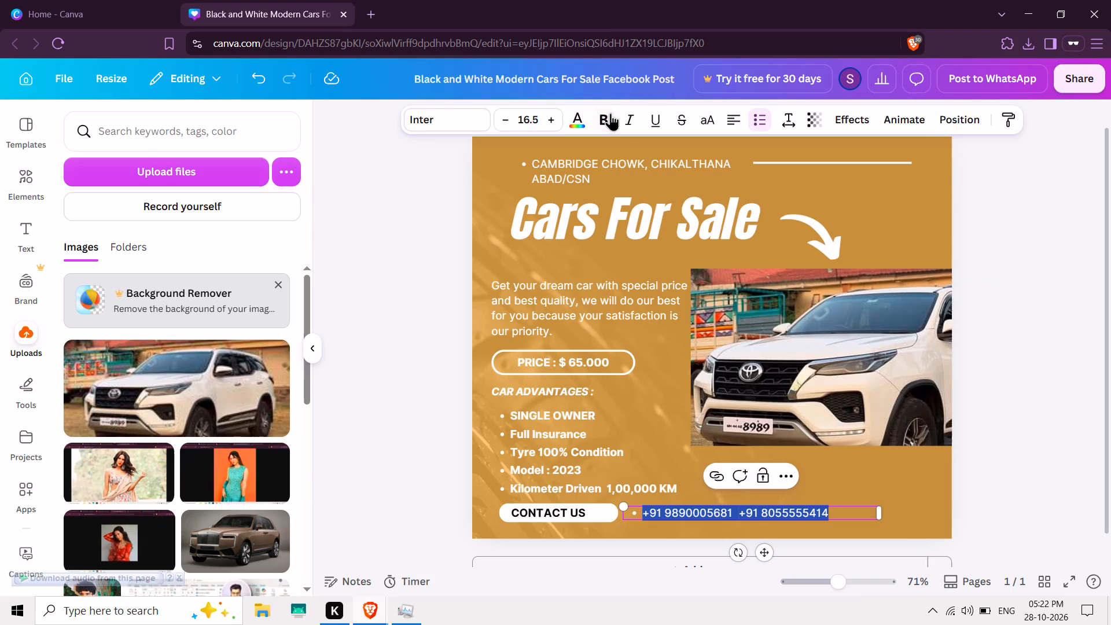
left_click(610, 113)
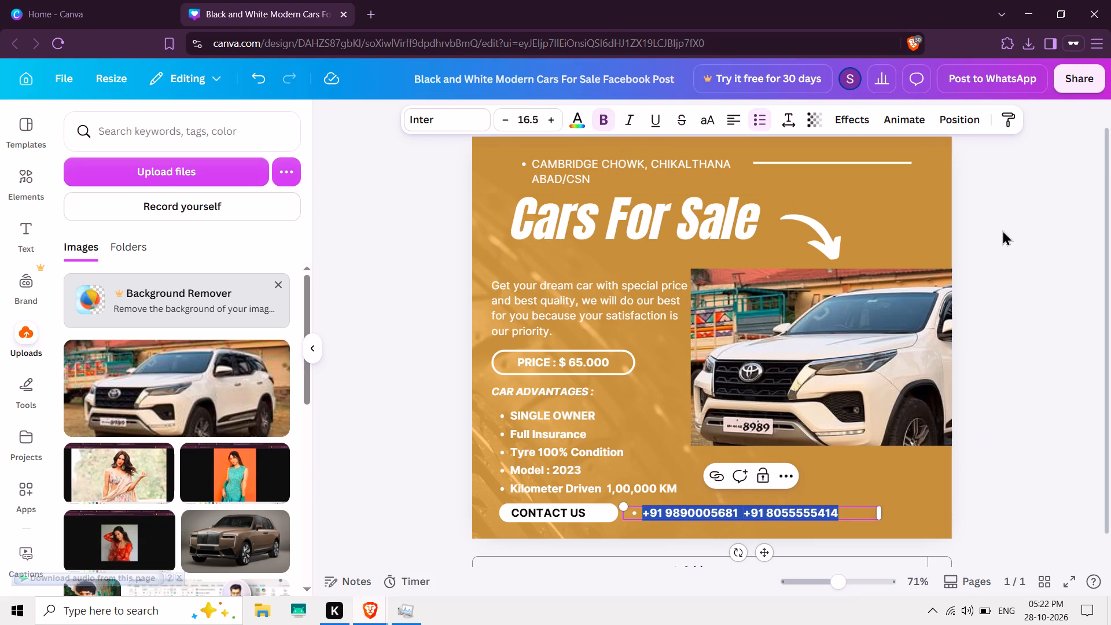
left_click(1002, 230)
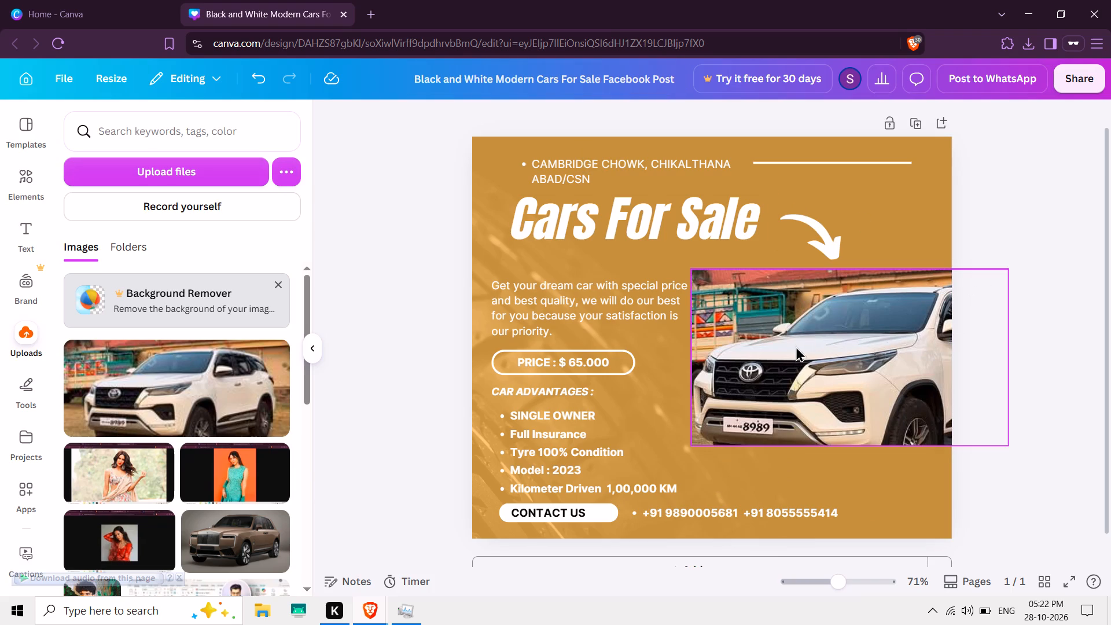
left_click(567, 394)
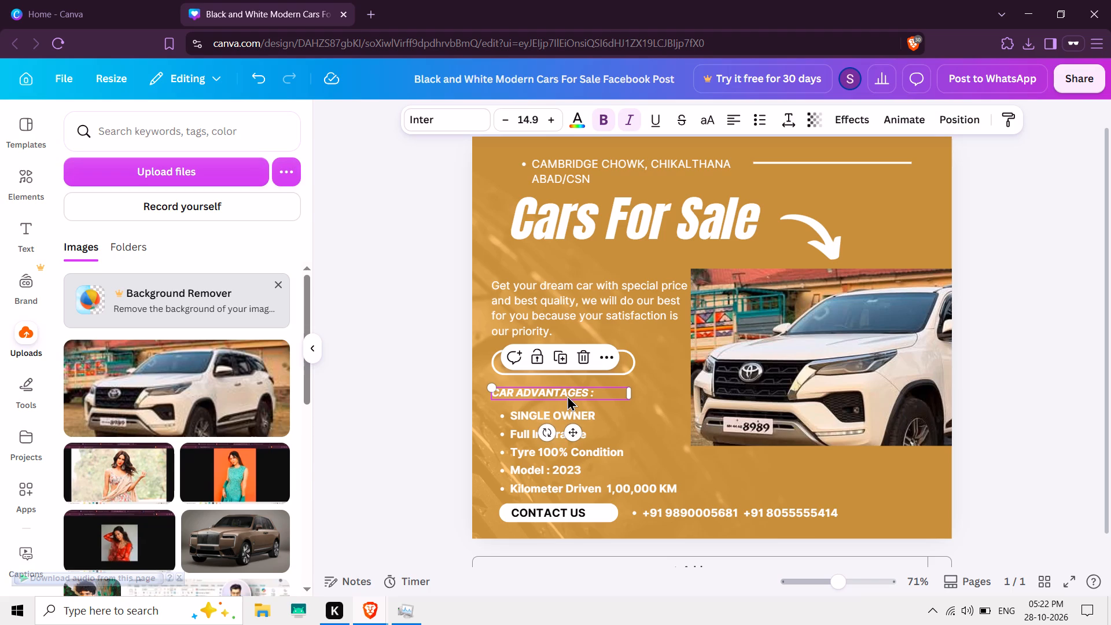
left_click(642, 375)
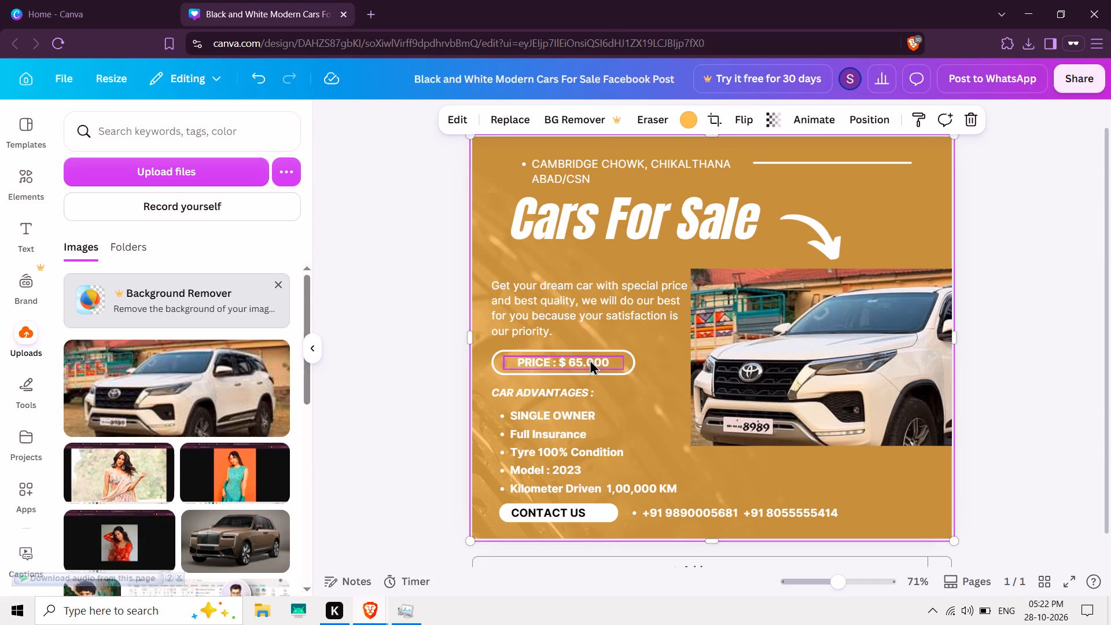
Replace the dollar amount in the "PRICE :" label with 35, leaving out the dollar sign.
double_click(590, 359)
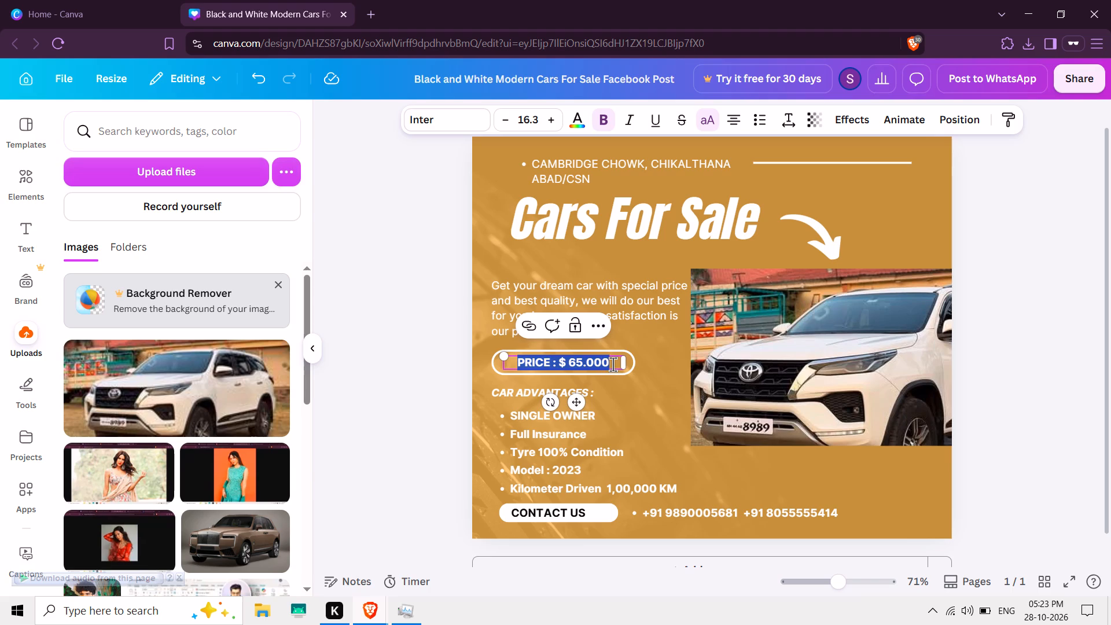
left_click(613, 364)
key("BackSpace")
key("BackSpace")
key("BackSpace")
key("BackSpace")
key("BackSpace")
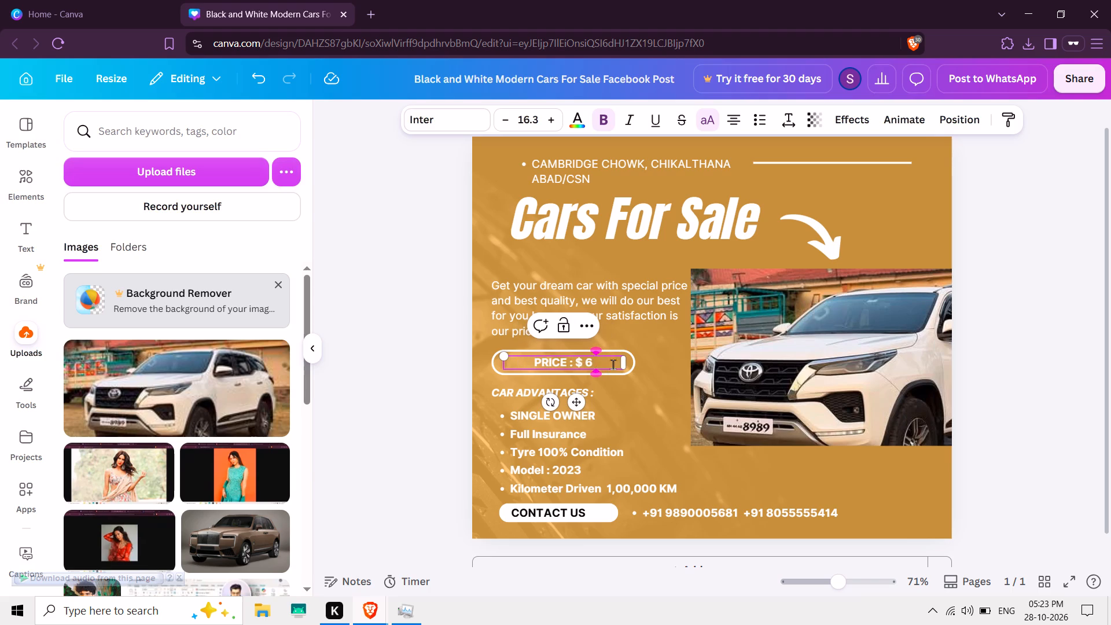
key("BackSpace")
key("BackSpace")
key("BackSpace")
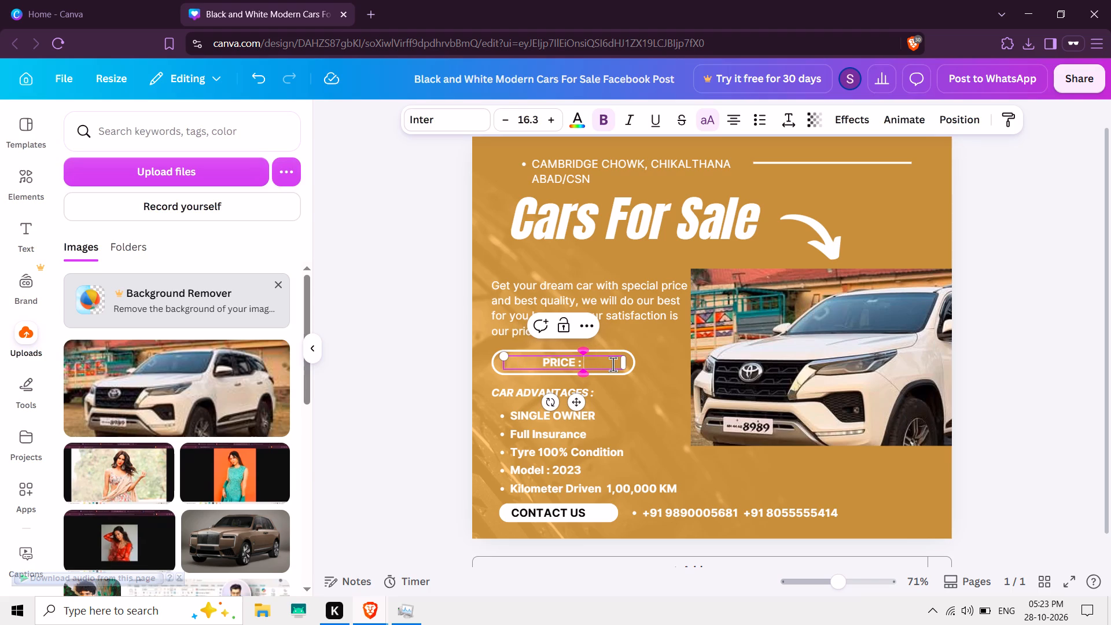
type("35")
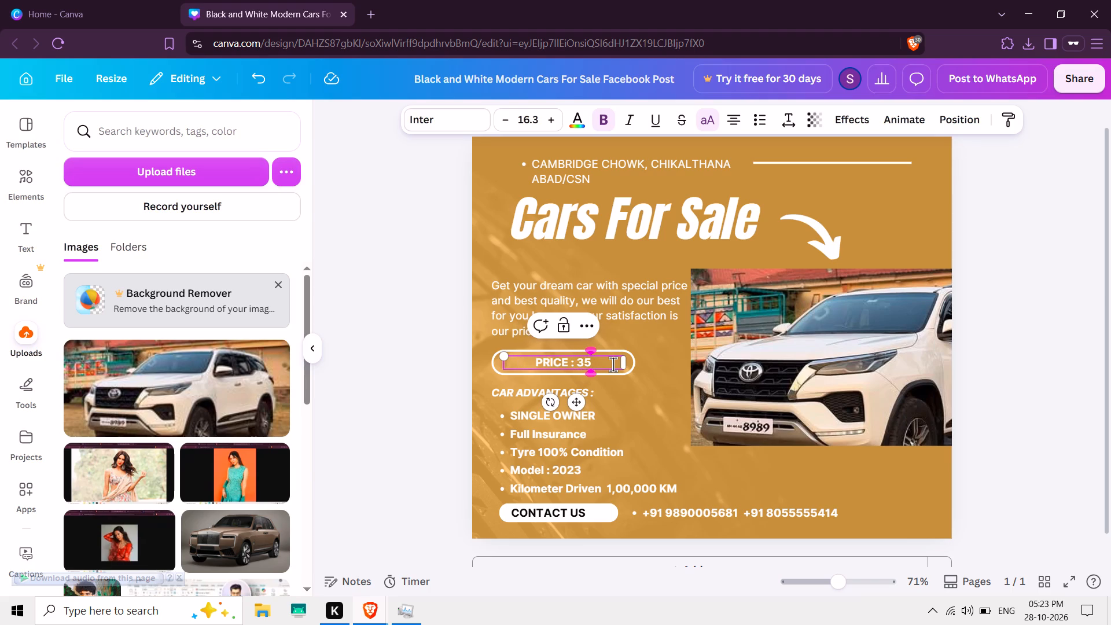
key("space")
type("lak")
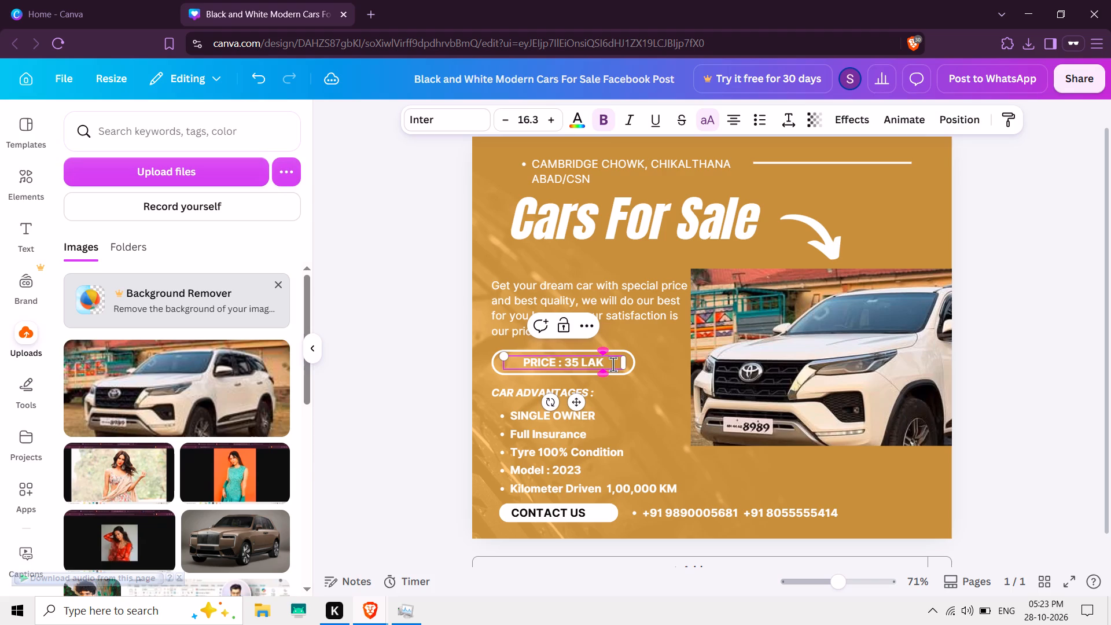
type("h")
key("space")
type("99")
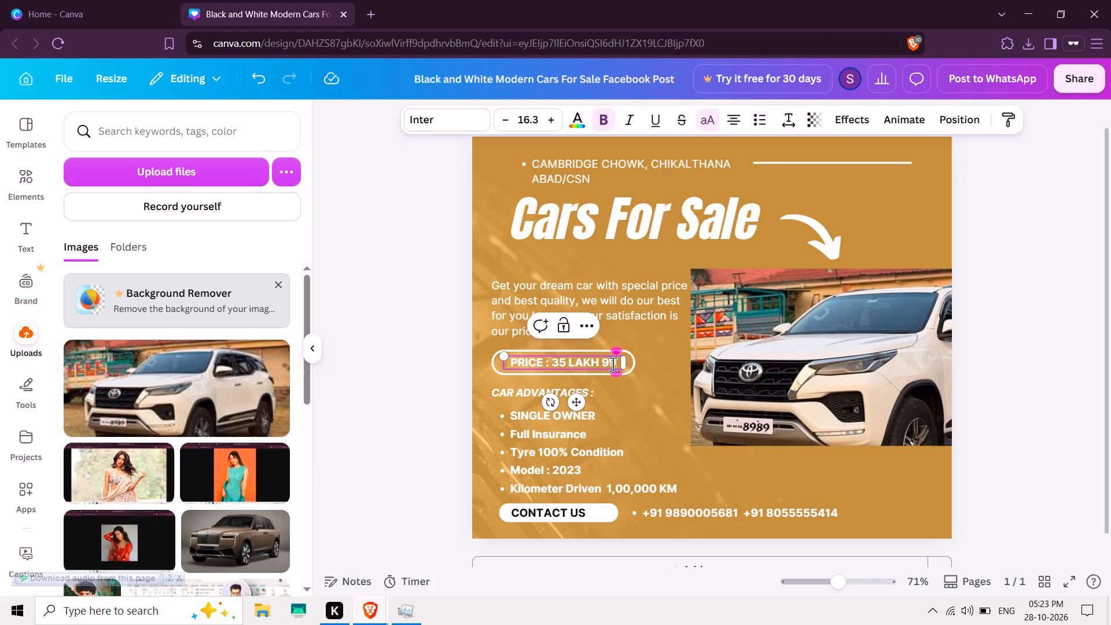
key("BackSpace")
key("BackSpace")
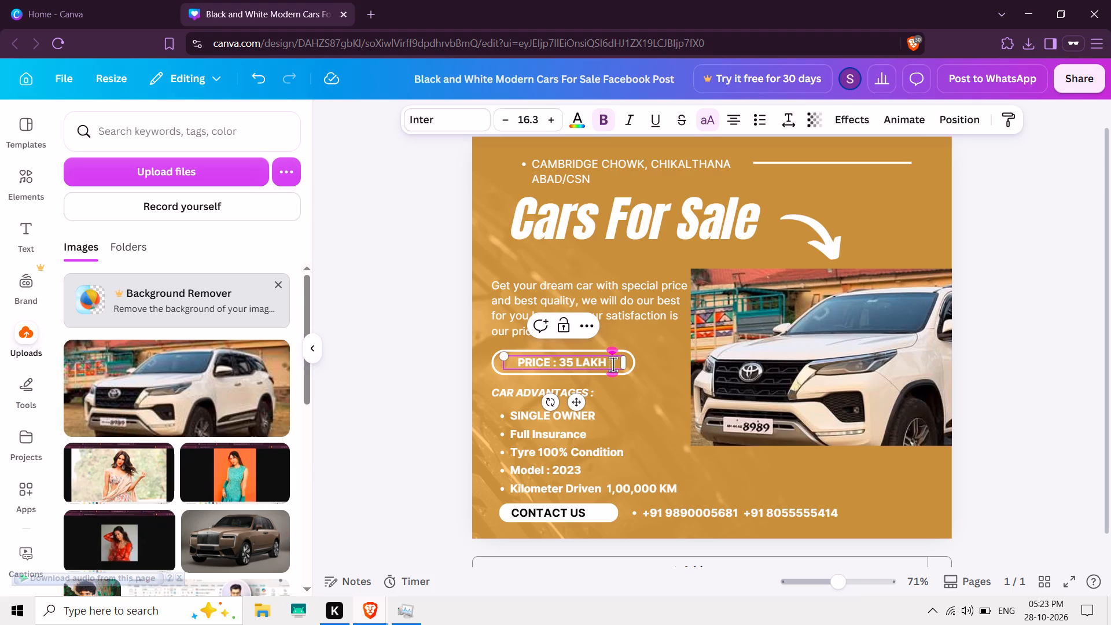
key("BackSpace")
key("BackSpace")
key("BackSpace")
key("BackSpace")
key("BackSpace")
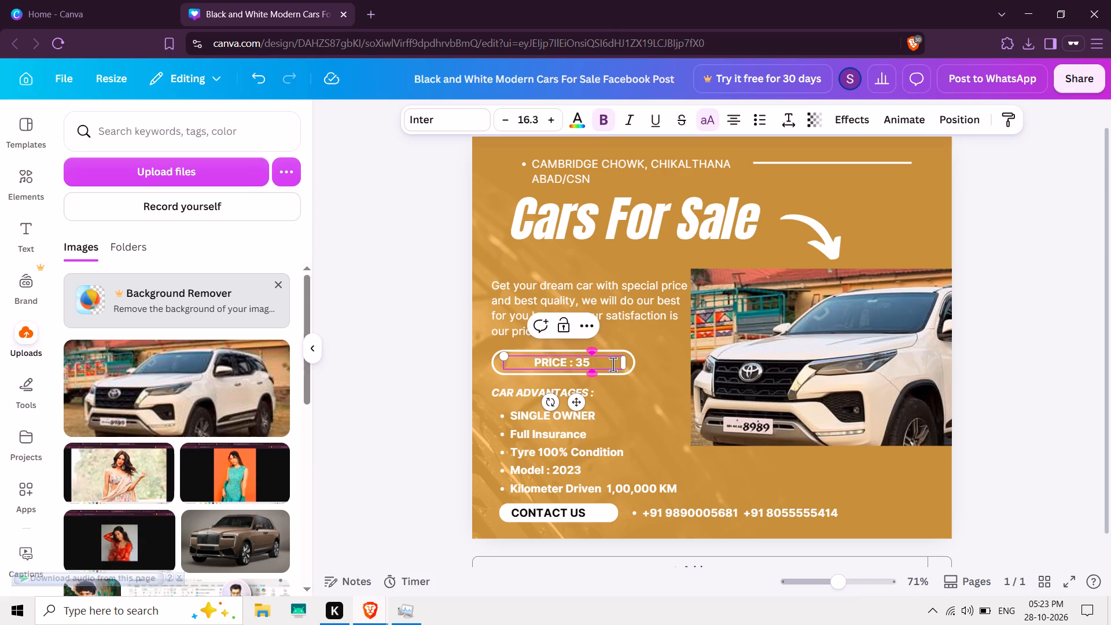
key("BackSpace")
Extend the amount in the price label so it reads "PRICE : 3599000 LAKH".
type("99")
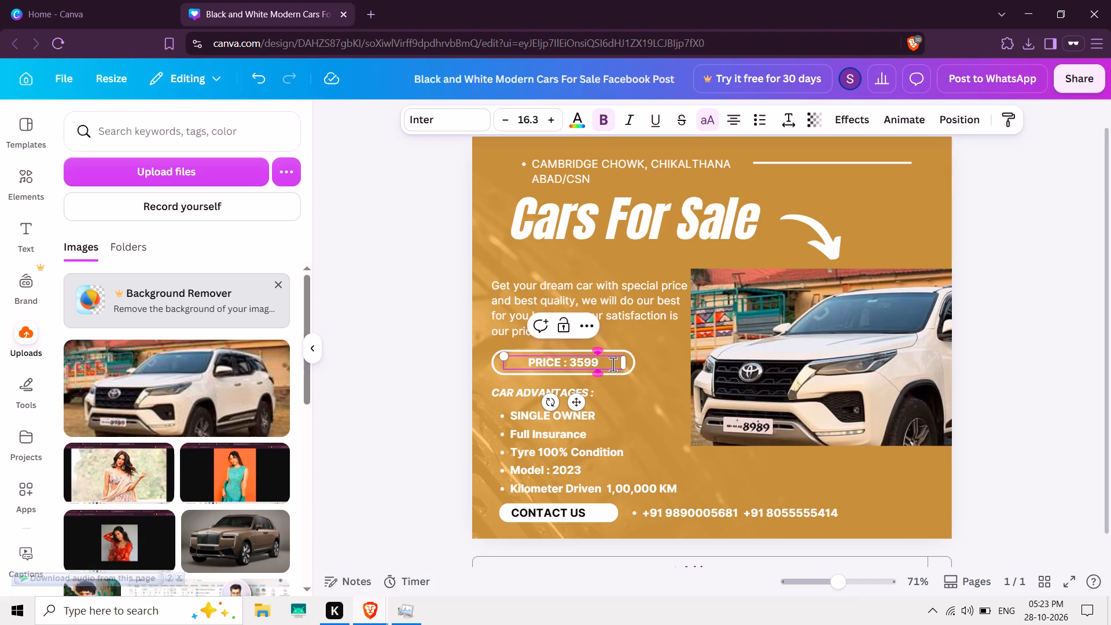
type("00")
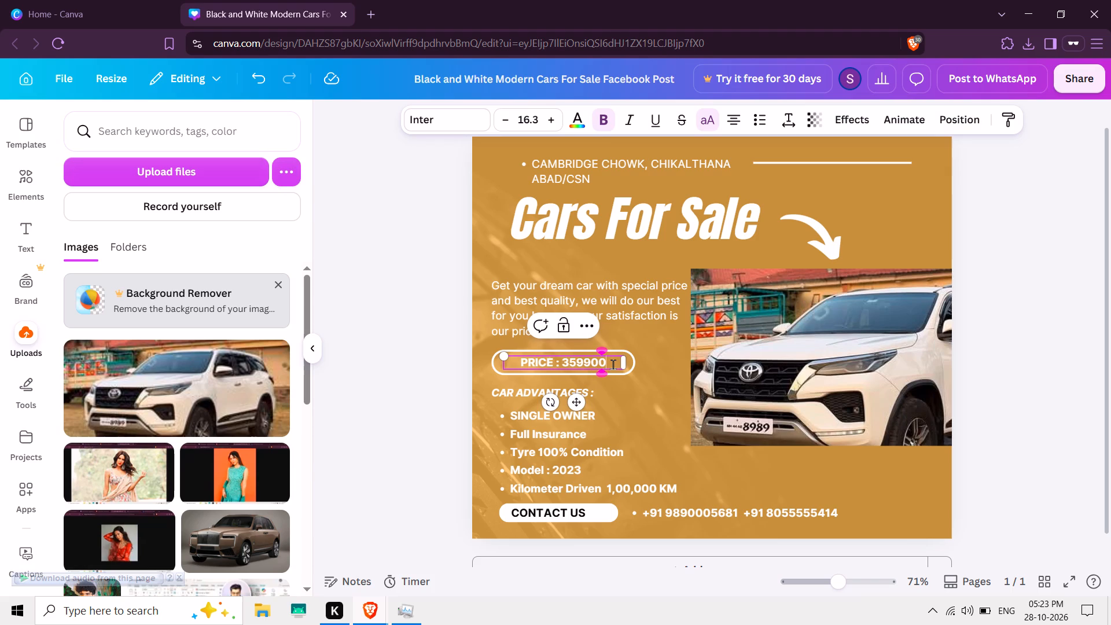
key("0")
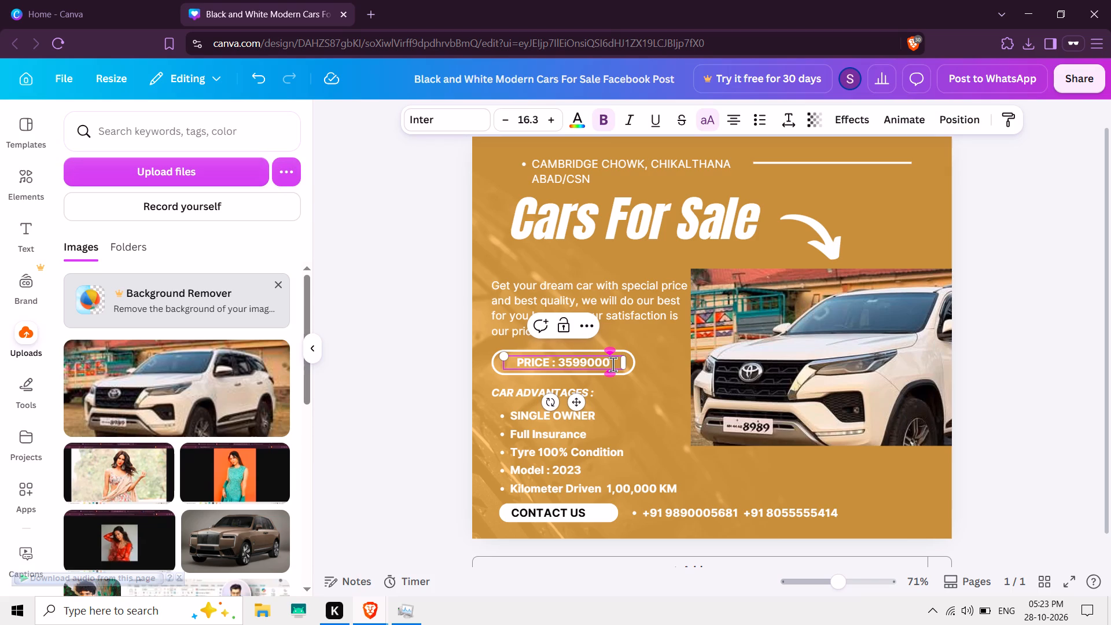
key("space")
type("lak")
key("h")
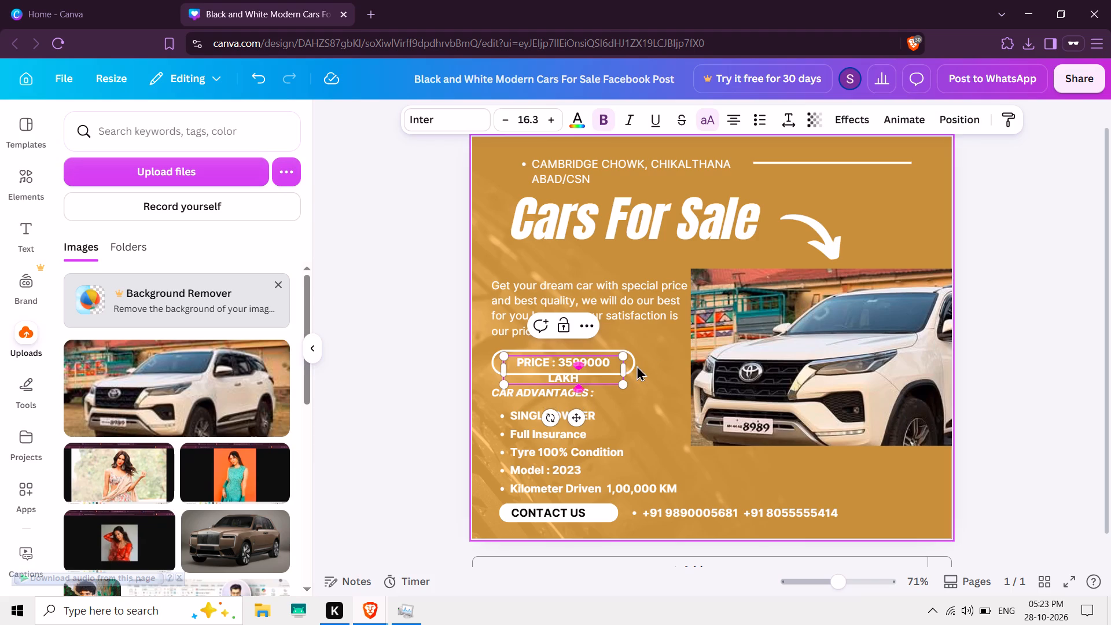
Widen the rounded outline around the price to about 315.
left_click(634, 362)
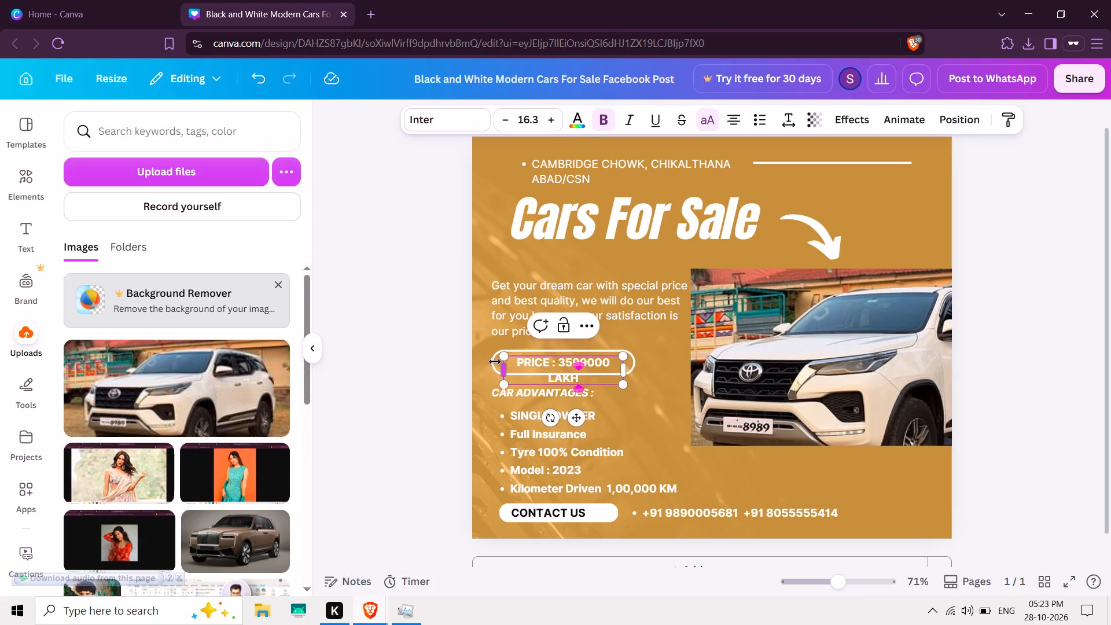
left_click(495, 362)
left_click(482, 370)
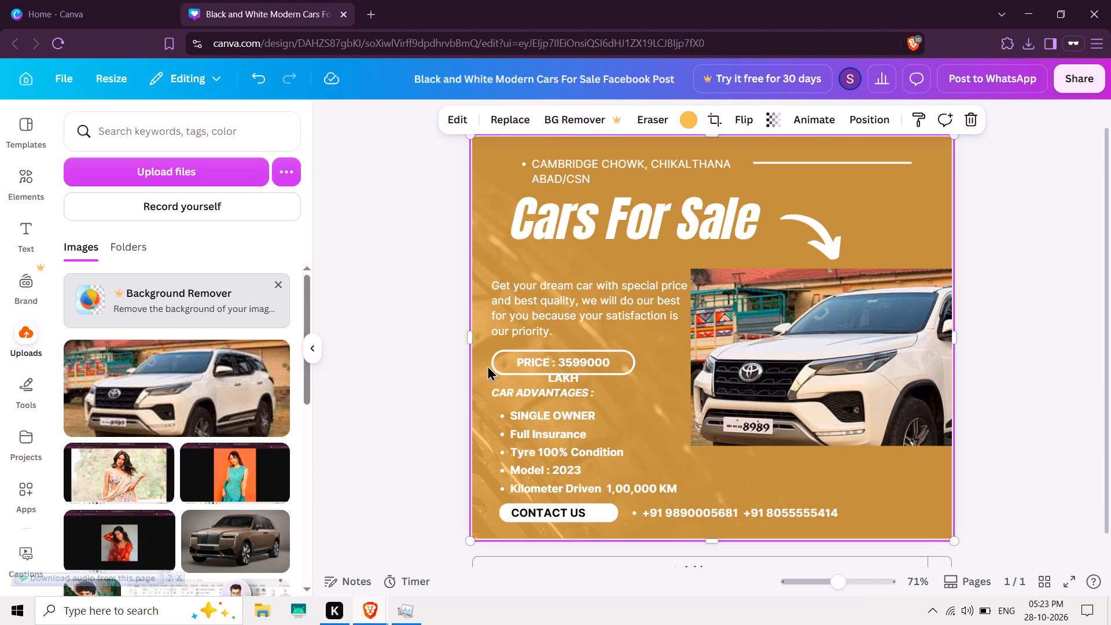
left_click(495, 359)
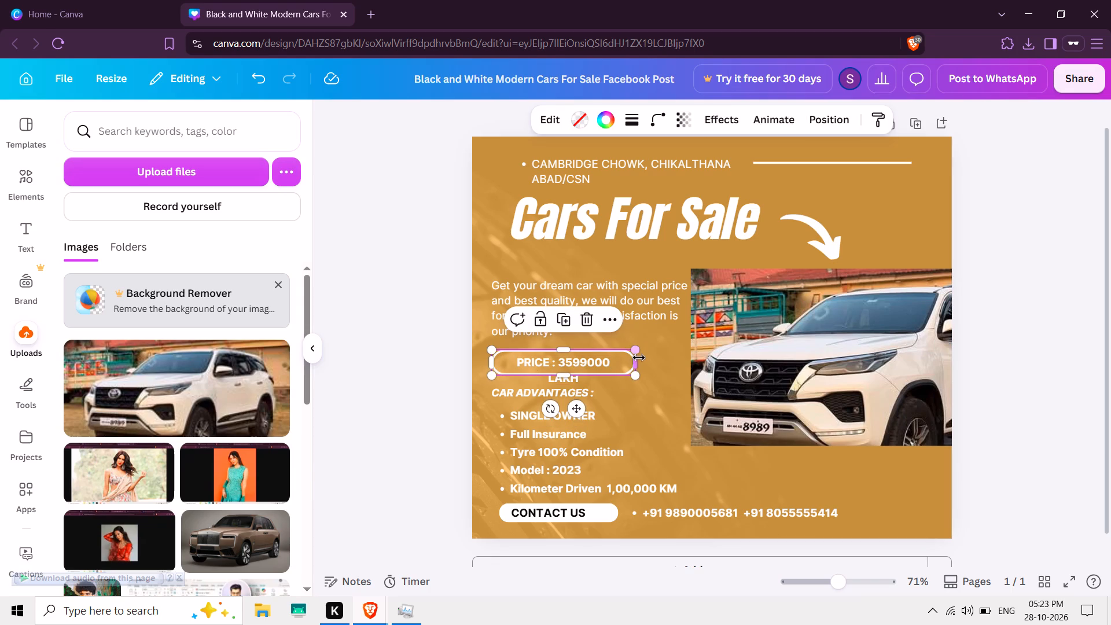
left_click_drag(638, 361, 655, 360)
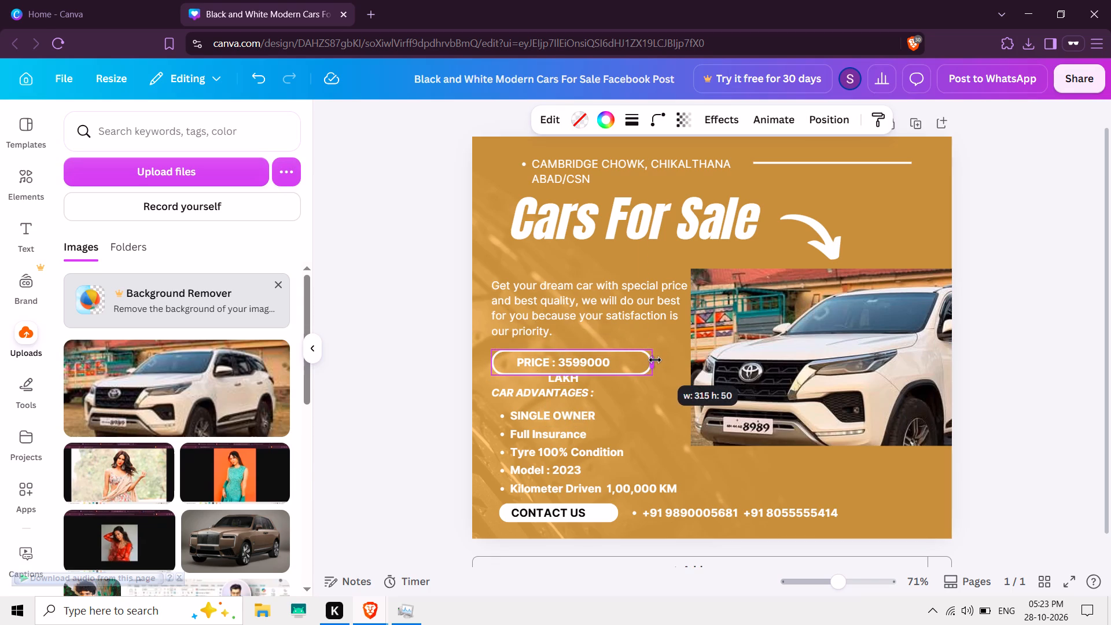
Widen the price text box so "PRICE : 3599000 LAKH" fits on one line inside its outline.
left_click(594, 362)
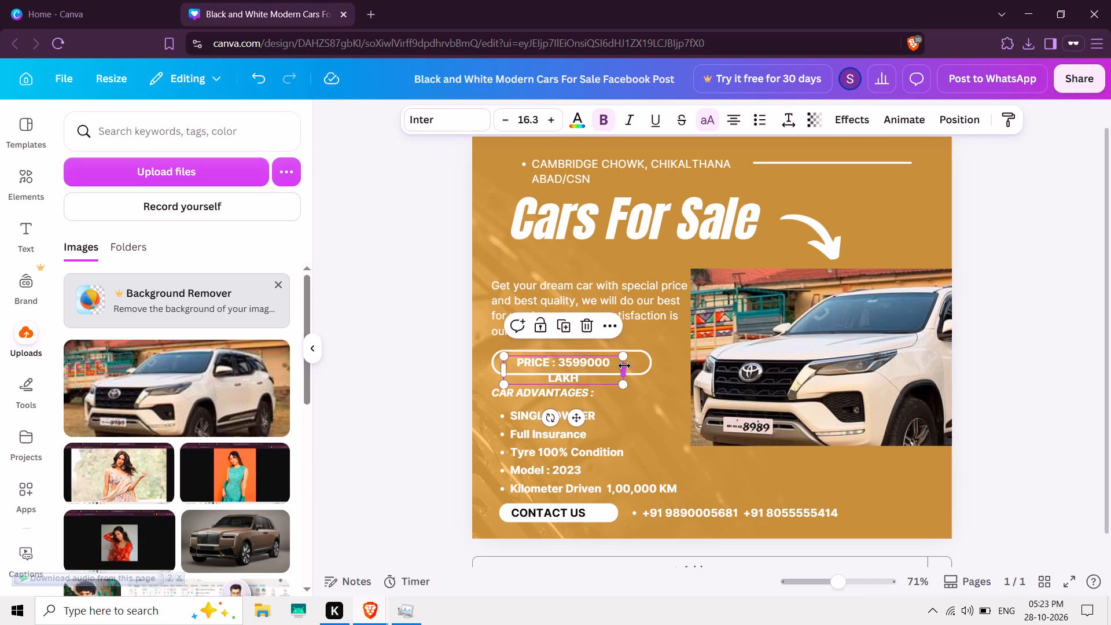
left_click_drag(624, 366, 643, 365)
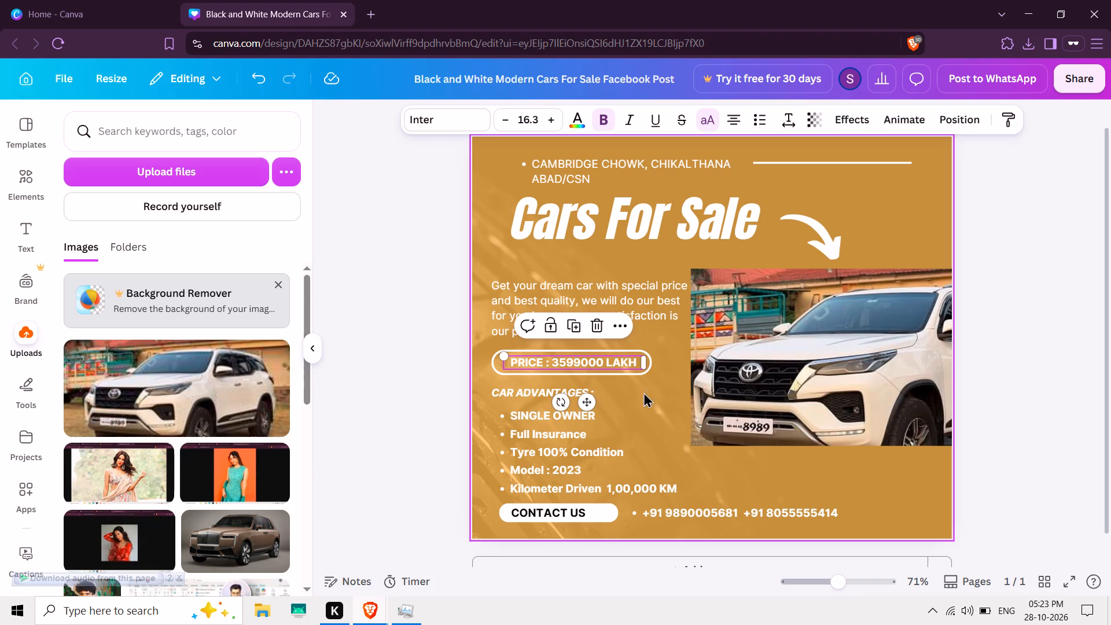
left_click(652, 400)
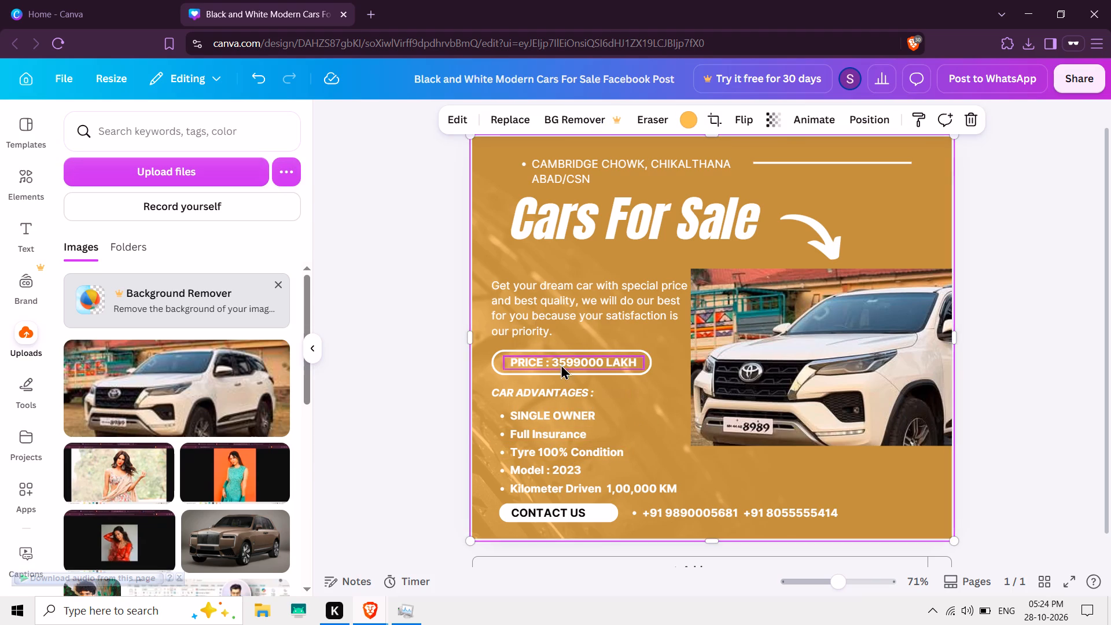
Move the "Get your dream car" paragraph up to just below the "Cars For Sale" title, keeping its left alignment.
left_click_drag(564, 304, 562, 281)
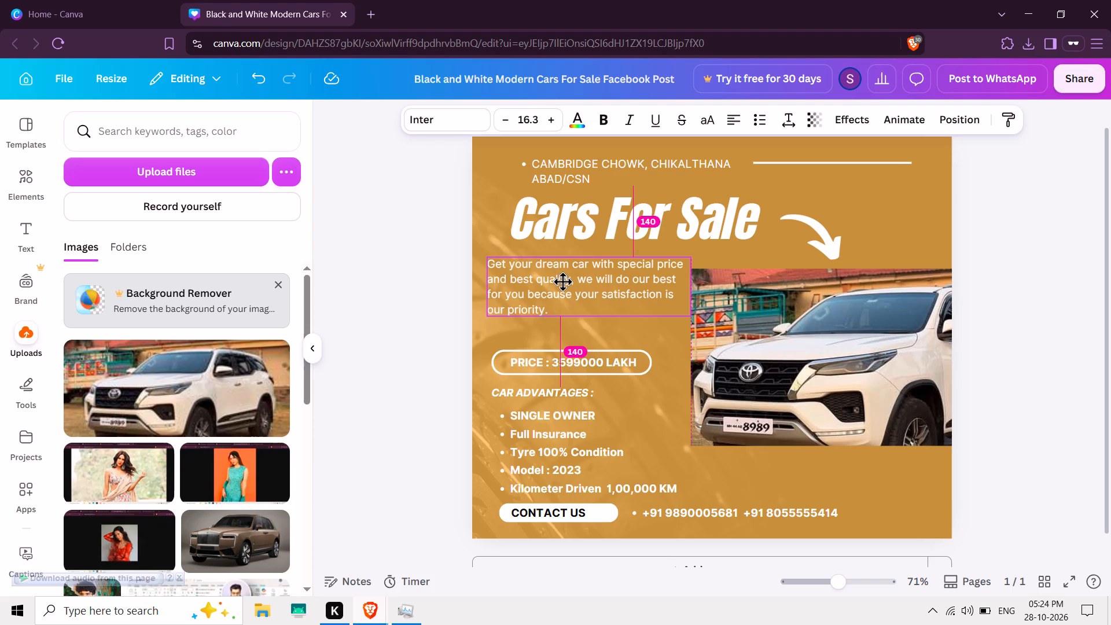
left_click_drag(562, 281, 565, 280)
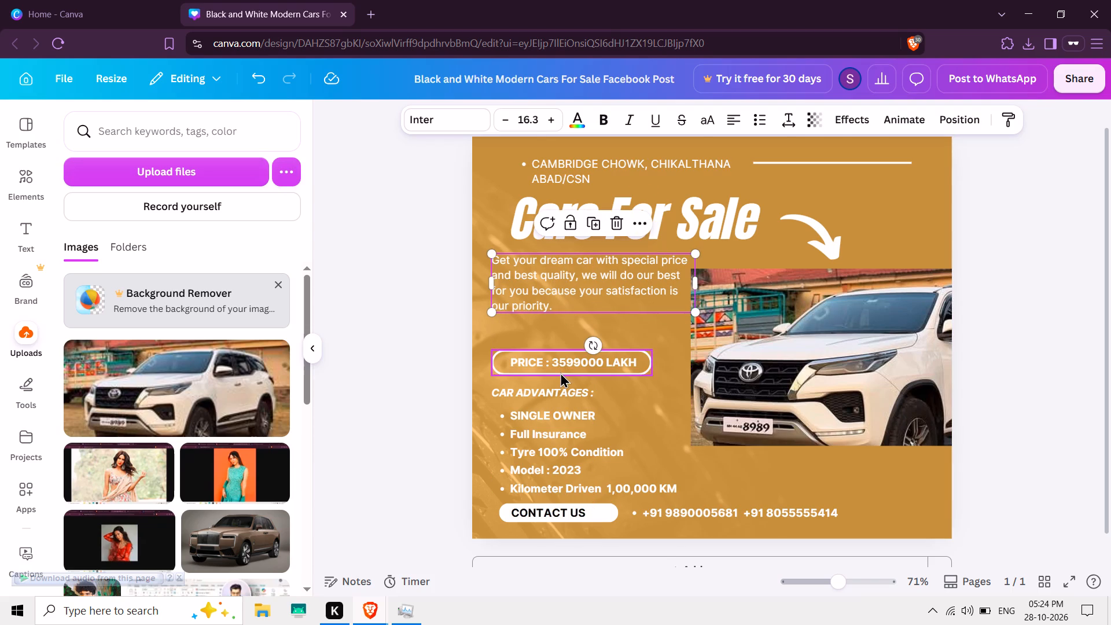
Move the price outline and its text up to just below the "Get your dream car" paragraph, with the text inside the outline.
left_click_drag(560, 372, 557, 343)
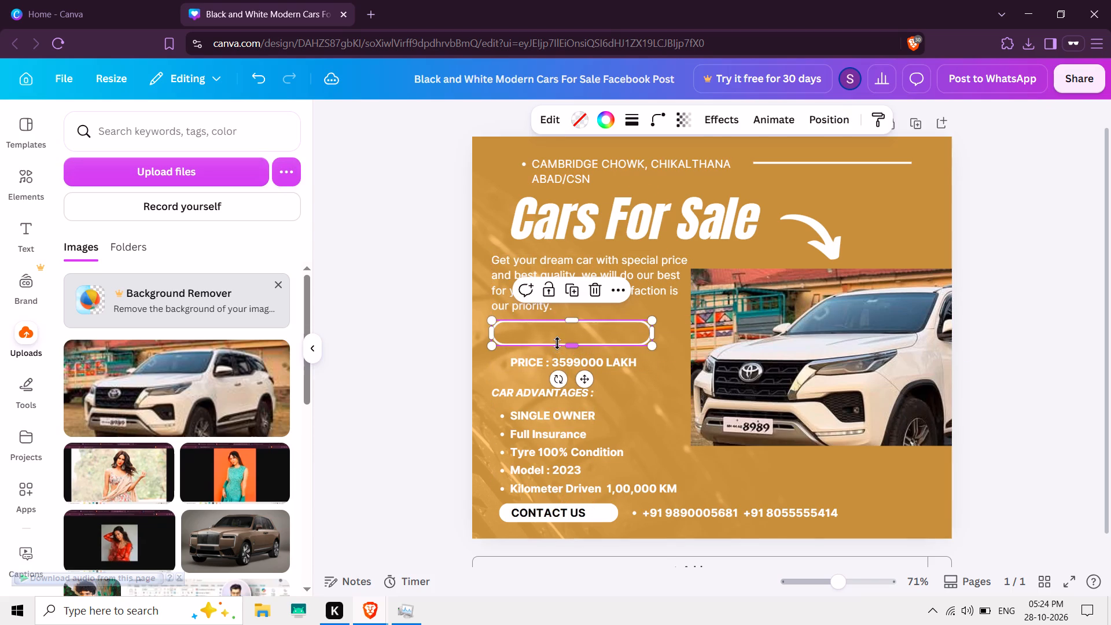
left_click_drag(557, 365, 558, 337)
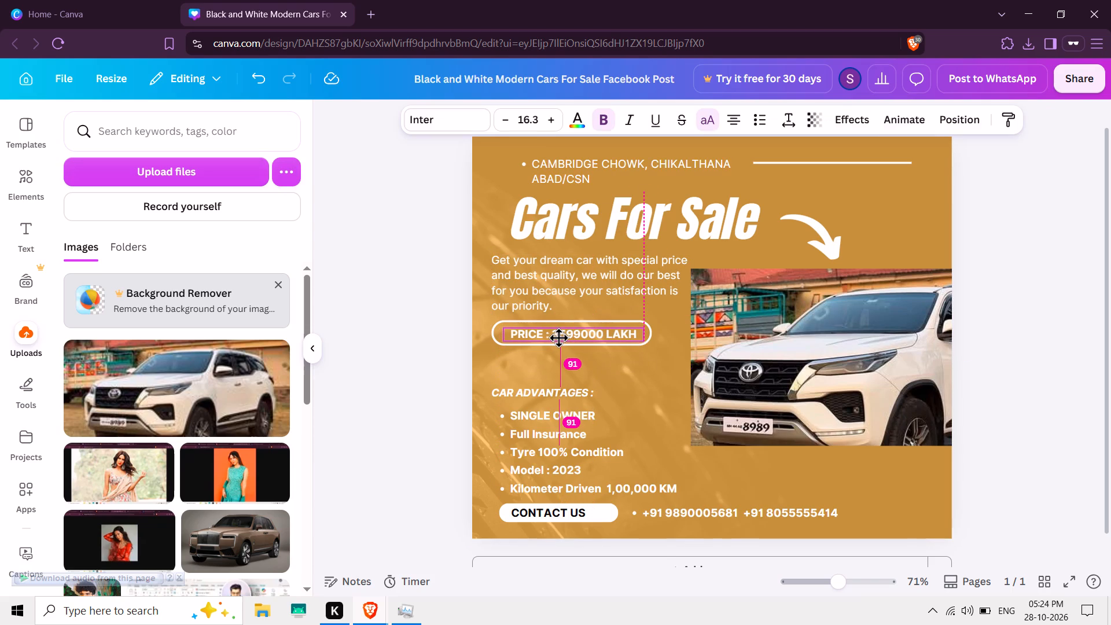
left_click_drag(558, 337, 558, 335)
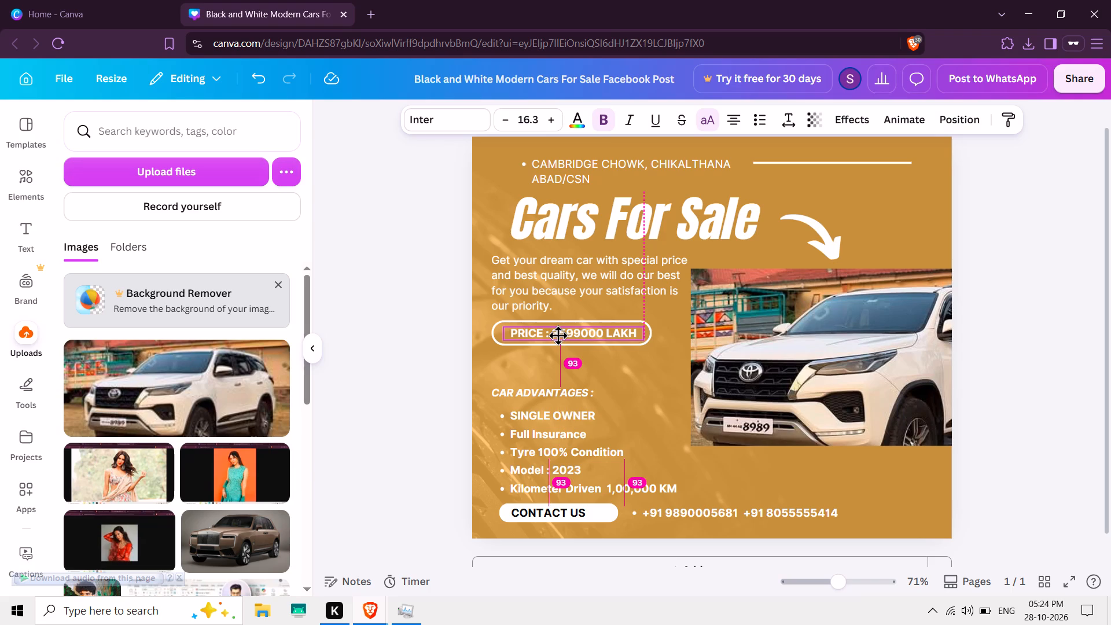
left_click_drag(558, 335, 557, 336)
left_click_drag(557, 336, 557, 336)
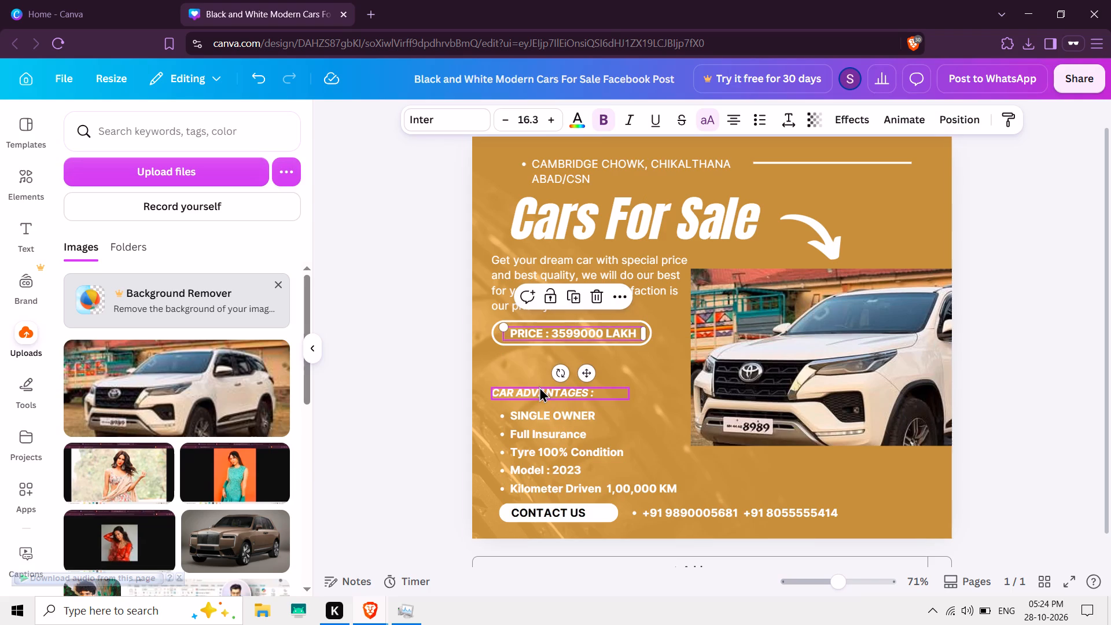
Move the "CAR ADVANTAGES :" heading up to just below the price outline.
left_click_drag(539, 392, 539, 366)
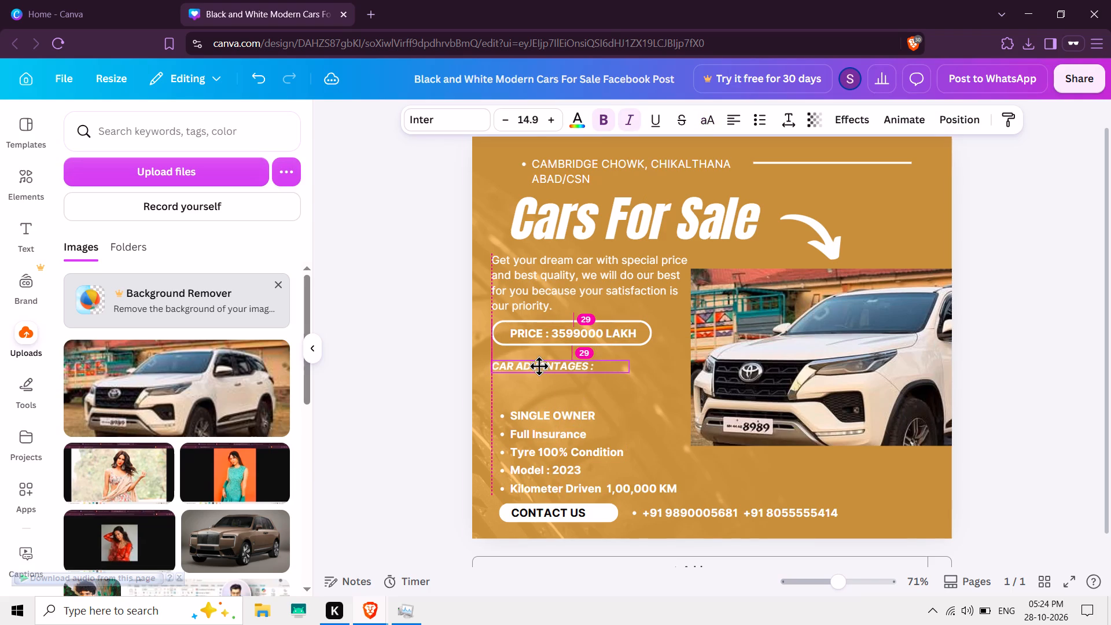
left_click_drag(539, 366, 539, 363)
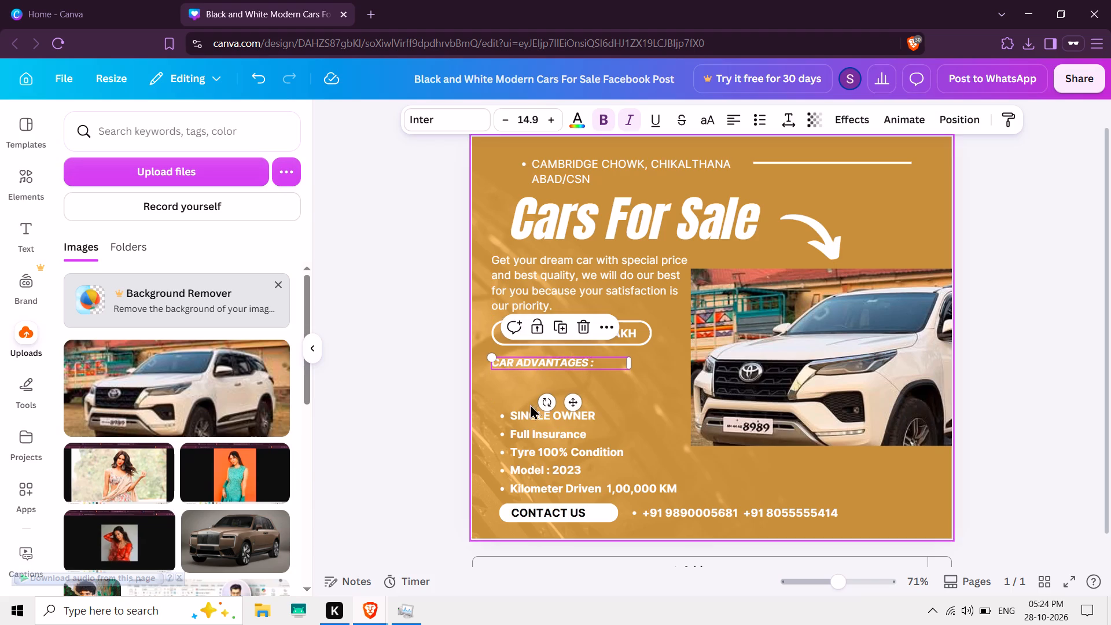
Move the "SINGLE OWNER", "Full Insurance" and "Tyre 100% Condition" bullets up beneath the "CAR ADVANTAGES :" heading, left-aligned and closely spaced.
left_click_drag(528, 411, 528, 384)
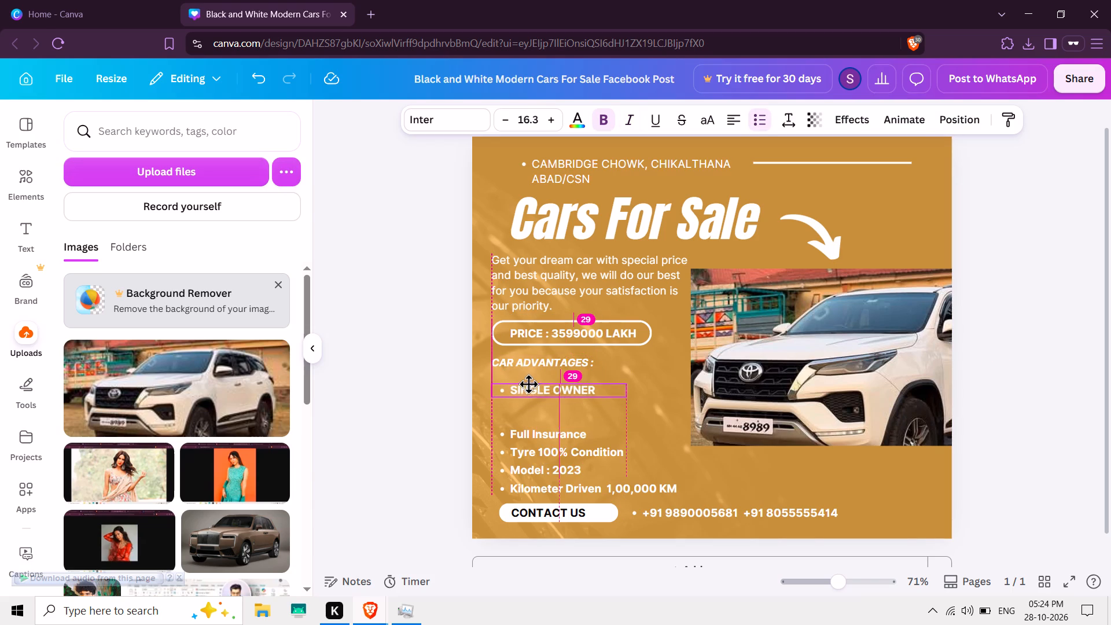
left_click_drag(528, 384, 529, 381)
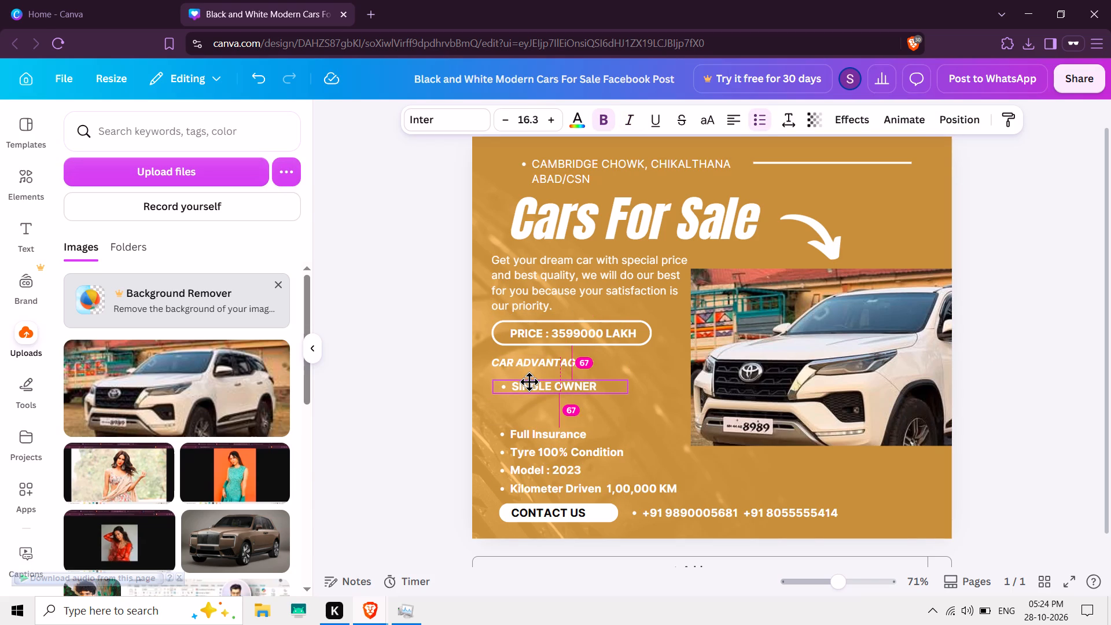
left_click_drag(529, 381, 528, 379)
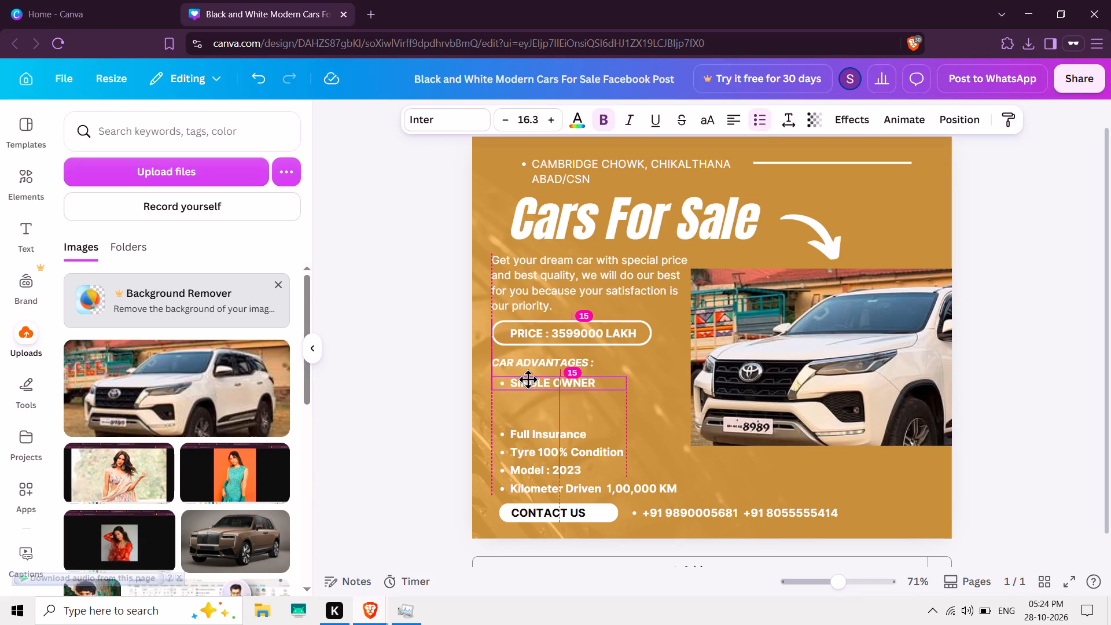
left_click_drag(528, 379, 528, 378)
left_click_drag(522, 432, 522, 421)
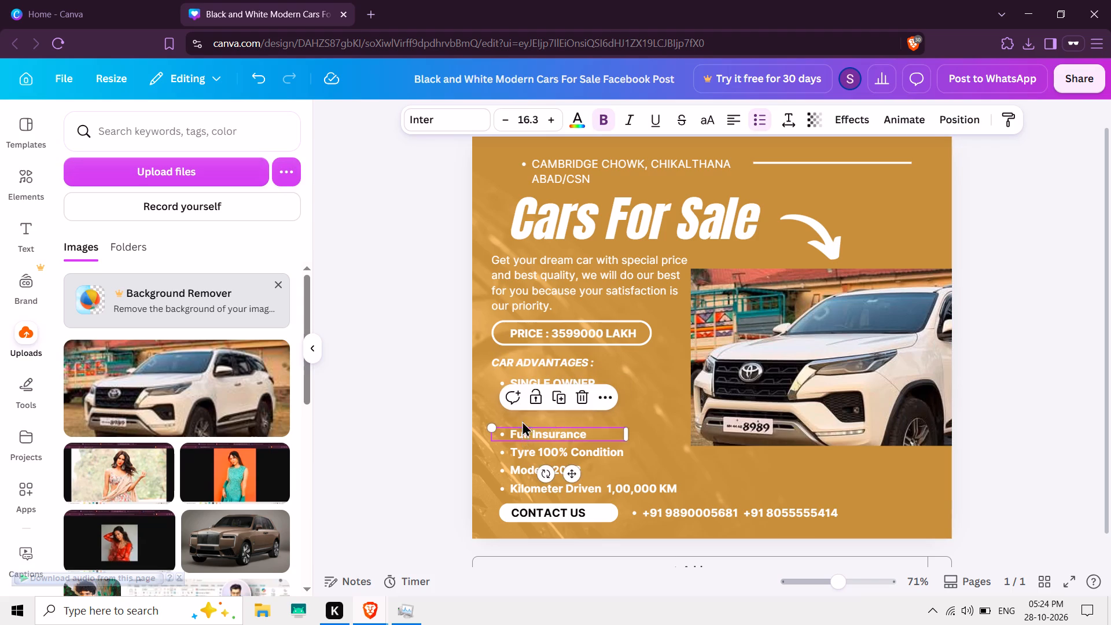
left_click_drag(522, 421, 523, 401)
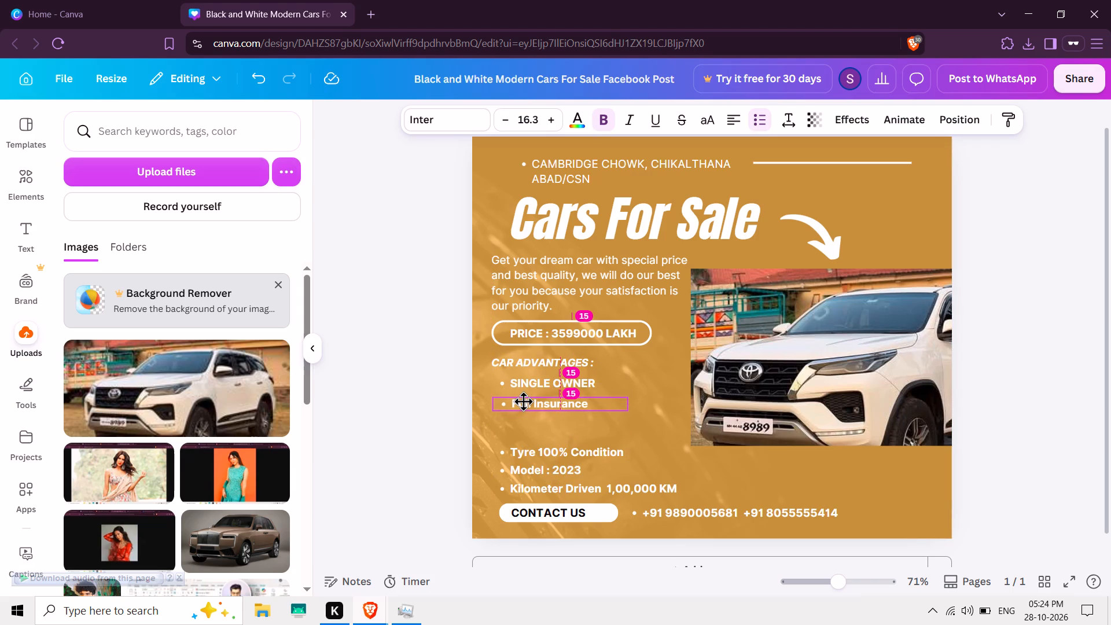
left_click_drag(523, 401, 523, 396)
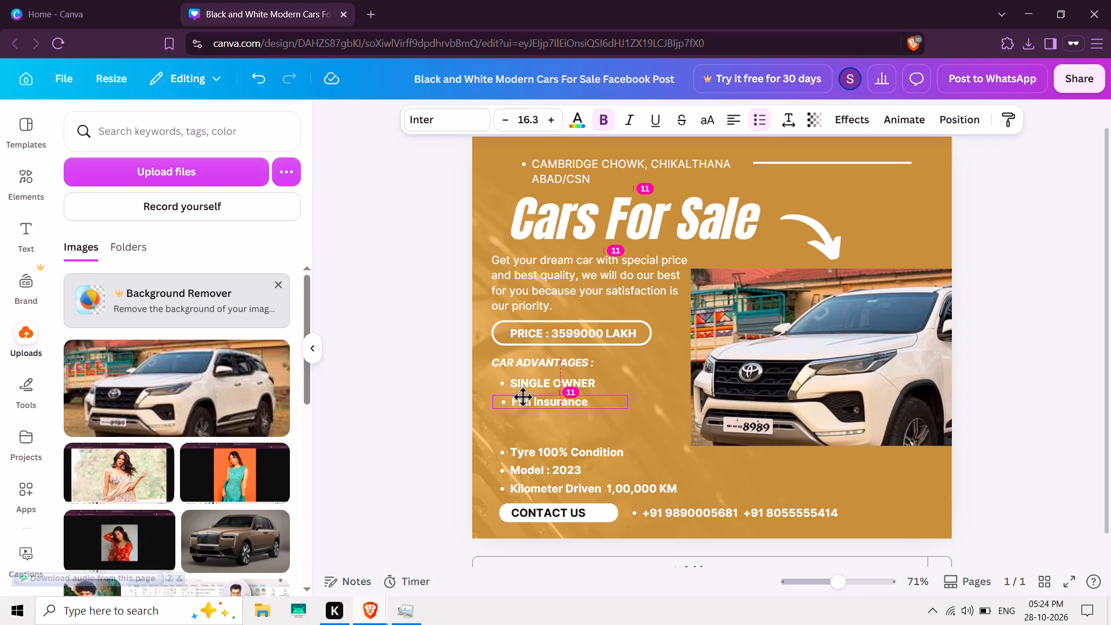
left_click_drag(523, 396, 521, 396)
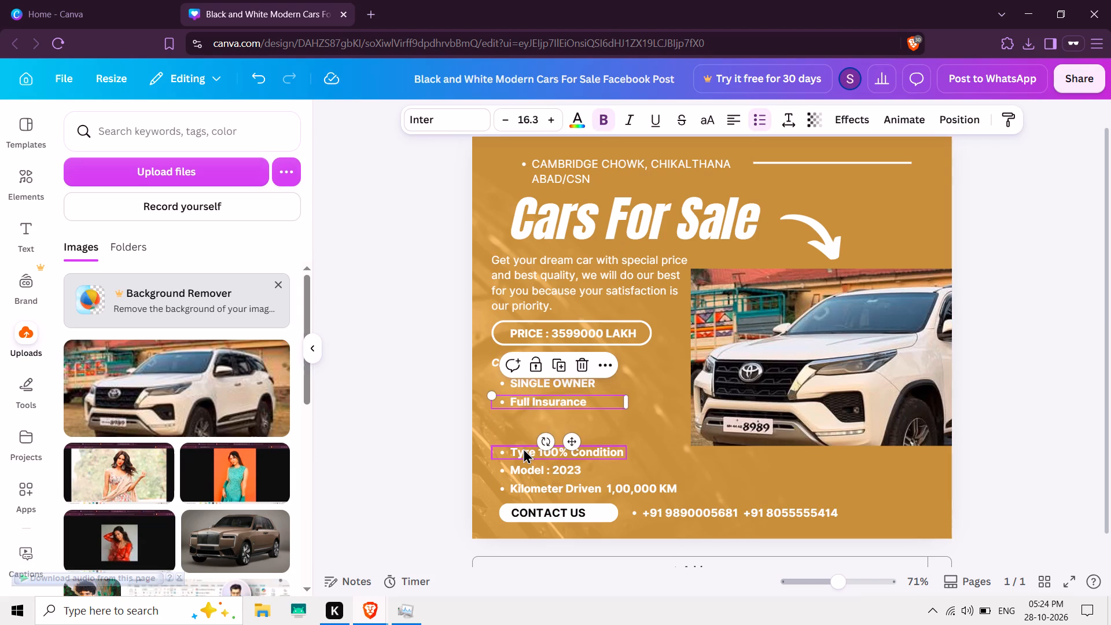
left_click_drag(523, 448, 522, 413)
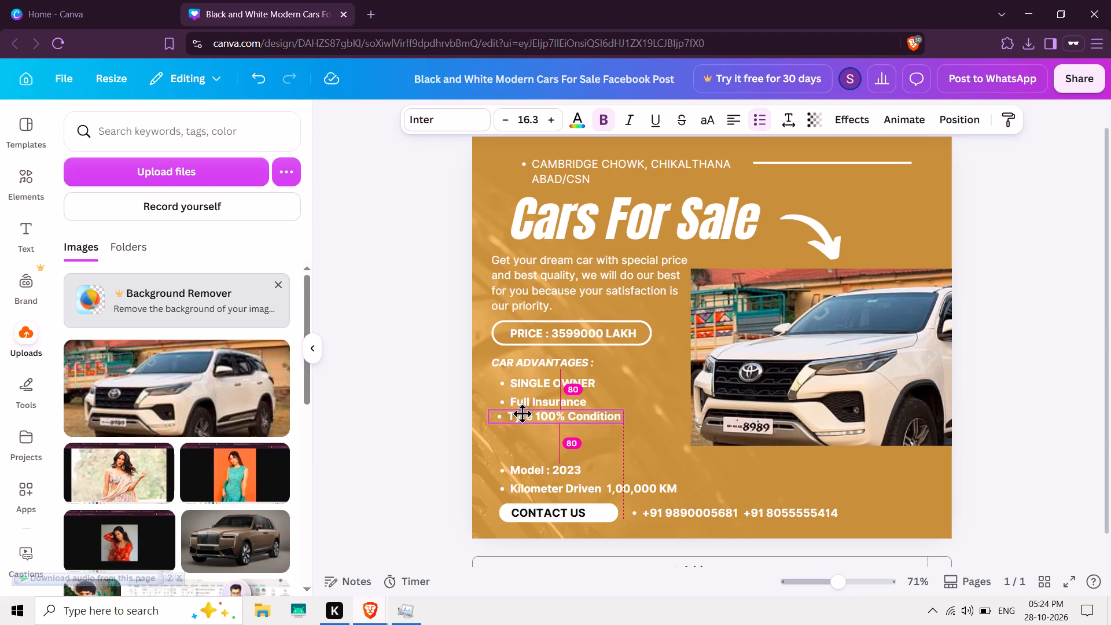
left_click_drag(522, 413, 523, 416)
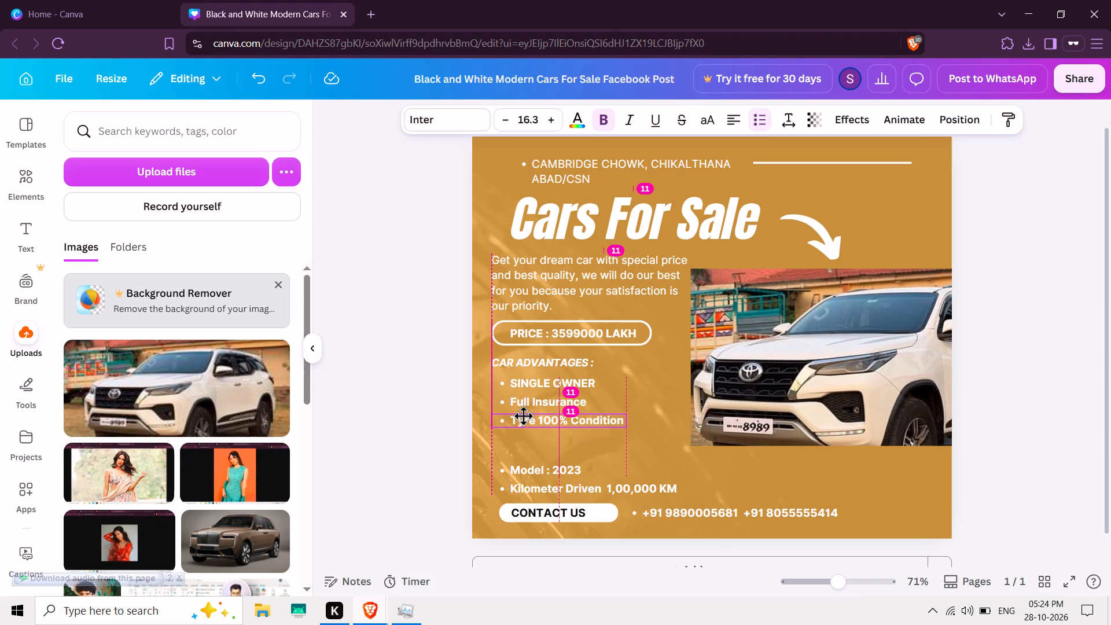
Move the "Model : 2023" and "Kilometer Driven 1,00,000 KM" bullets up below "Tyre 100% Condition", matching the list's alignment and spacing.
left_click_drag(523, 465, 522, 446)
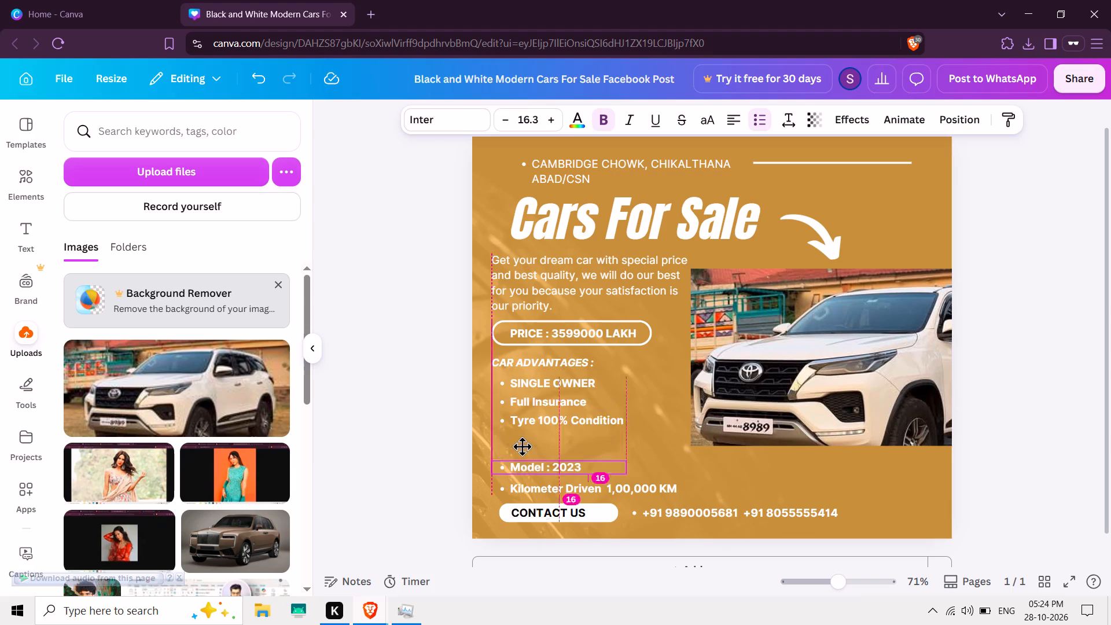
left_click_drag(522, 446, 524, 433)
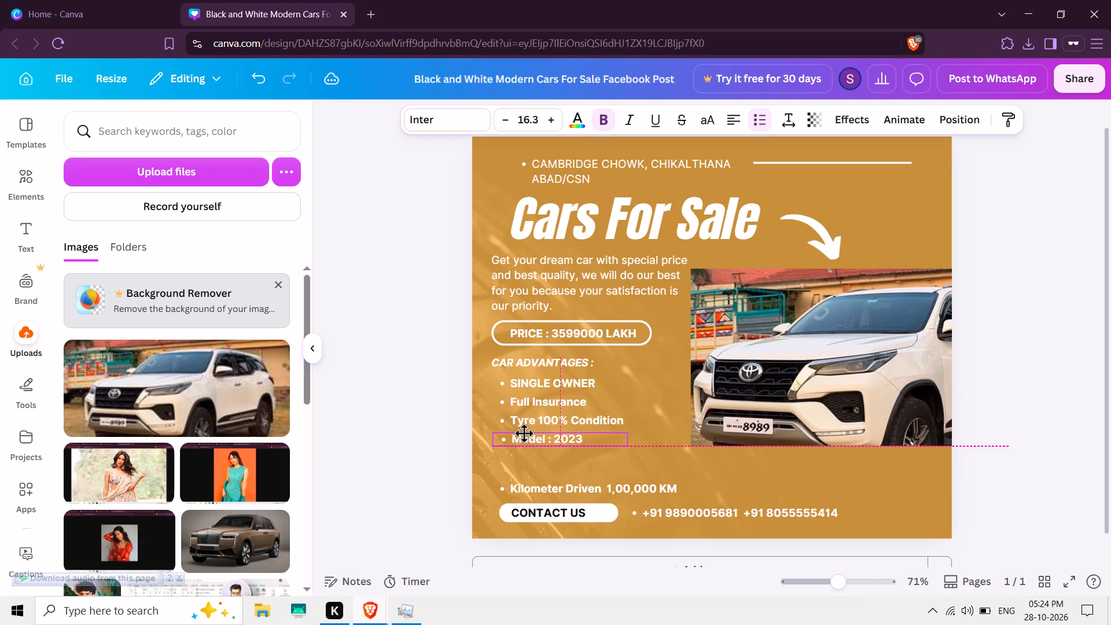
left_click_drag(524, 433, 523, 431)
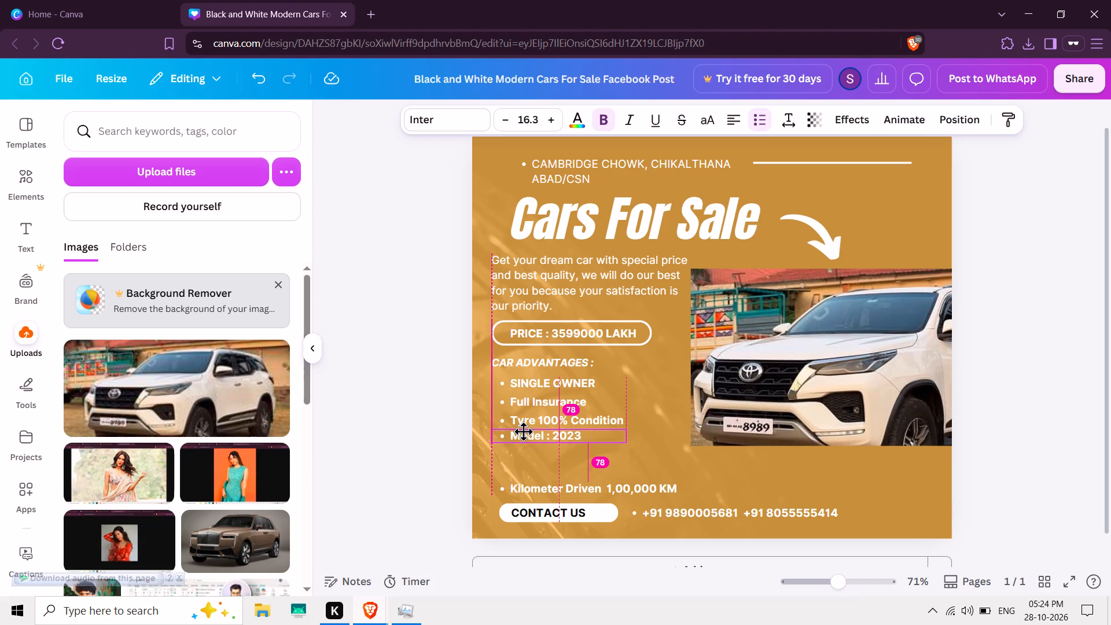
left_click_drag(523, 431, 521, 430)
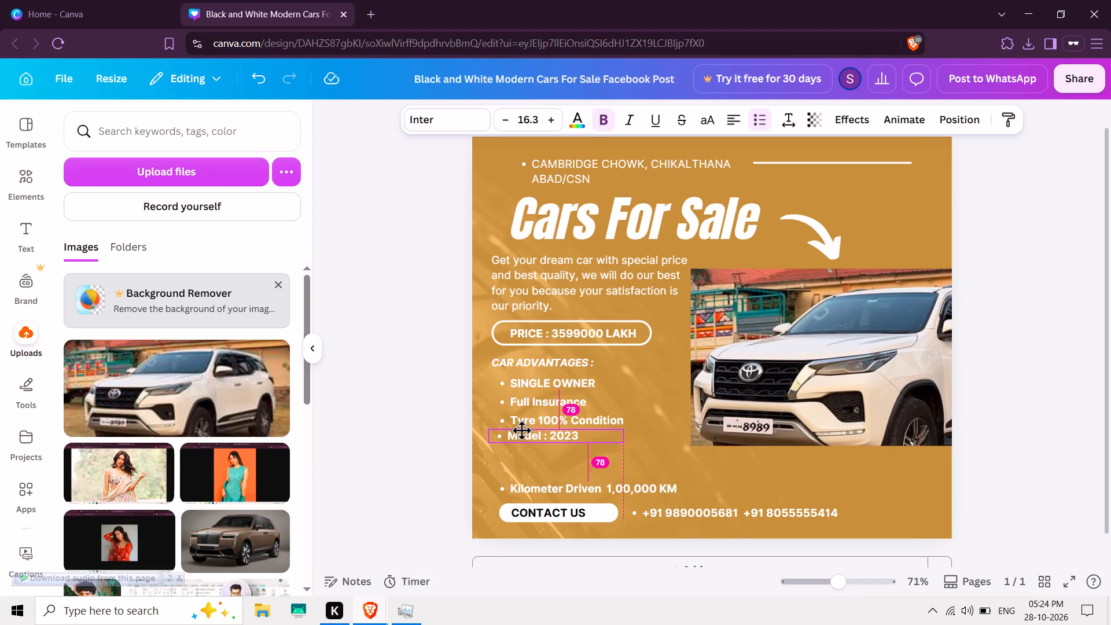
left_click_drag(521, 430, 523, 431)
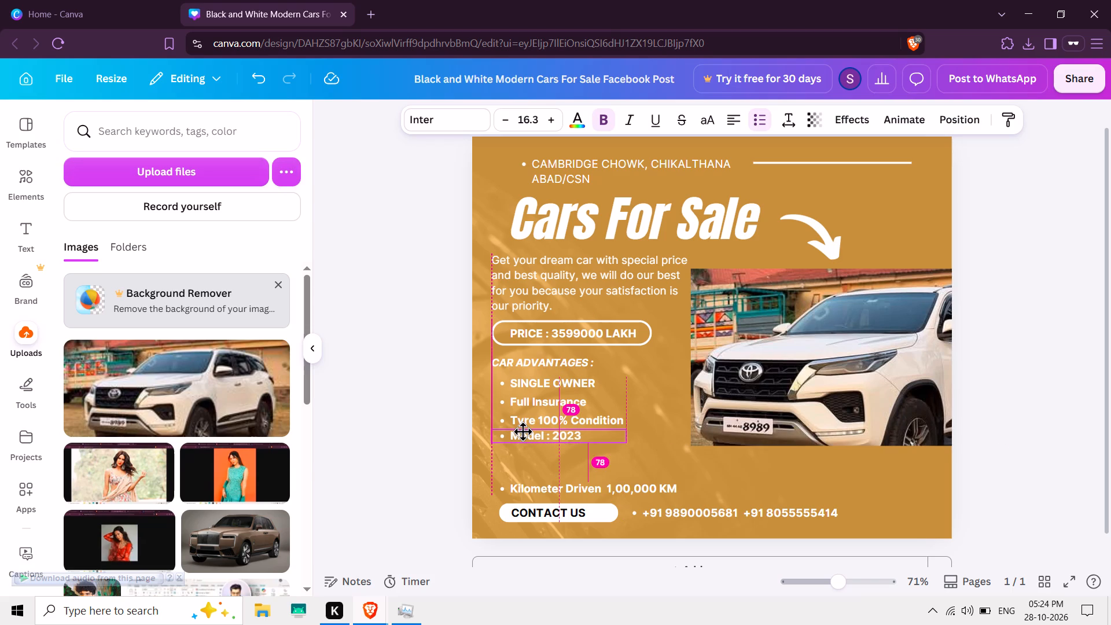
left_click_drag(523, 431, 523, 434)
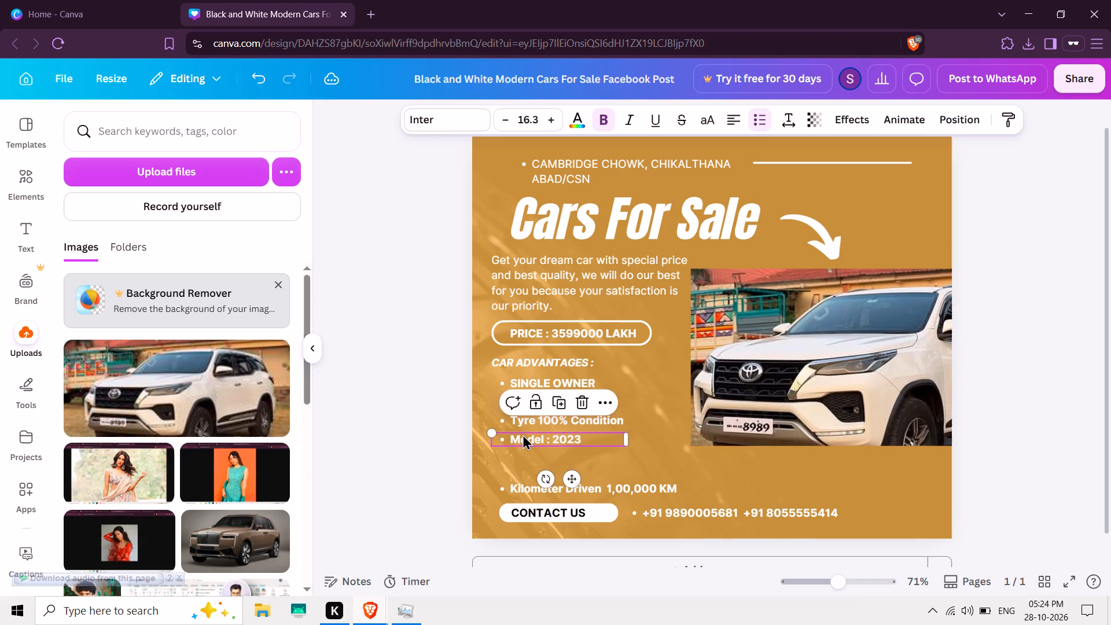
left_click_drag(521, 483, 523, 462)
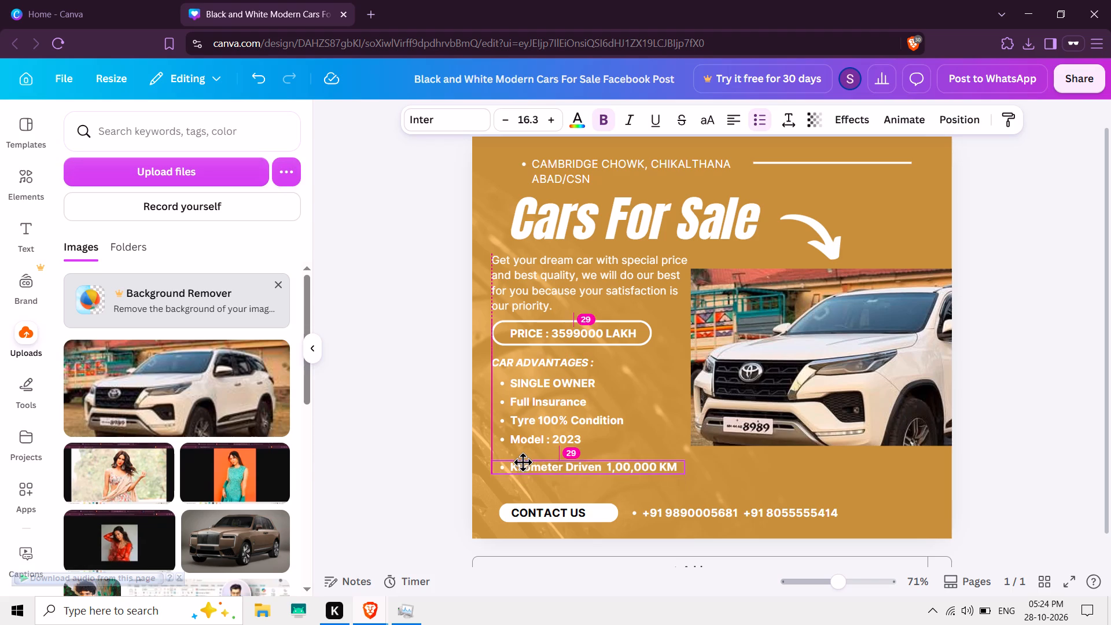
left_click_drag(523, 462, 523, 454)
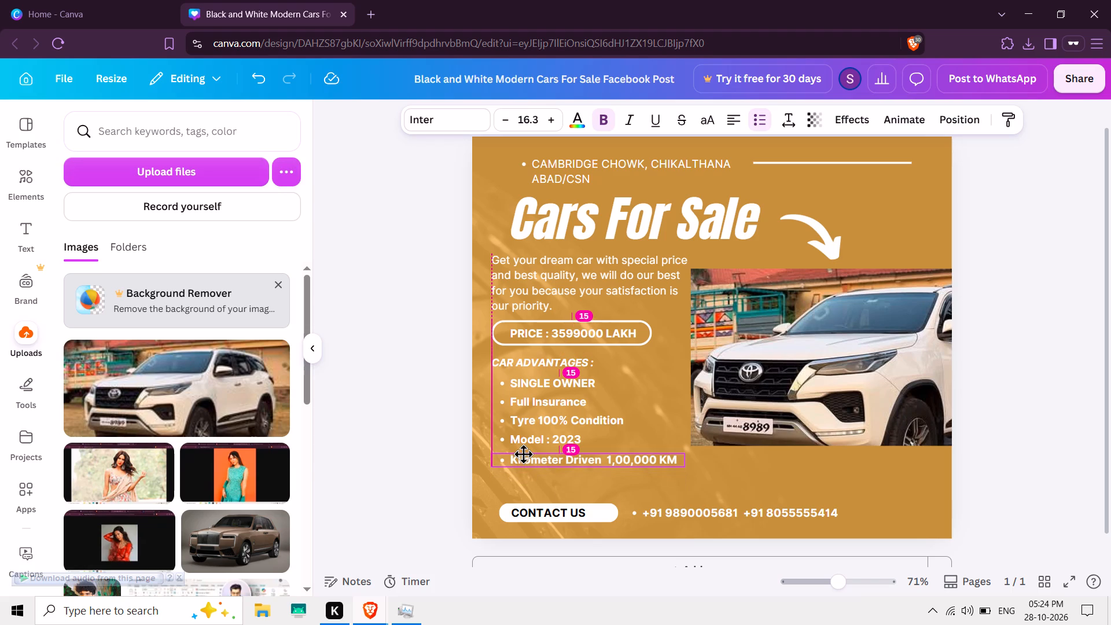
left_click_drag(523, 454, 523, 453)
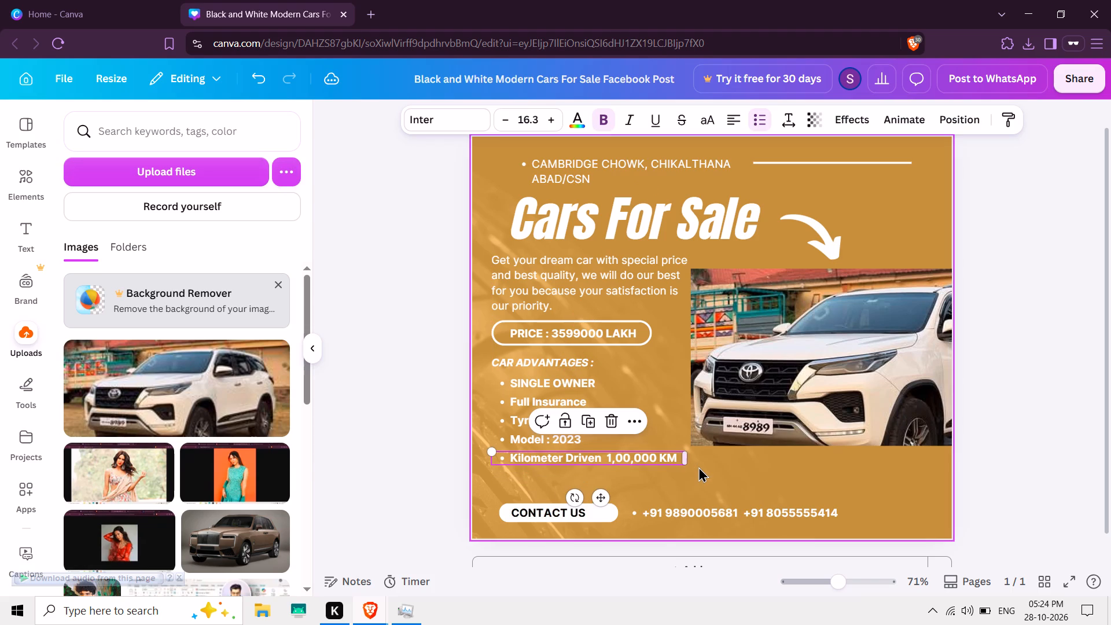
left_click(698, 466)
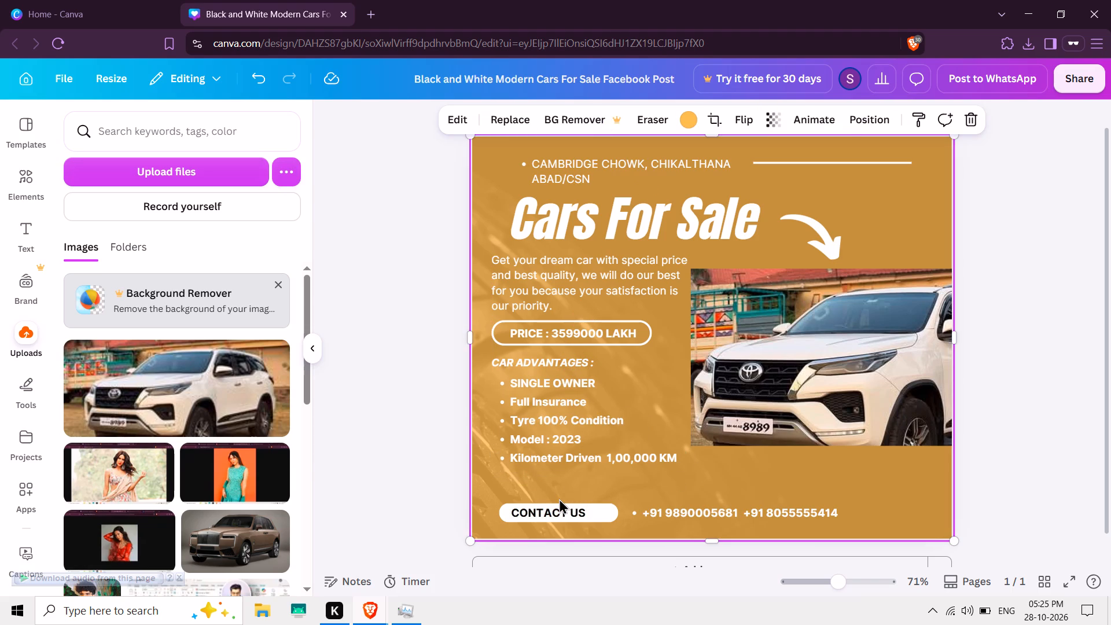
Change the "Cars For Sale" title's text color to dark gray #080808.
left_click(649, 200)
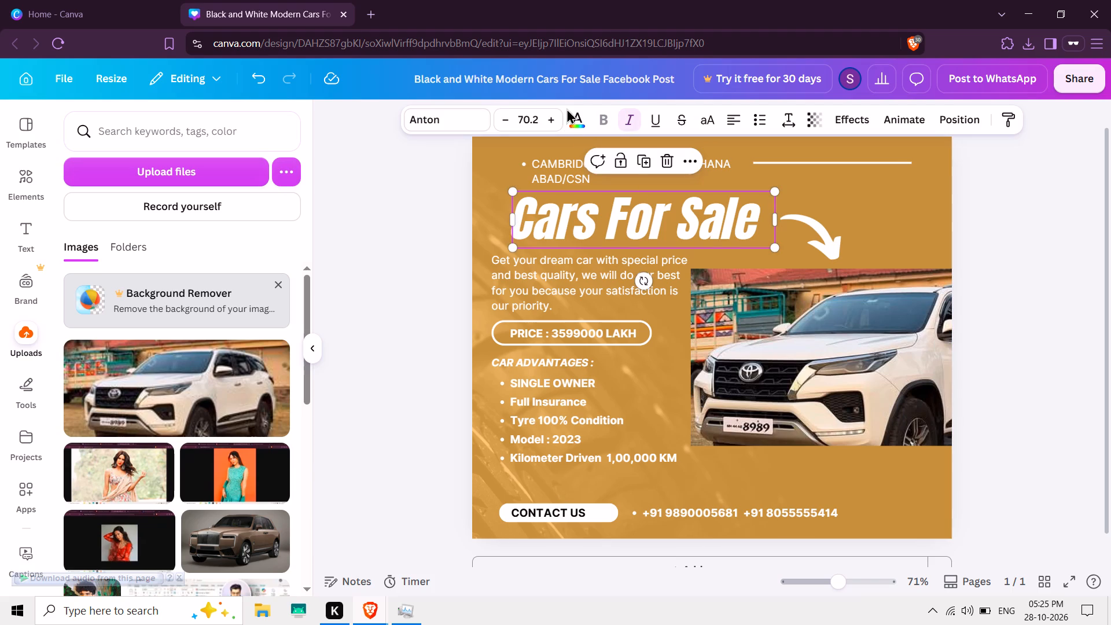
left_click(576, 110)
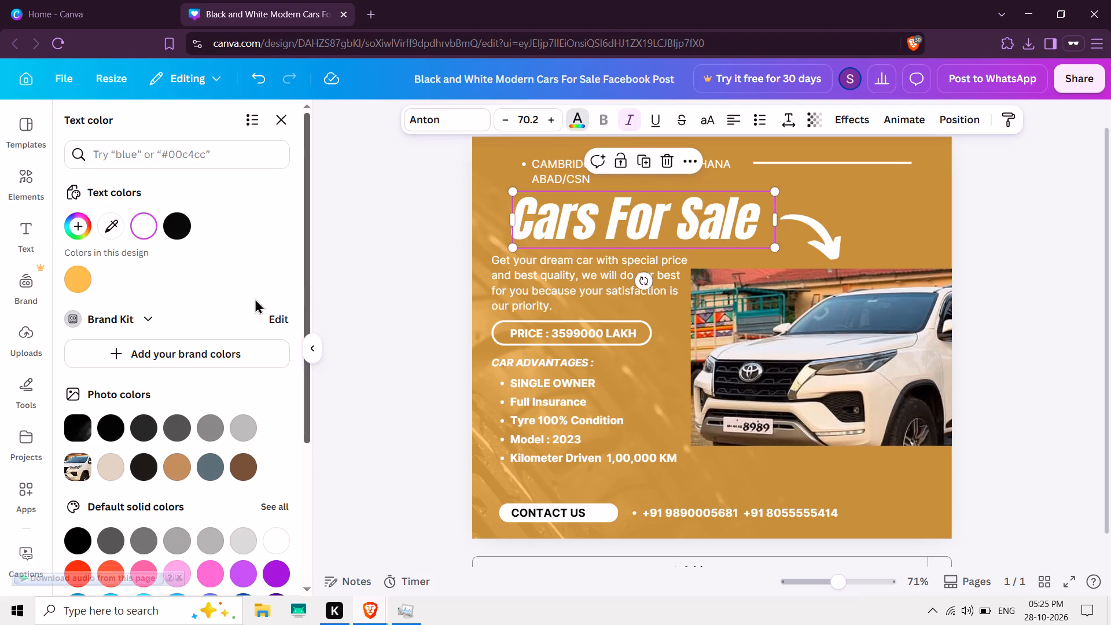
left_click(181, 223)
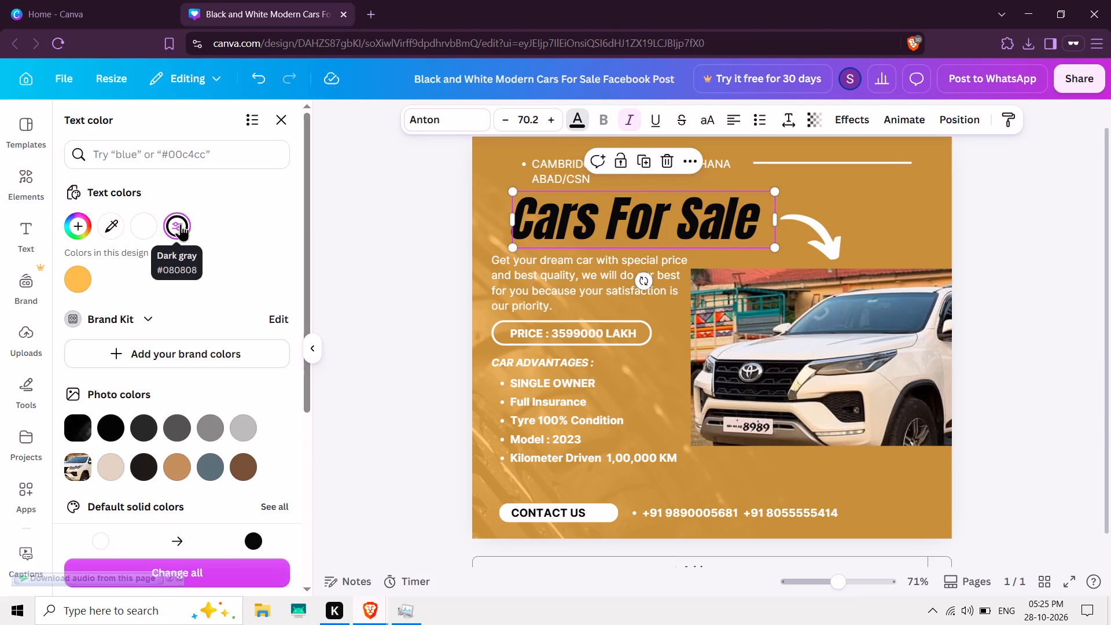
Change the "Get your dream car" paragraph's text color to the same dark gray as the title.
left_click(555, 282)
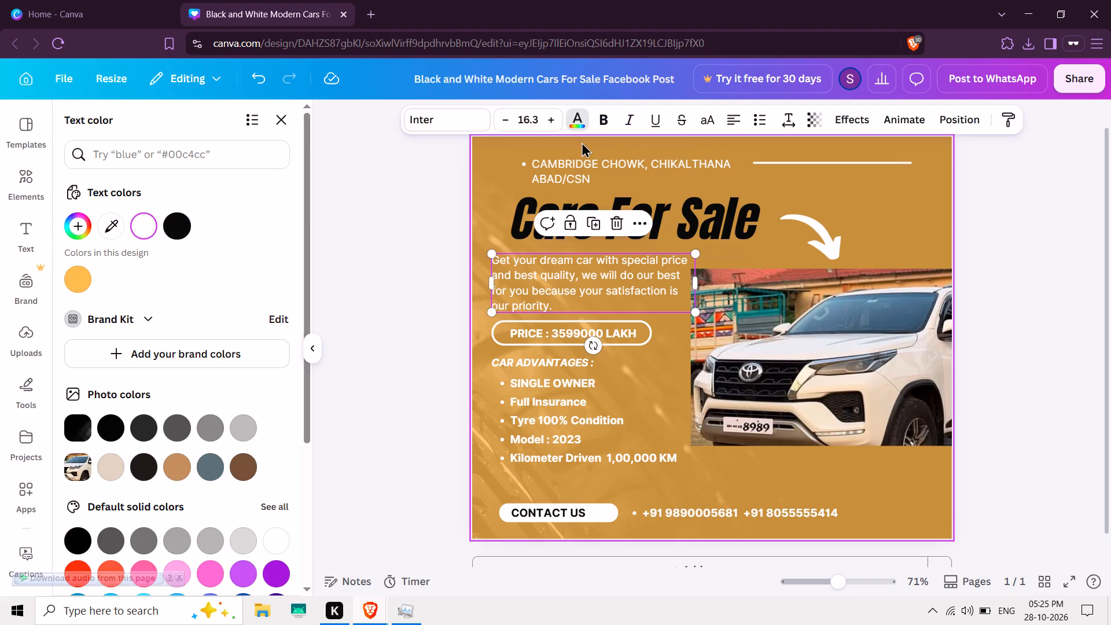
left_click(582, 117)
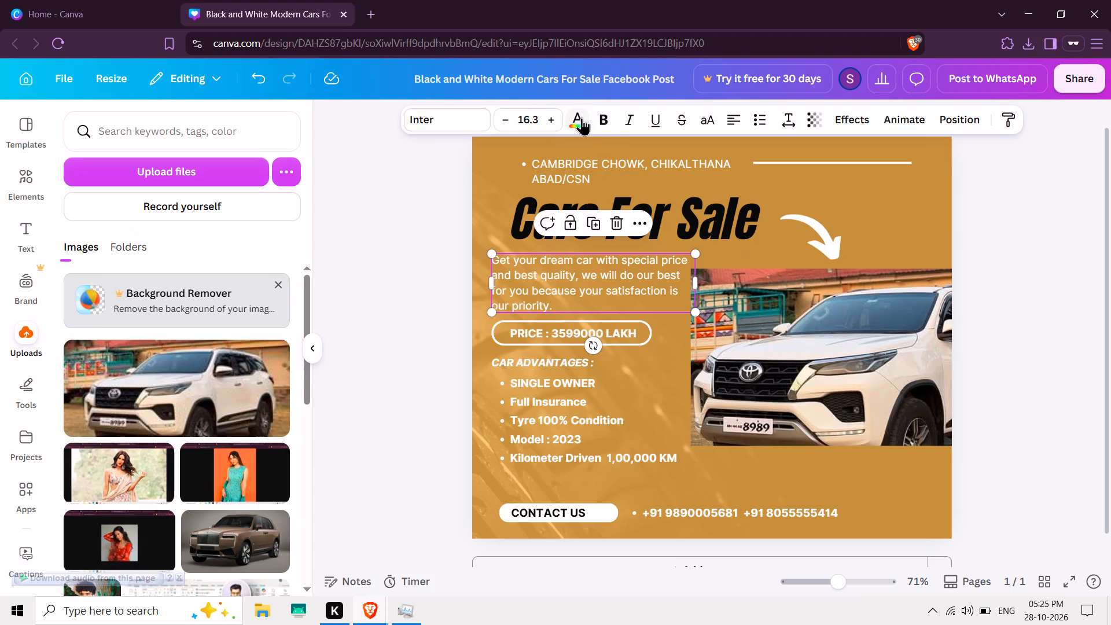
left_click(581, 123)
left_click(173, 223)
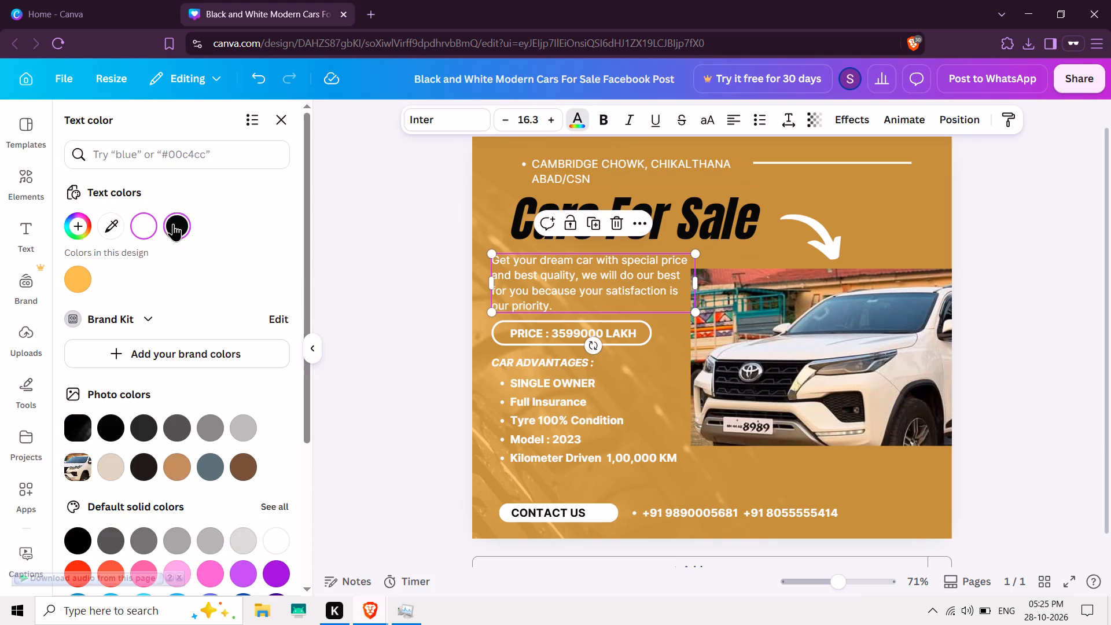
Change the "PRICE : 3599000 LAKH" text color to the same dark gray, leaving its outline white.
left_click(535, 339)
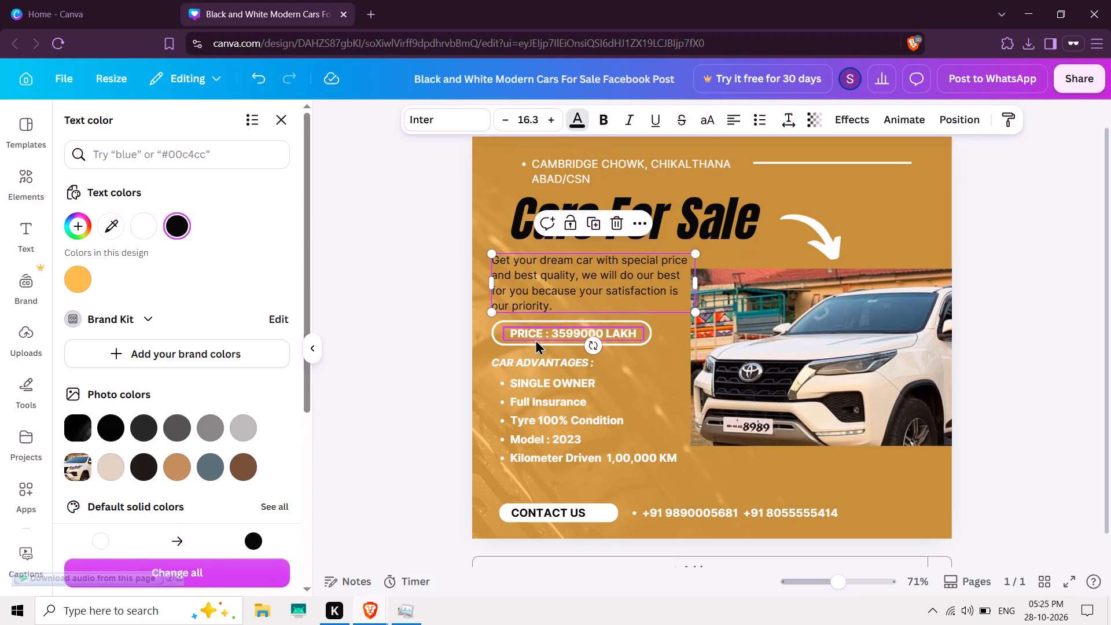
left_click(575, 126)
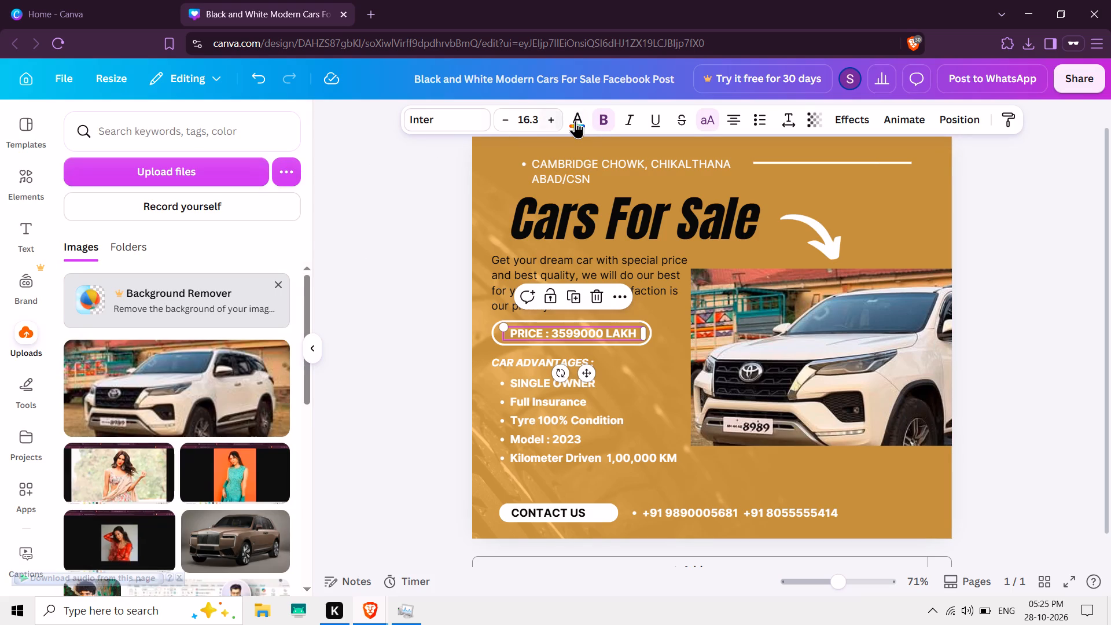
left_click(577, 123)
left_click(171, 229)
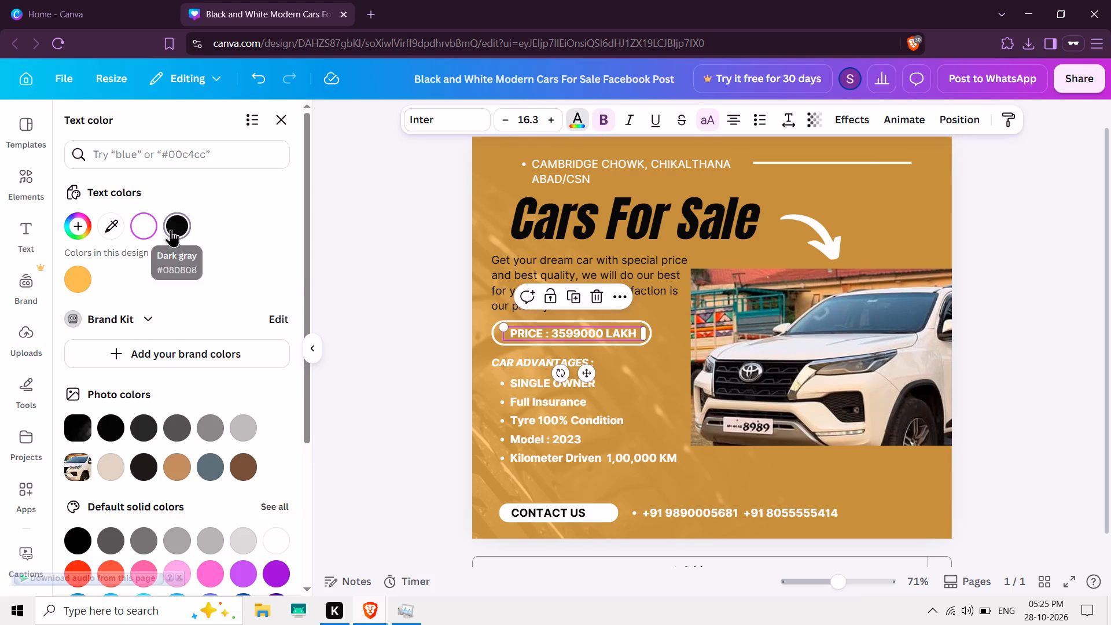
Change the text color of the "Kilometer Driven 1,00,000 KM", "SINGLE OWNER" and "Full Insurance" bullets to the same dark gray.
left_click(550, 453)
left_click(580, 117)
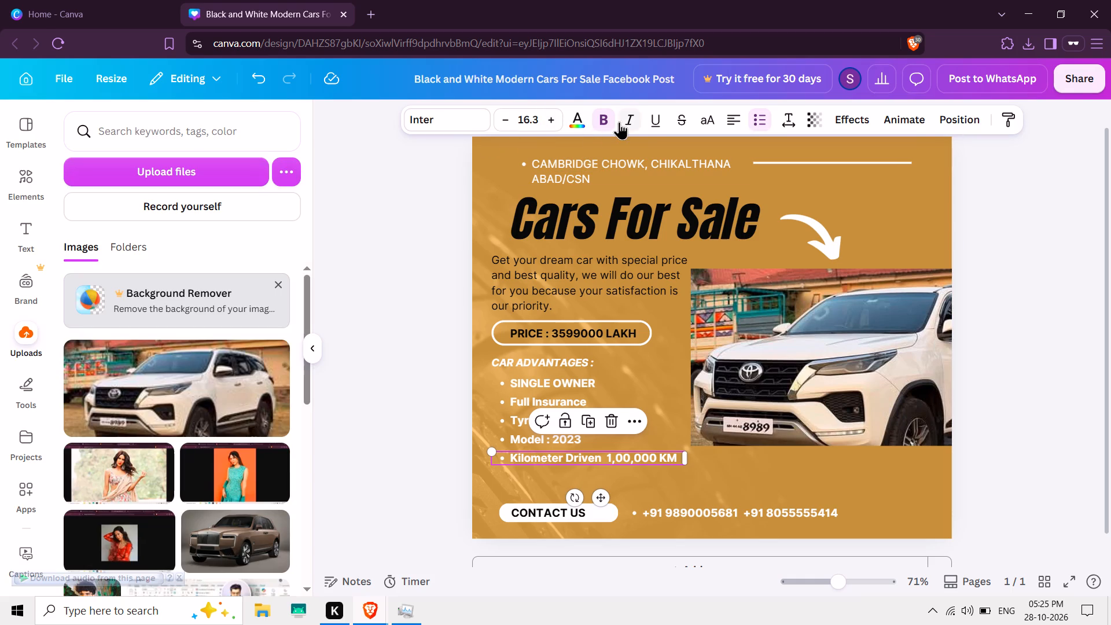
left_click(581, 122)
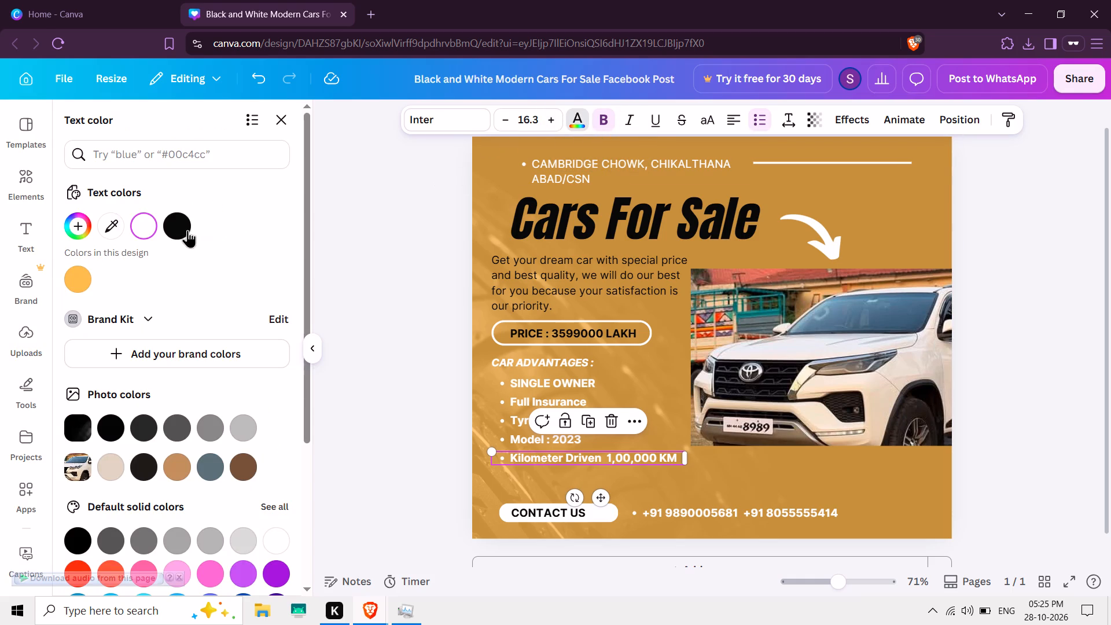
left_click(185, 229)
left_click(524, 381)
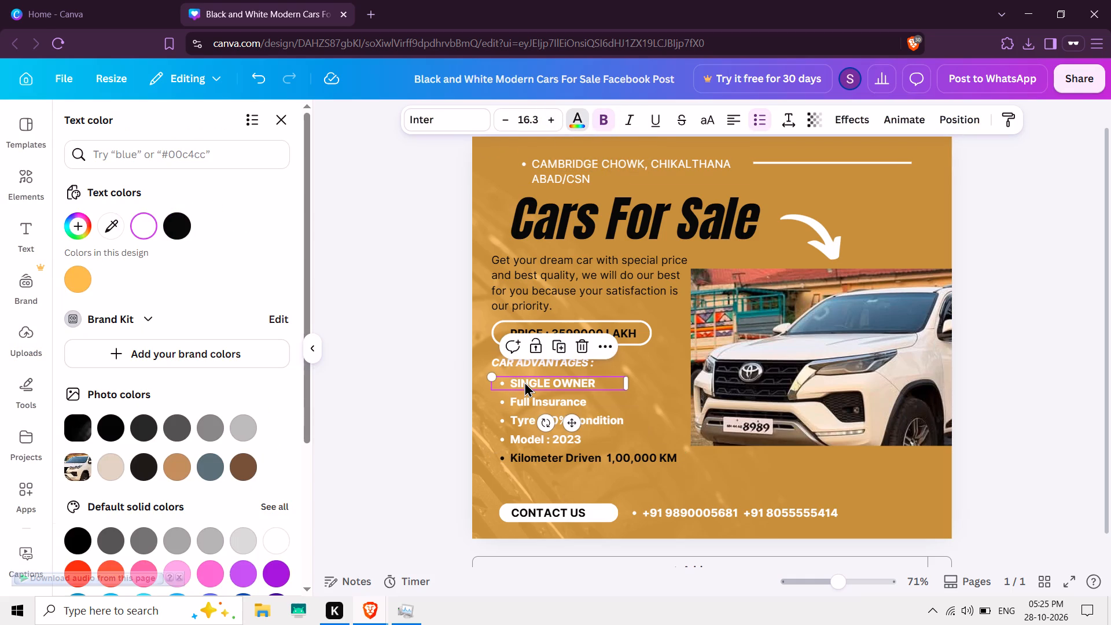
left_click(176, 234)
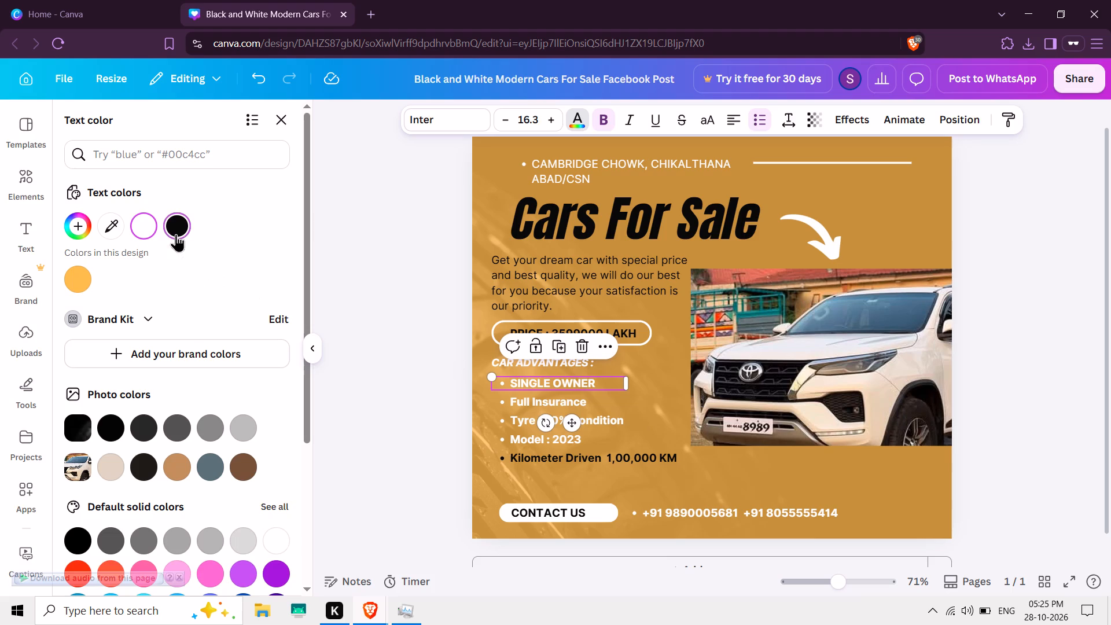
left_click(518, 406)
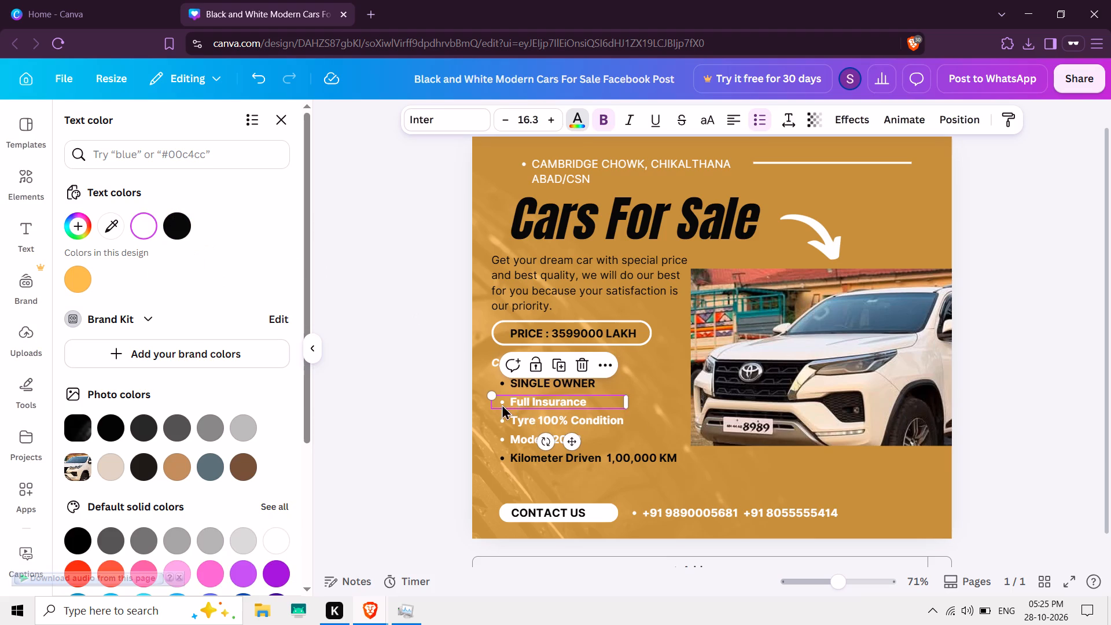
left_click(181, 232)
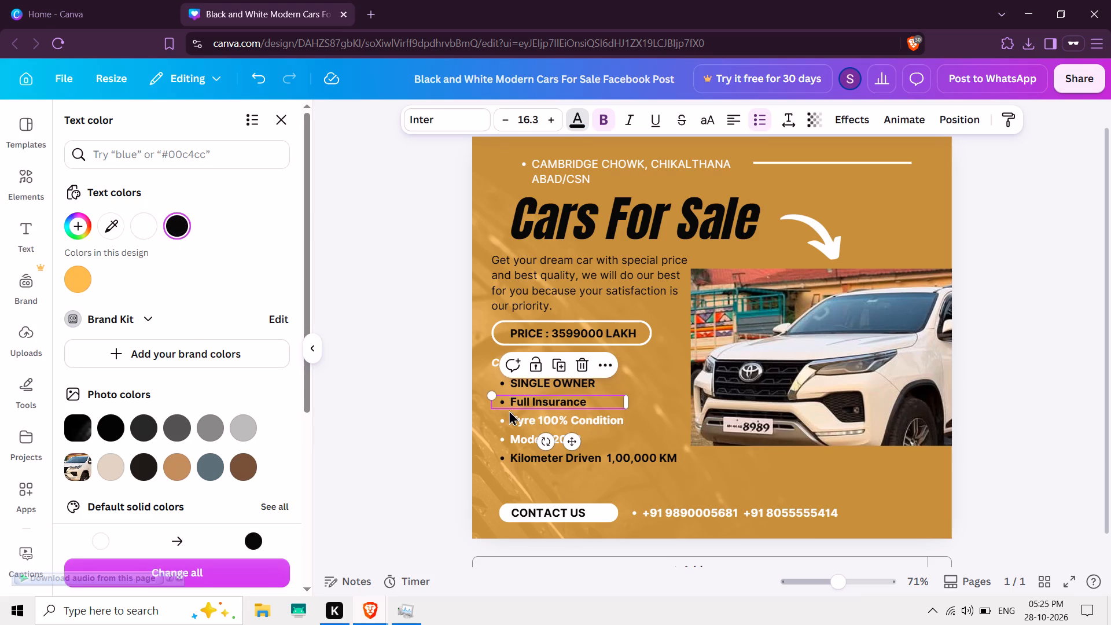
Change the text color of the "Tyre 100% Condition" and "Model : 2023" bullets to the same dark gray.
left_click(517, 424)
left_click(168, 225)
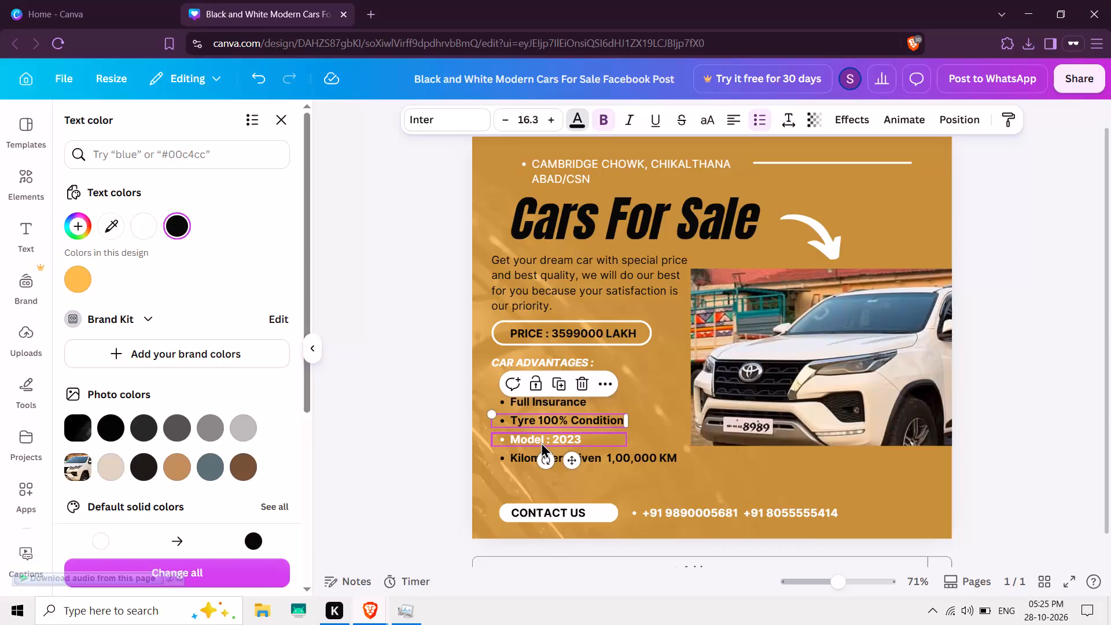
left_click(541, 442)
left_click(183, 222)
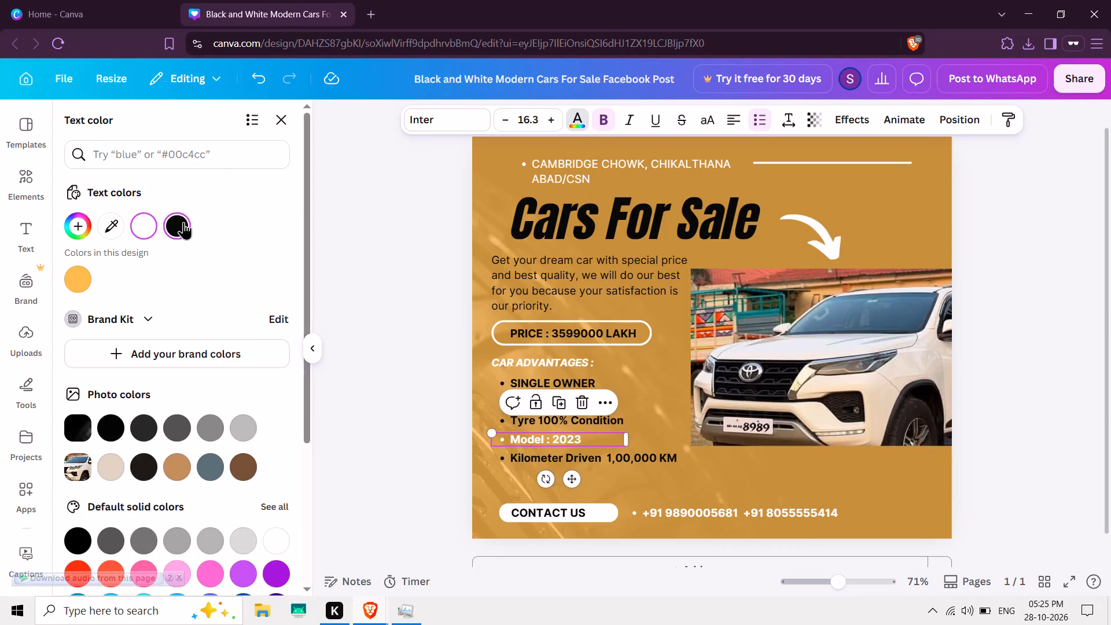
Change the text color of the address above the title and the contact phone numbers to the same dark gray.
left_click(557, 168)
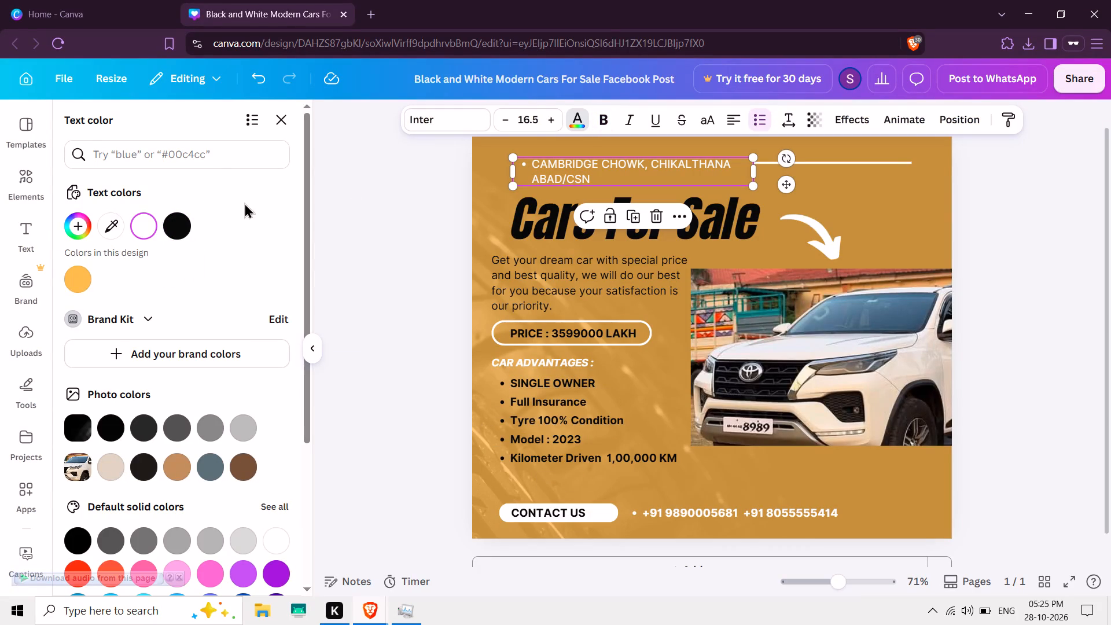
left_click(179, 226)
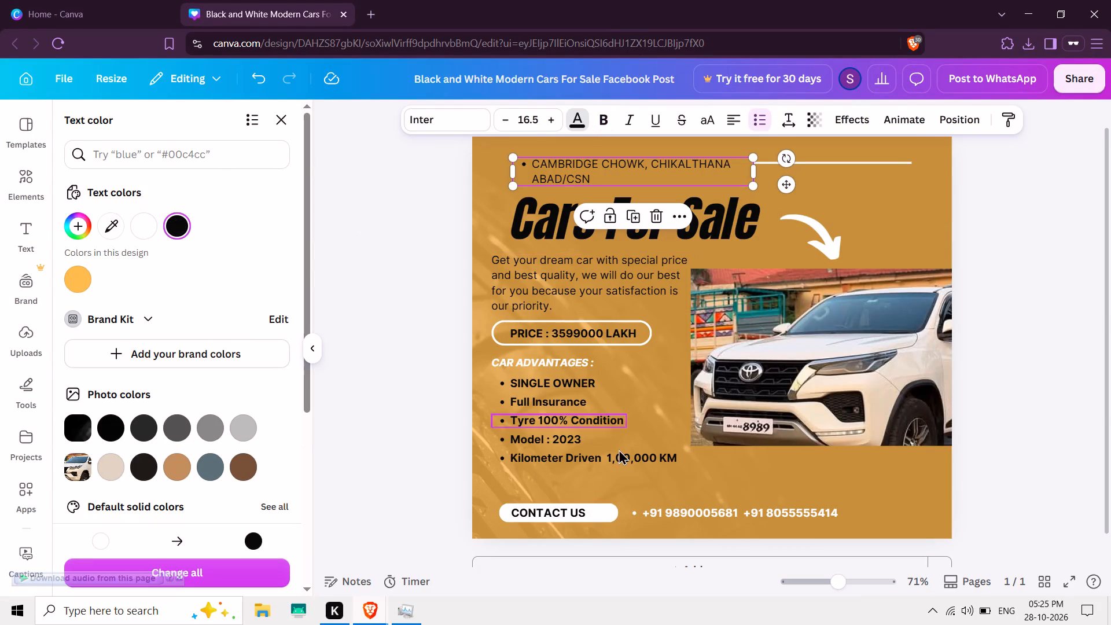
left_click(675, 509)
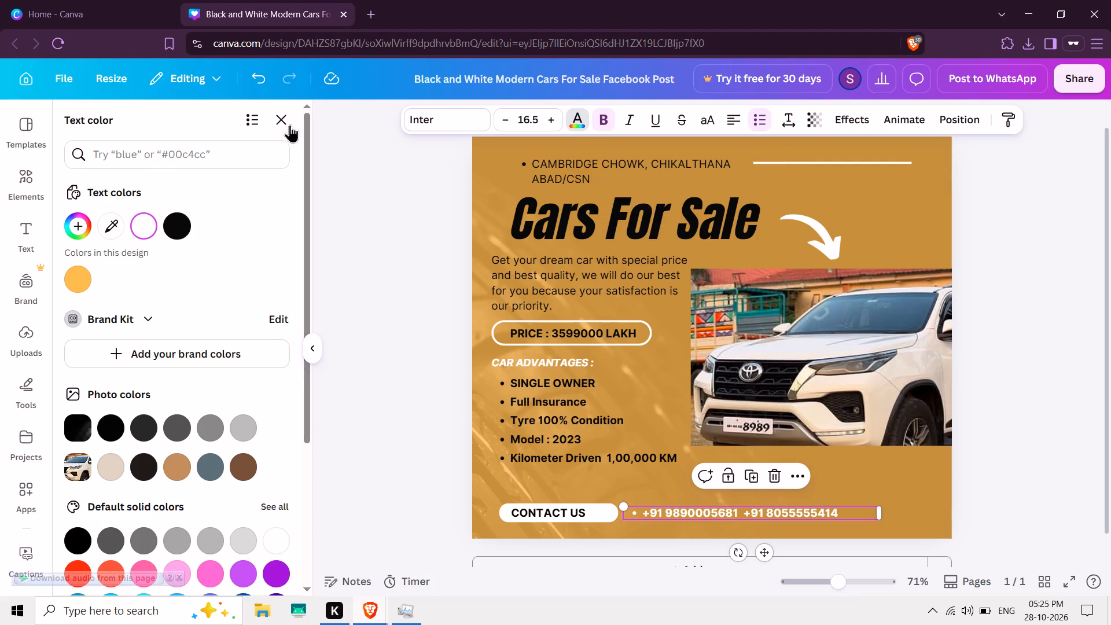
left_click(181, 226)
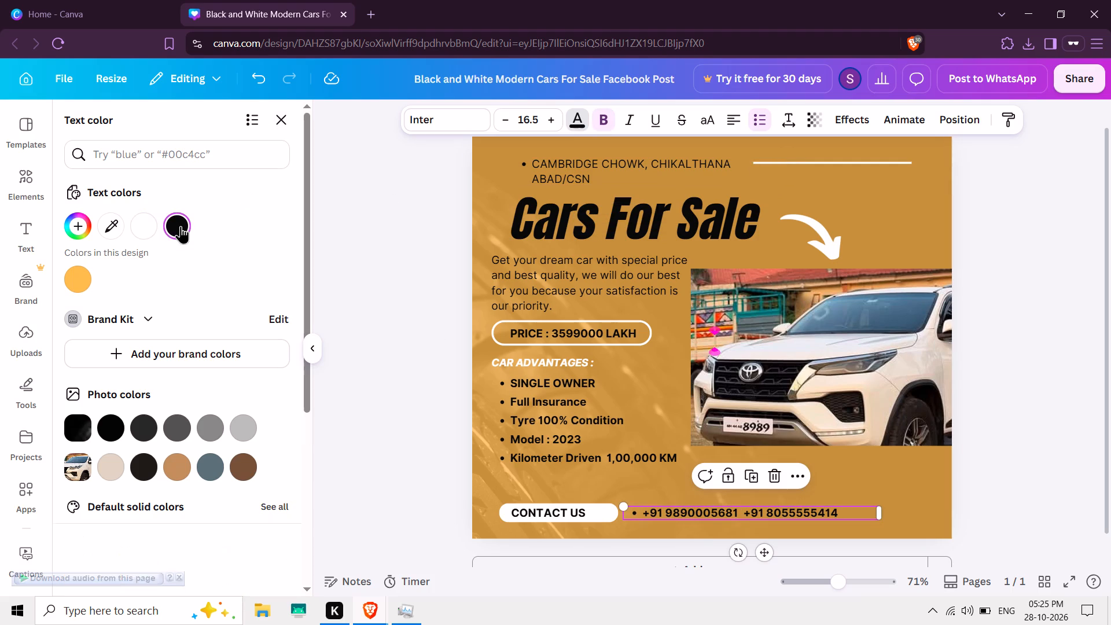
Recolor the curved arrow above the SUV photo to the design's dark gray.
left_click(803, 226)
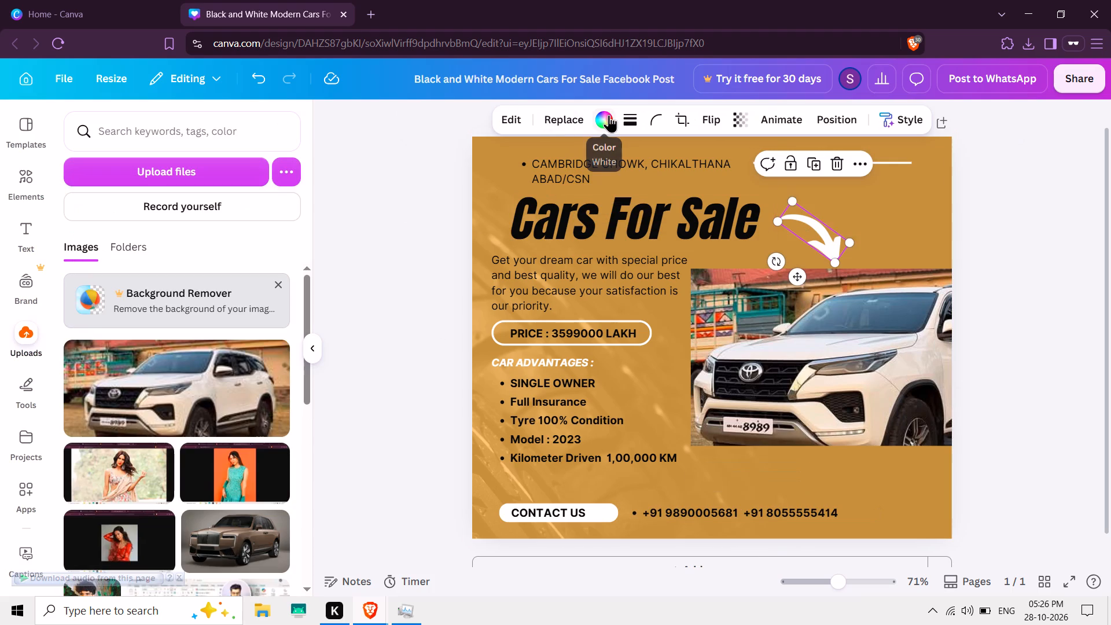
left_click(609, 115)
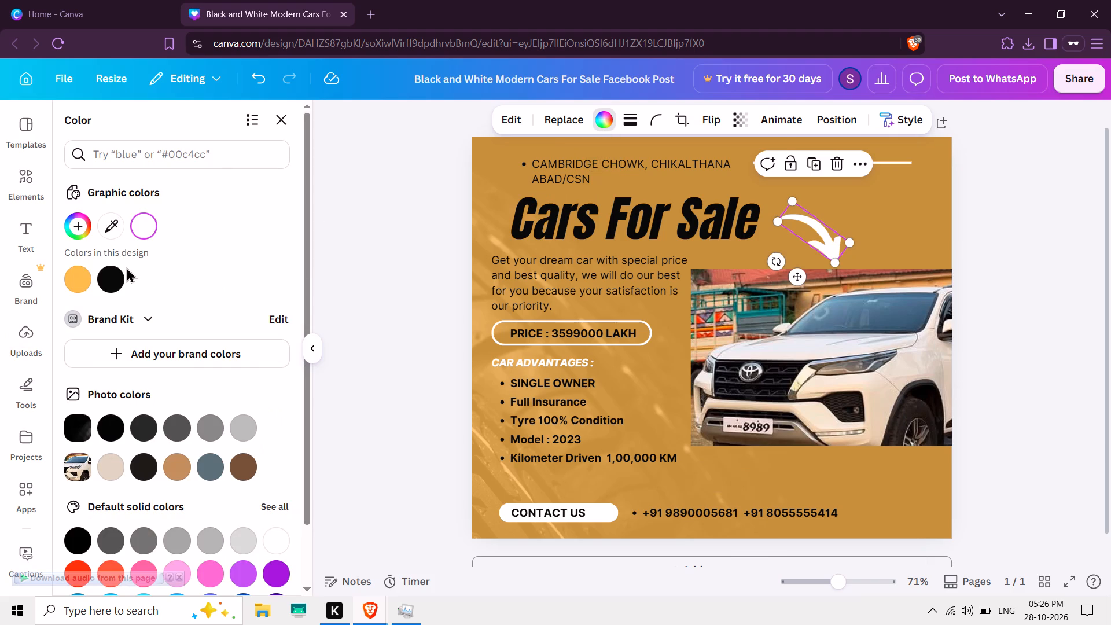
left_click(123, 270)
left_click(115, 273)
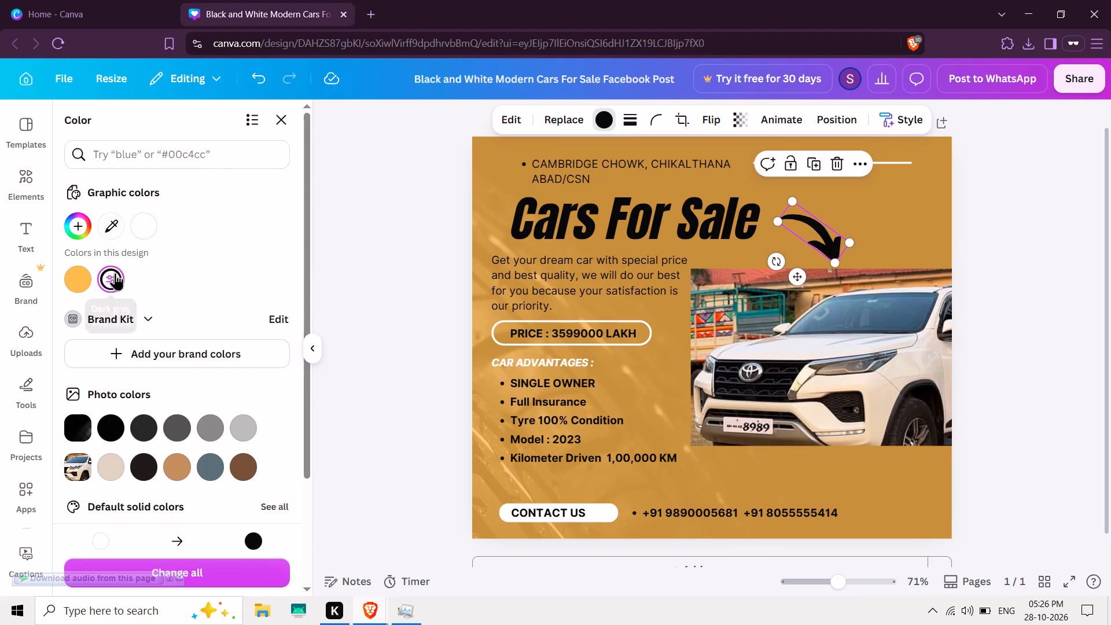
Recolor the horizontal line beside the address to the design's dark gray.
left_click(896, 163)
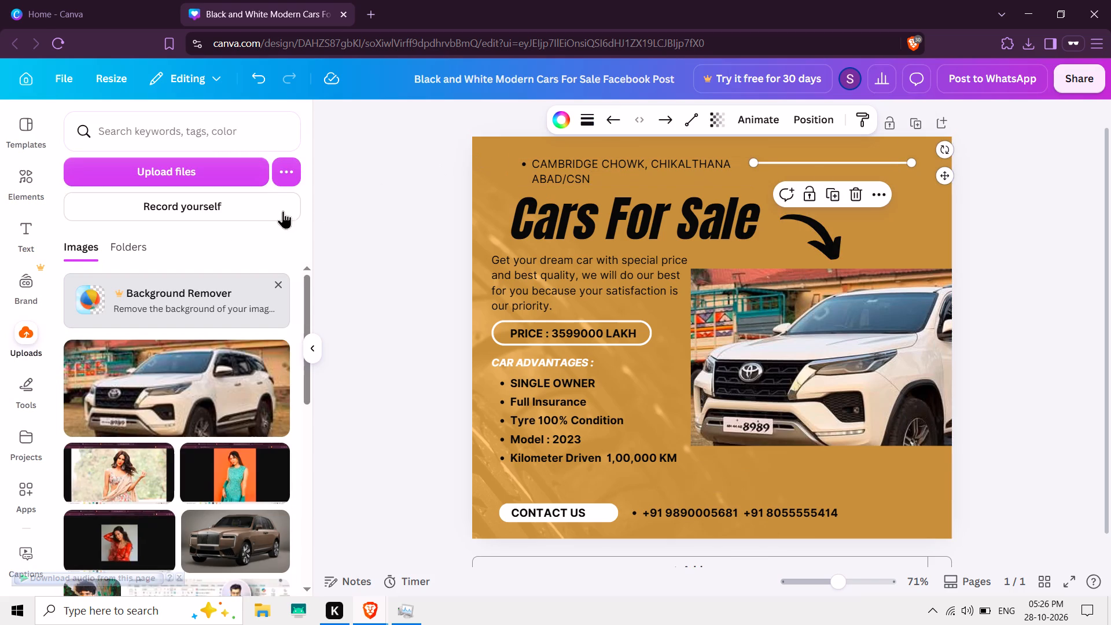
left_click(564, 127)
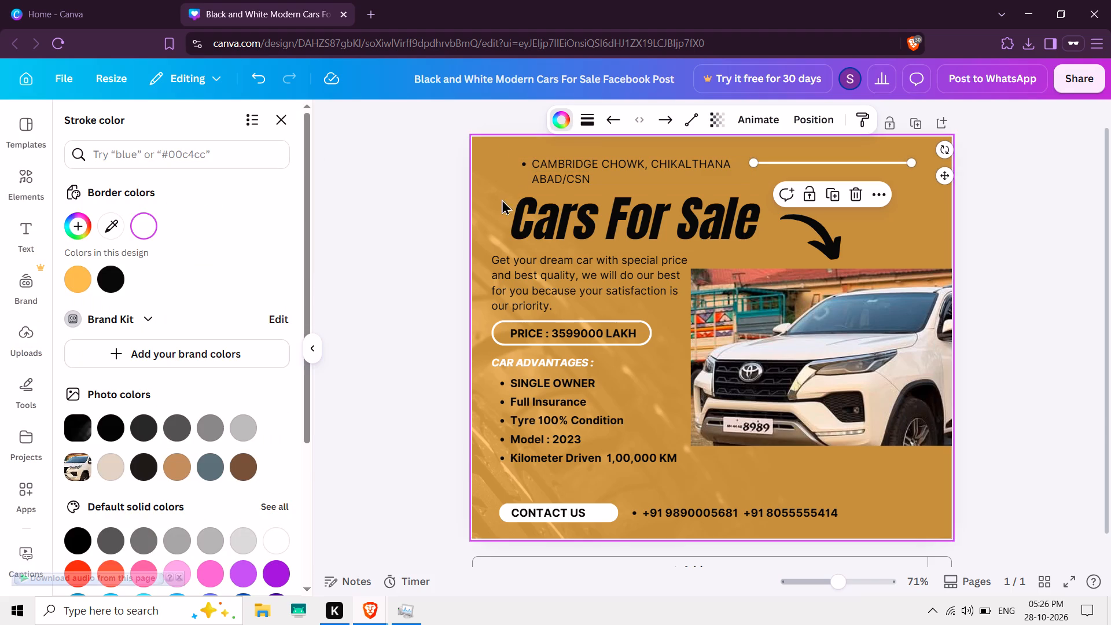
left_click(566, 125)
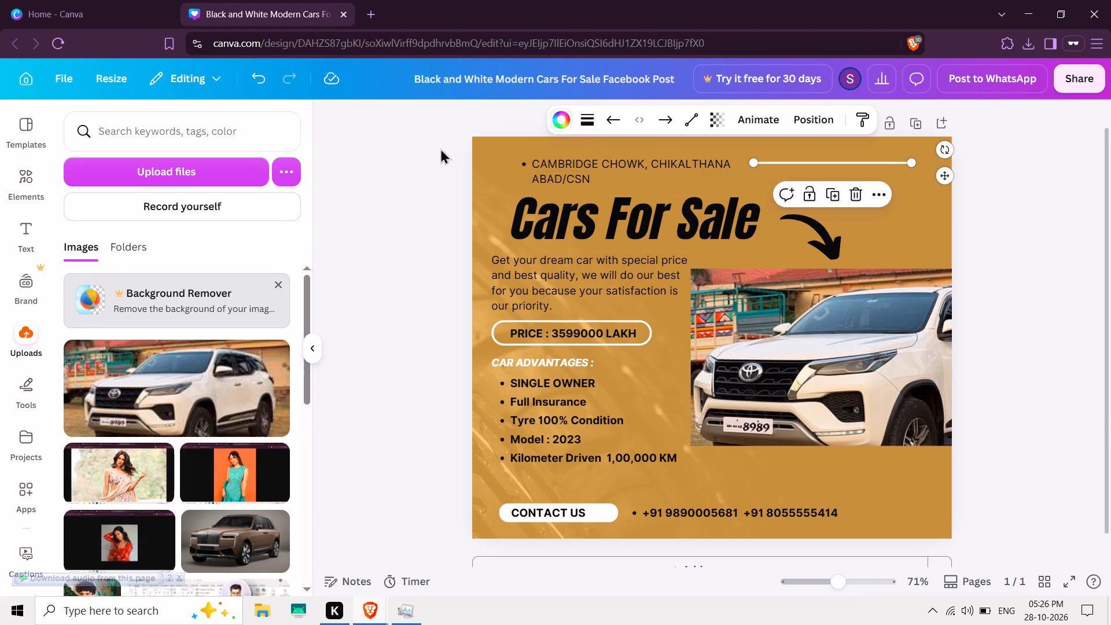
left_click(557, 125)
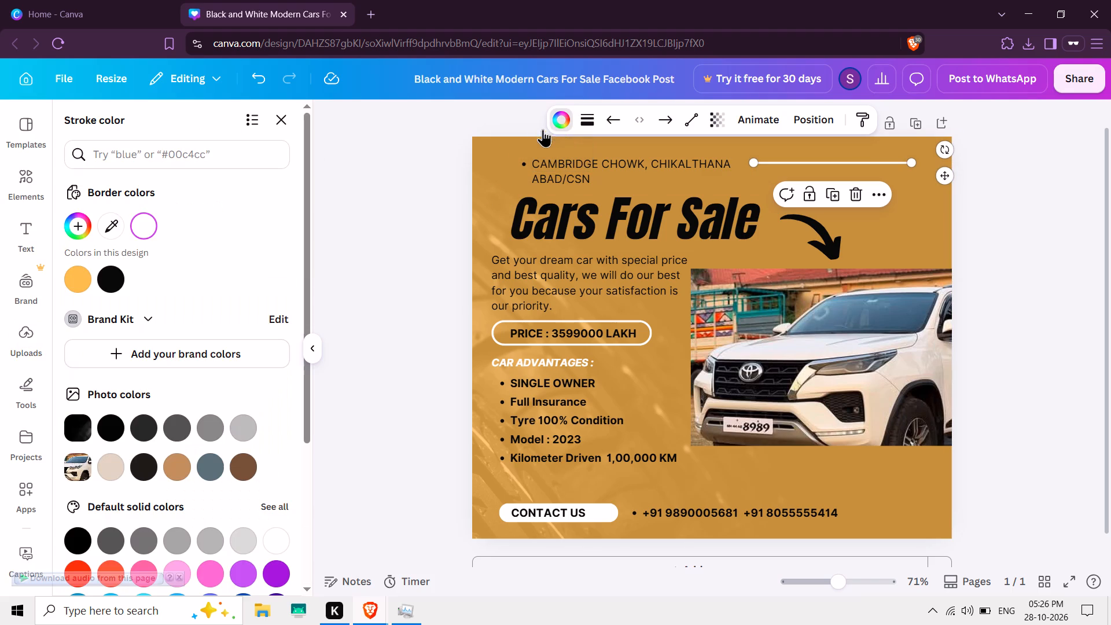
left_click(114, 275)
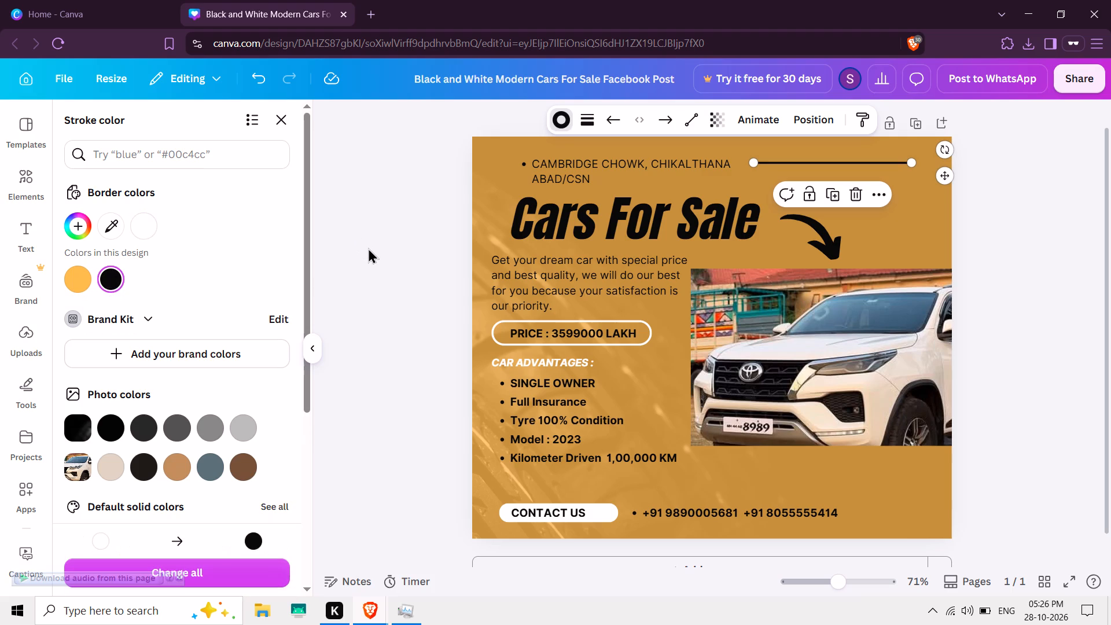
left_click(368, 248)
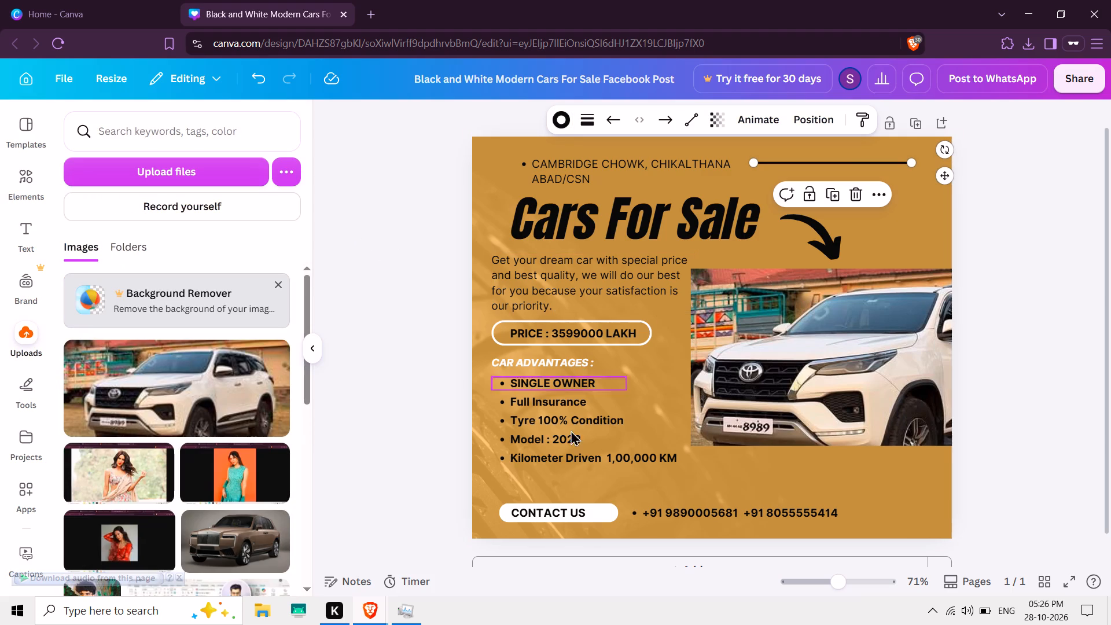
Change the "CAR ADVANTAGES :" heading's text color to the same dark gray.
left_click(554, 359)
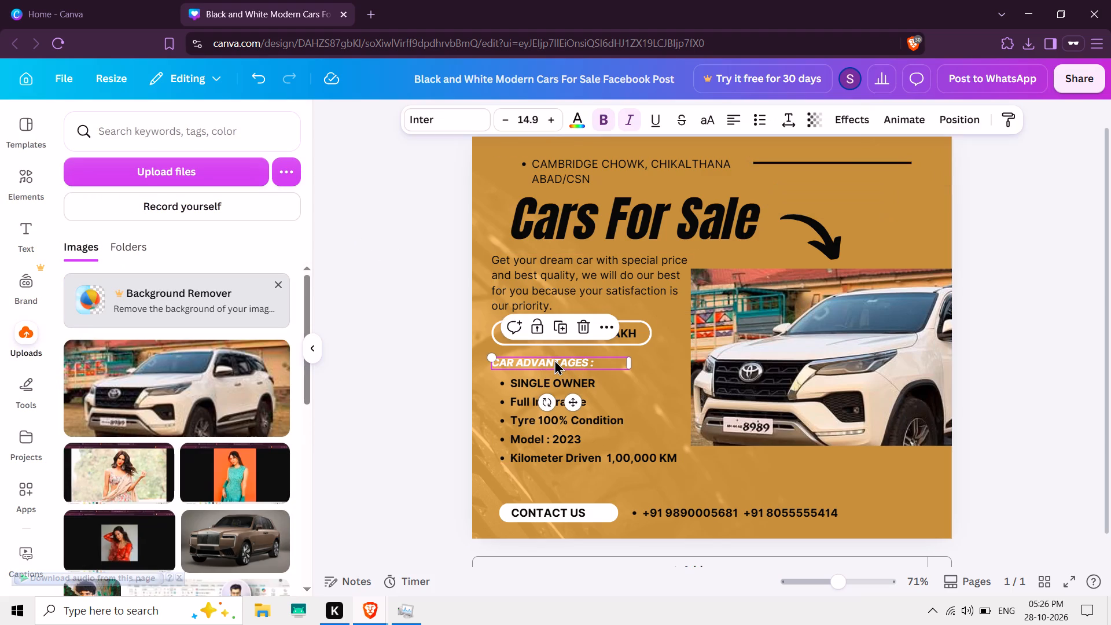
left_click(587, 115)
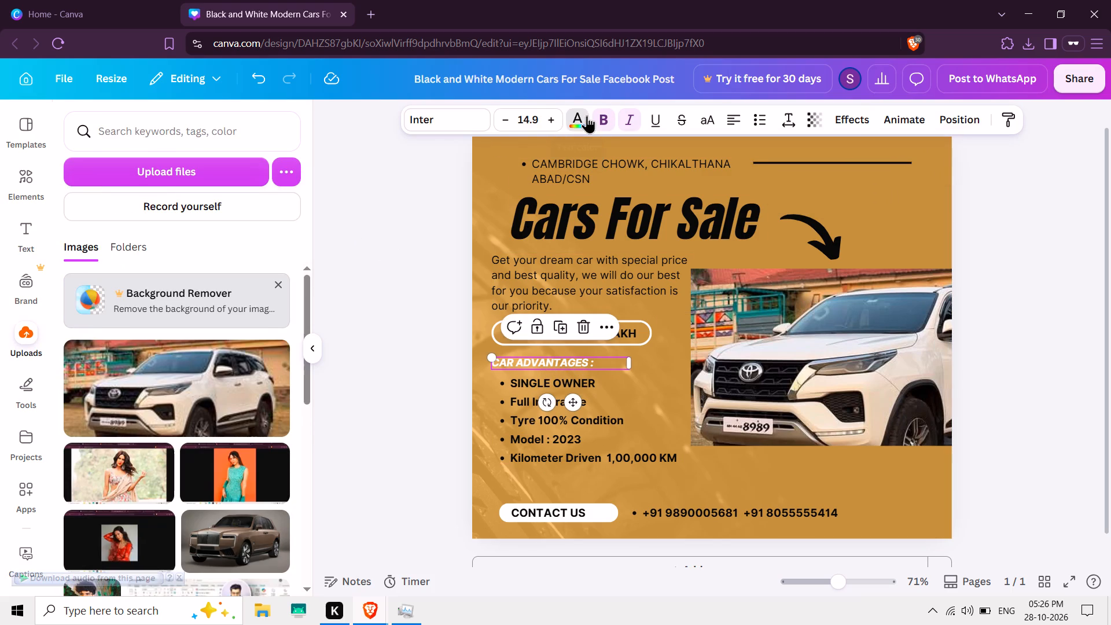
left_click(181, 228)
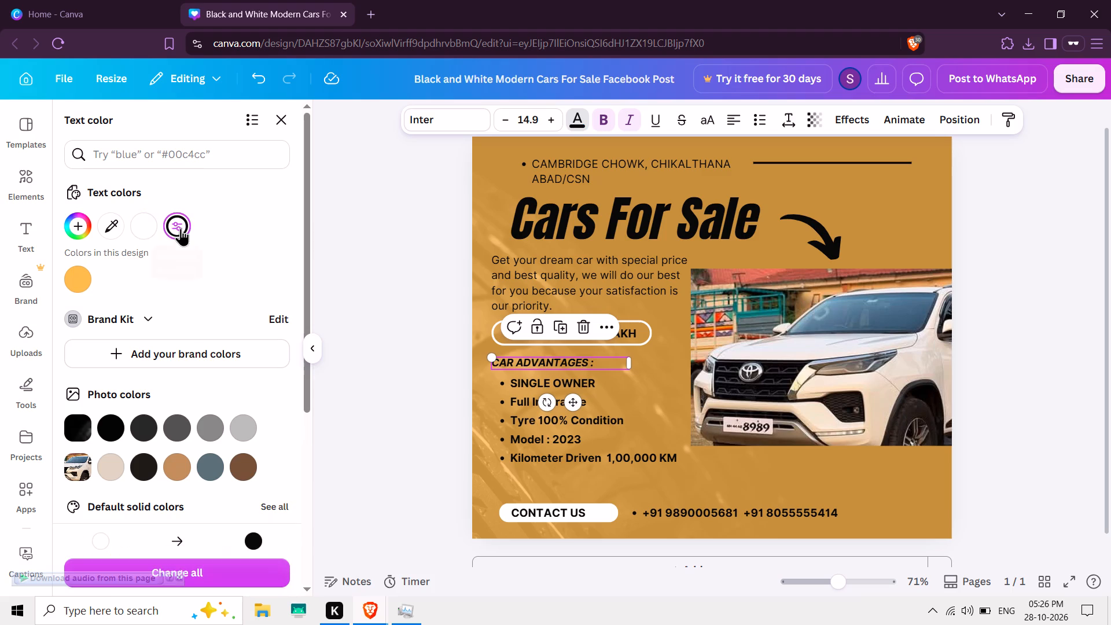
left_click(416, 261)
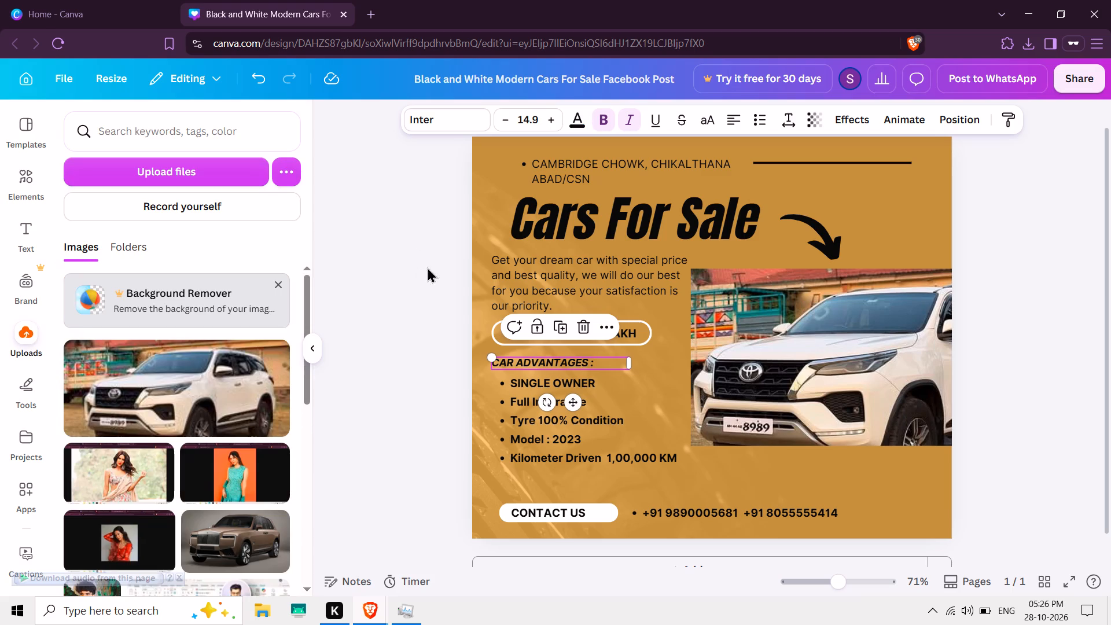
Make the "Get your dream car" paragraph bold.
left_click(575, 289)
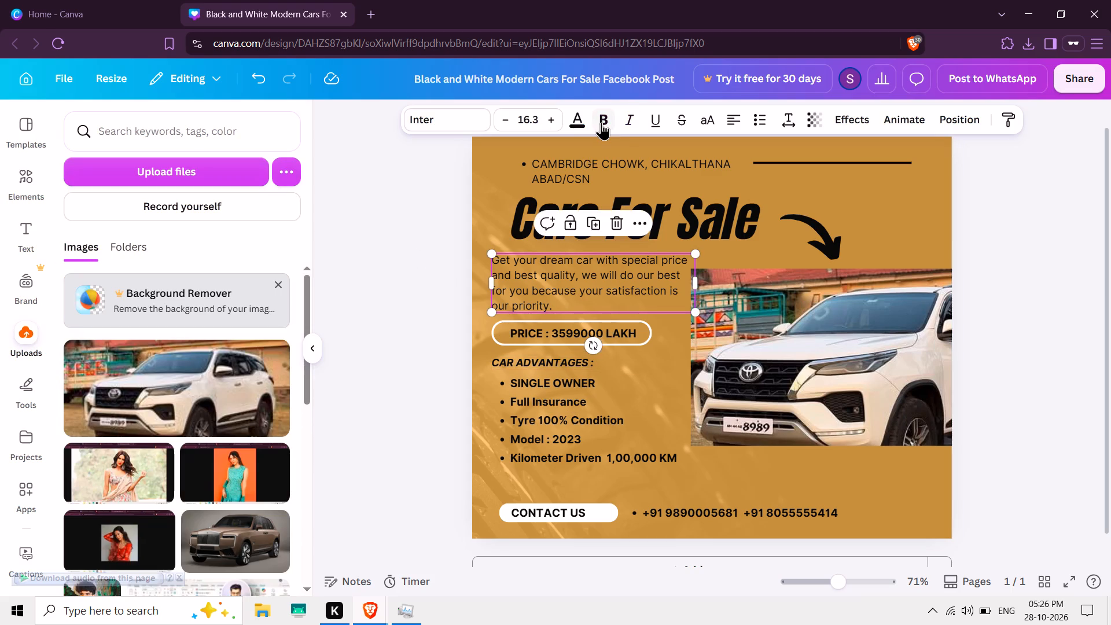
left_click(601, 122)
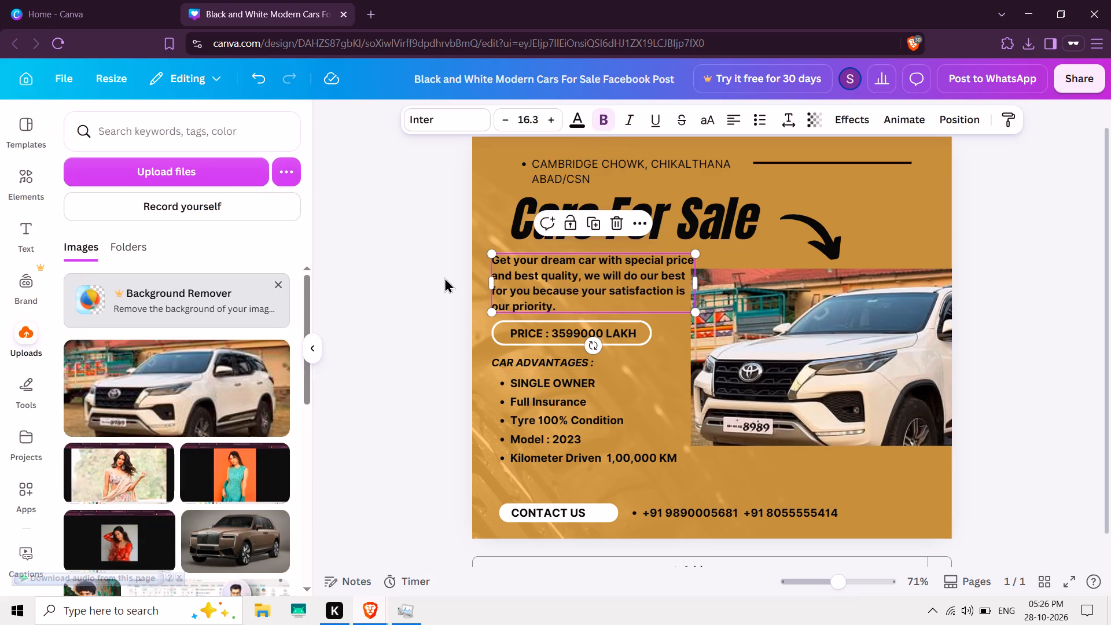
left_click(444, 277)
Move the "Cars For Sale" title left to line up with the left edge of the paragraph below it.
left_click_drag(582, 217, 564, 218)
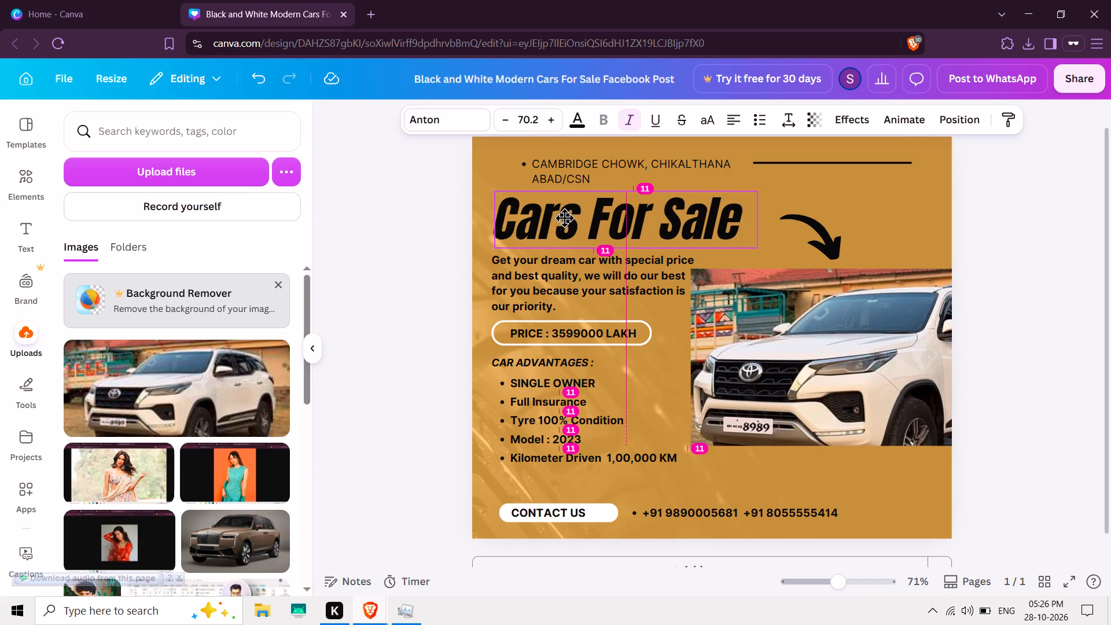
left_click_drag(564, 218, 562, 218)
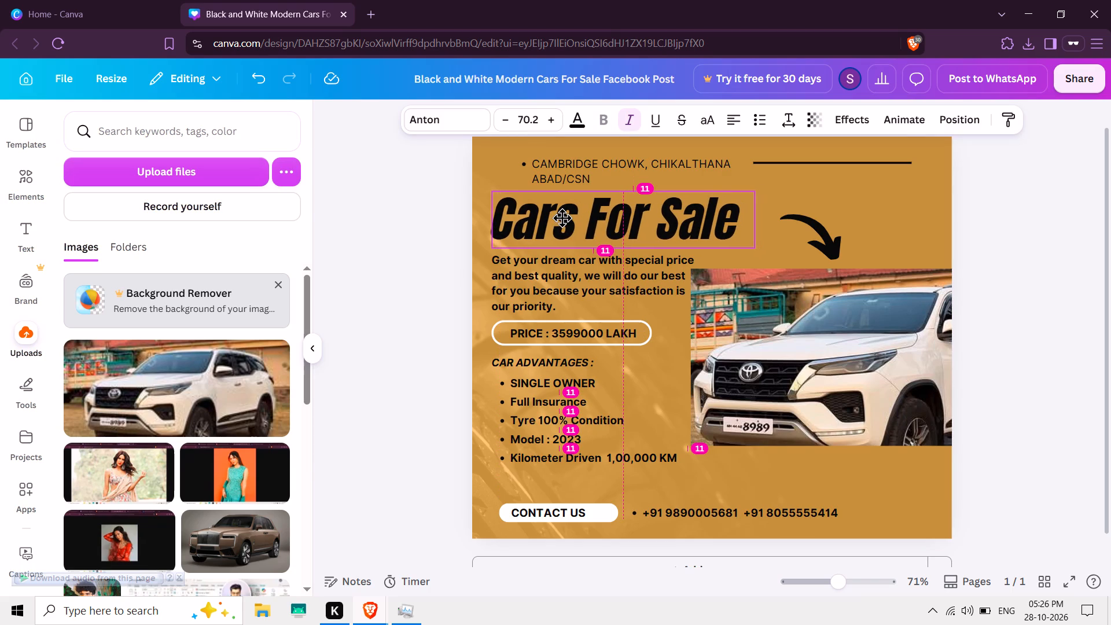
left_click_drag(562, 218, 561, 217)
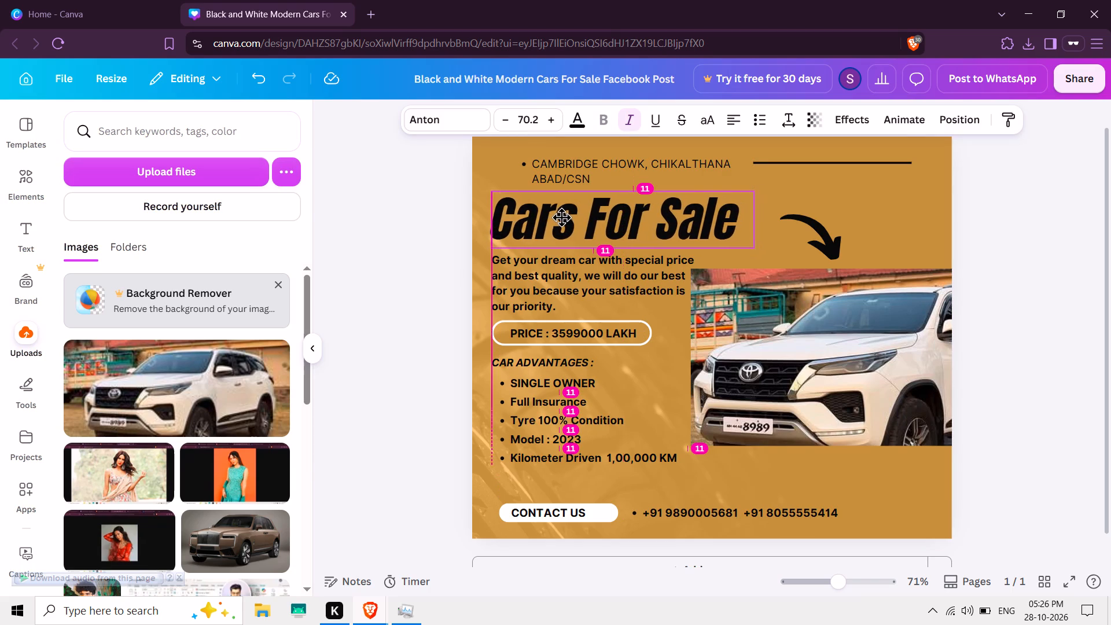
left_click_drag(561, 217, 558, 217)
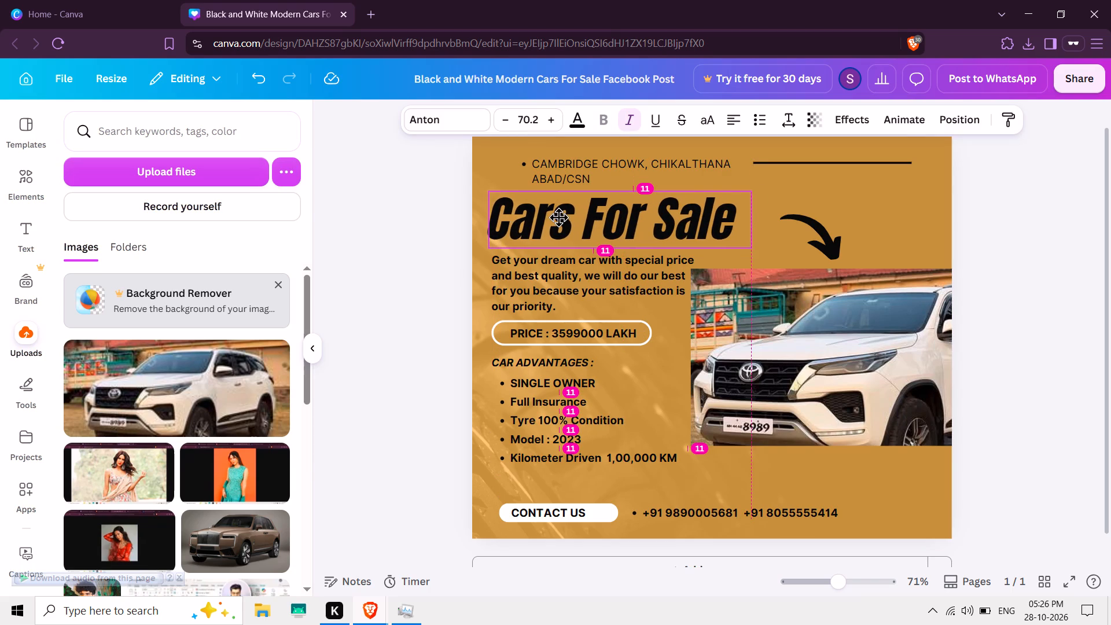
left_click_drag(558, 217, 560, 217)
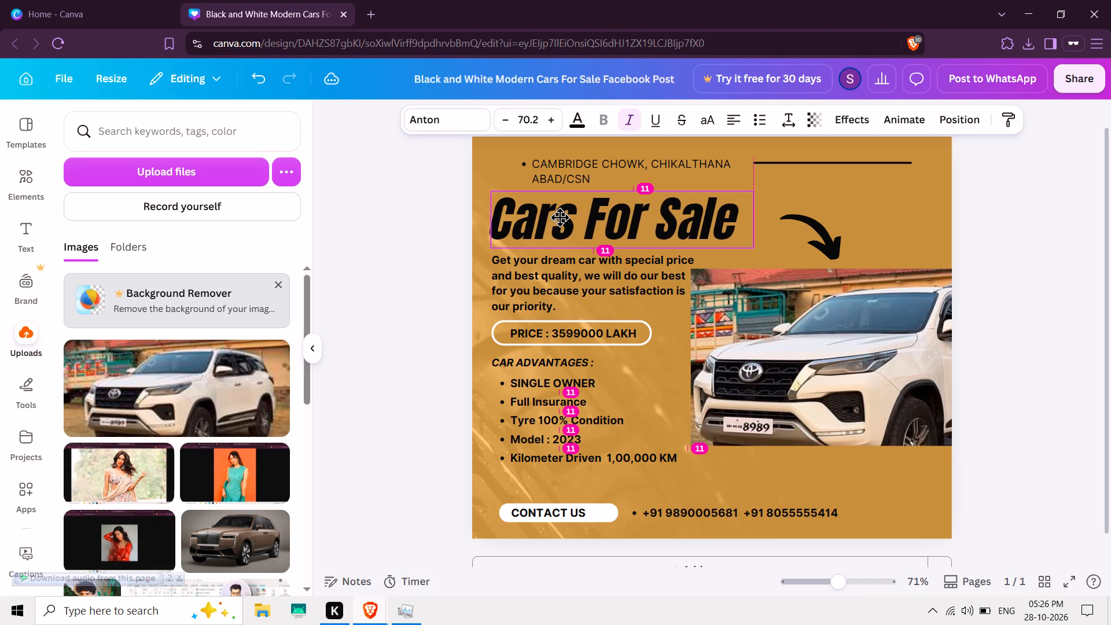
left_click_drag(560, 217, 561, 217)
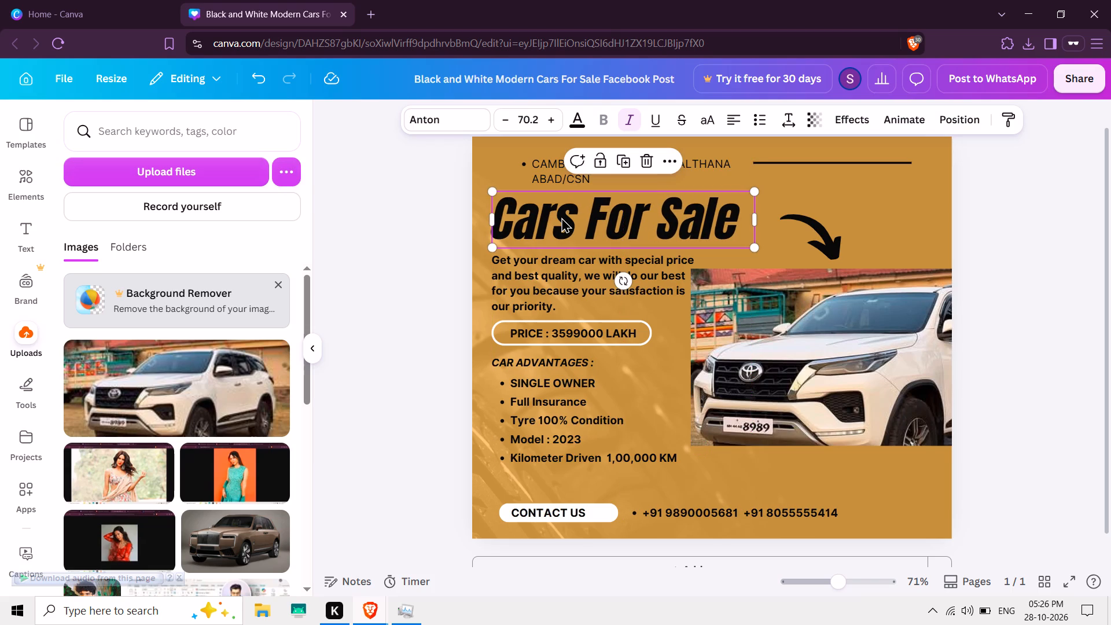
left_click(561, 217)
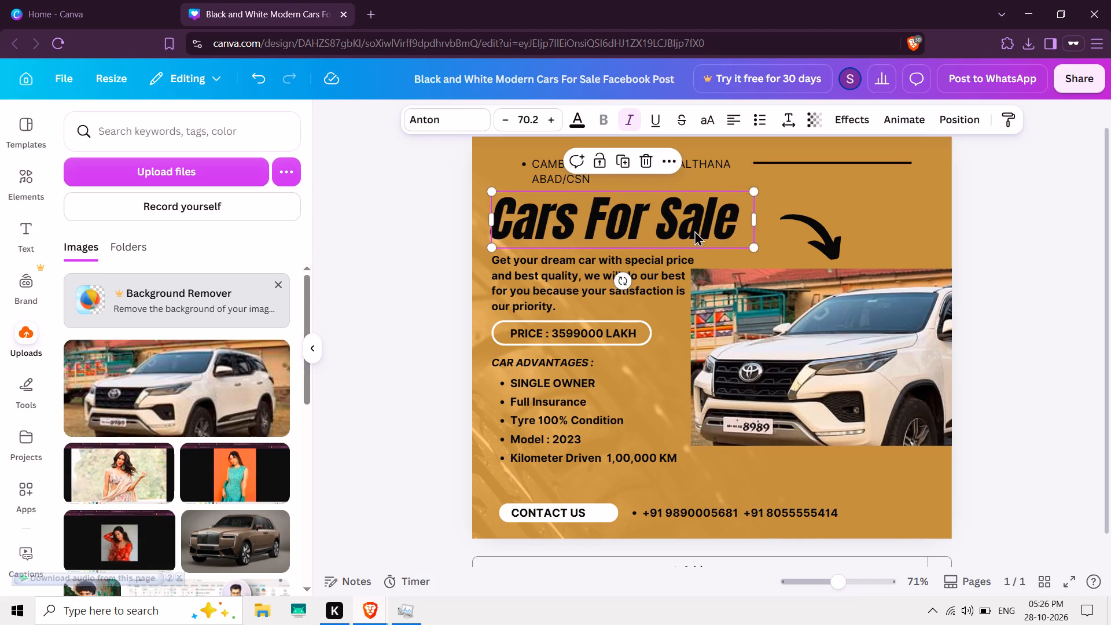
Make the address above the title bold and move it left to line up with the paragraph's left edge.
left_click(584, 179)
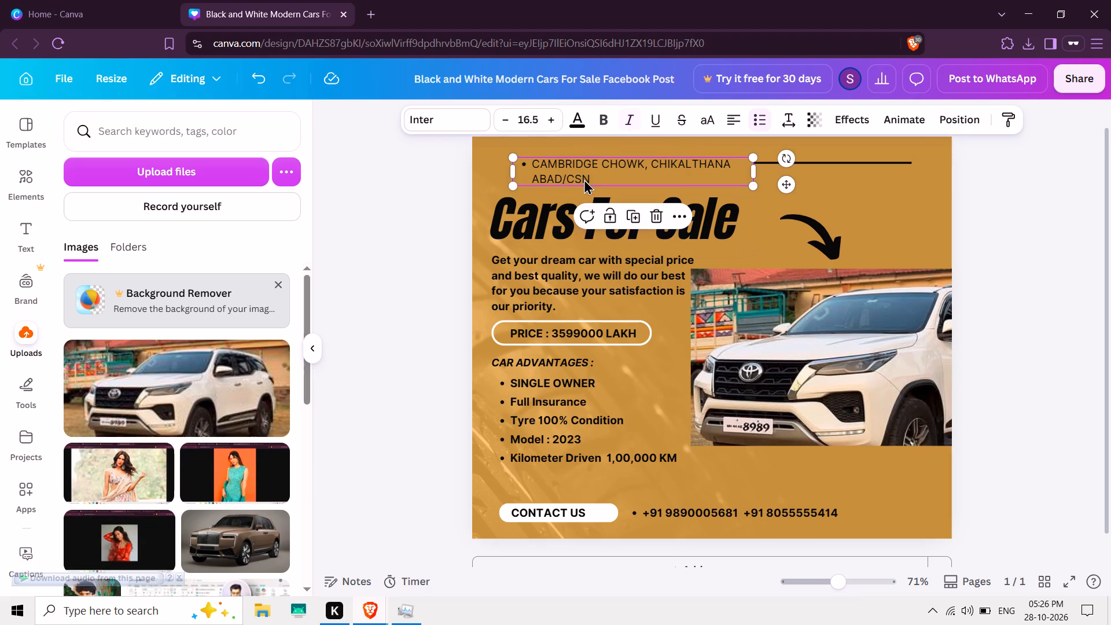
left_click(600, 122)
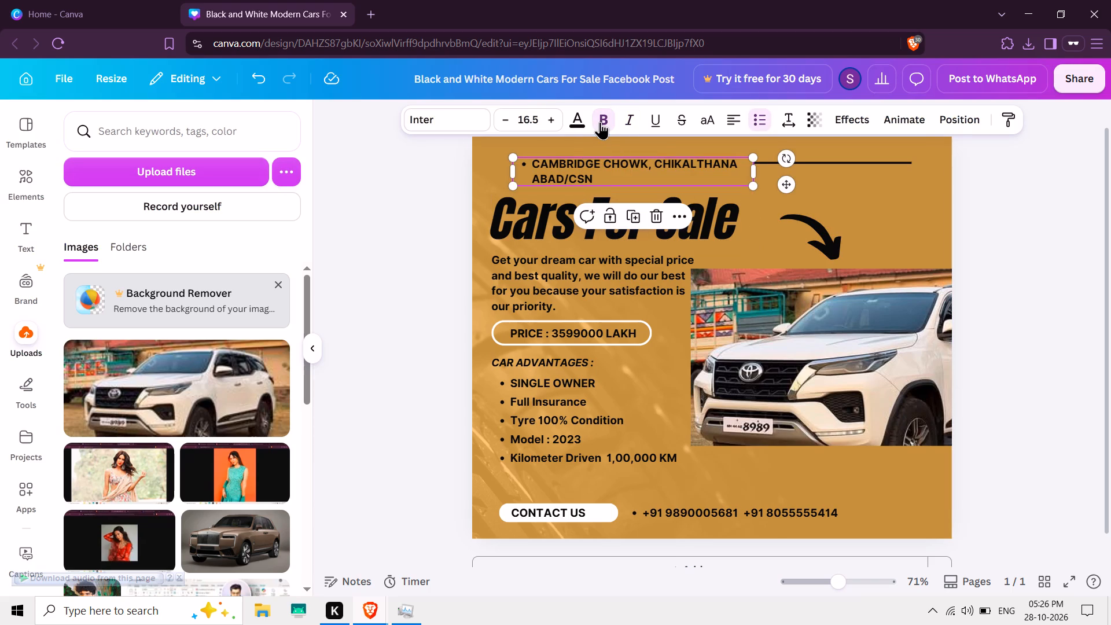
left_click_drag(598, 164, 587, 164)
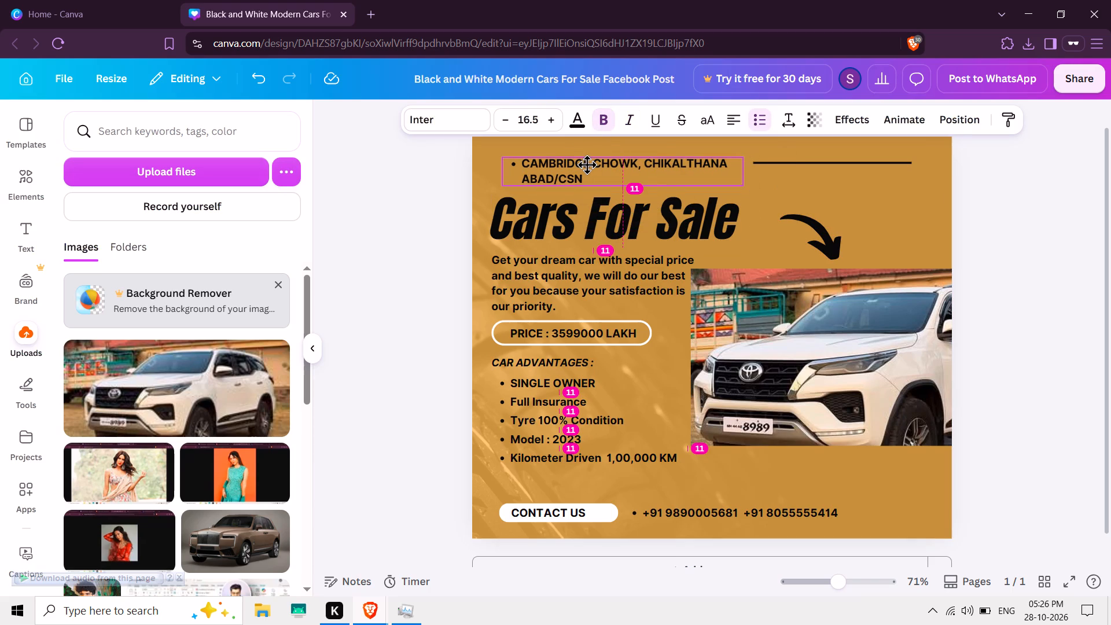
left_click_drag(587, 164, 577, 165)
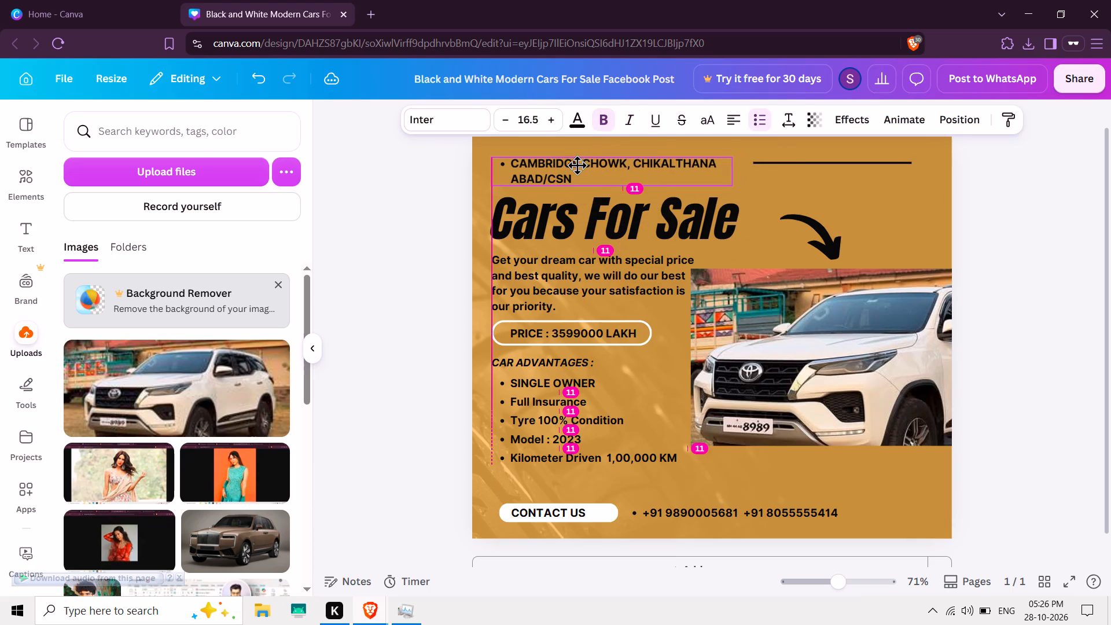
left_click_drag(577, 165, 576, 165)
Lengthen the horizontal line beside the address slightly toward the page's right edge.
left_click(797, 163)
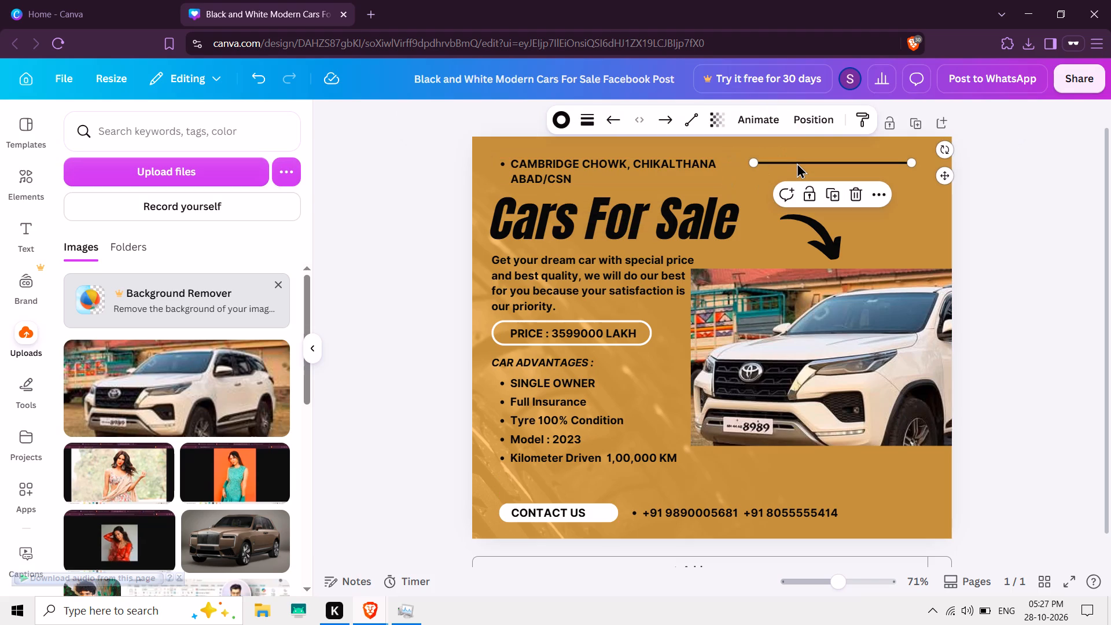
key("ctrl+Left")
key("ctrl+Right")
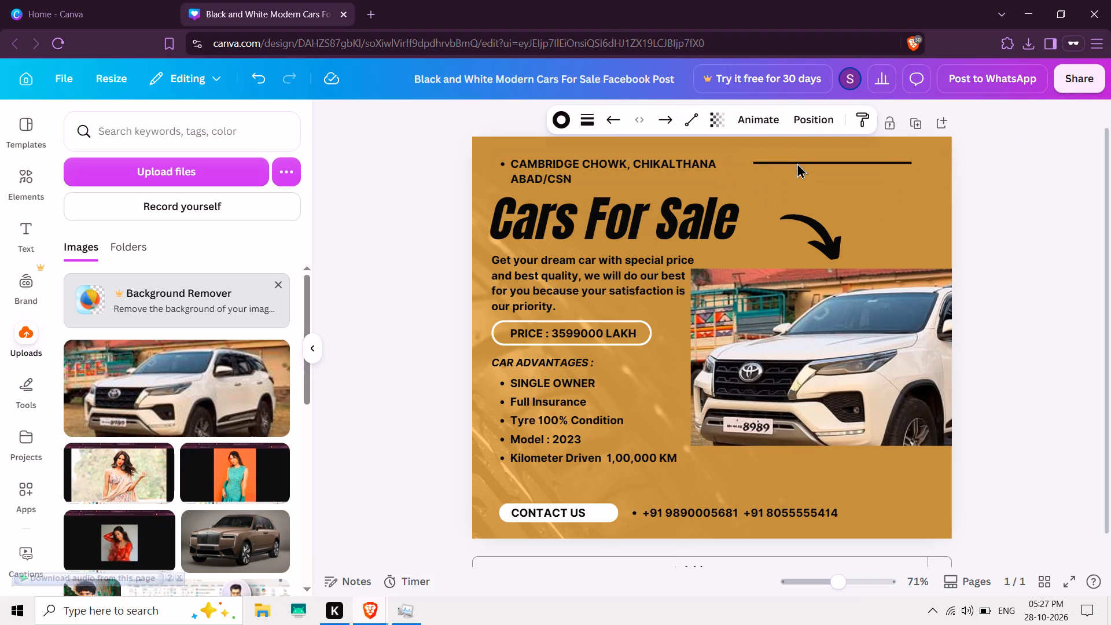
key("ctrl+Right")
key("ctrl+Right")
key("ctrl+Right")
key("ctrl+Right")
key("ctrl+Right")
key("ctrl+Right")
key("ctrl+Right")
key("ctrl+Right")
key("ctrl+Right")
key("ctrl+Right")
key("ctrl+Right")
key("ctrl+Right")
key("ctrl+Right")
key("ctrl+Right")
key("ctrl+Right")
key("ctrl+Right")
key("ctrl+Right")
key("ctrl+Right")
key("ctrl+Right")
key("ctrl+Right")
Move the horizontal line left so it starts just after the address text.
key("Left")
key("Left")
key("Left")
key("Left")
key("Left")
key("Left")
key("Left")
key("Left")
key("Left")
key("Left")
key("Left")
key("Left")
key("Left")
key("Left")
key("Left")
key("Left")
key("Left")
key("Left")
key("Left")
key("Left")
key("Left")
key("Left")
key("Left")
key("Left")
key("Left")
key("Left")
key("Left")
key("Left")
key("Left")
key("Left")
key("Left")
Lengthen the horizontal line rightward until it ends near the page's right edge.
key("ctrl+Right")
key("ctrl+Right")
key("ctrl+Right")
key("ctrl+Right")
key("ctrl+Right")
key("ctrl+Right")
key("ctrl+Right")
key("ctrl+Right")
key("ctrl+Right")
key("ctrl+Right")
key("ctrl+Right")
key("ctrl+Right")
key("ctrl+Right")
key("ctrl+Right")
key("ctrl+Right")
key("ctrl+Right")
key("ctrl+Right")
key("ctrl+Right")
key("ctrl+Right")
key("ctrl+Right")
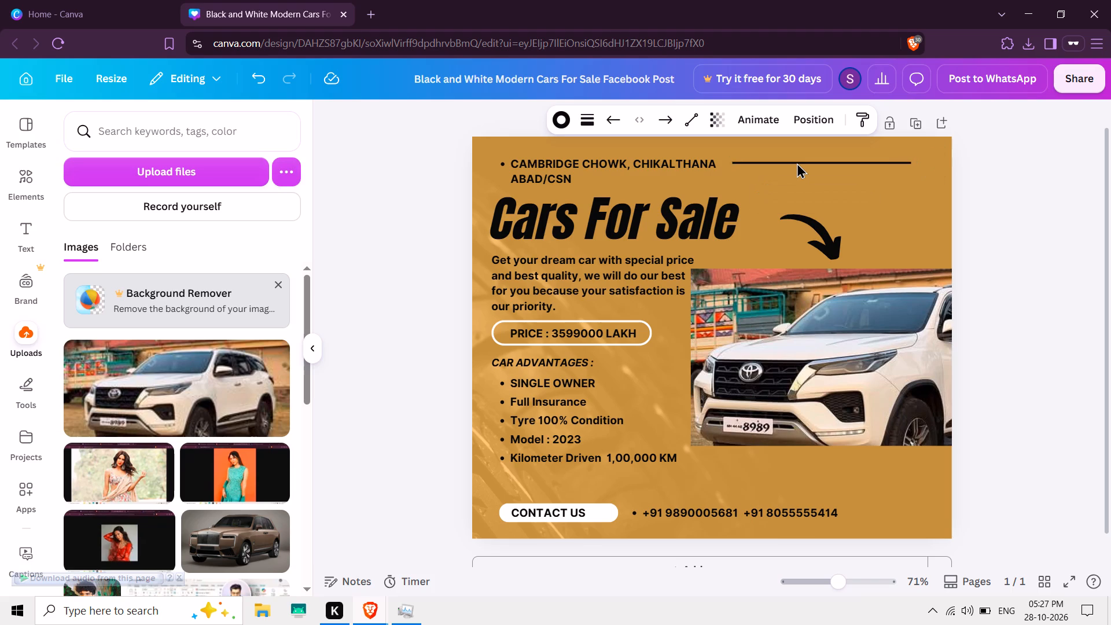
key("ctrl+Right")
key("ctrl+Right")
key("ctrl+Right")
key("ctrl+Right")
key("ctrl+Right")
key("ctrl+Right")
key("ctrl+Right")
key("ctrl+Right")
key("ctrl+Right")
key("ctrl+Right")
key("ctrl+Right")
key("ctrl+Right")
key("ctrl+Right")
key("ctrl+Right")
key("ctrl+Right")
key("ctrl+Right")
key("ctrl+Right")
key("ctrl+Right")
key("ctrl+Right")
key("ctrl+Right")
key("ctrl+Right")
key("ctrl+Right")
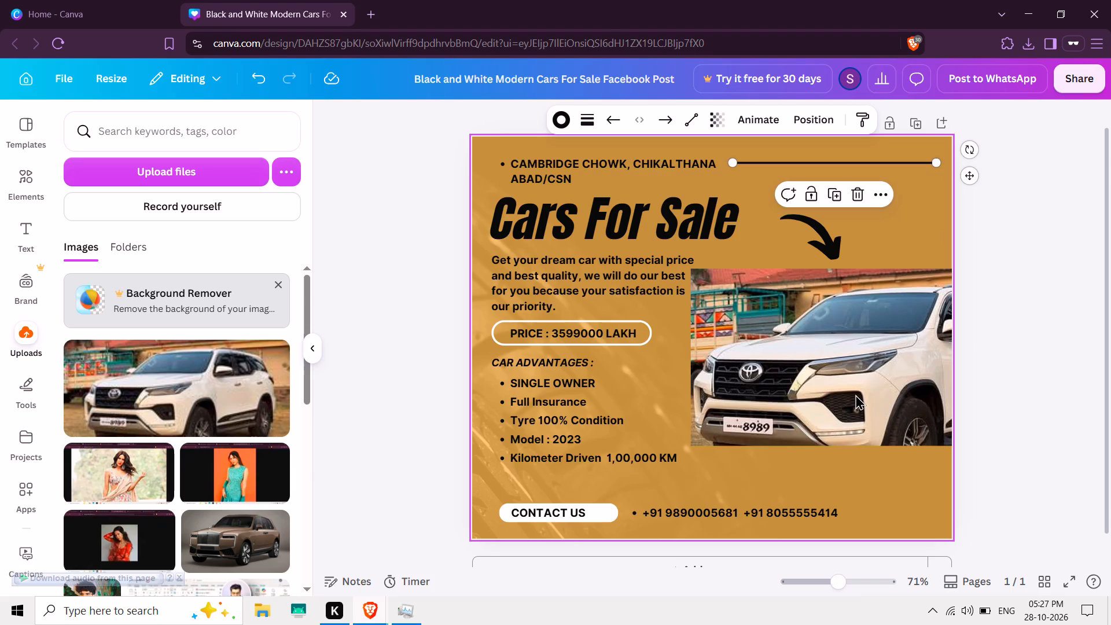
Narrow the white rounded shape behind "CONTACT US" from its right side so it fits closely around the text.
left_click(616, 511)
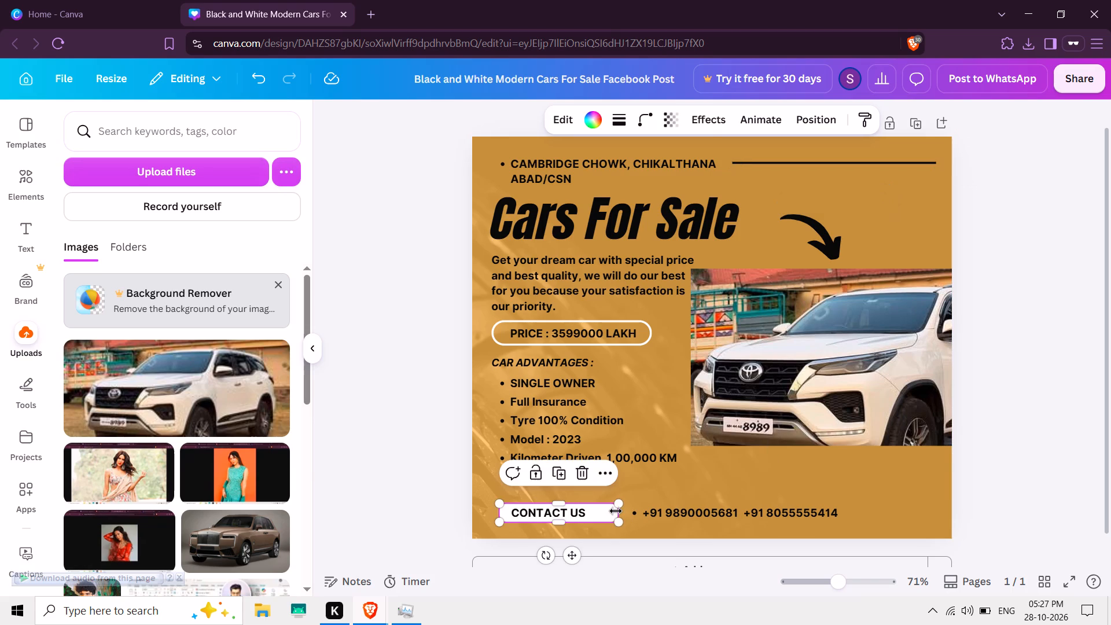
left_click_drag(619, 513, 608, 512)
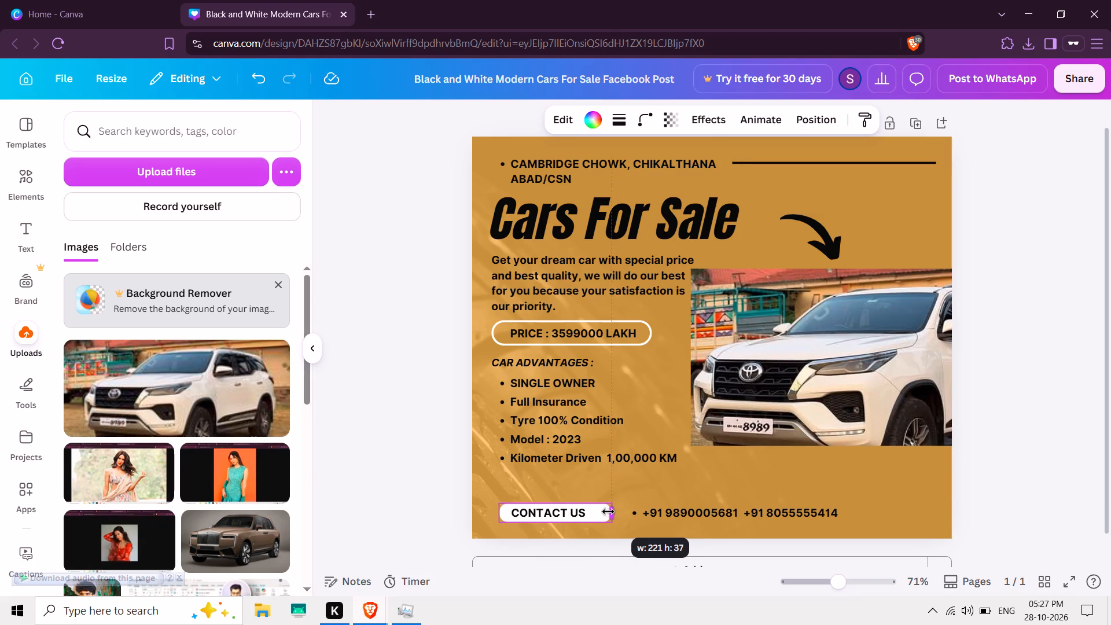
left_click_drag(608, 512, 599, 512)
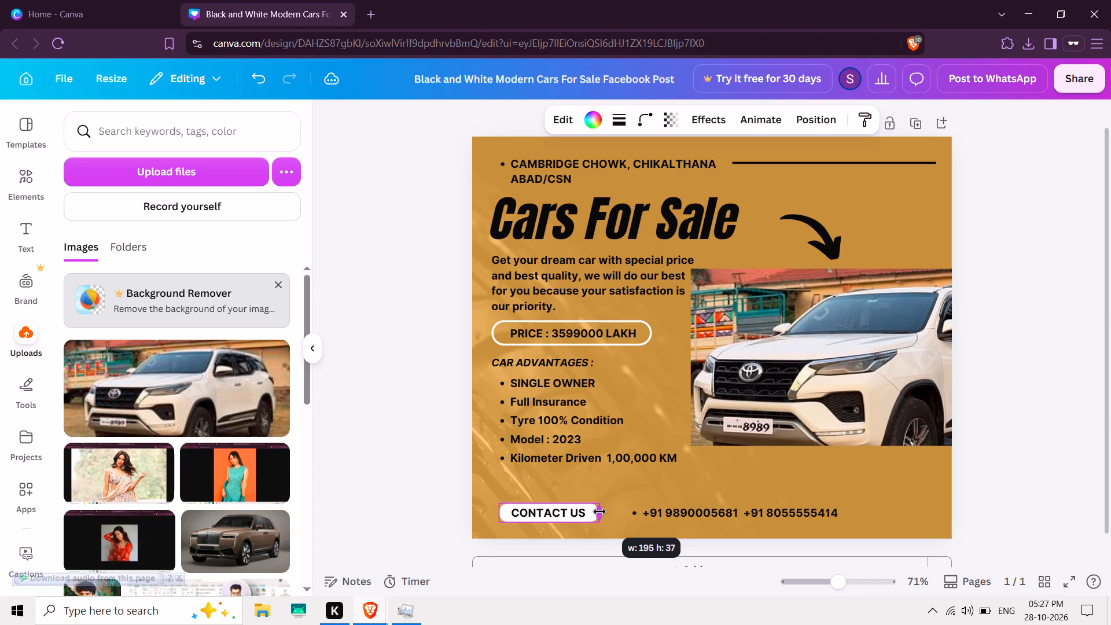
left_click_drag(599, 512, 597, 512)
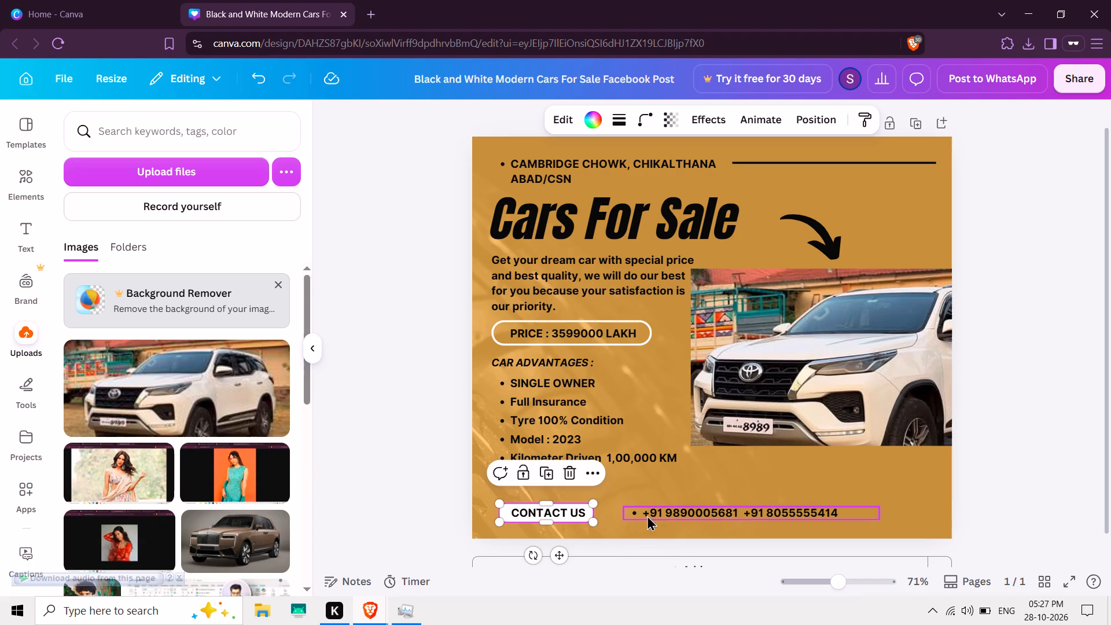
Move the phone numbers text left, closer to the "CONTACT US" shape and on the same line.
left_click_drag(668, 512, 650, 512)
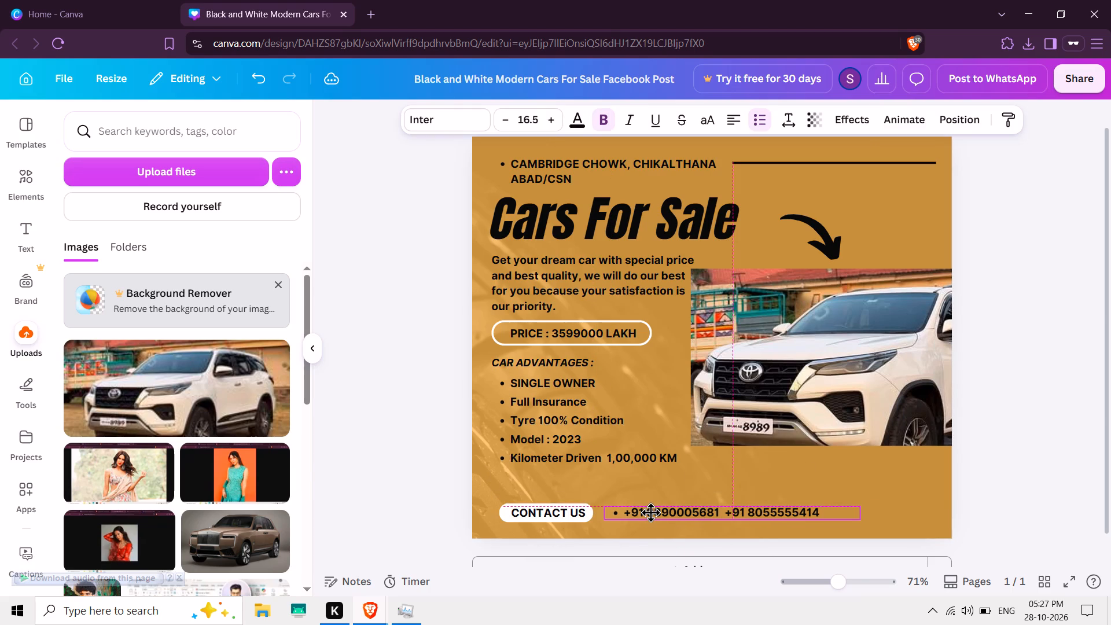
left_click_drag(650, 512, 646, 513)
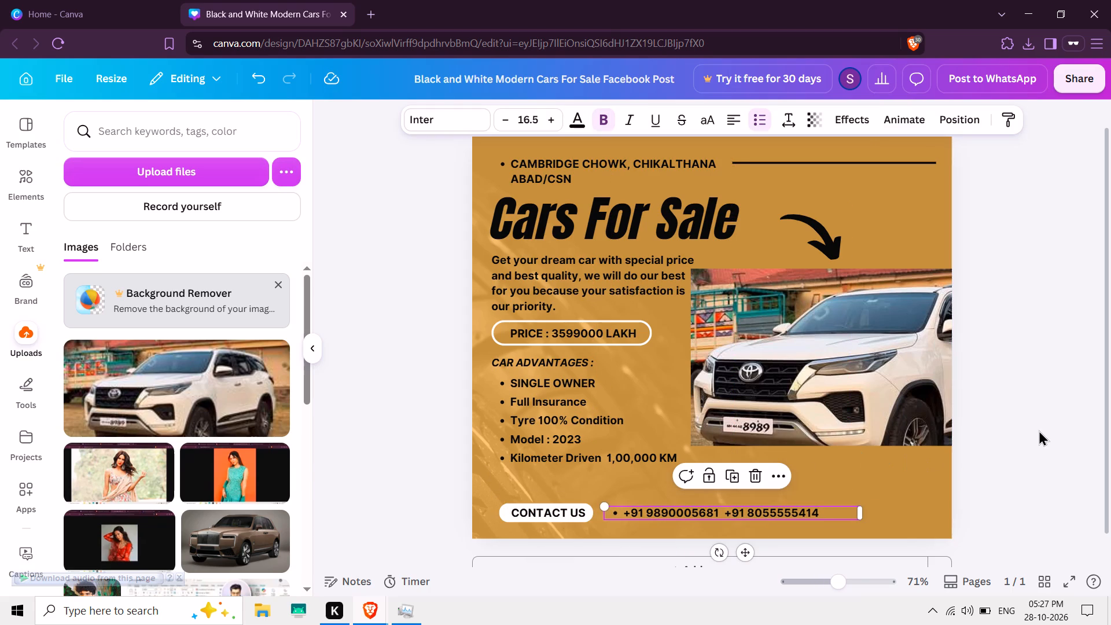
left_click(1039, 430)
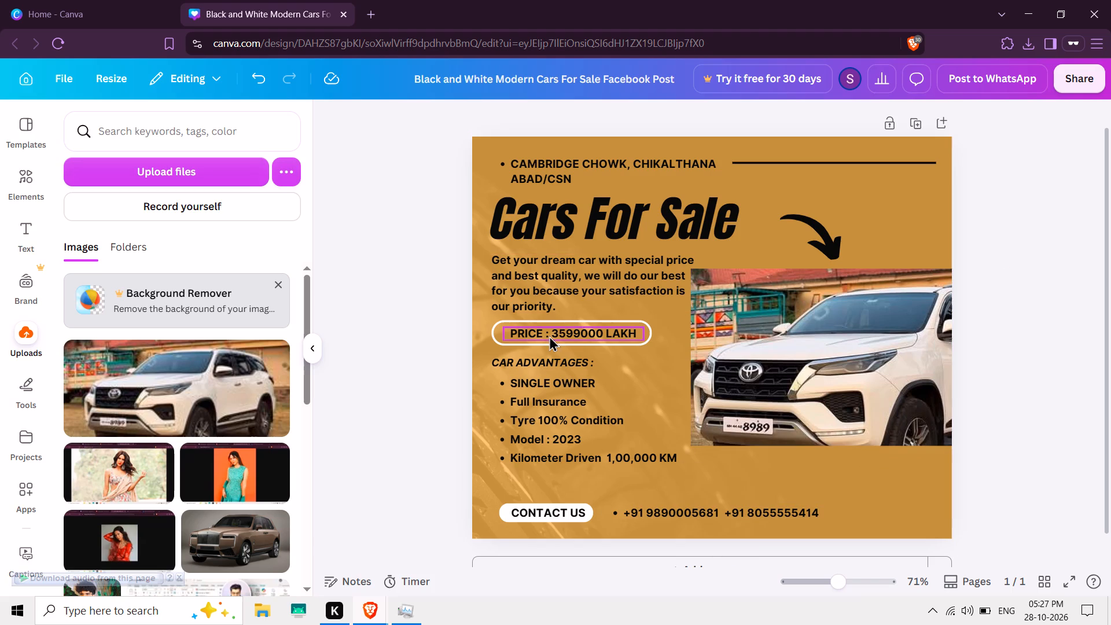
Change the stroke color of the rounded outline around the price to black.
left_click(496, 340)
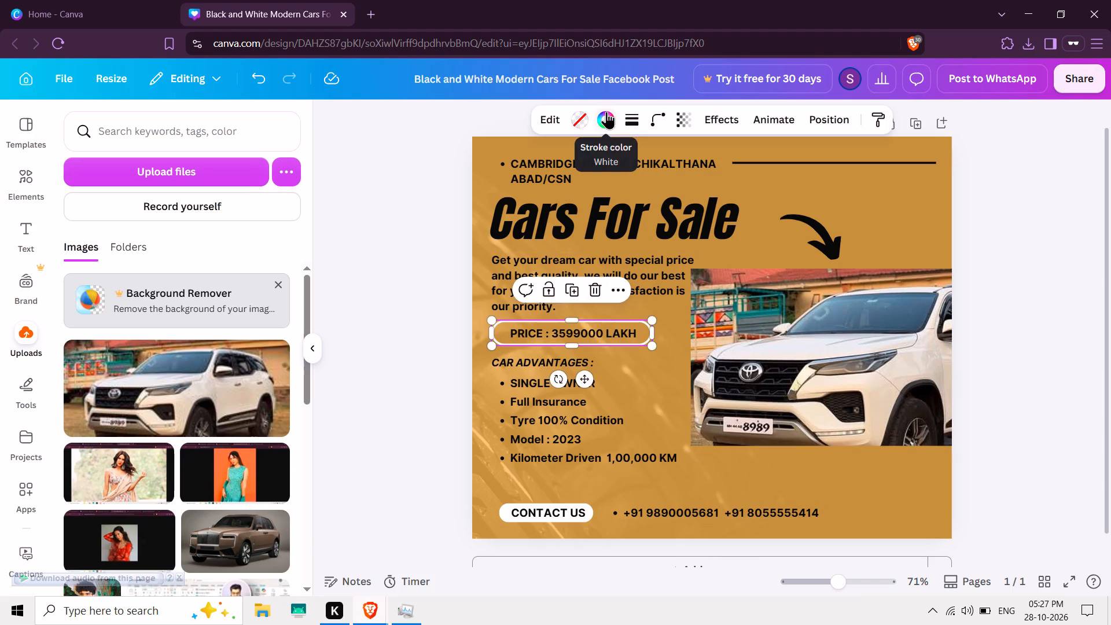
left_click(606, 111)
left_click(181, 229)
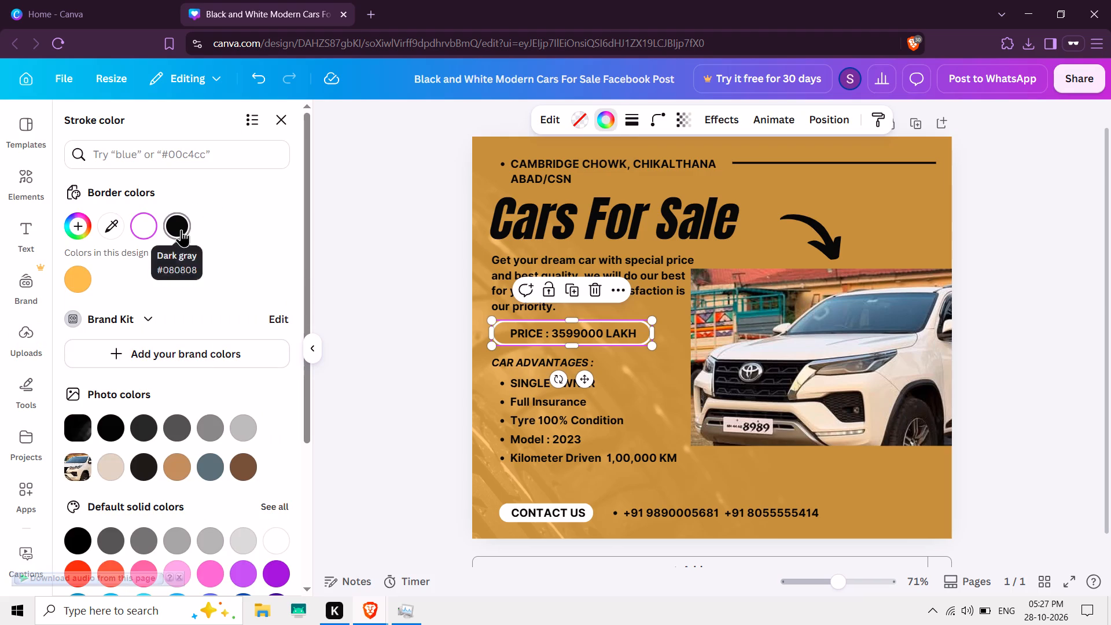
left_click(1046, 474)
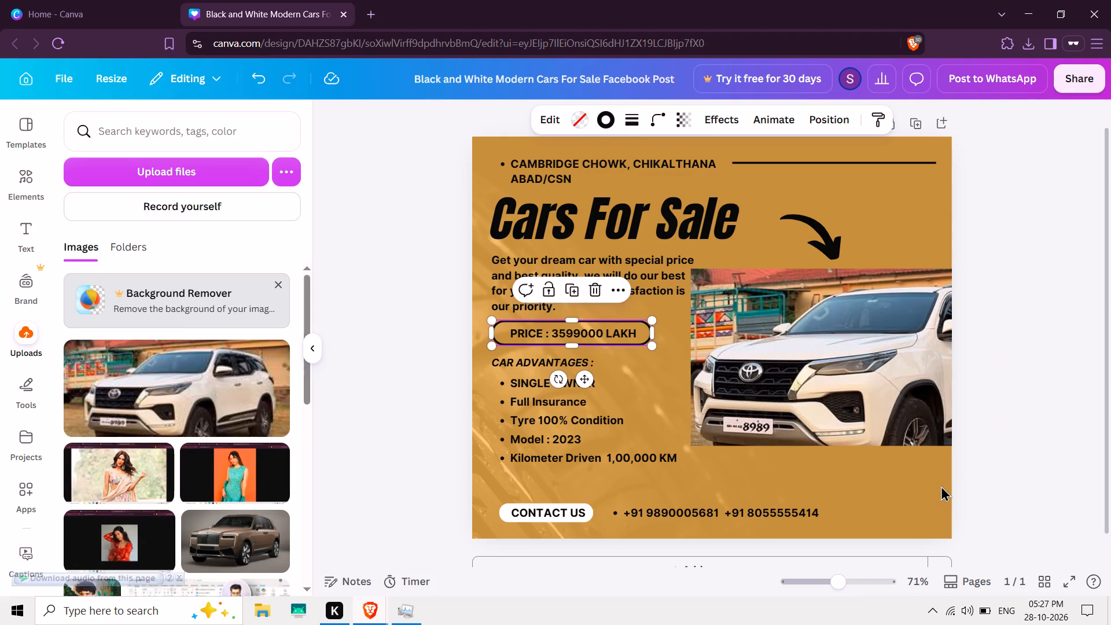
left_click(941, 486)
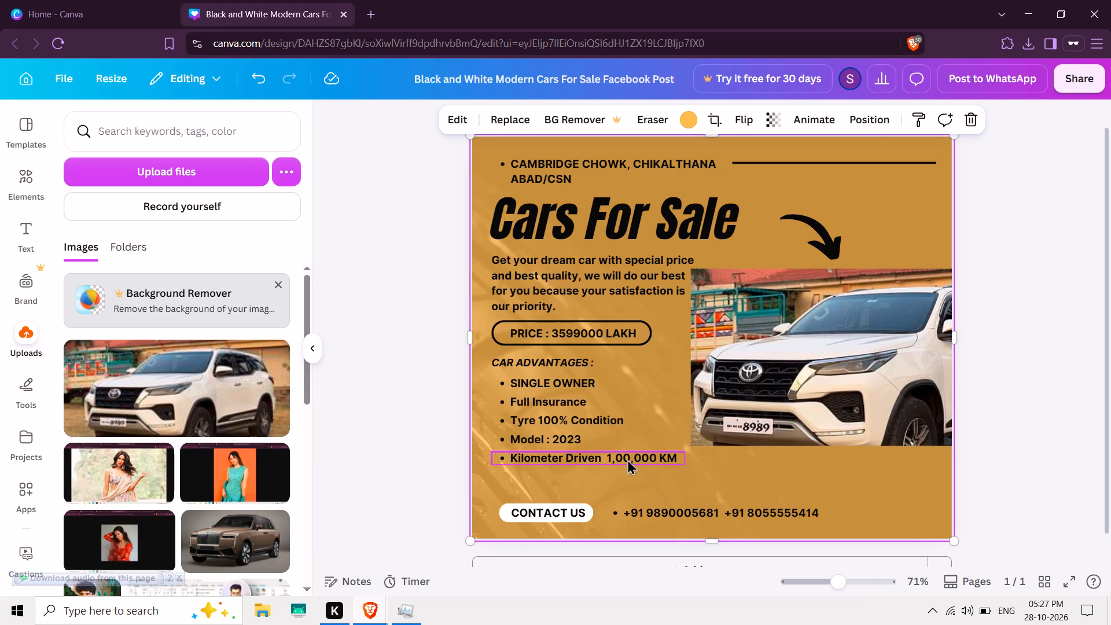
Duplicate the "Kilometer Driven" bullet directly below itself and replace the copy's text with "With Choice Number".
left_click(593, 450)
left_click(597, 423)
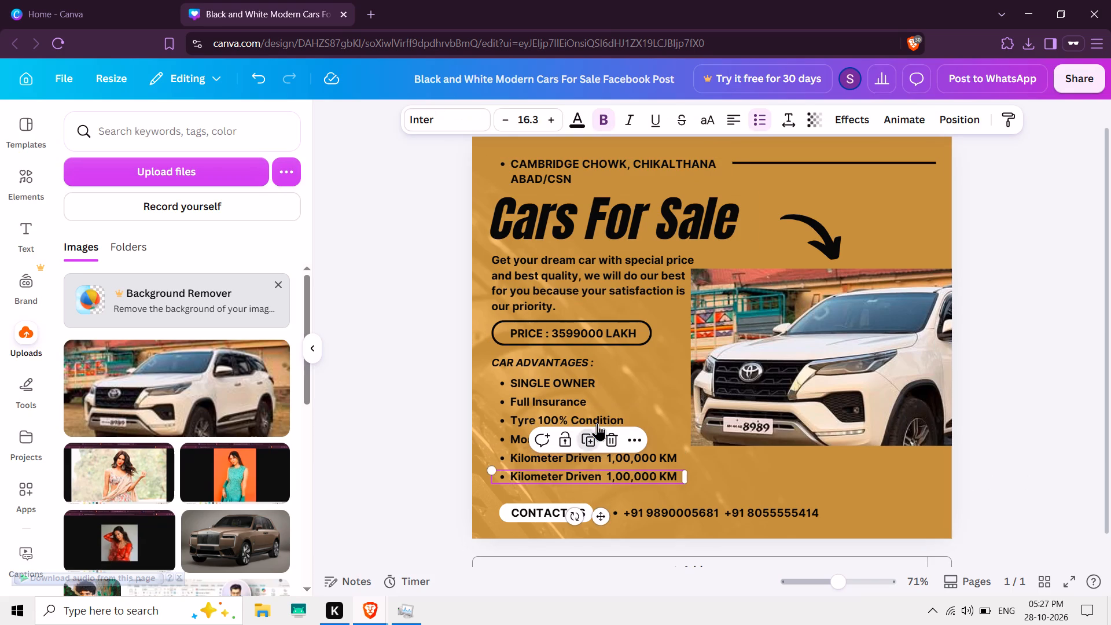
triple_click(602, 476)
triple_click(602, 476)
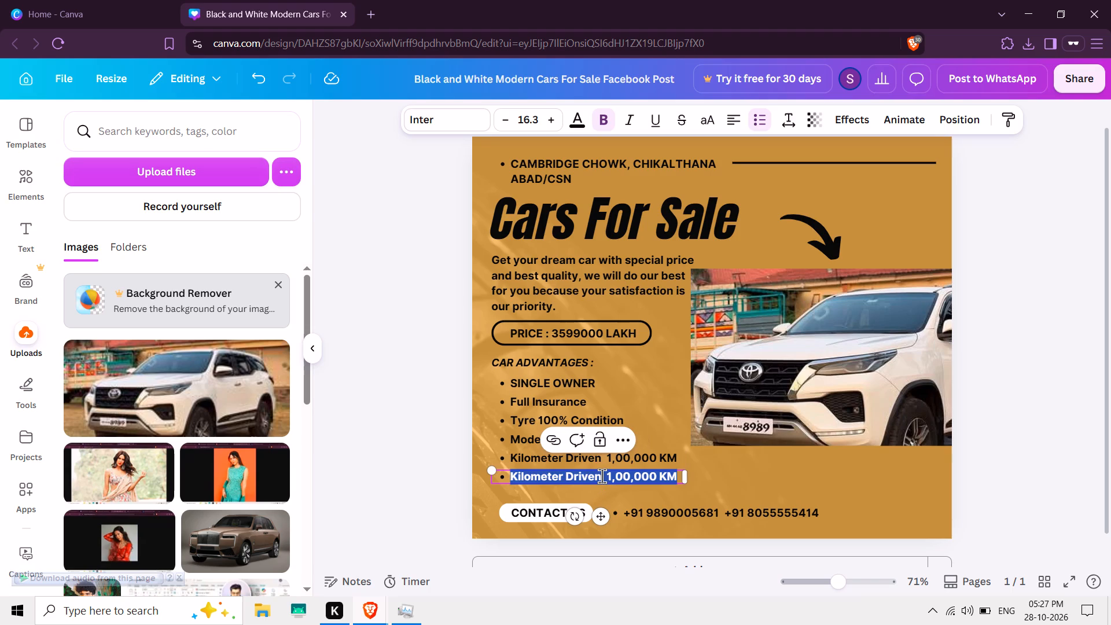
key("BackSpace")
type("Wi")
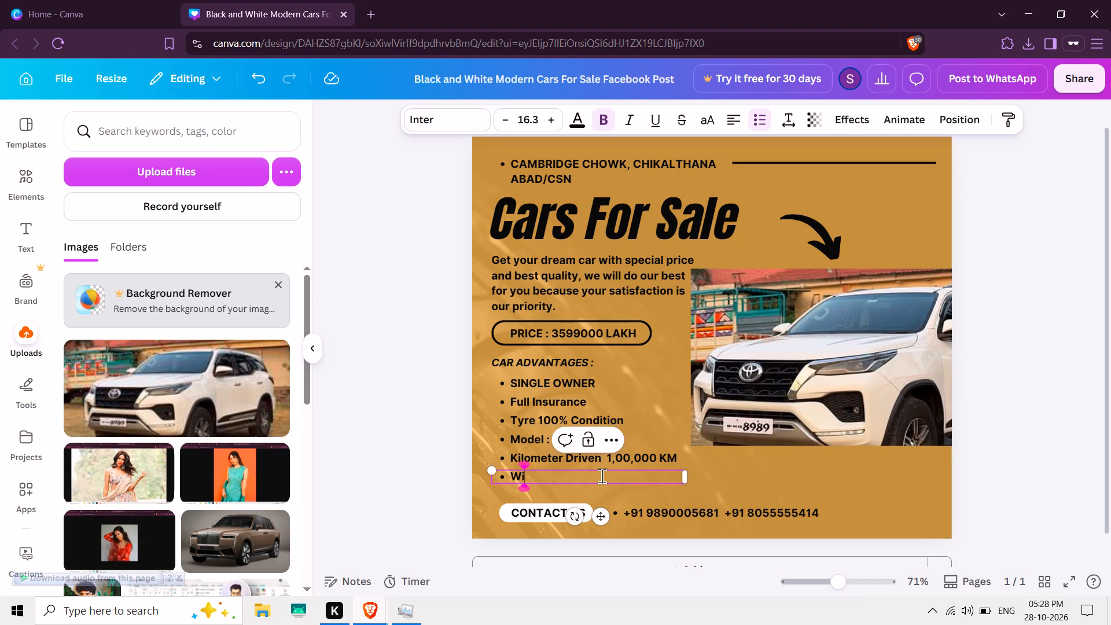
type("th")
key("space")
type("Ch")
type("oice nu")
key("BackSpace")
key("BackSpace")
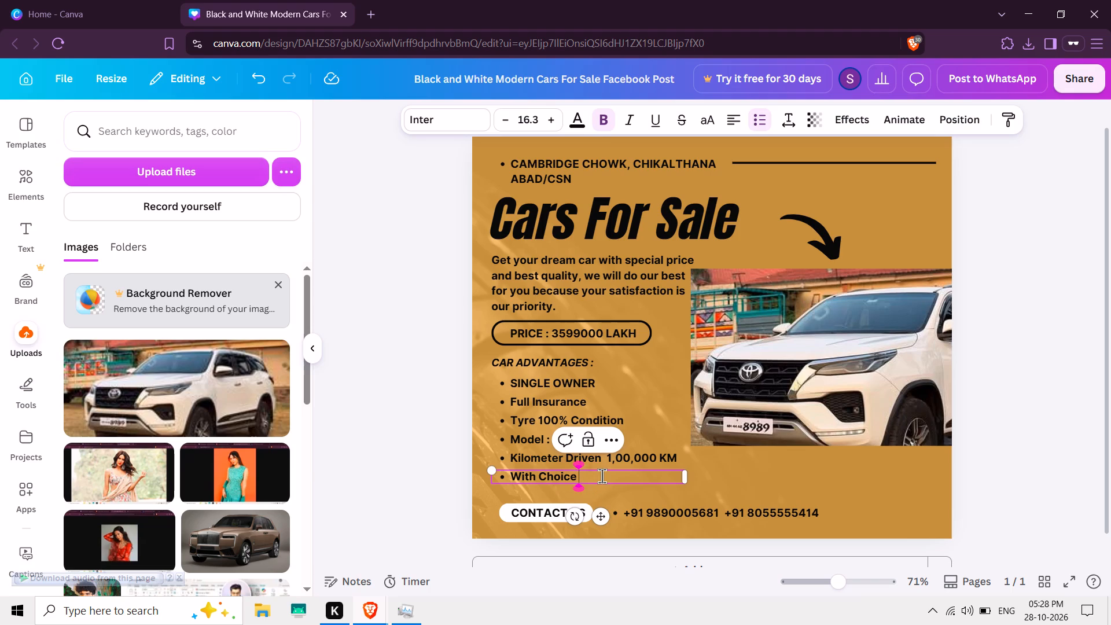
type("Number")
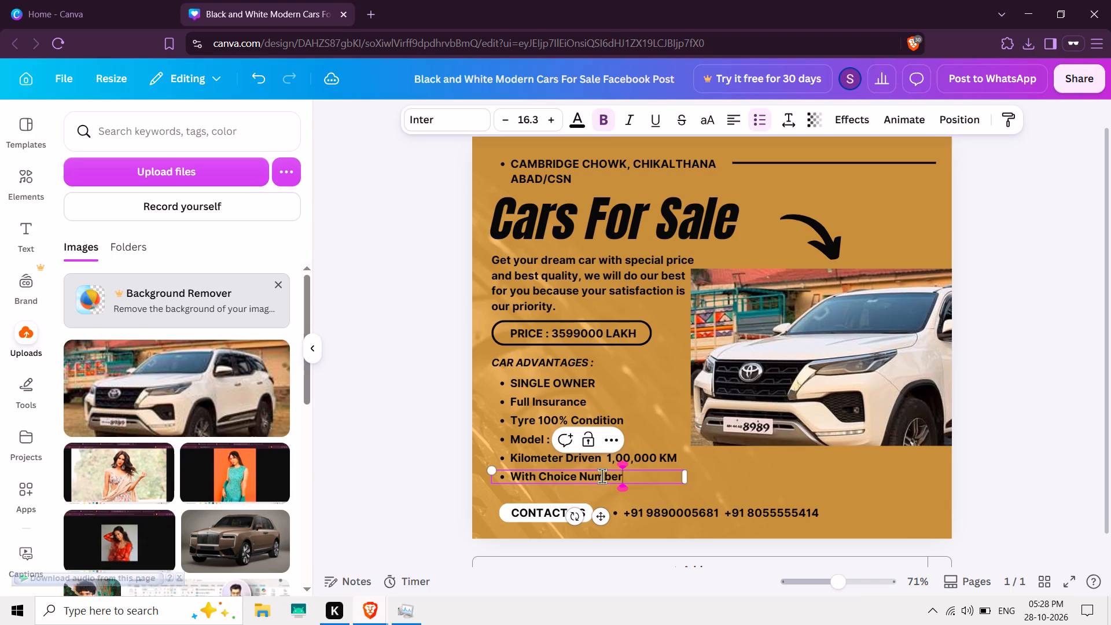
left_click(1001, 475)
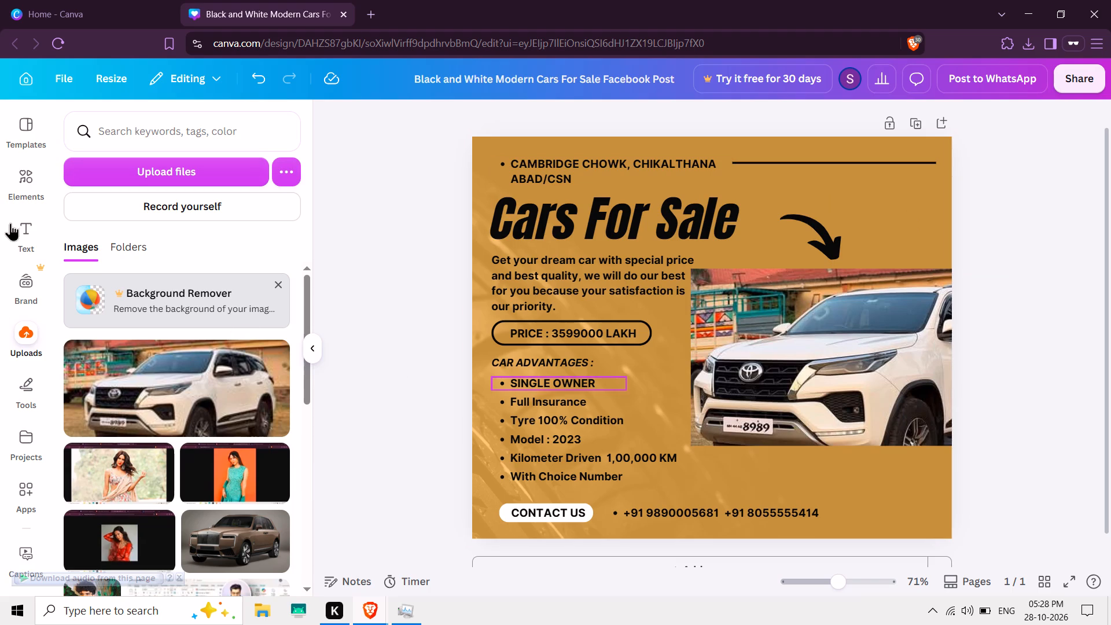
Open the text options for the post.
left_click(26, 223)
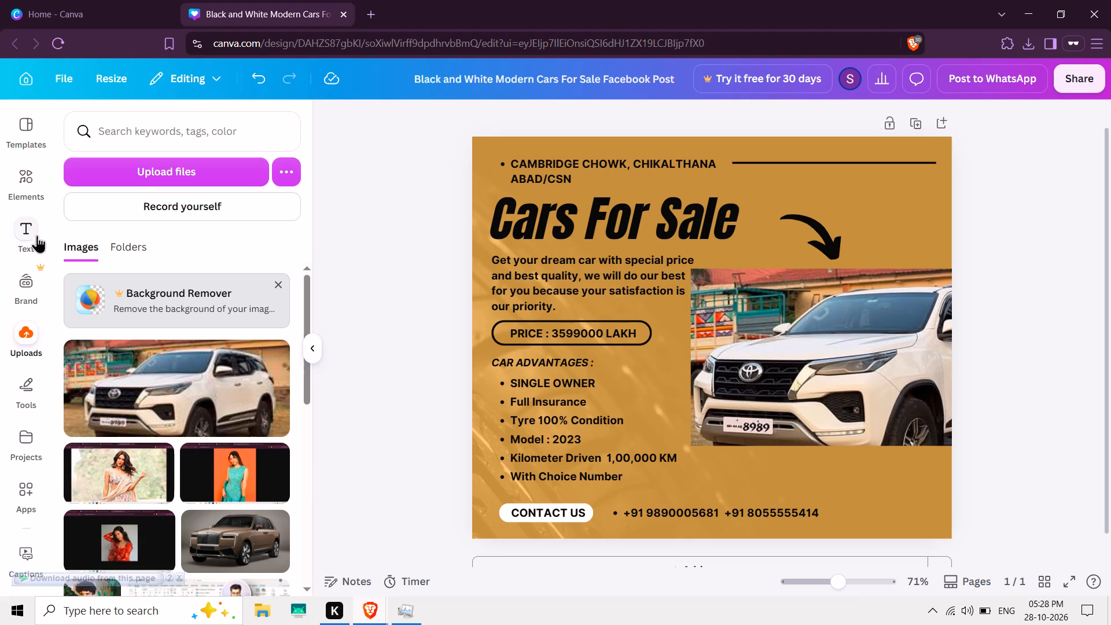
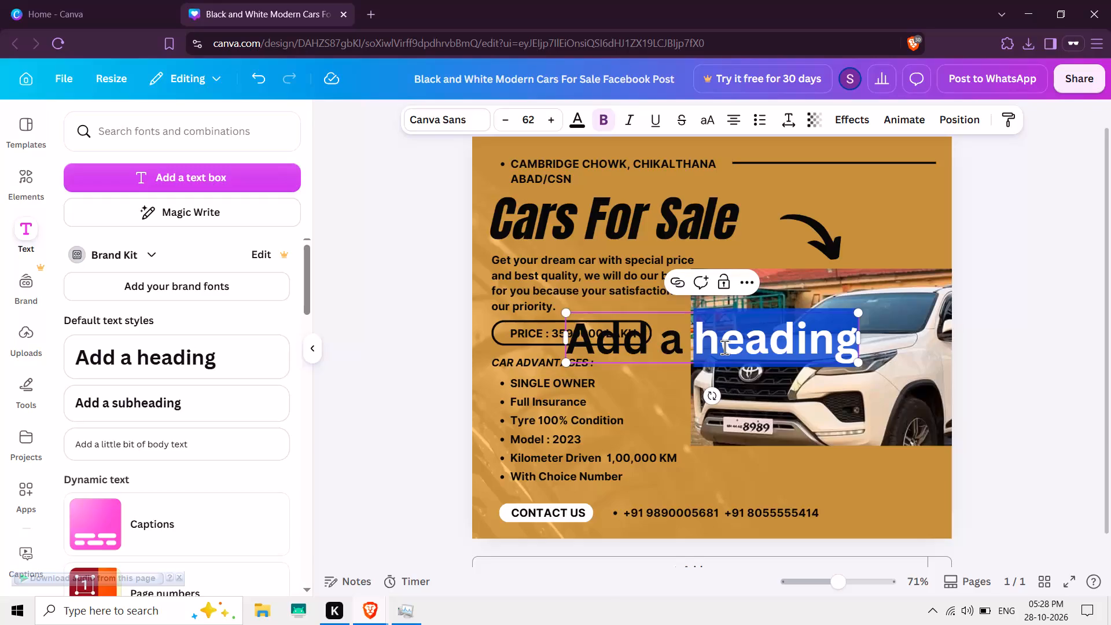
Replace the placeholder text of the new heading with "Evergreen Auto consu".
left_click(724, 347)
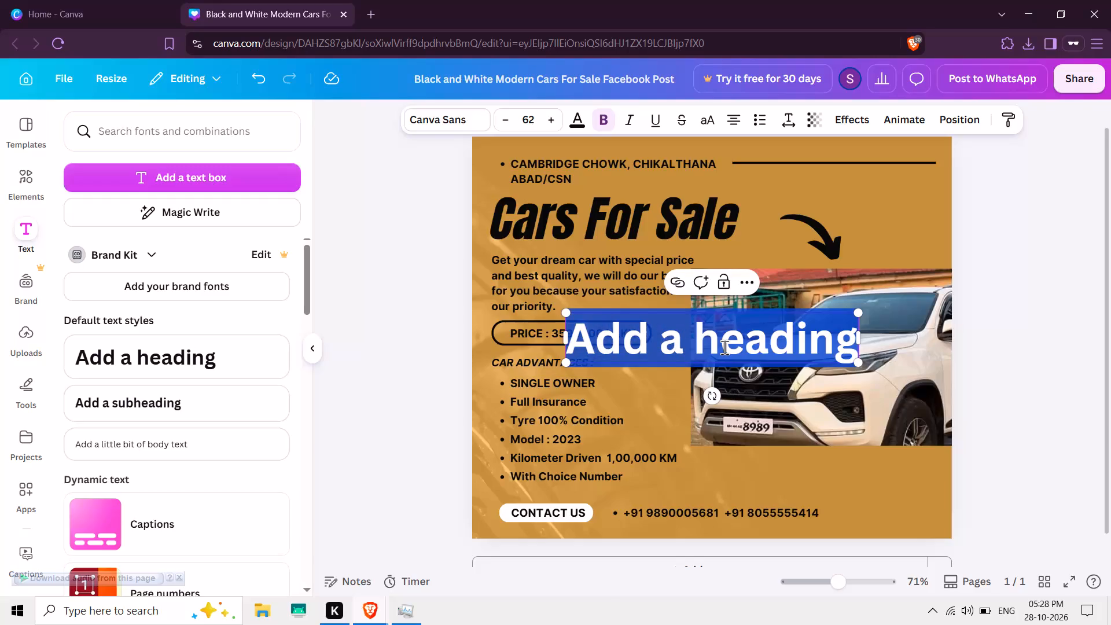
key("BackSpace")
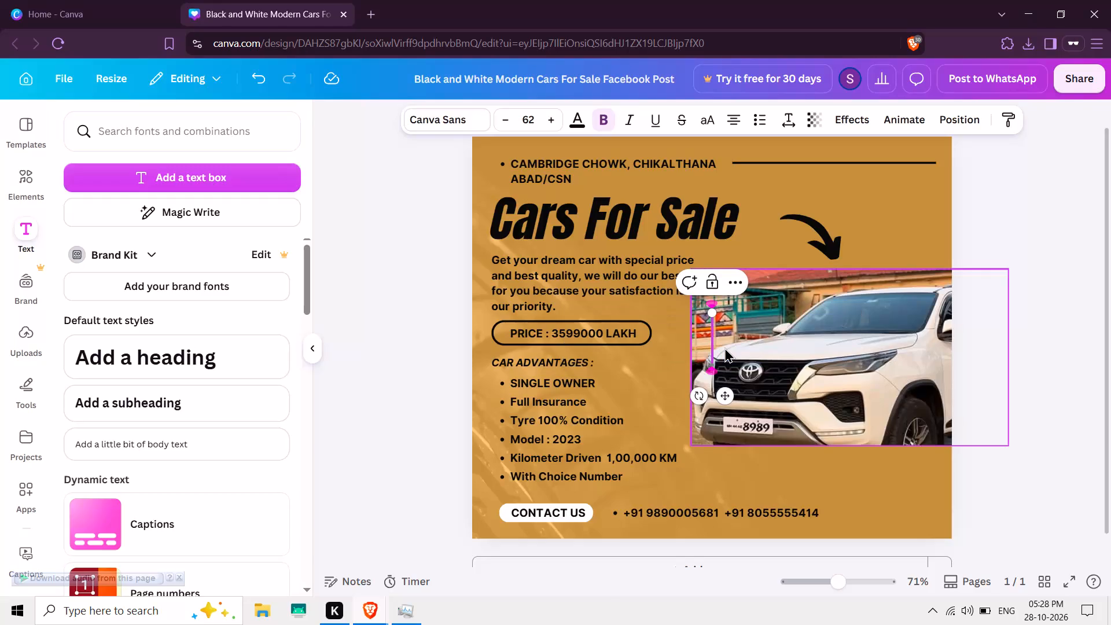
type("Ev")
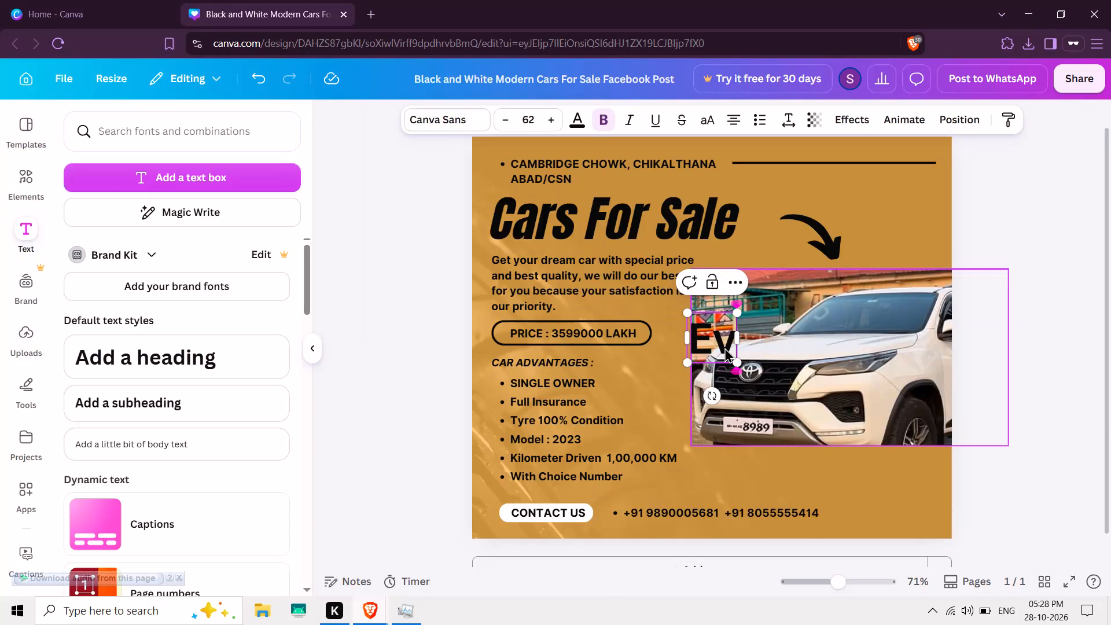
type("er")
type("green Au")
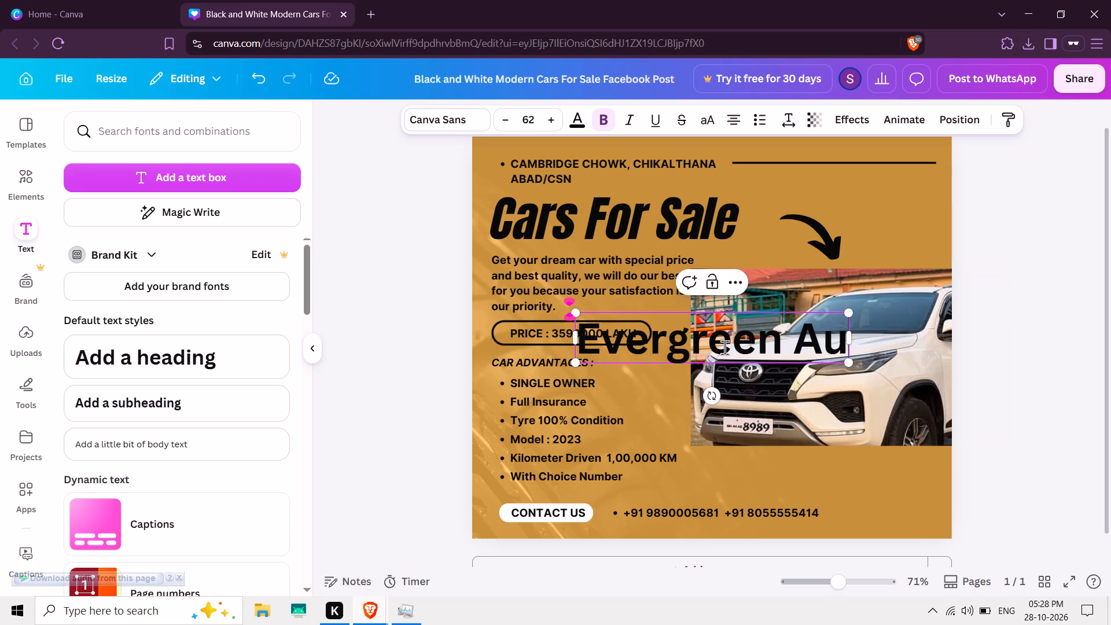
type("to")
key("space")
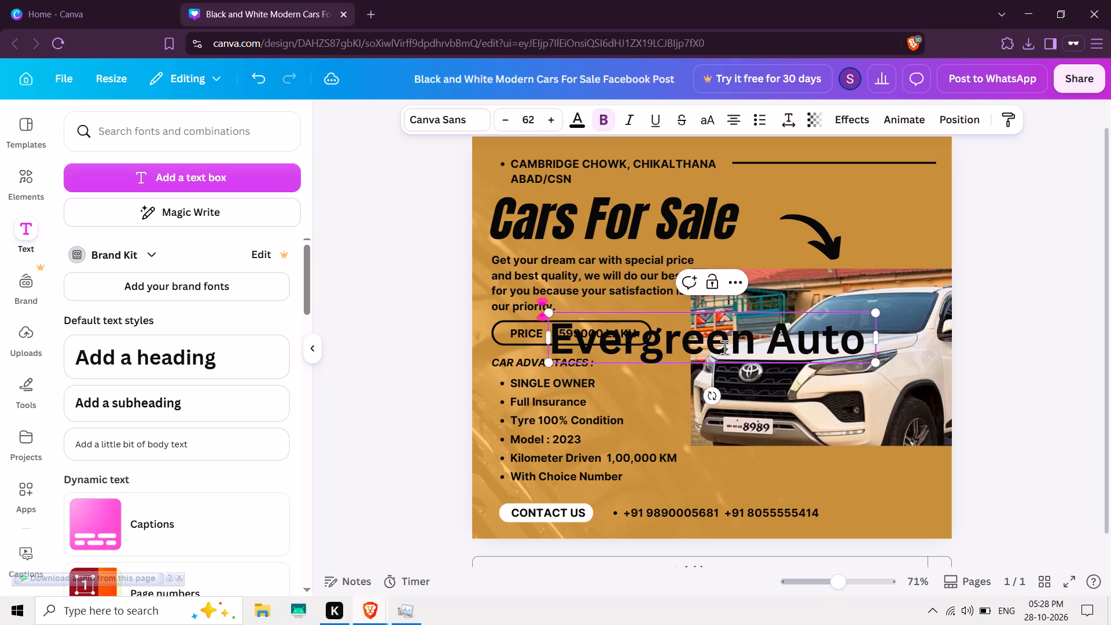
type("consu")
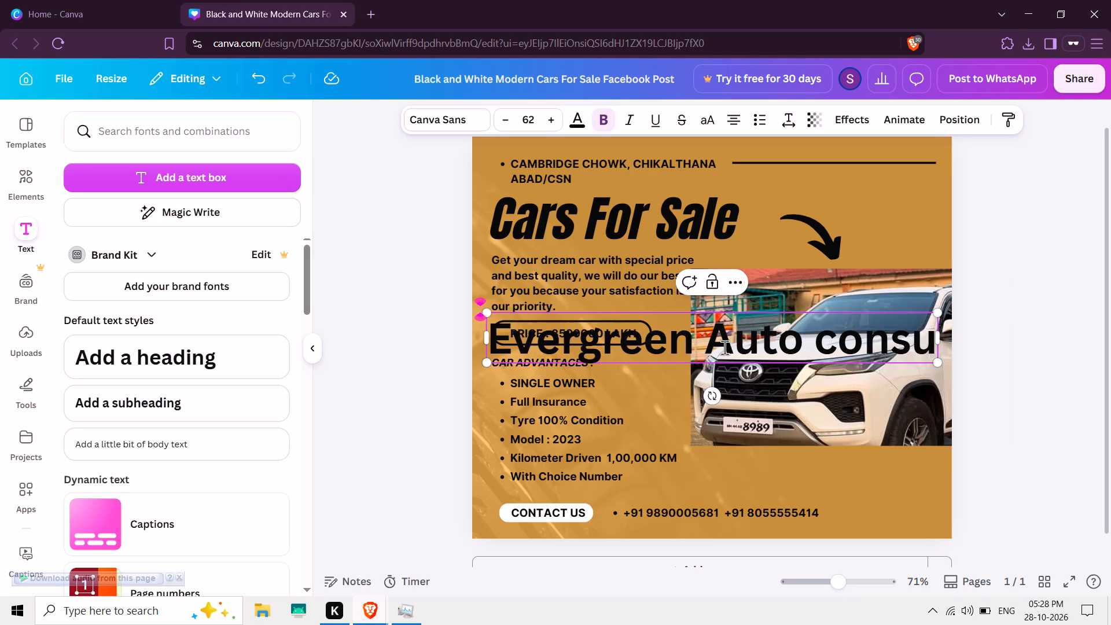
Set the font size of the "Evergreen Auto consu" heading to 20.
double_click(529, 116)
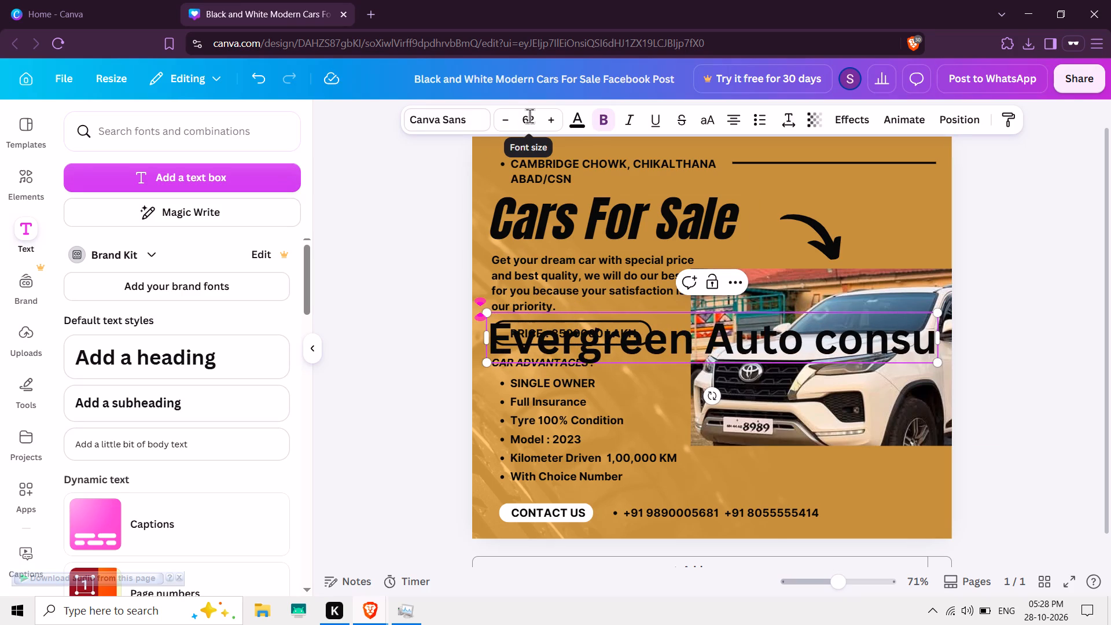
left_click(529, 116)
type("20")
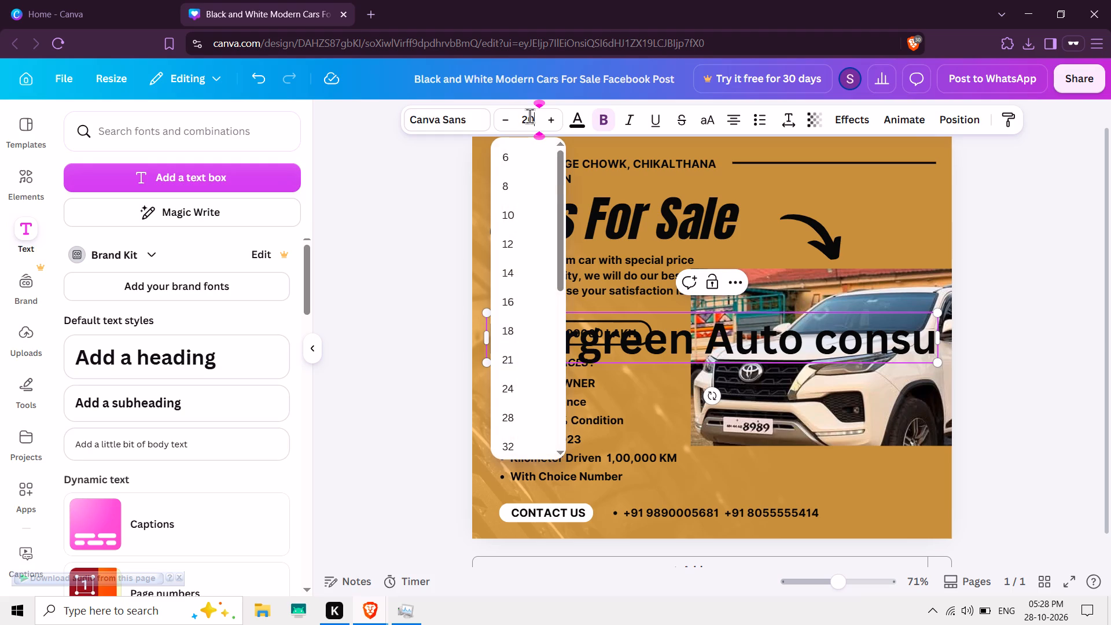
key("Return")
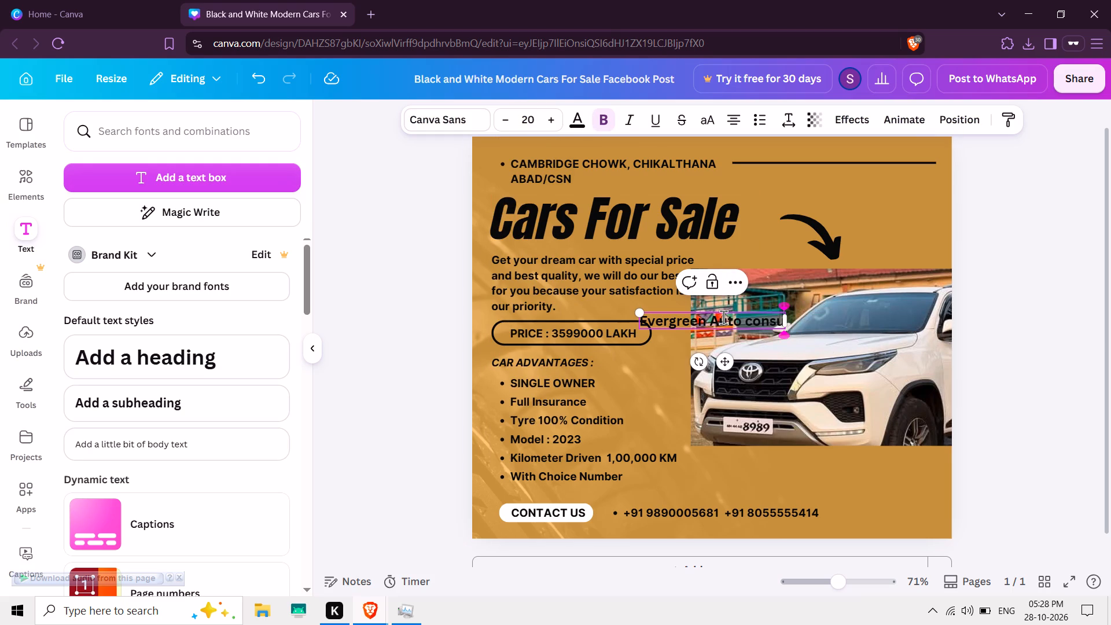
Move the "Evergreen Auto consu" text to just below the SUV photo.
double_click(723, 317)
left_click_drag(726, 358, 787, 494)
Convert the whole "Evergreen Auto consu" text to uppercase.
triple_click(836, 455)
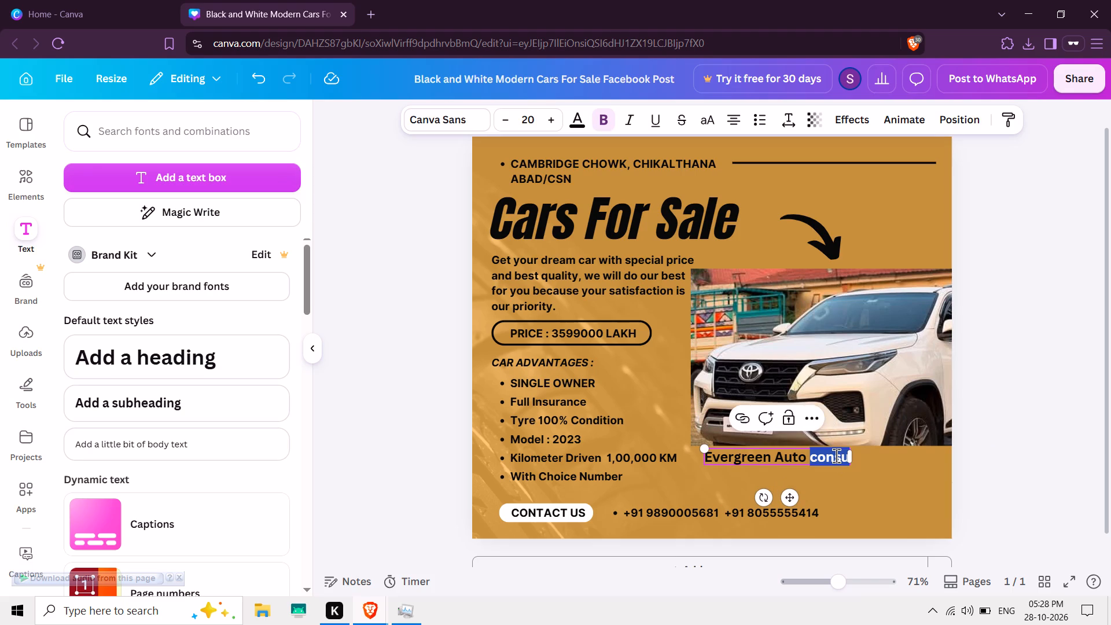
double_click(836, 455)
triple_click(778, 461)
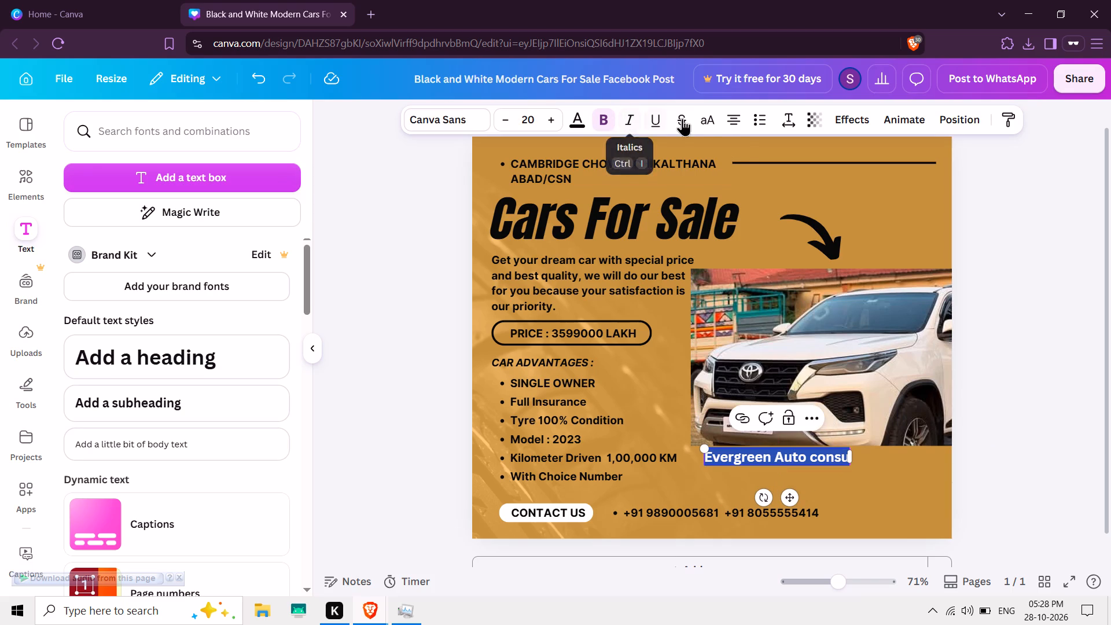
left_click(708, 122)
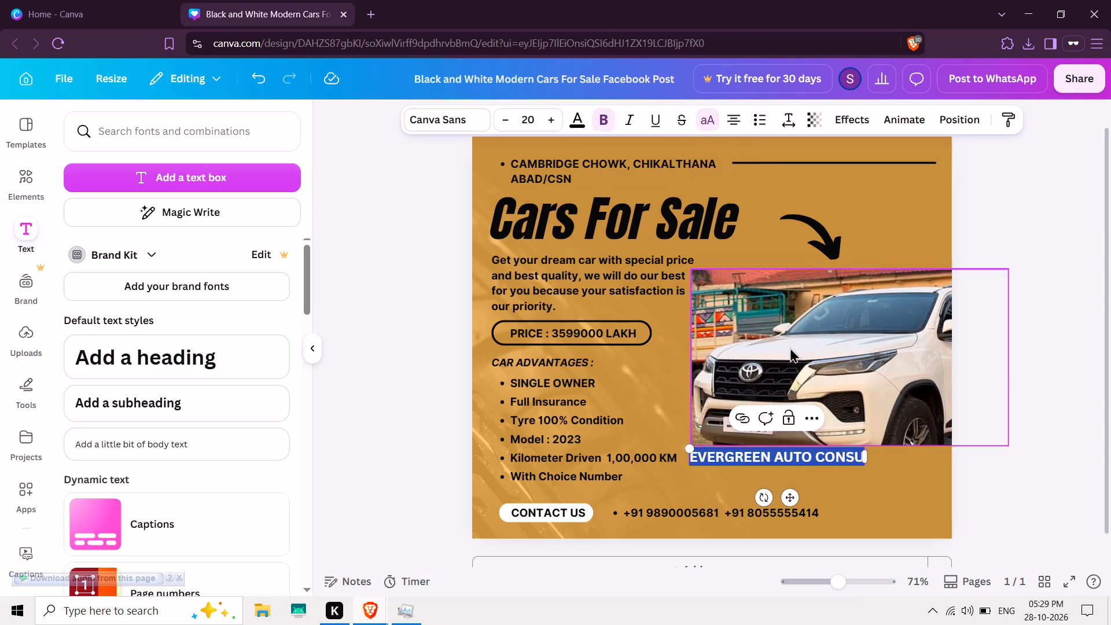
Complete the last word of the company name so the text reads "EVERGREEN AUTO CONSULTANT".
left_click(844, 455)
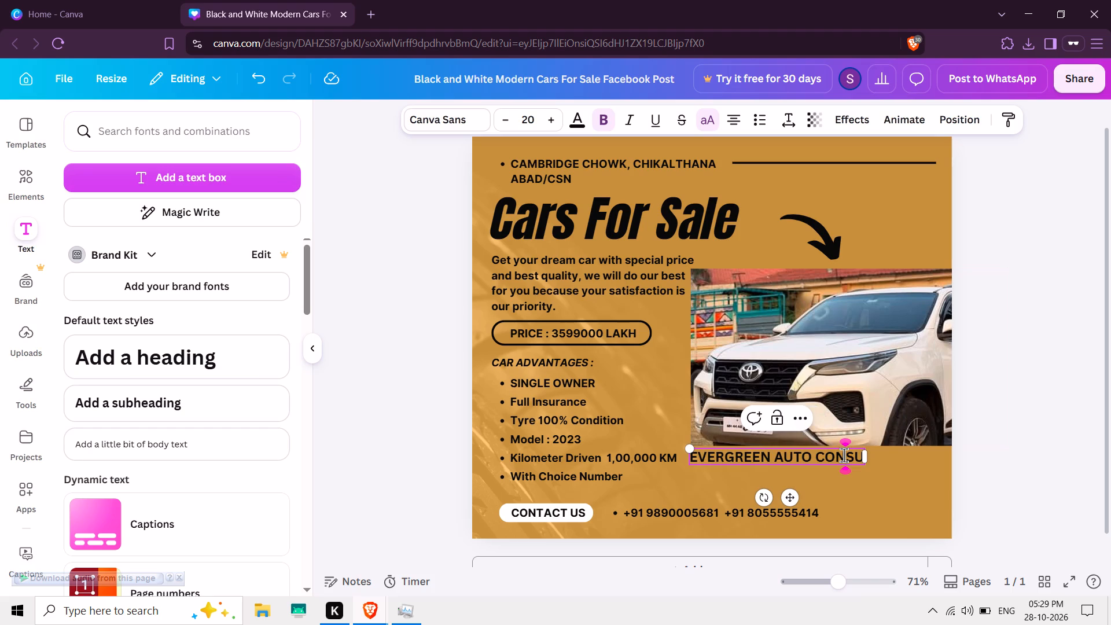
key("0")
key("BackSpace")
key("Right")
key("Right")
key("Right")
type("ltant")
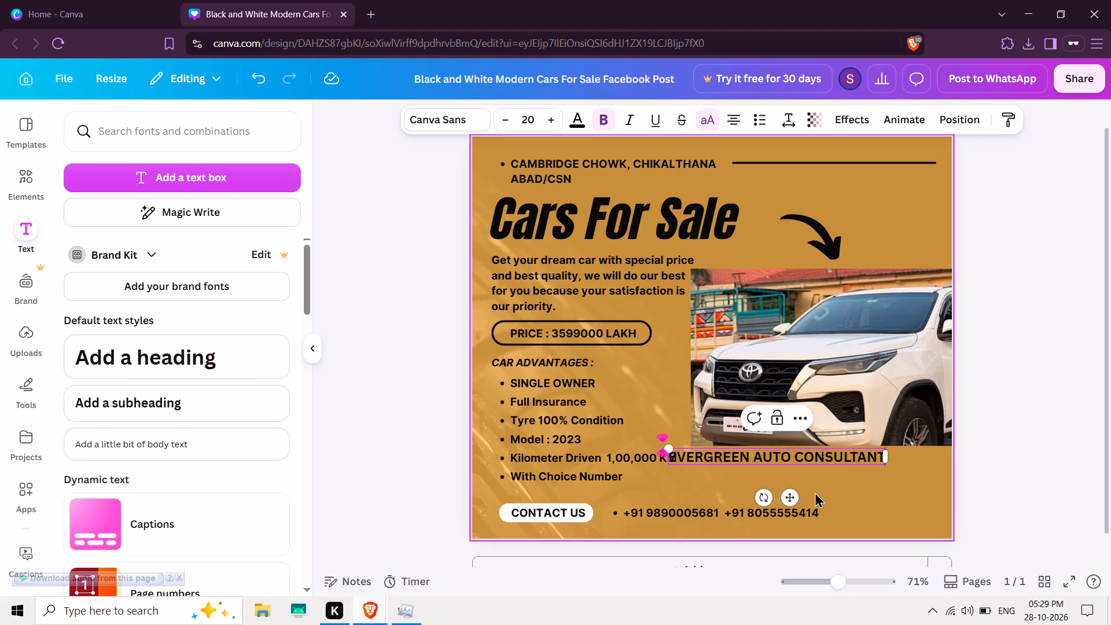
Reposition the "EVERGREEN AUTO CONSULTANT" text below the SUV photo, clear of the "Kilometer Driven" bullet and the phone numbers.
left_click_drag(791, 494, 816, 500)
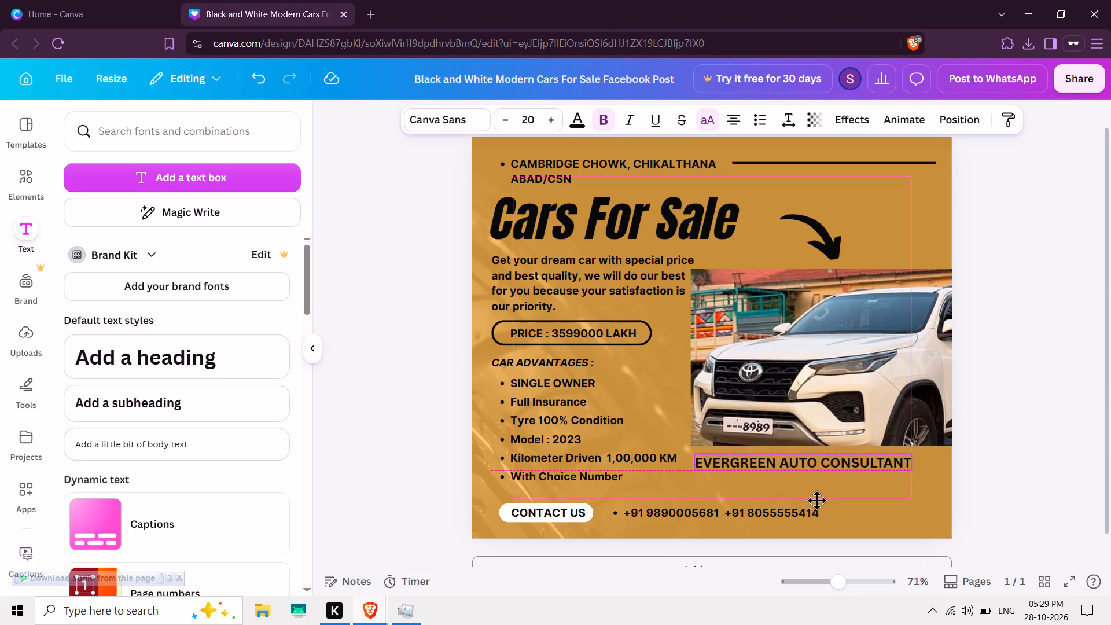
left_click_drag(816, 500, 830, 498)
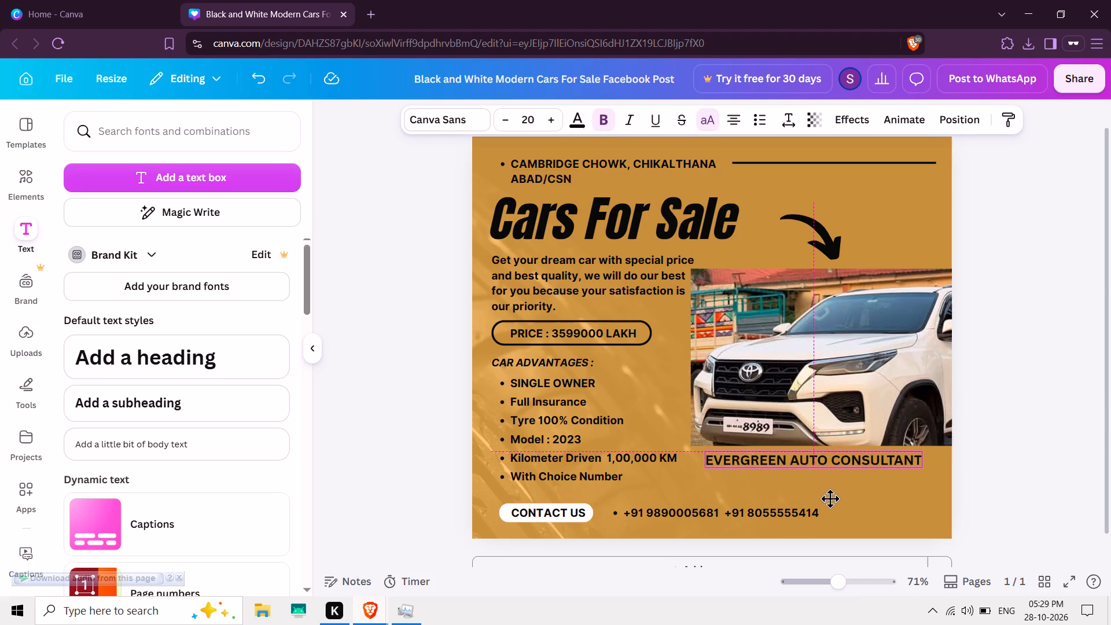
left_click_drag(830, 498, 830, 501)
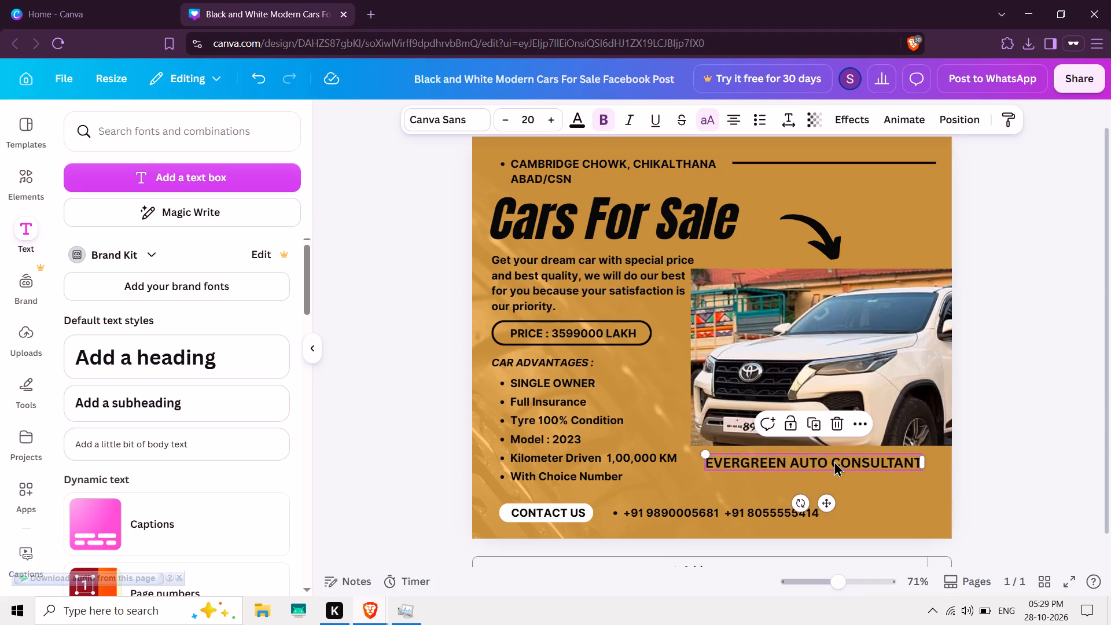
Try the Anton font on the "EVERGREEN AUTO CONSULTANT" text, then apply DM Sans instead.
triple_click(834, 461)
triple_click(834, 461)
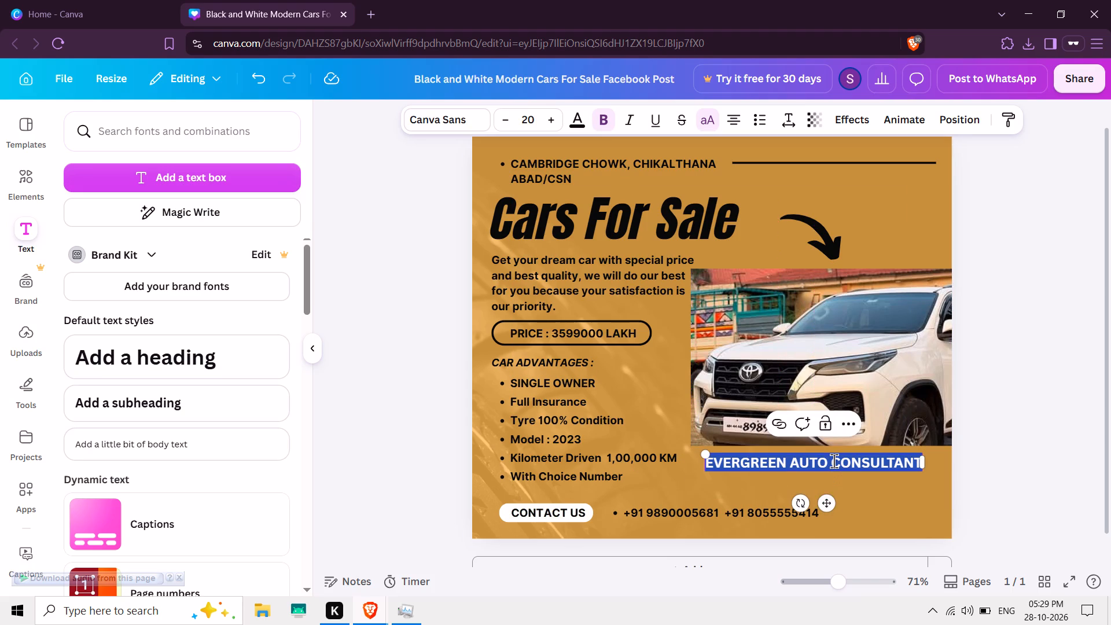
left_click(453, 111)
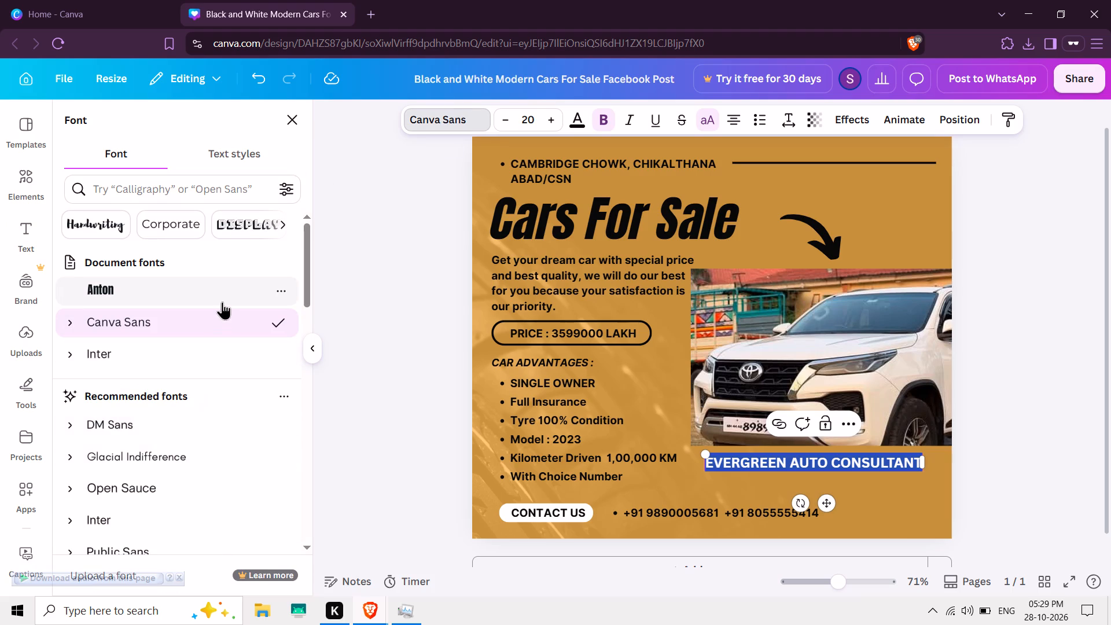
left_click(222, 302)
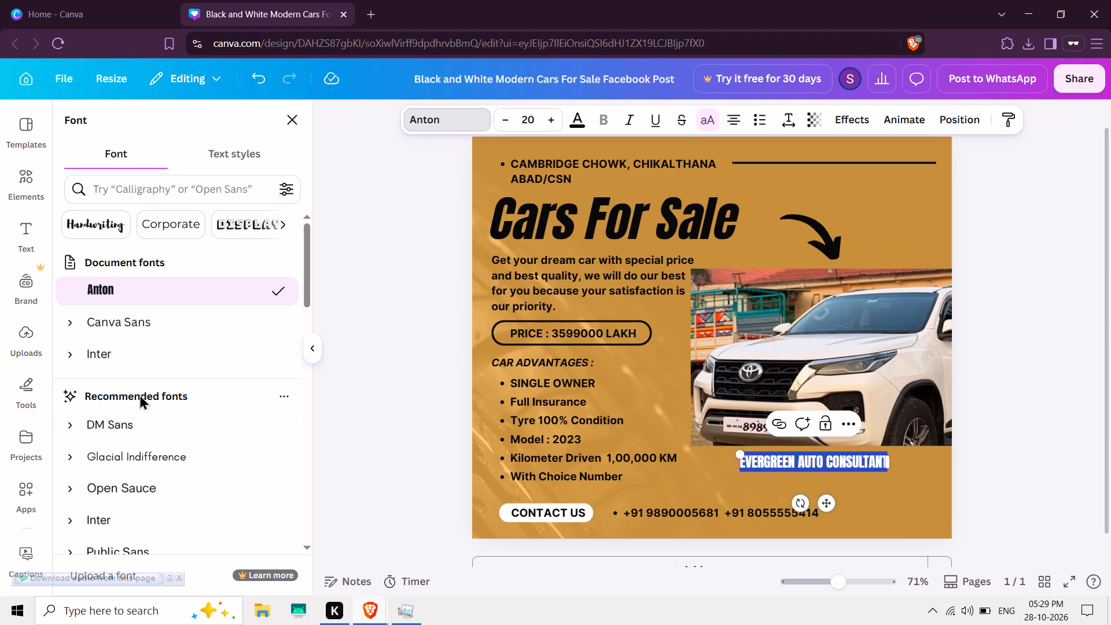
left_click(145, 429)
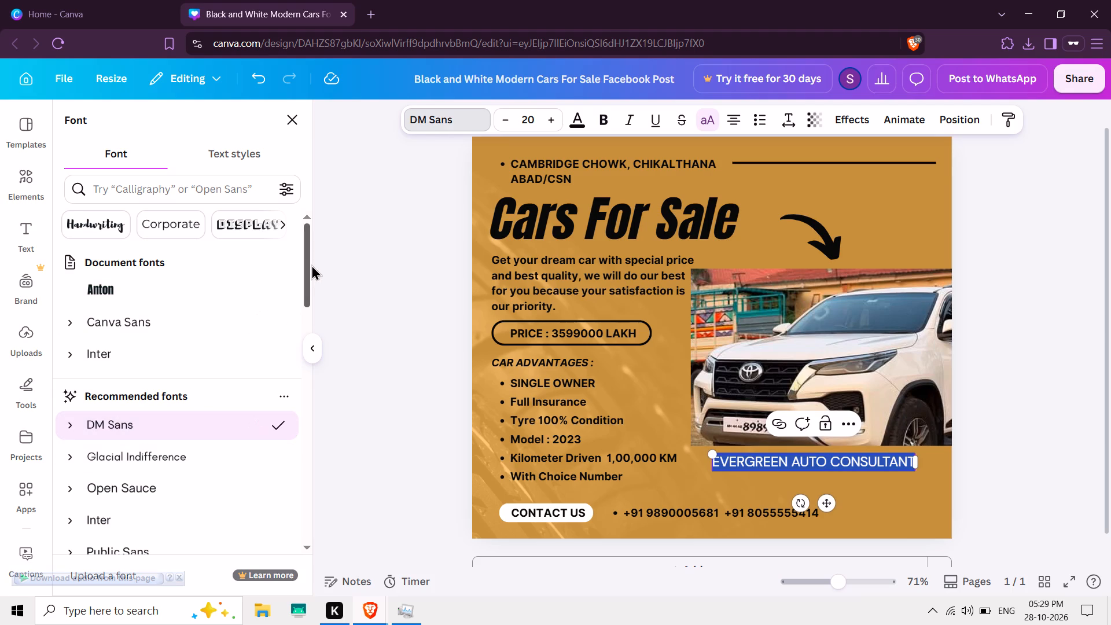
Browse the available fonts and text styles for another look for the "EVERGREEN AUTO CONSULTANT" text.
left_click_drag(306, 272, 291, 347)
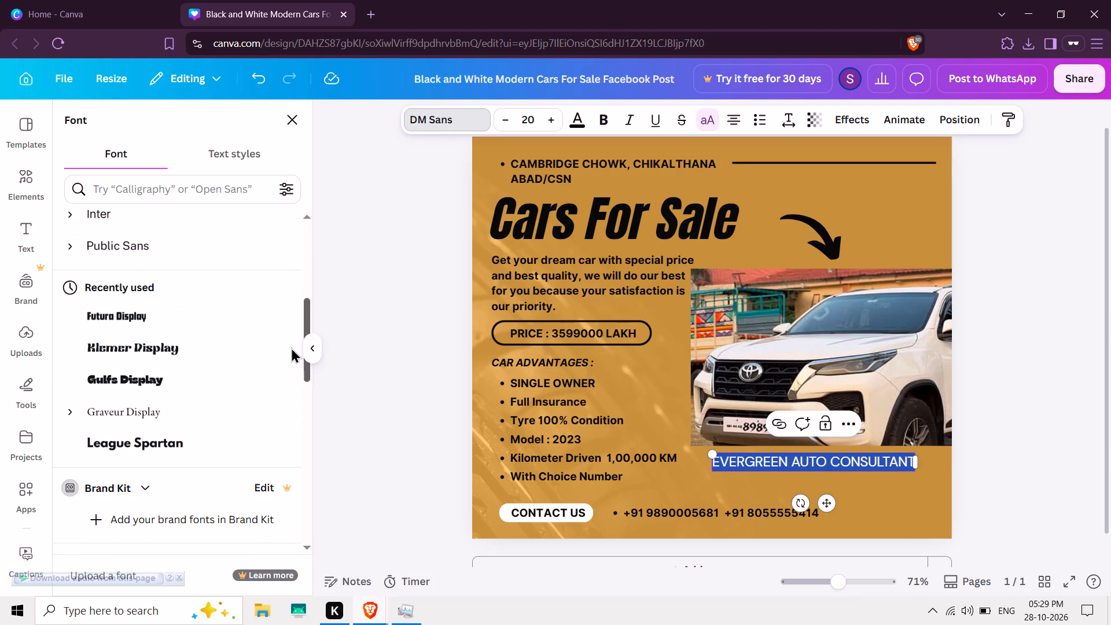
left_click_drag(291, 347, 304, 231)
left_click(264, 221)
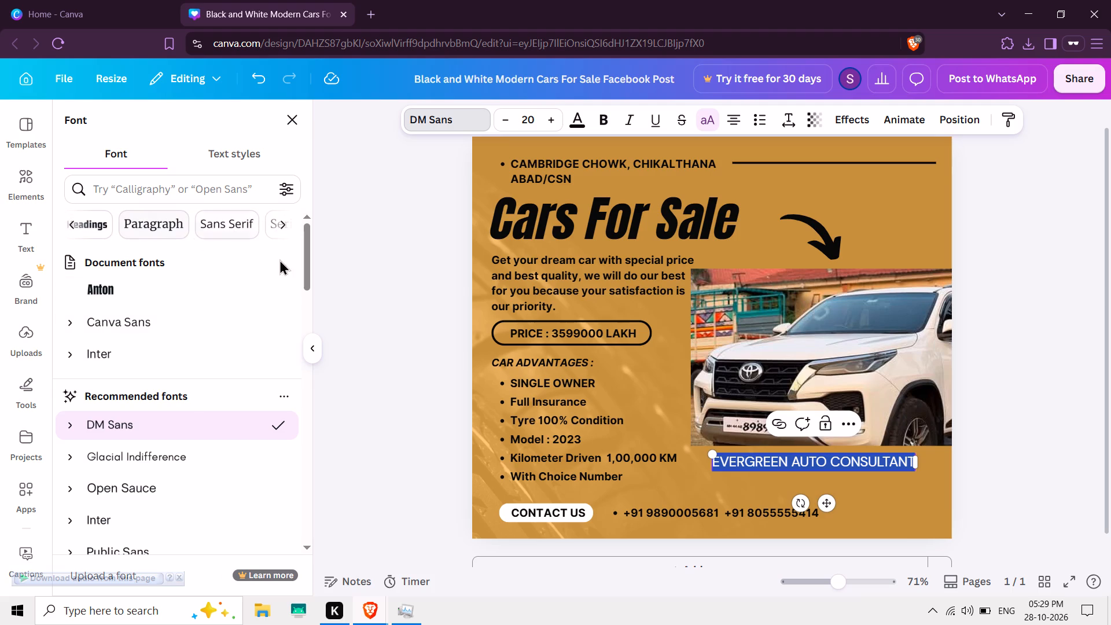
left_click(228, 150)
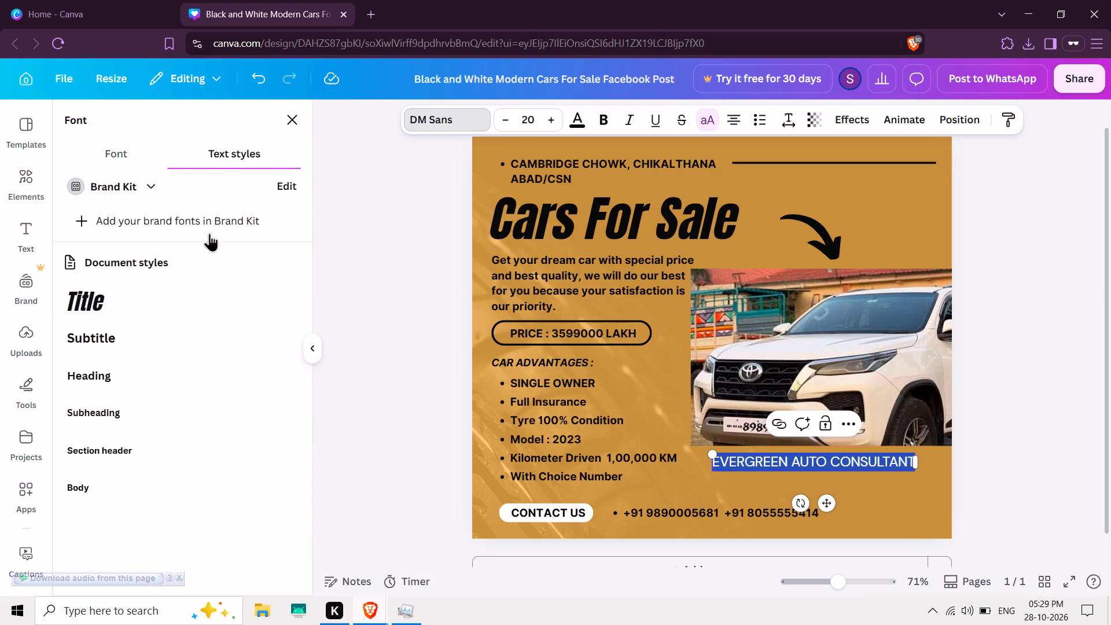
left_click(145, 153)
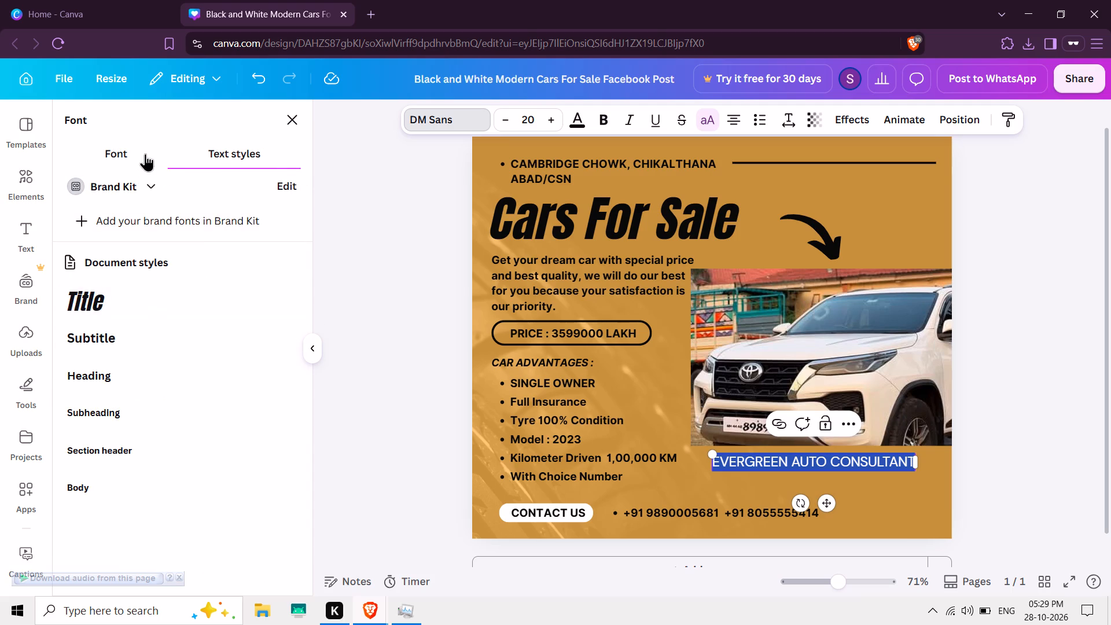
left_click_drag(302, 255, 295, 334)
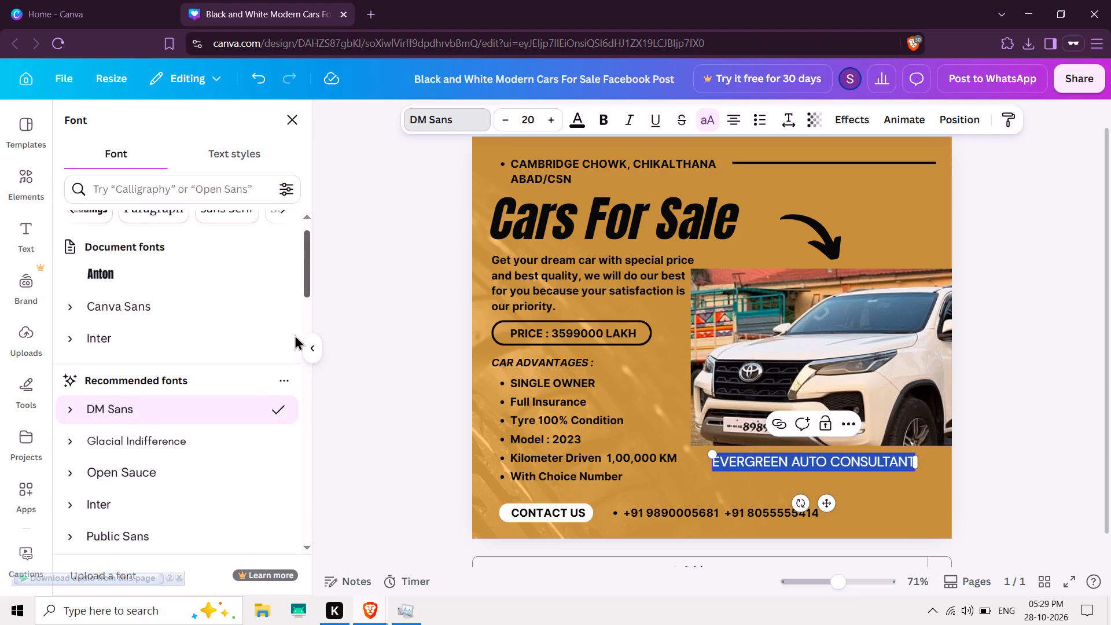
left_click_drag(295, 334, 270, 399)
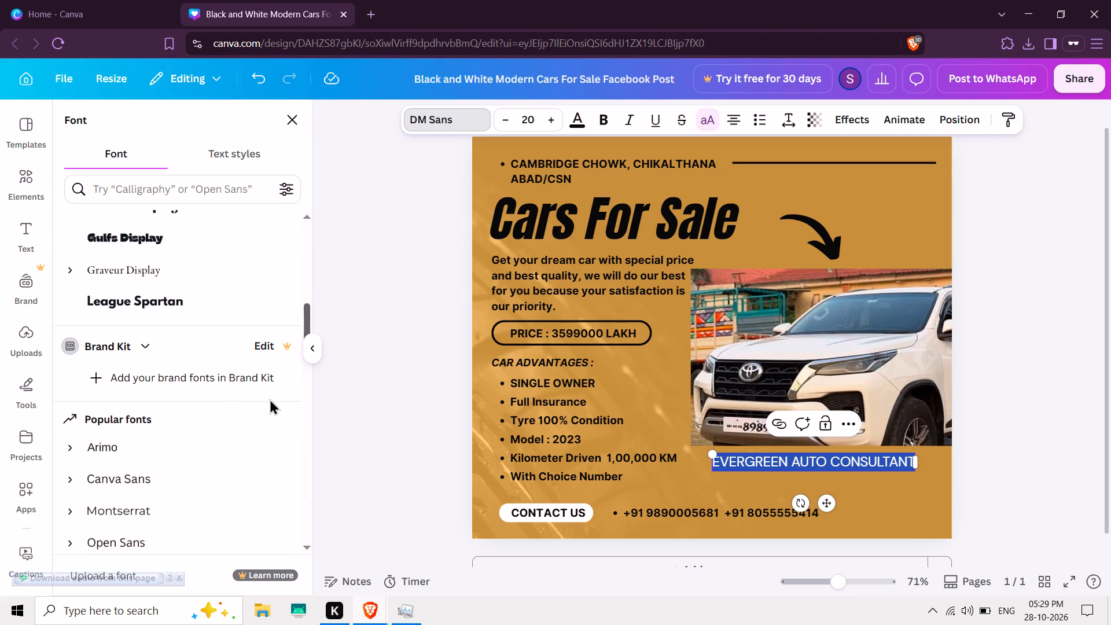
left_click_drag(270, 399, 250, 520)
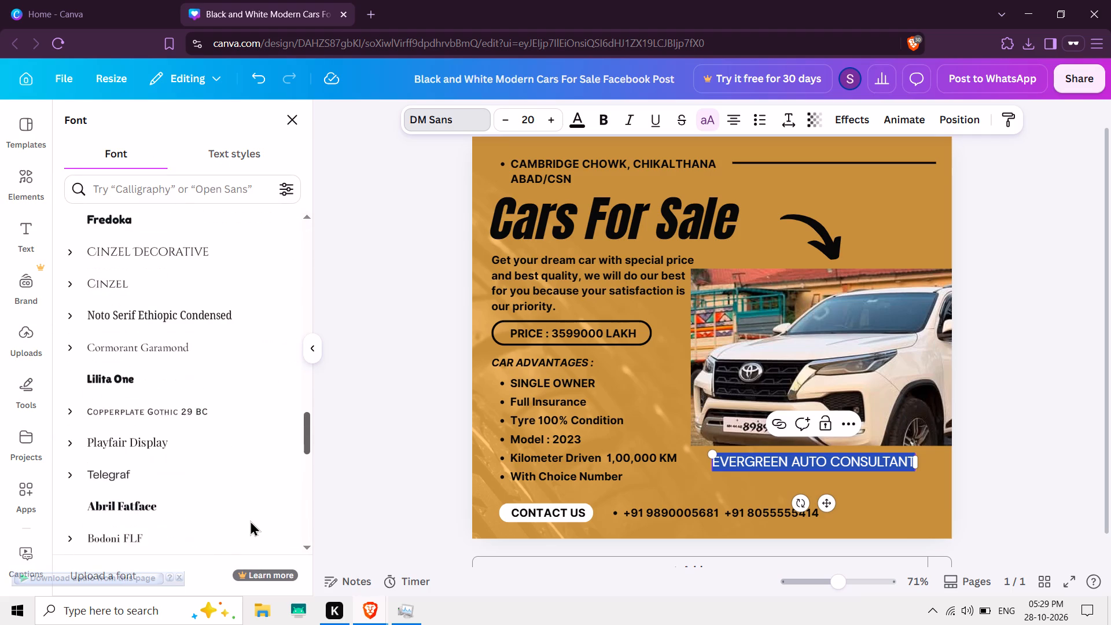
left_click_drag(250, 520, 294, 231)
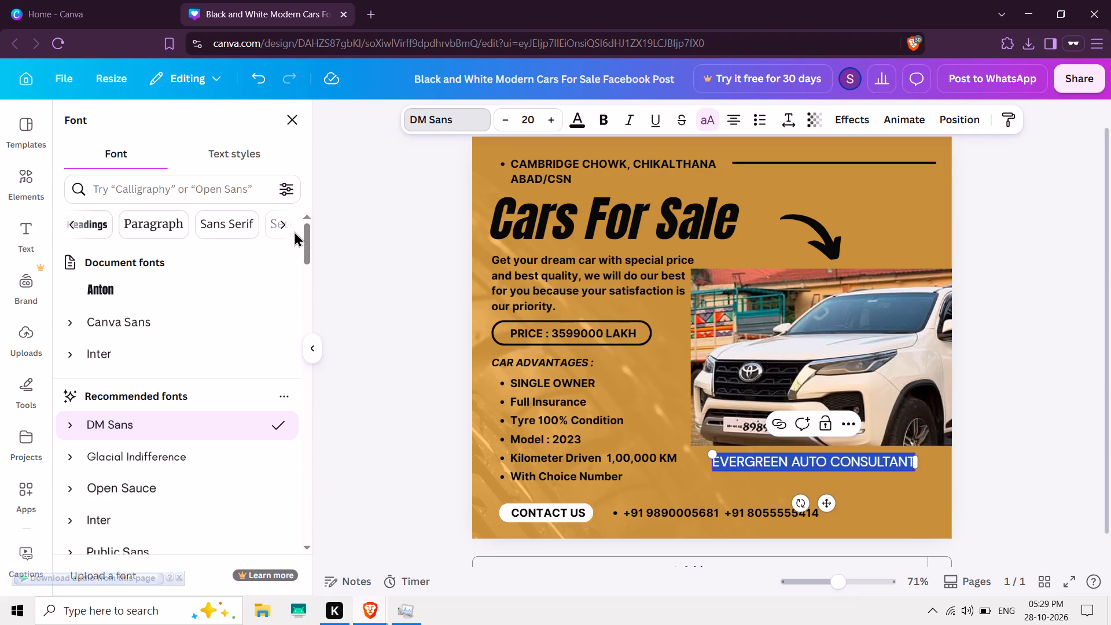
Look through the recently used elements and the element categories for something suitable for the car post.
left_click(39, 167)
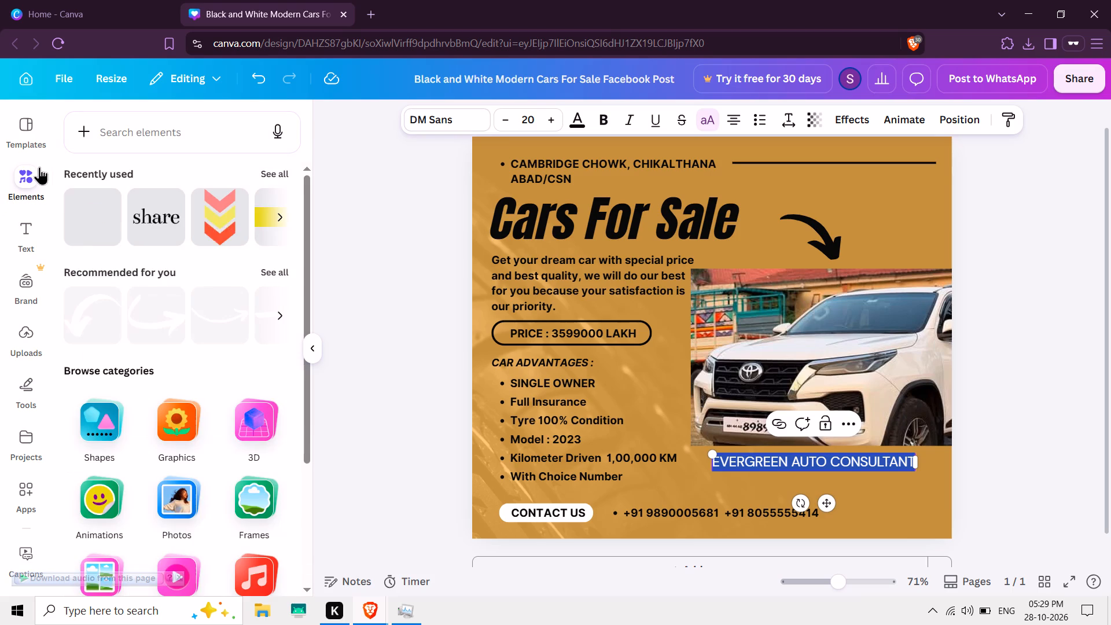
left_click(281, 214)
left_click(281, 214)
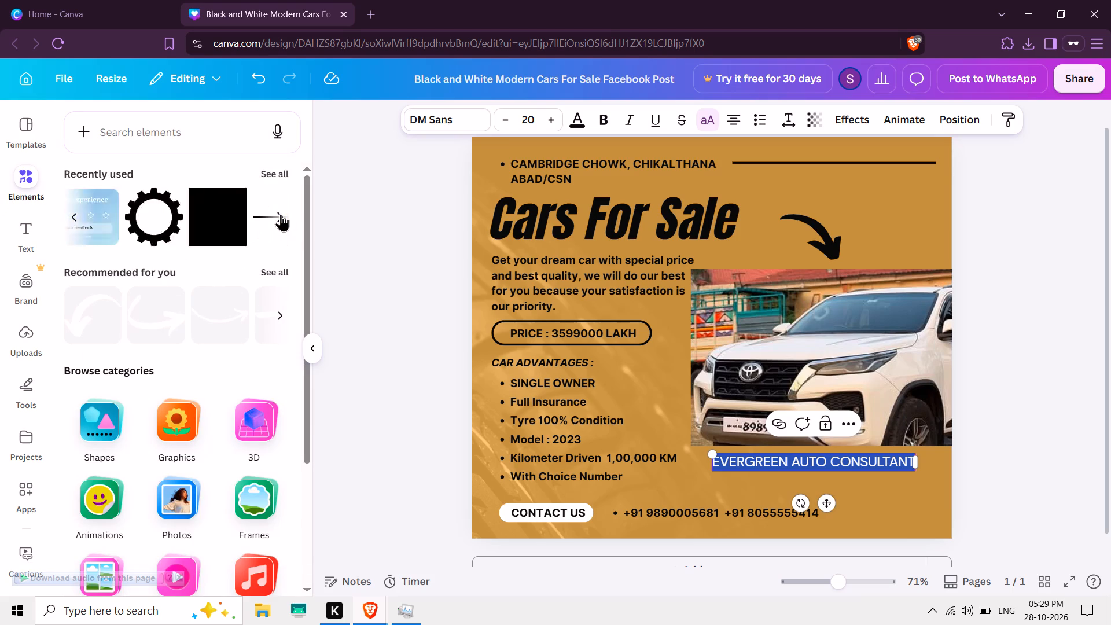
left_click(270, 215)
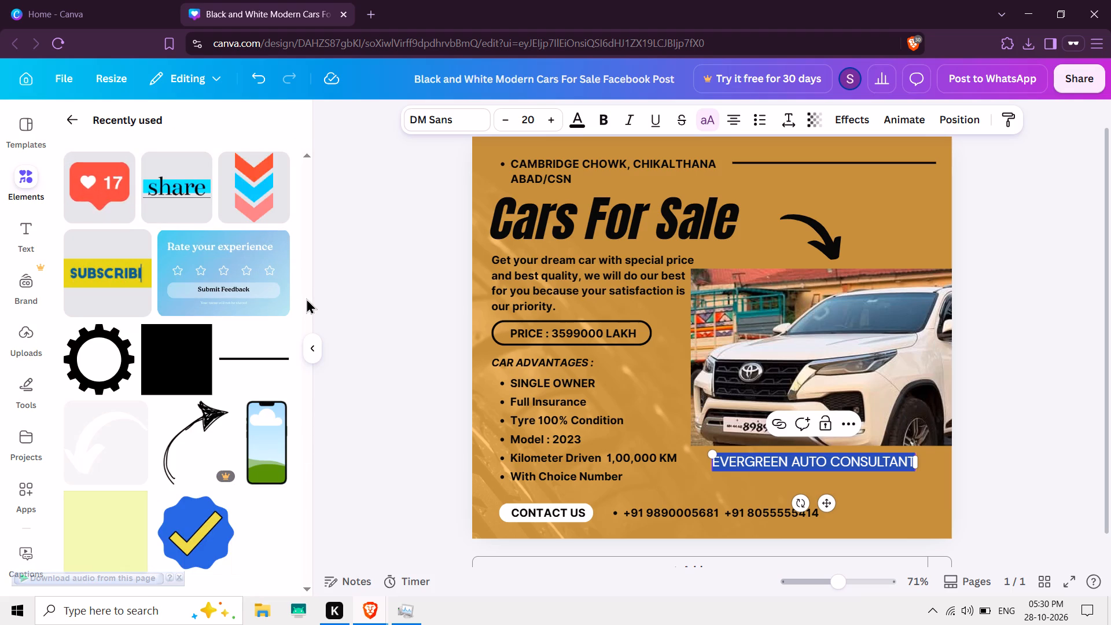
left_click_drag(309, 290, 307, 297)
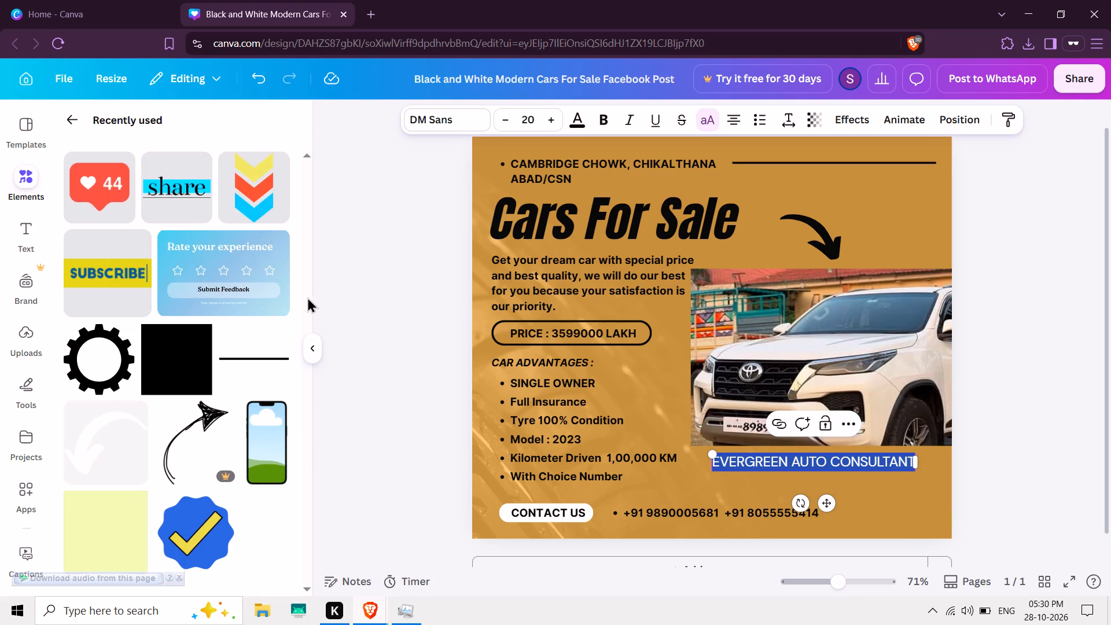
left_click_drag(307, 297, 277, 458)
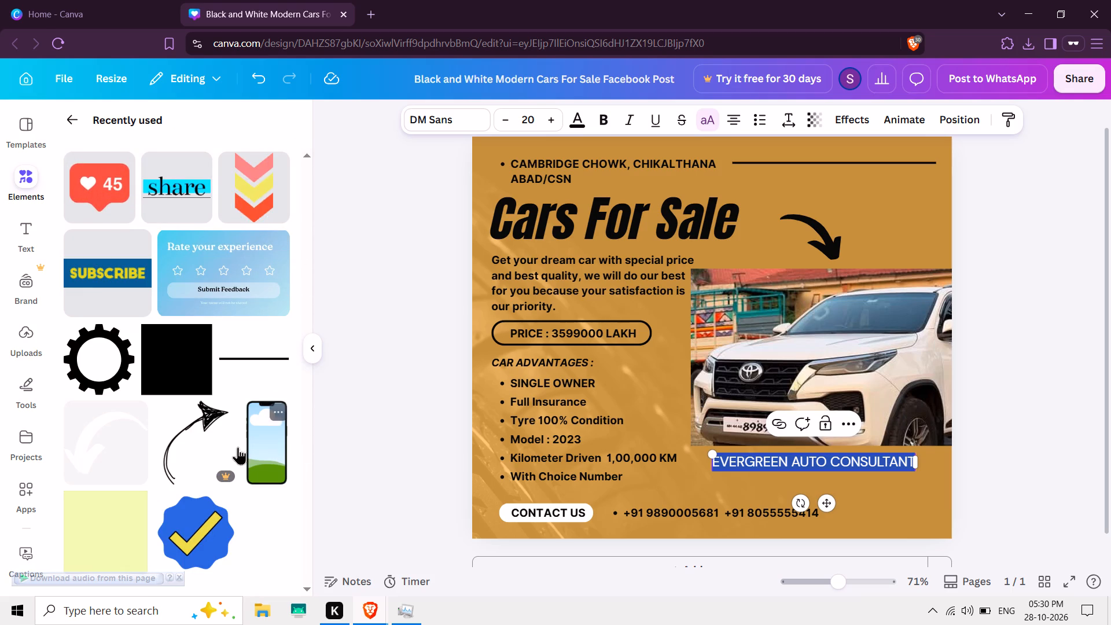
left_click(76, 115)
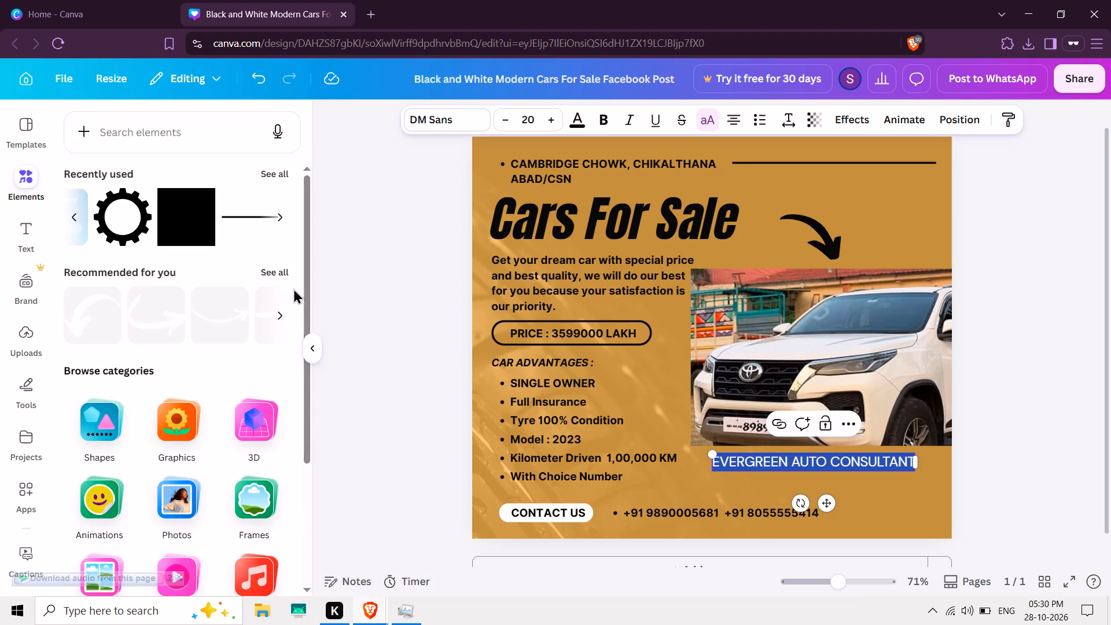
left_click_drag(307, 298, 288, 410)
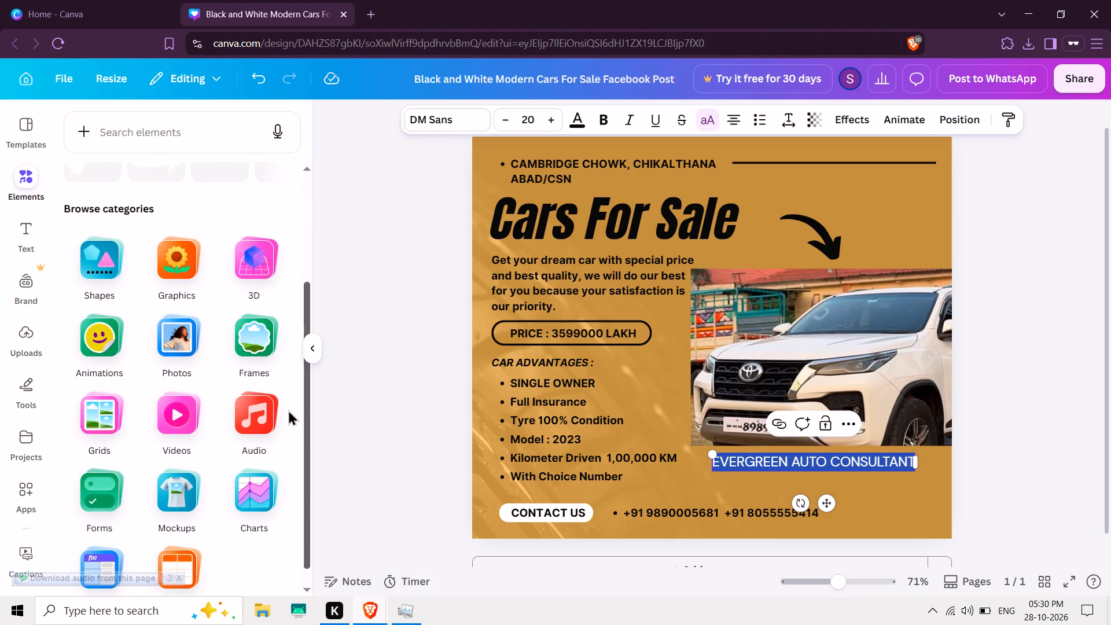
left_click_drag(288, 410, 282, 446)
Browse the Animations elements, including the Word animations row and the Trending section, for a suitable graphic.
left_click(117, 314)
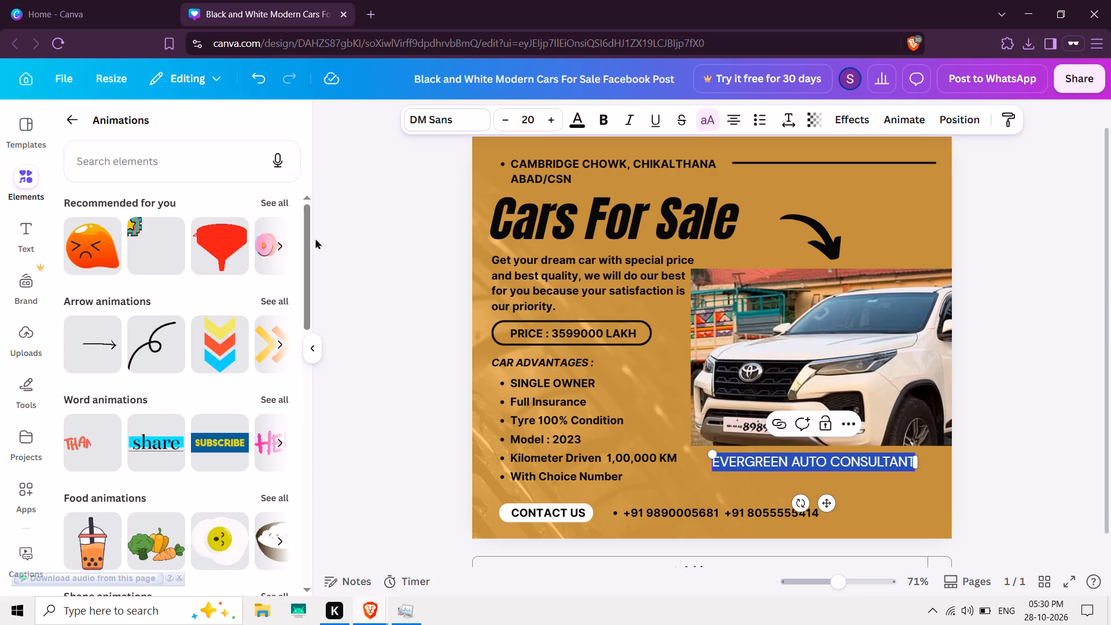
left_click_drag(306, 256, 292, 318)
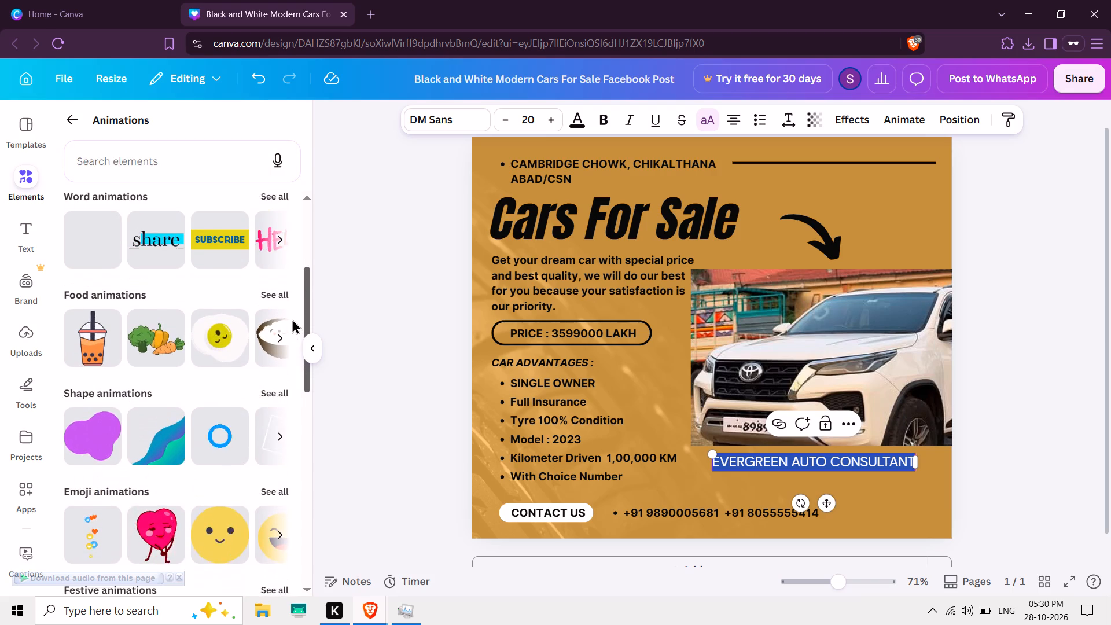
left_click_drag(292, 318, 291, 304)
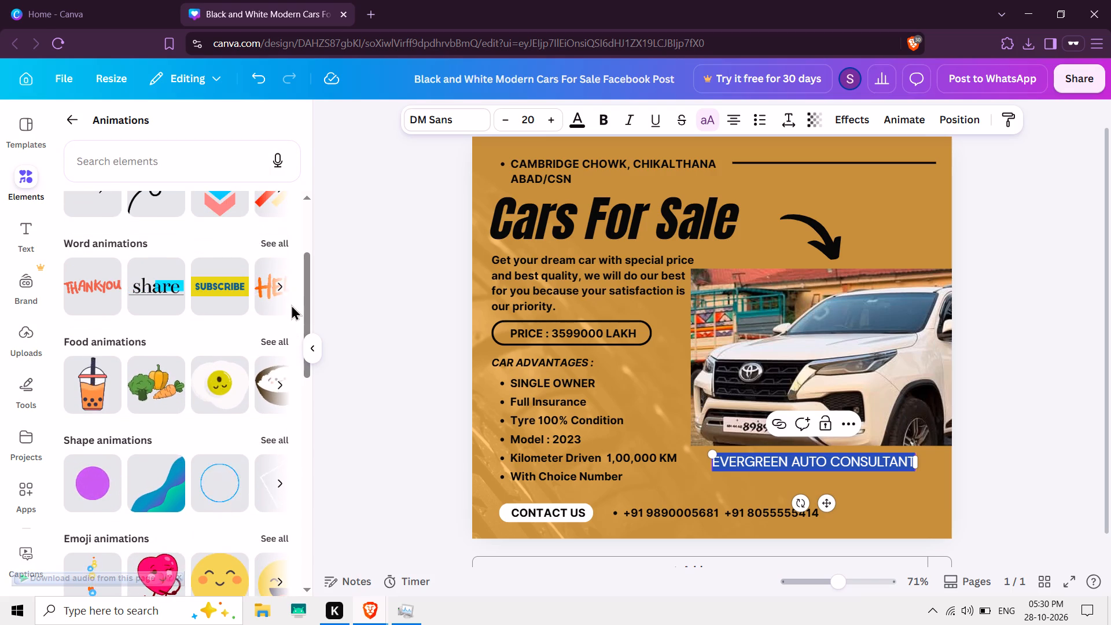
left_click(283, 278)
left_click(283, 278)
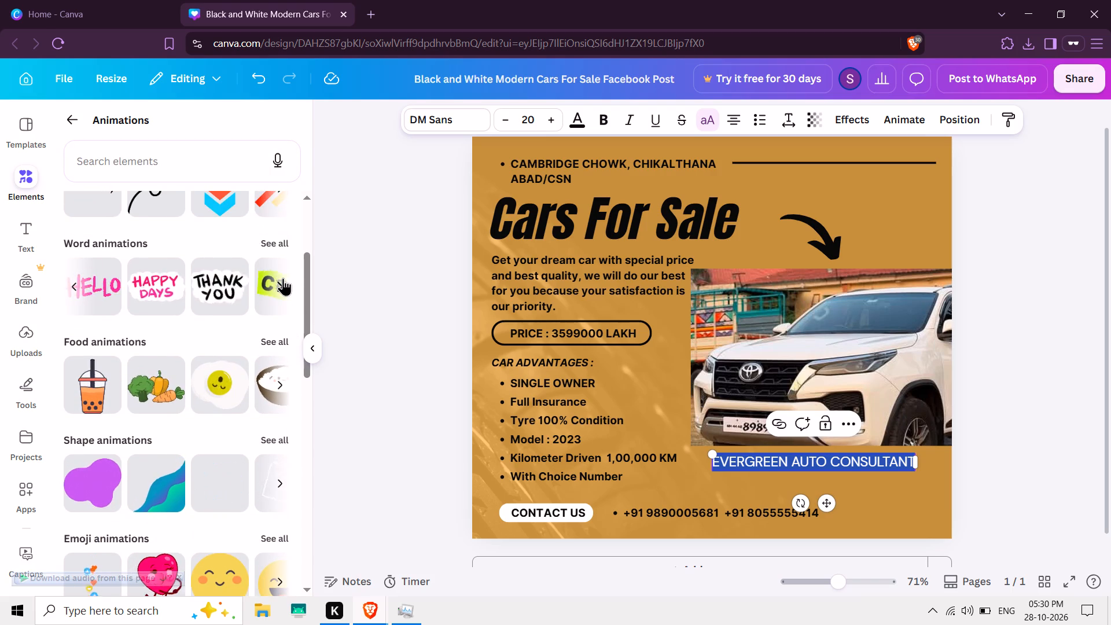
left_click(283, 278)
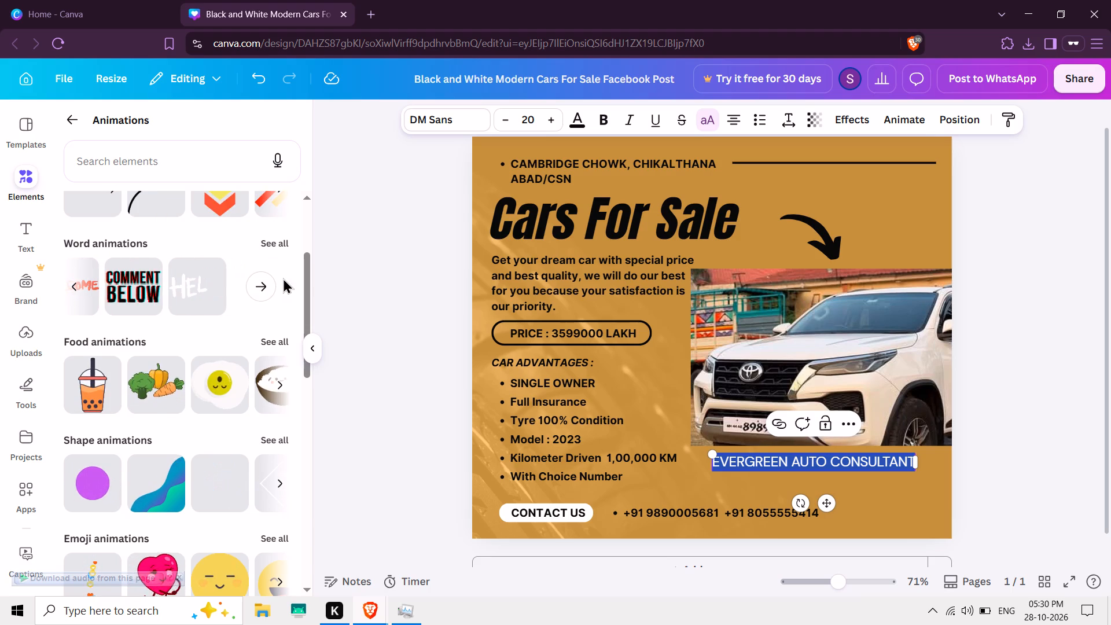
left_click(283, 278)
left_click_drag(305, 274, 296, 356)
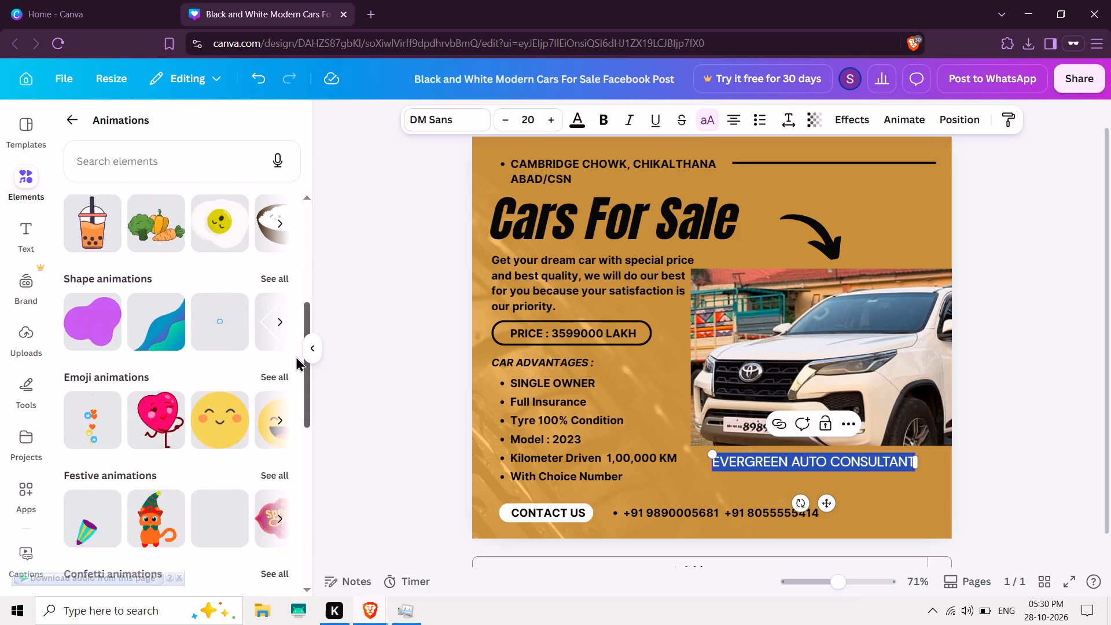
left_click_drag(296, 356, 272, 495)
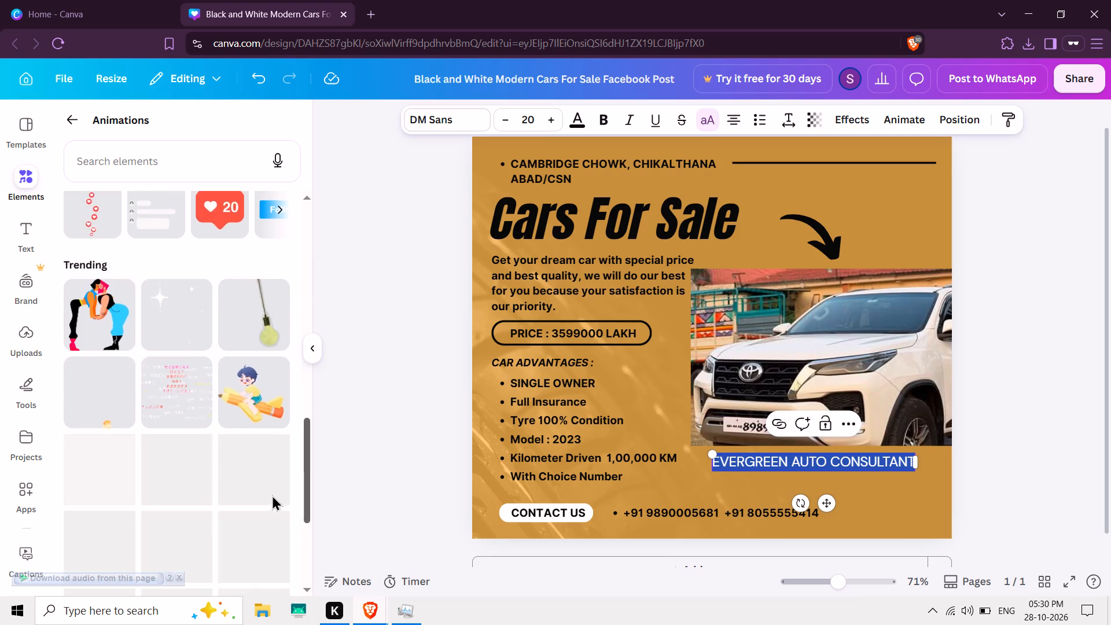
left_click_drag(272, 495, 296, 245)
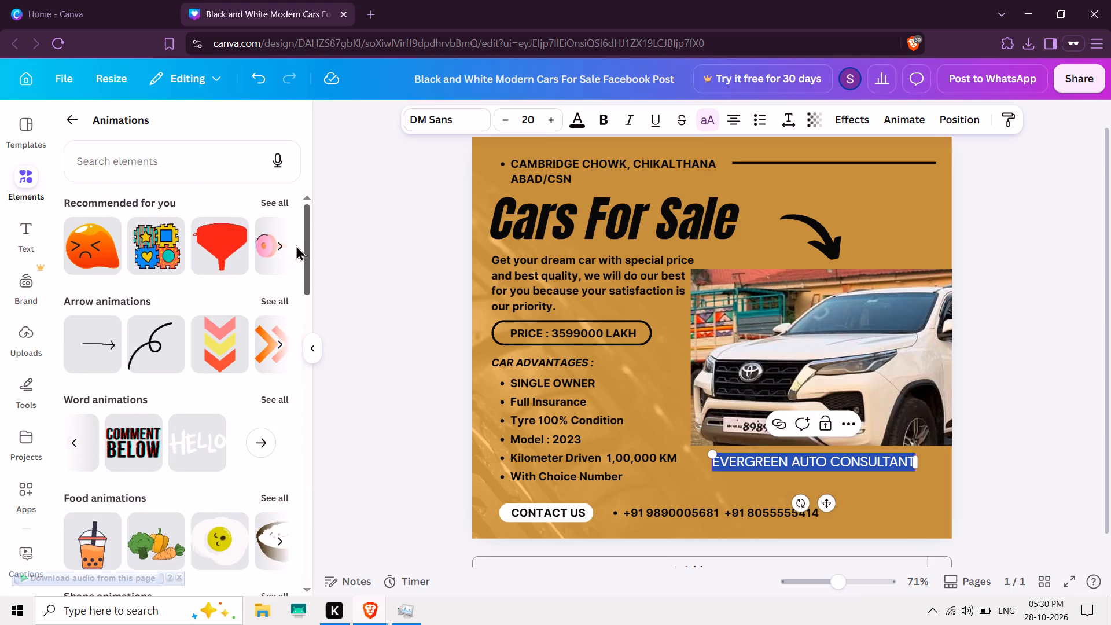
left_click_drag(296, 245, 295, 271)
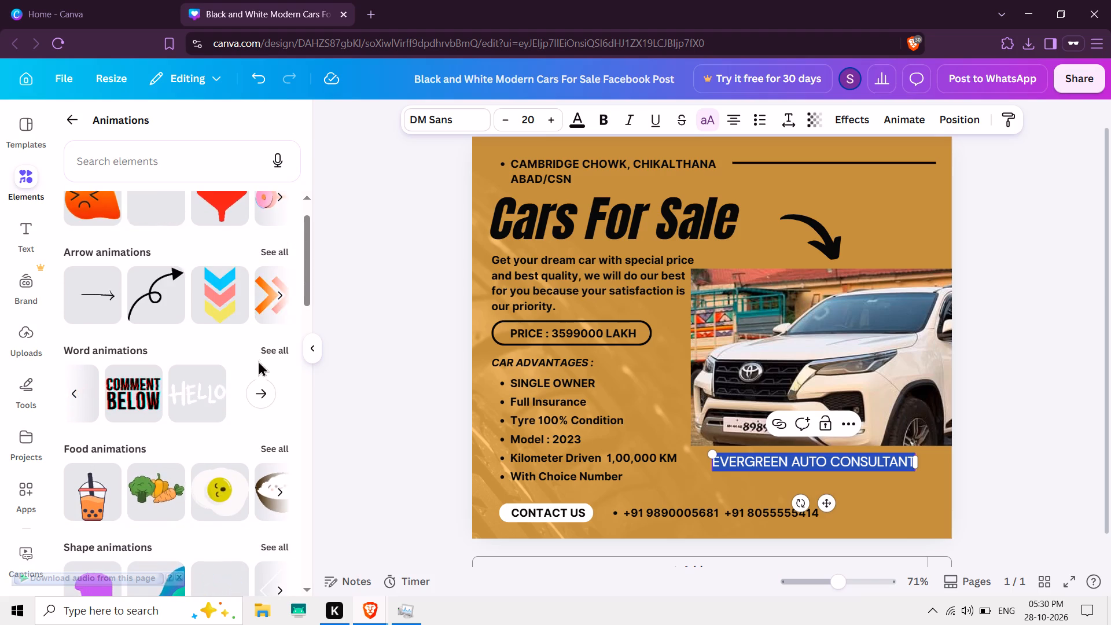
Examine the full Word animations collection for a lettering graphic that suits the car post.
left_click(255, 391)
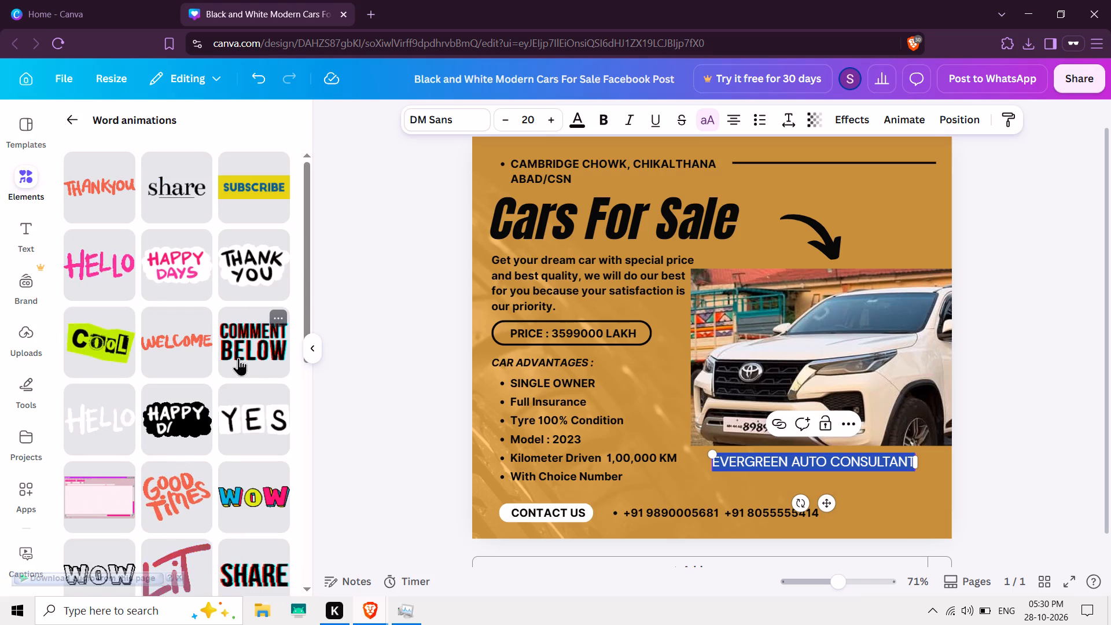
left_click_drag(308, 272, 293, 416)
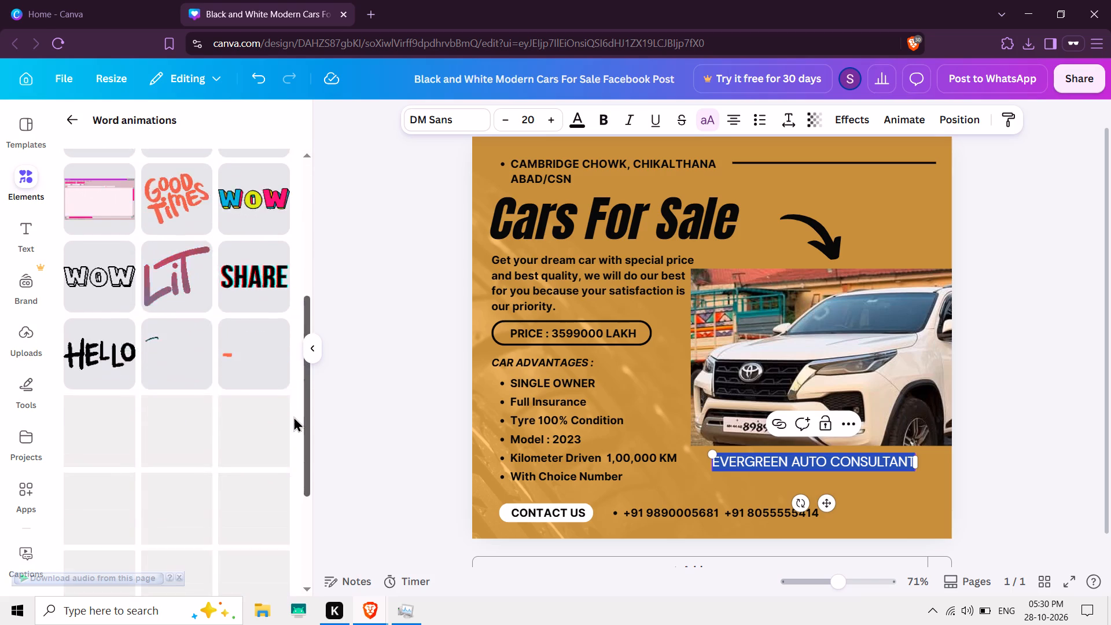
left_click_drag(293, 416, 293, 498)
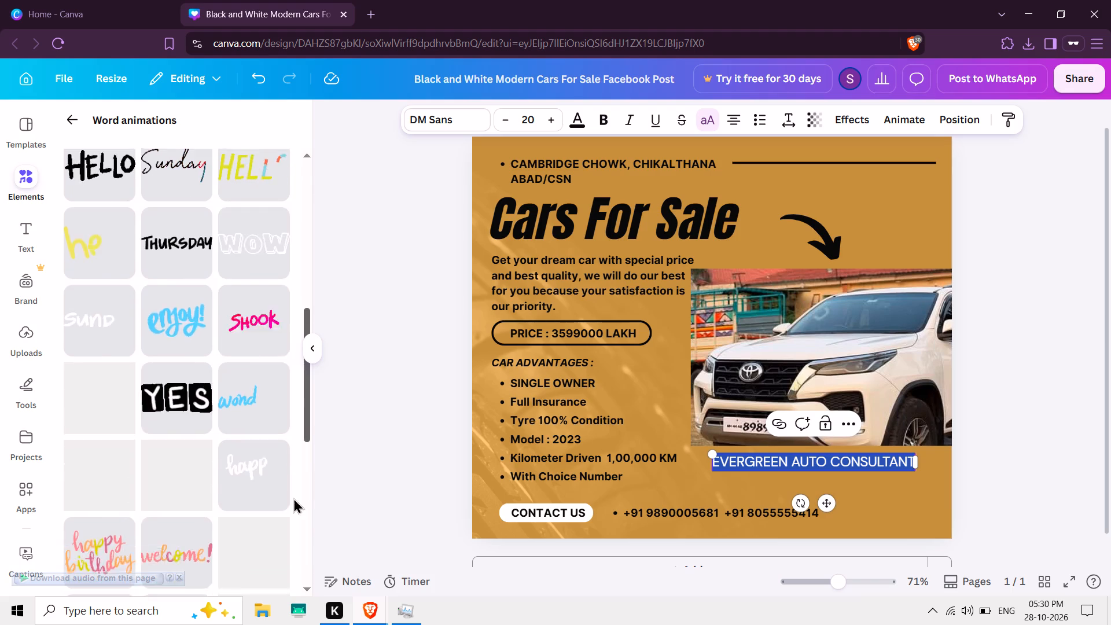
left_click_drag(293, 498, 285, 573)
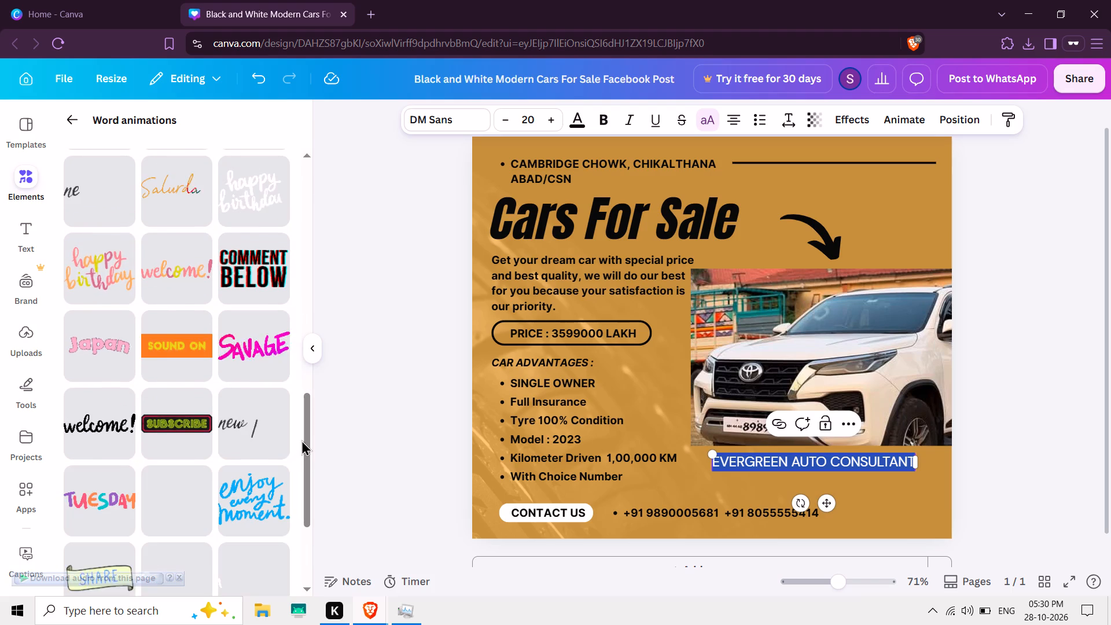
left_click_drag(305, 439, 296, 523)
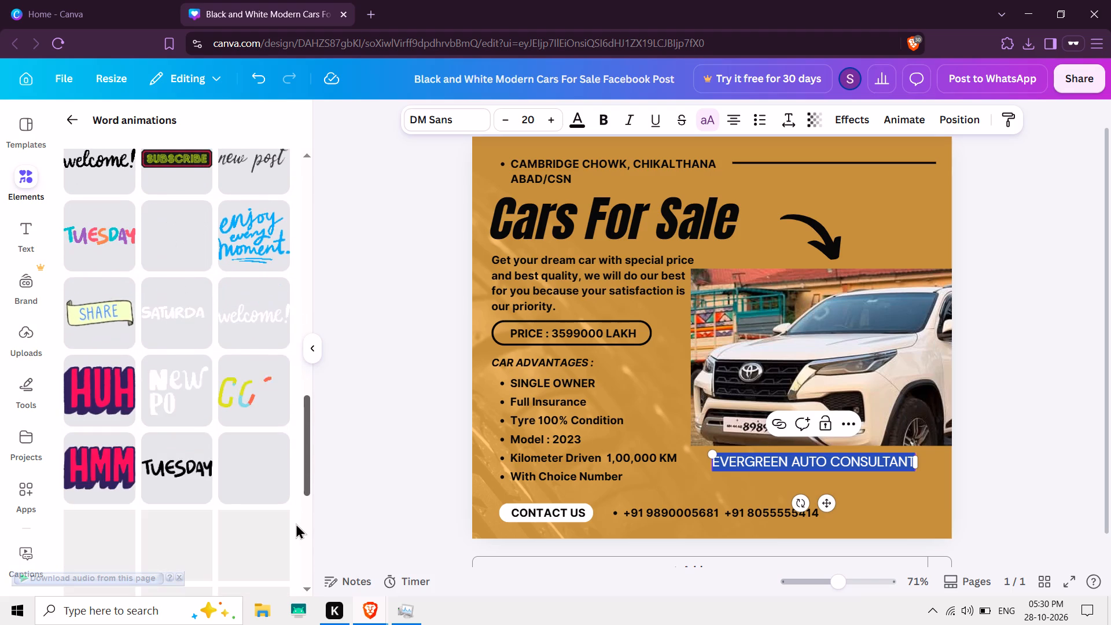
left_click_drag(296, 523, 291, 587)
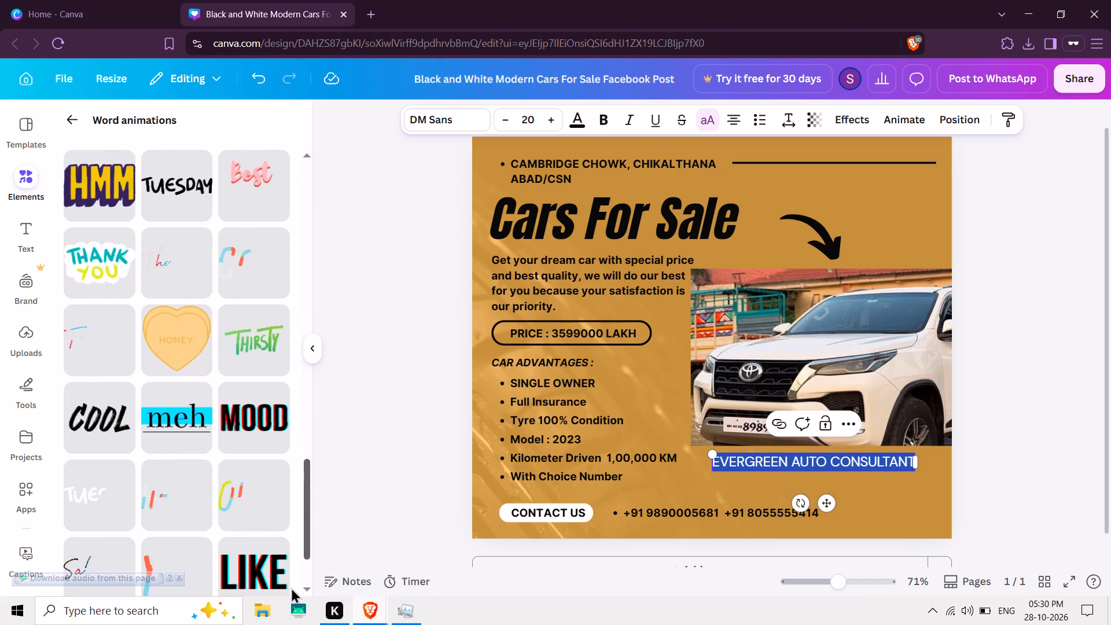
left_click_drag(291, 587, 289, 605)
left_click_drag(305, 457, 299, 539)
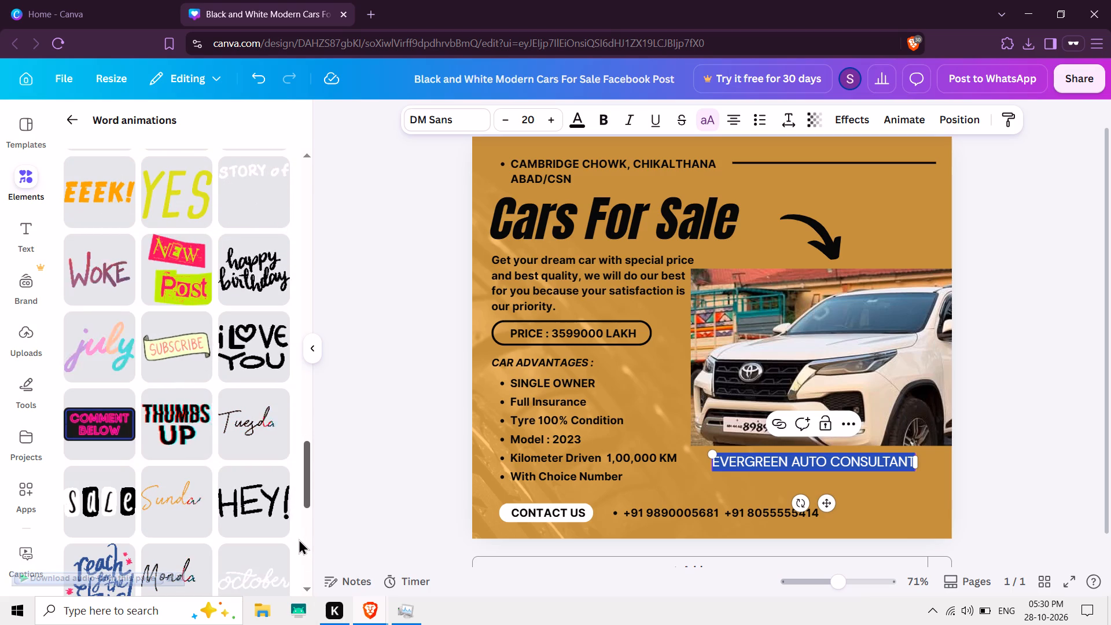
left_click_drag(299, 539, 318, 184)
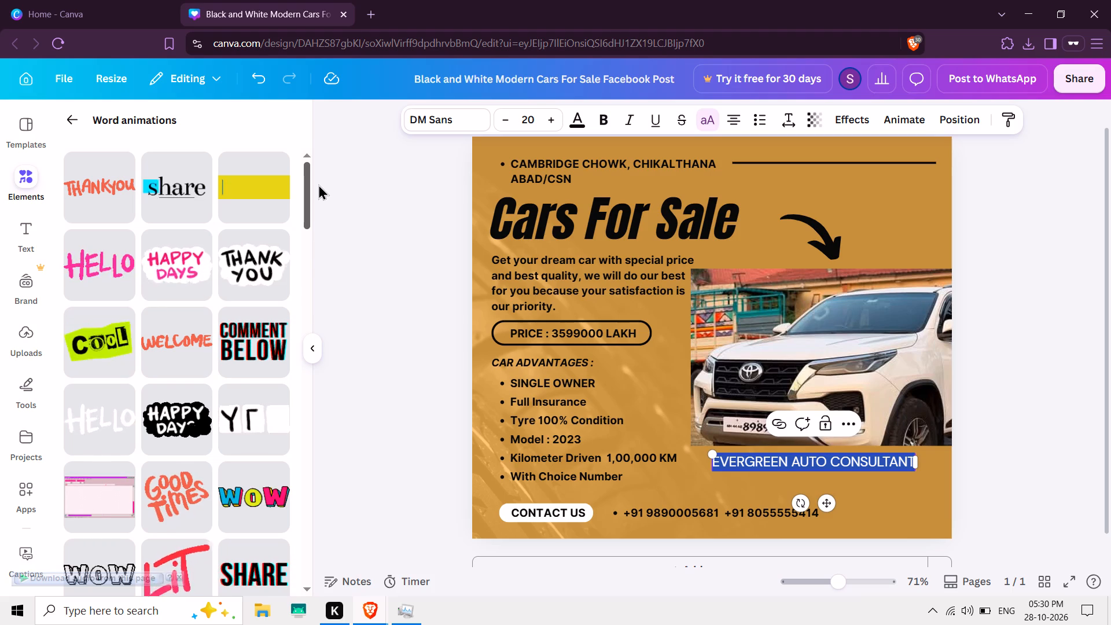
left_click_drag(318, 184, 288, 295)
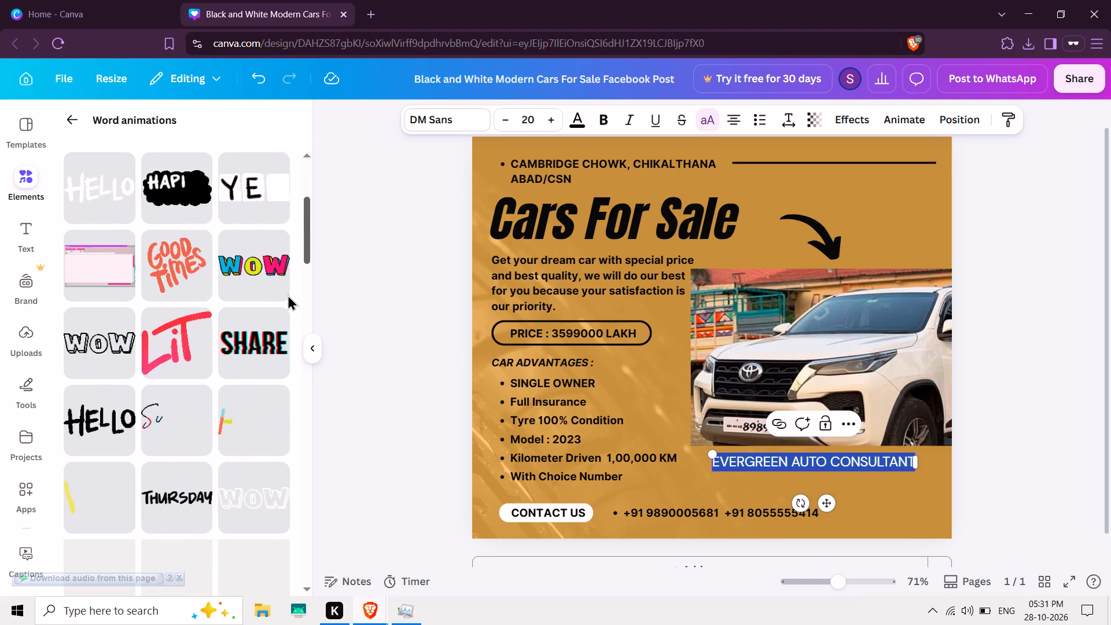
left_click_drag(288, 295, 282, 370)
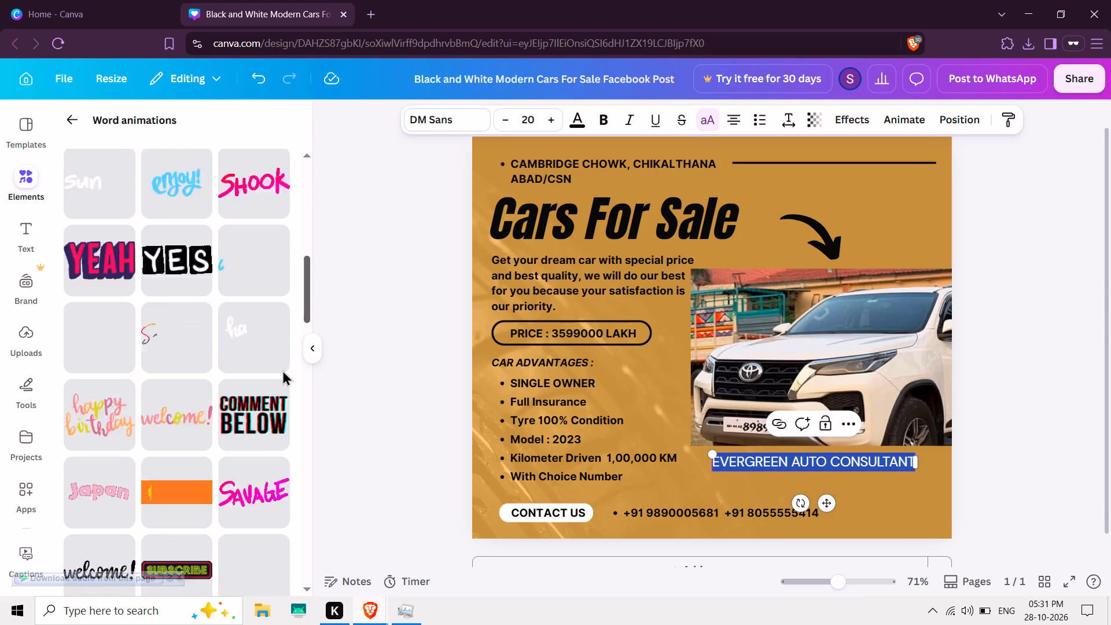
left_click_drag(282, 370, 282, 380)
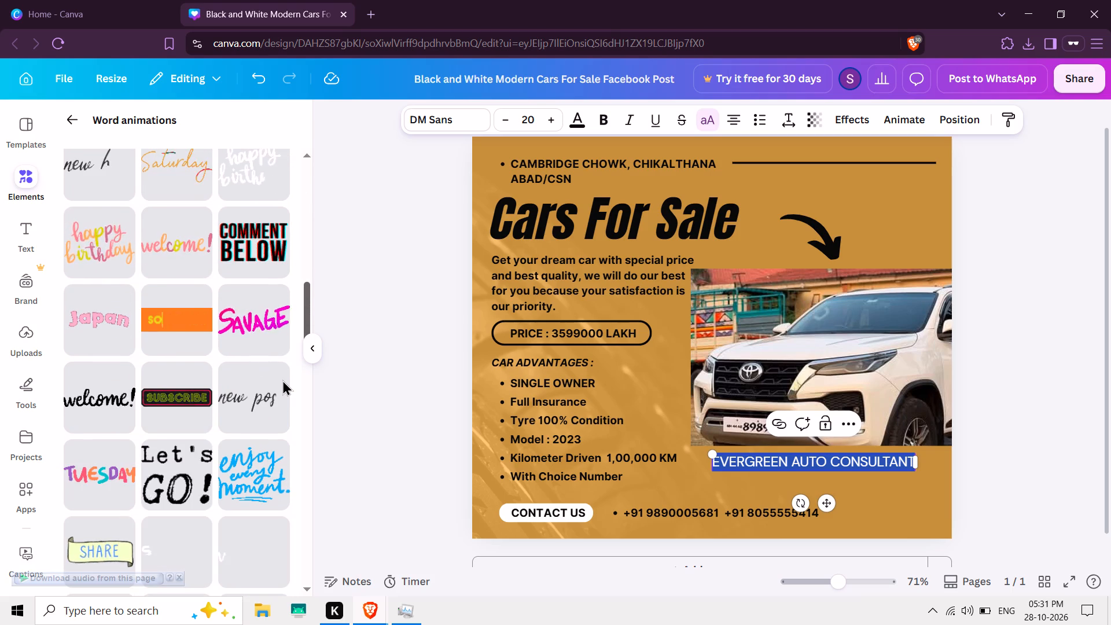
left_click_drag(282, 380, 282, 393)
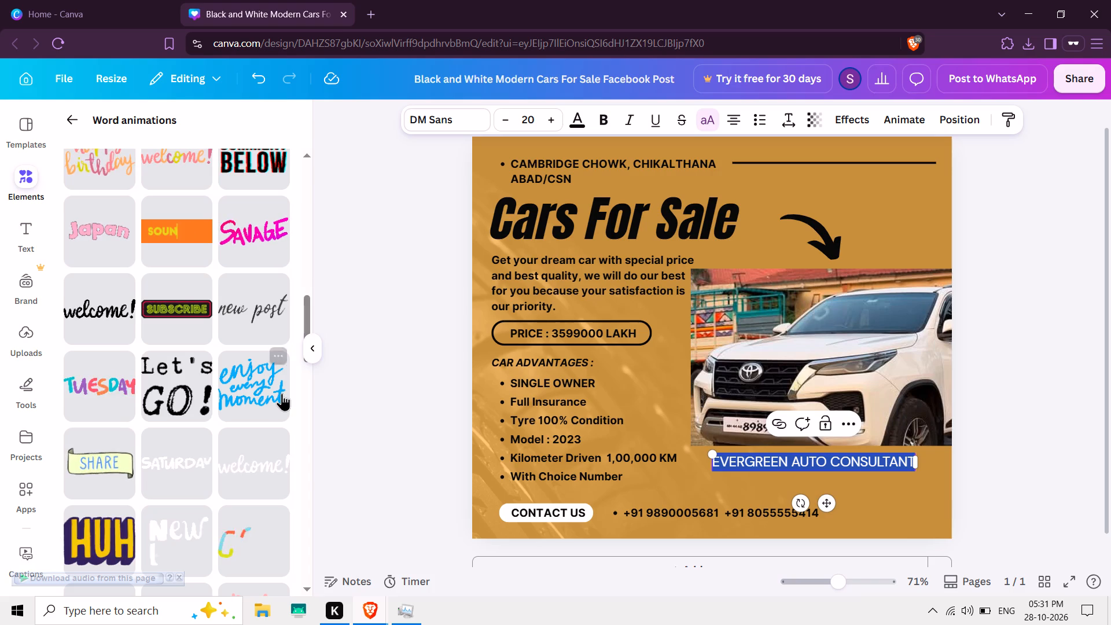
Browse the recently used text styles and the font combinations for a lettering style that suits the Evergreen Auto Consultant name.
left_click(29, 246)
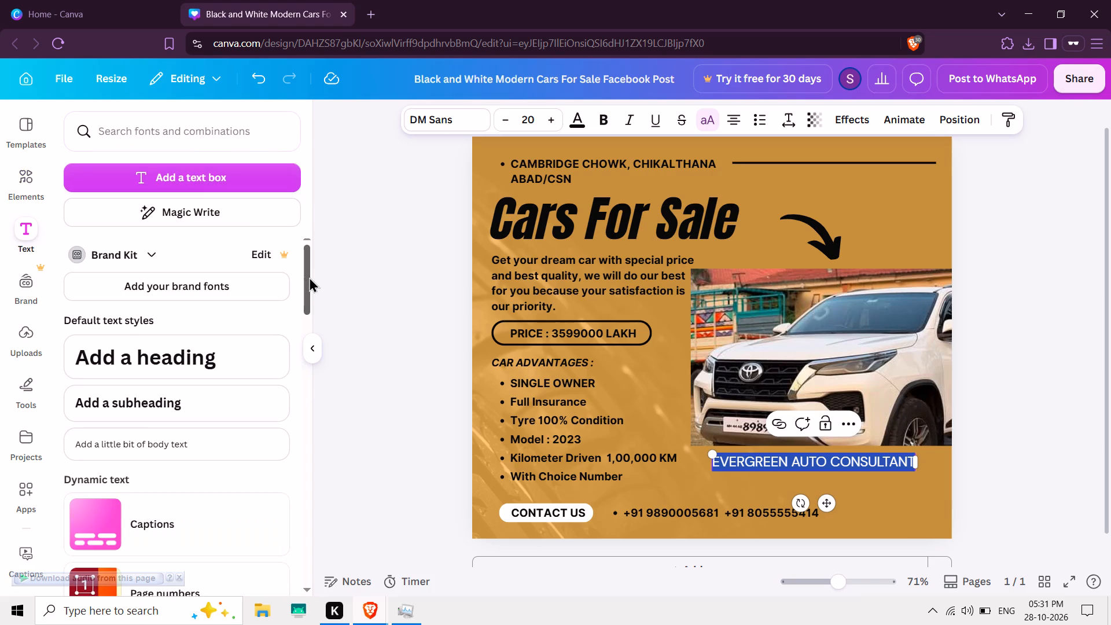
left_click_drag(309, 277, 300, 372)
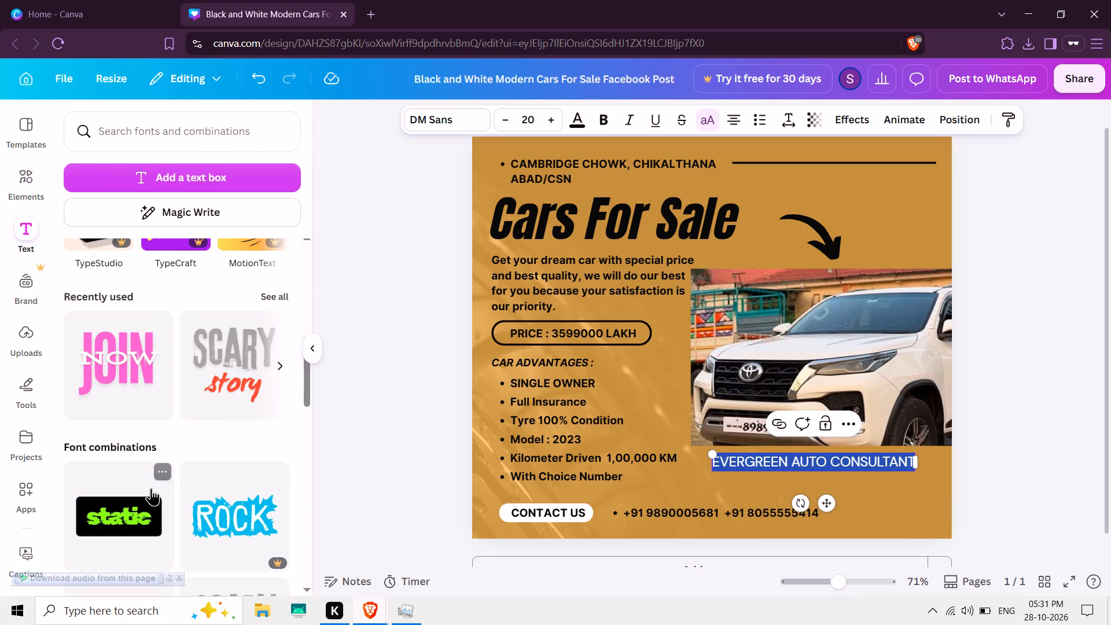
left_click(283, 365)
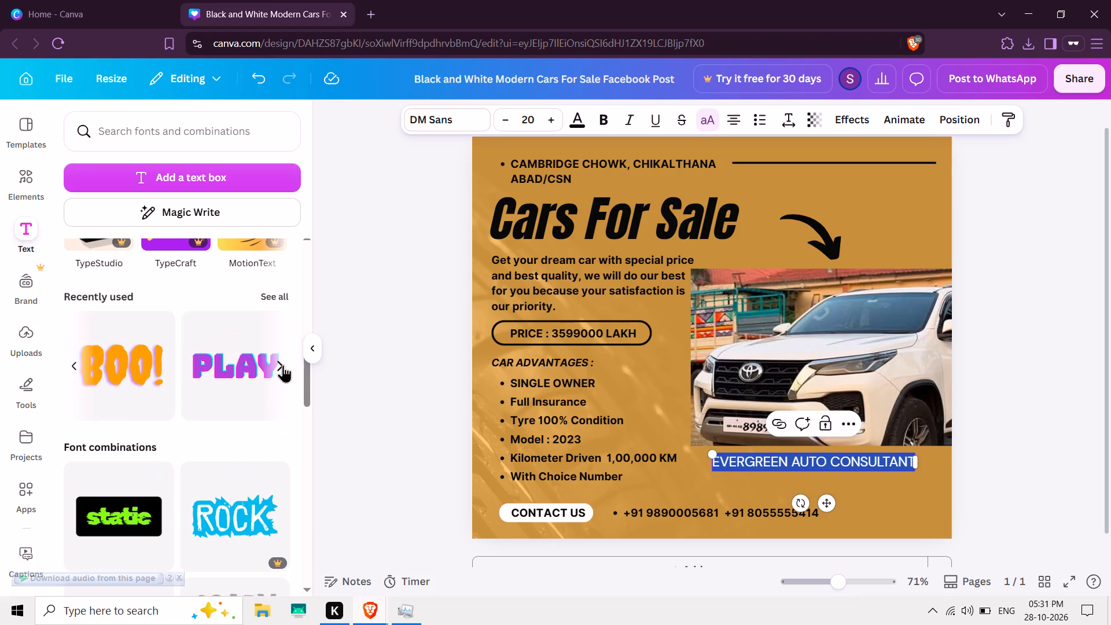
left_click(283, 365)
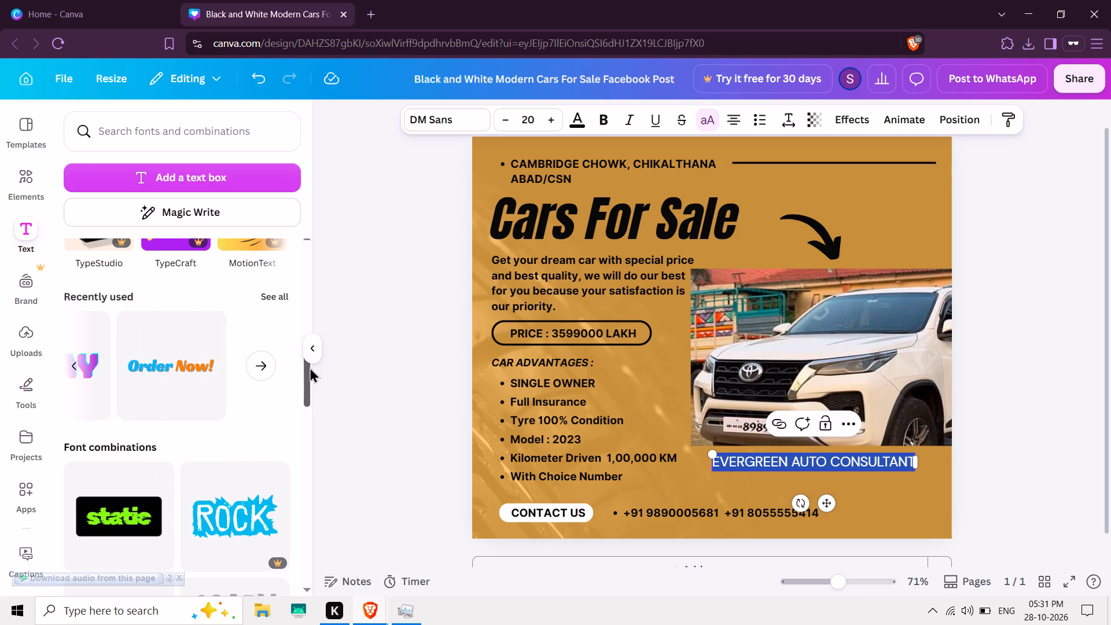
left_click_drag(307, 380, 298, 431)
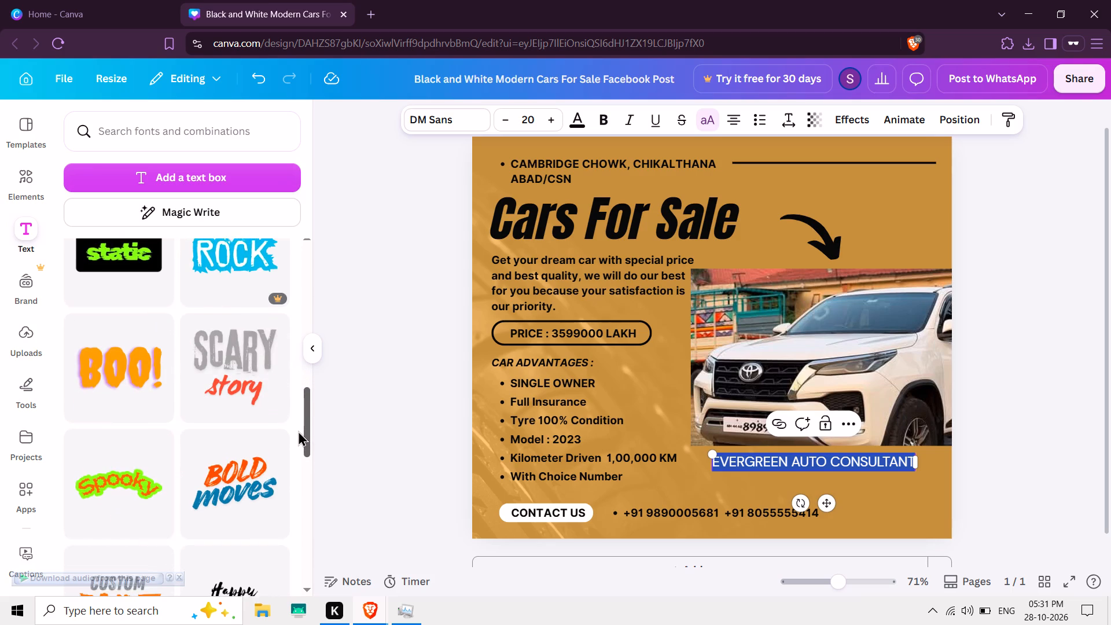
left_click_drag(298, 431, 277, 512)
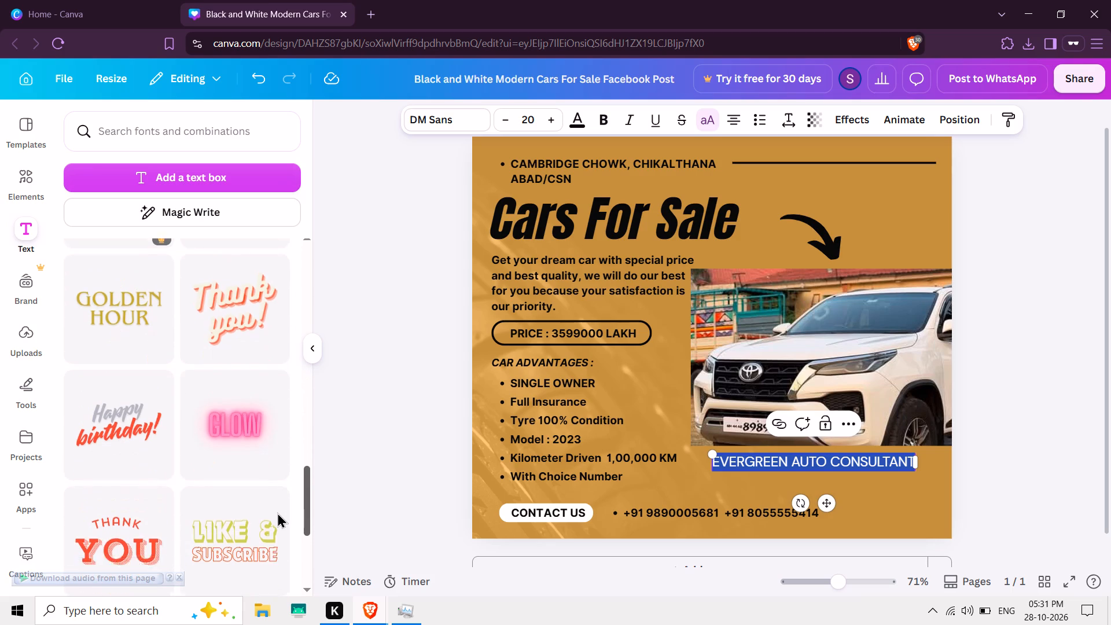
left_click_drag(277, 512, 270, 554)
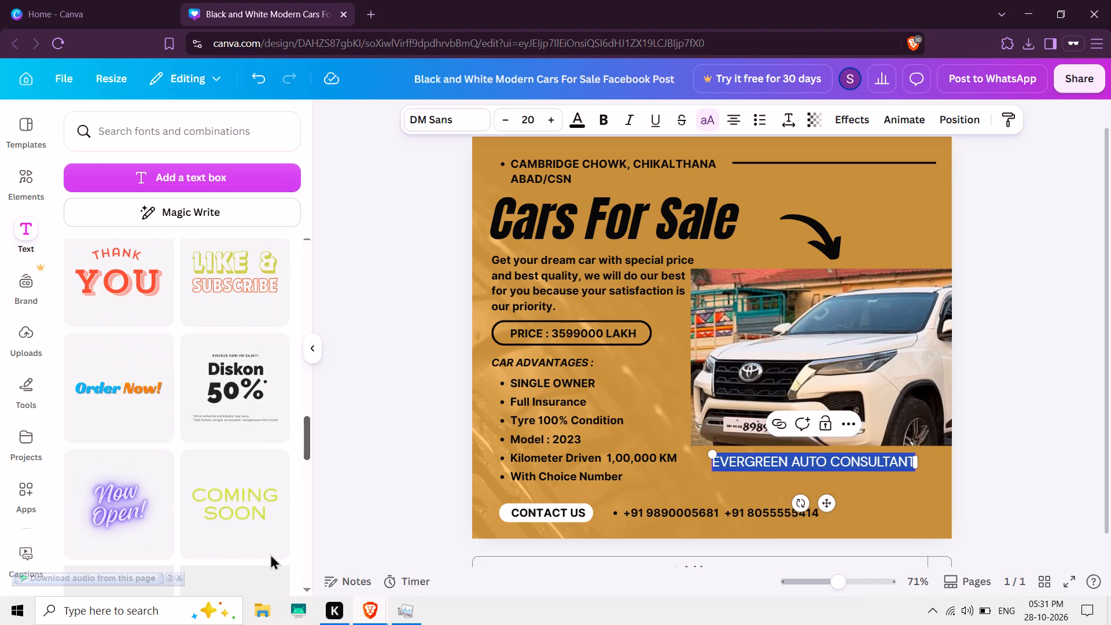
left_click_drag(270, 554, 270, 576)
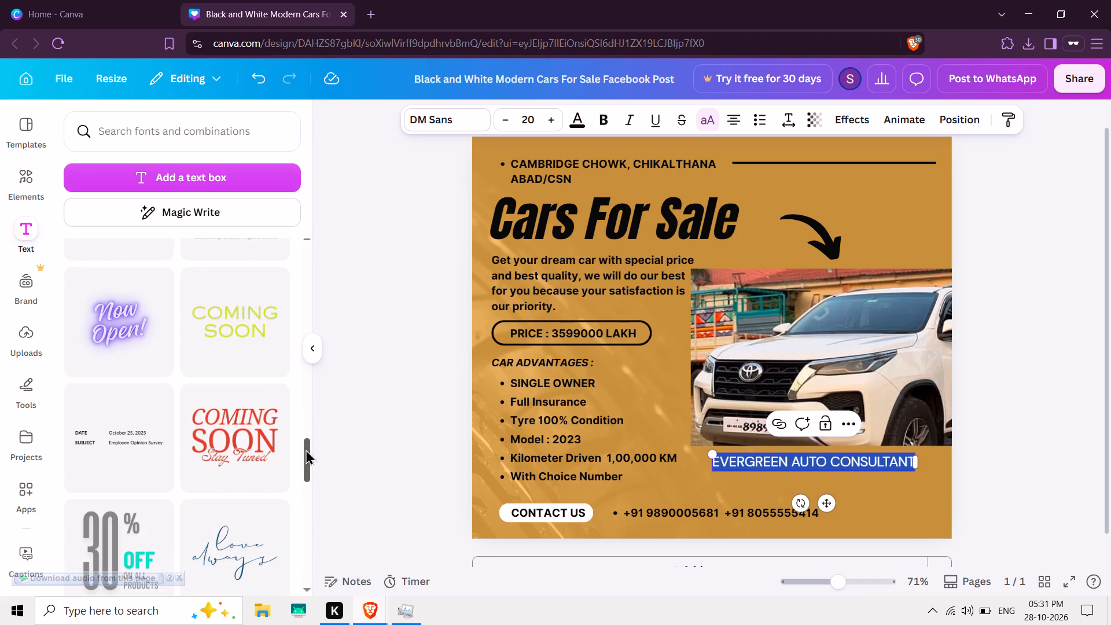
left_click_drag(306, 449, 300, 525)
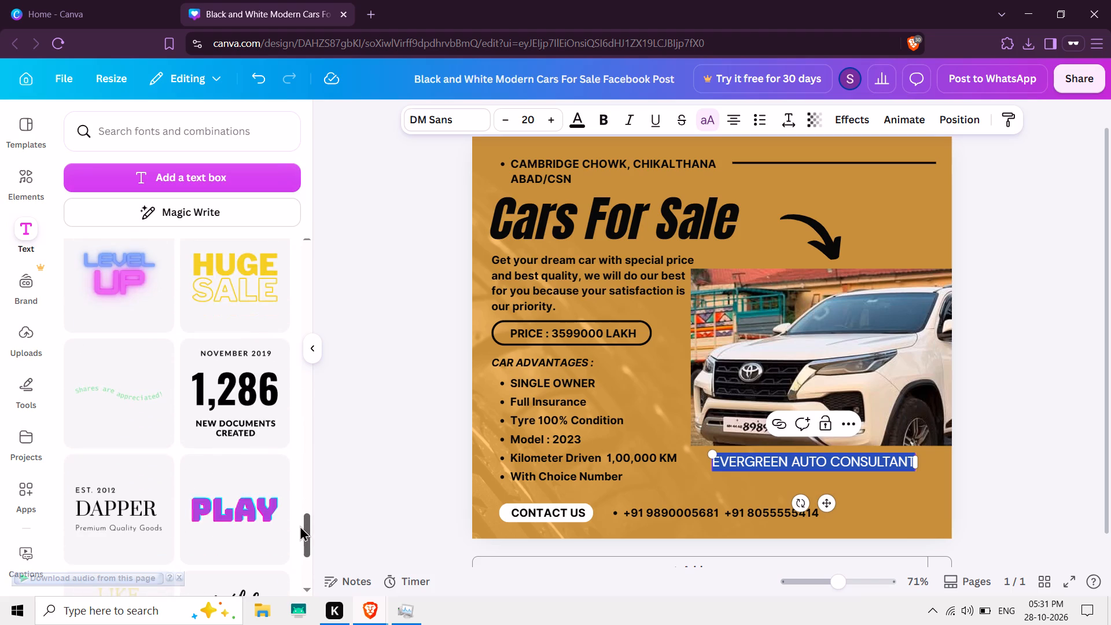
left_click_drag(300, 525, 293, 587)
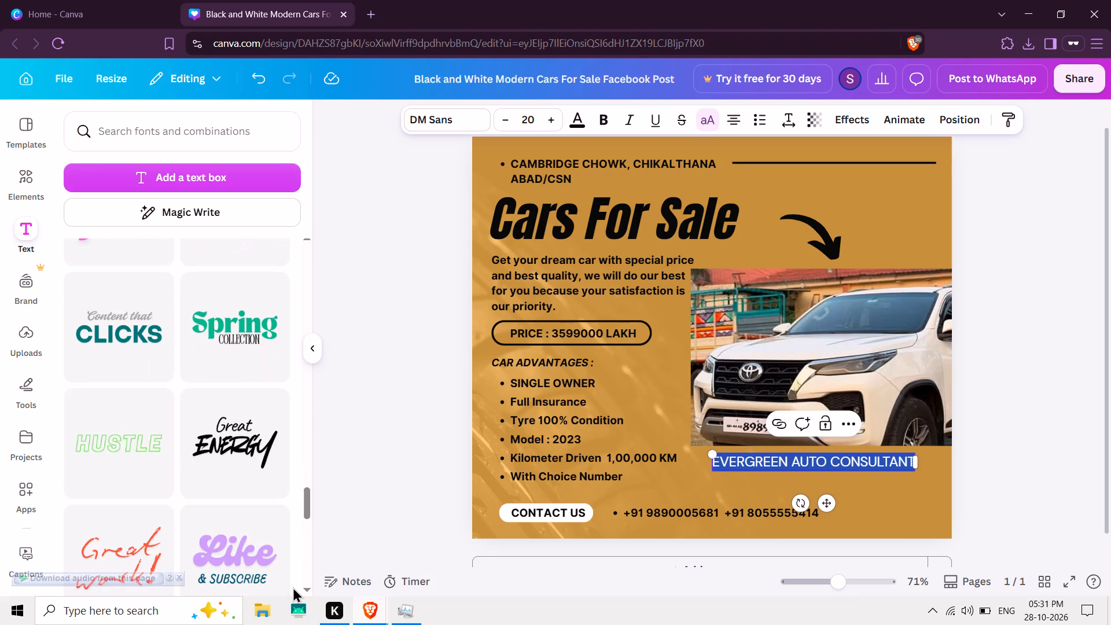
left_click_drag(304, 509, 305, 530)
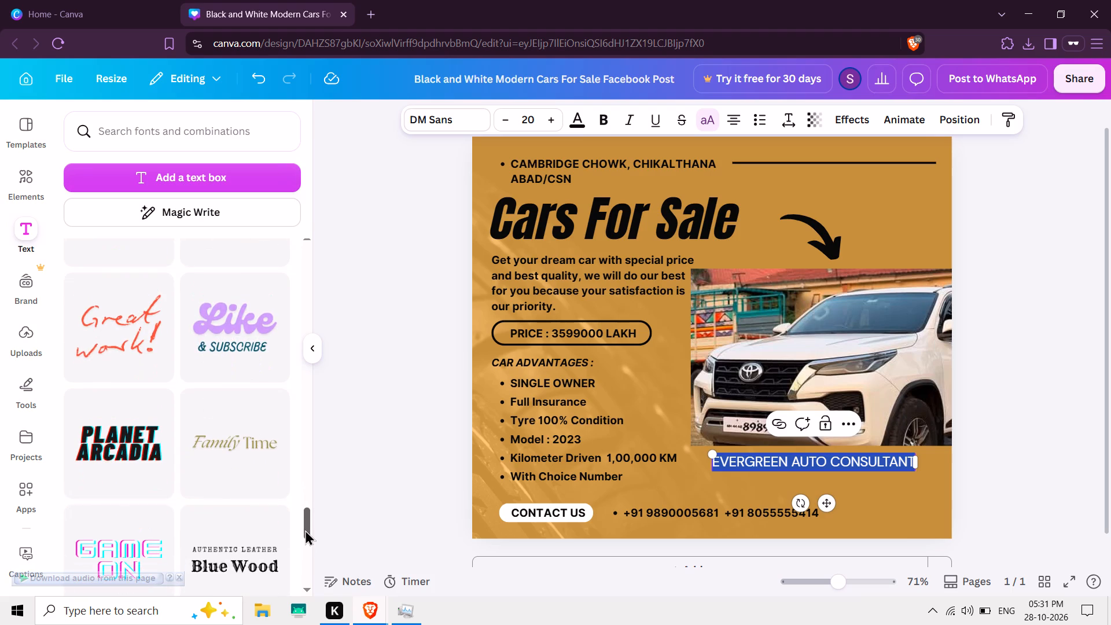
left_click_drag(305, 530, 301, 572)
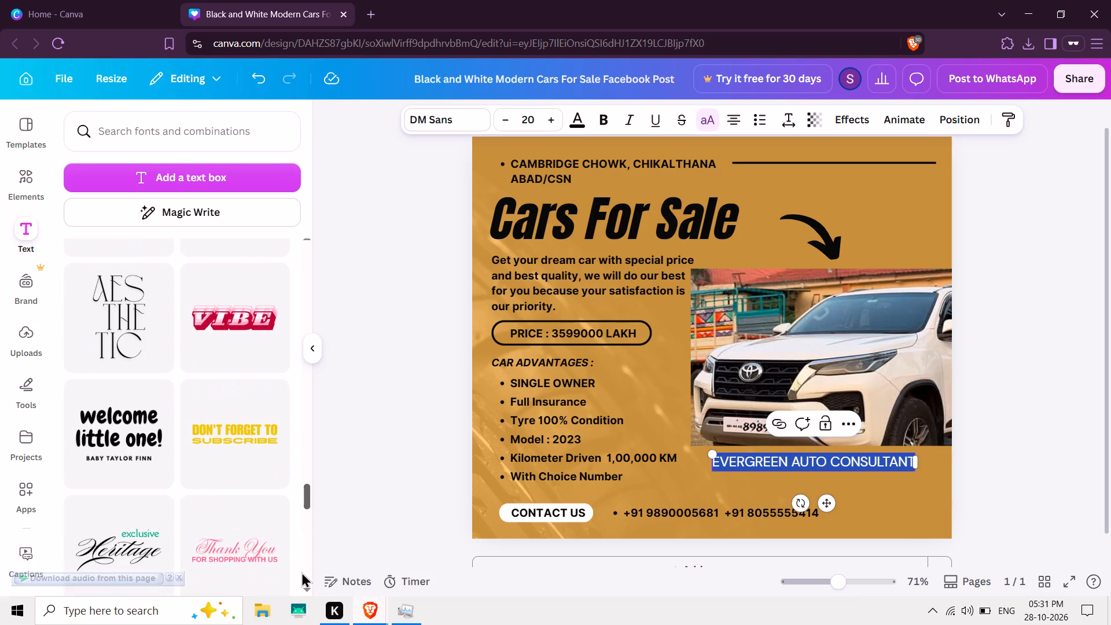
left_click_drag(301, 572, 303, 560)
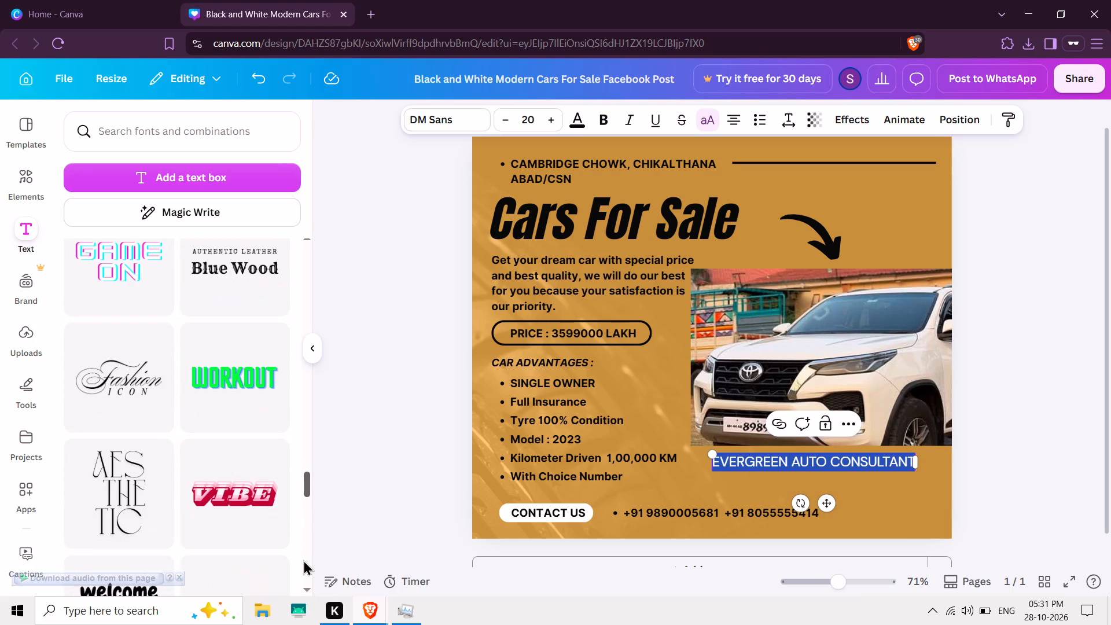
left_click_drag(303, 560, 303, 558)
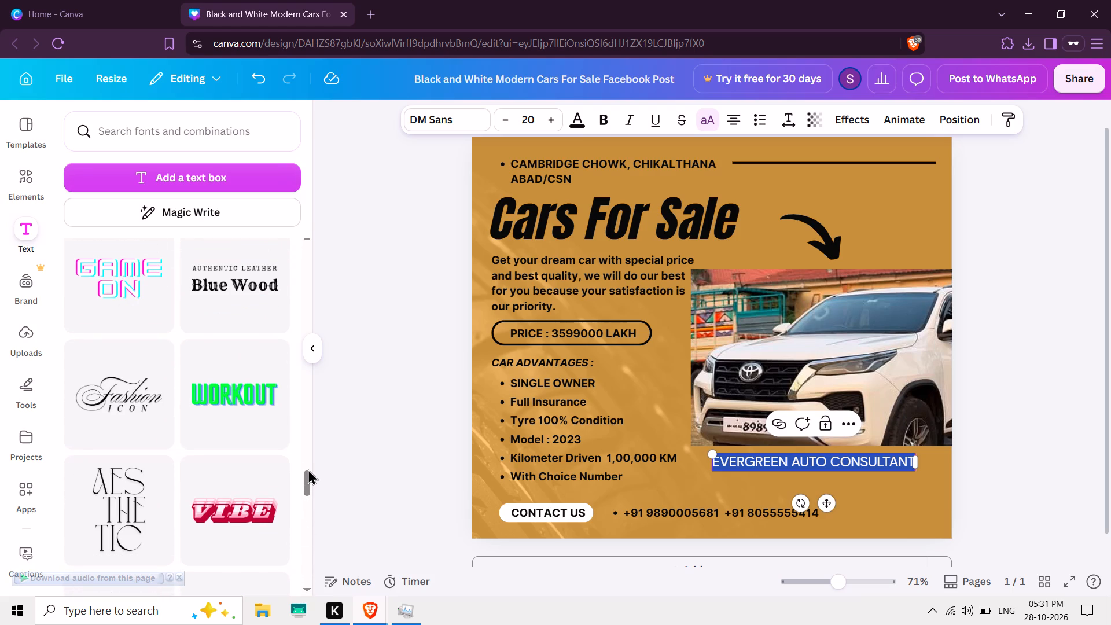
Add the green "WORKOUT" font combination to the post and set its font size to 50.
left_click(260, 399)
triple_click(687, 315)
left_click(687, 315)
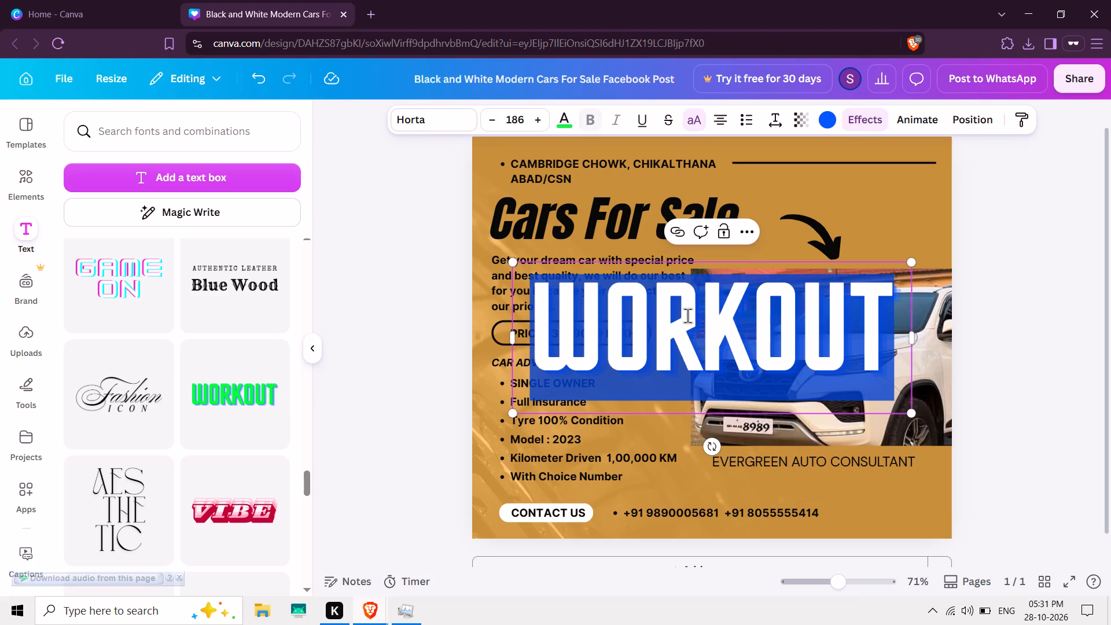
double_click(526, 115)
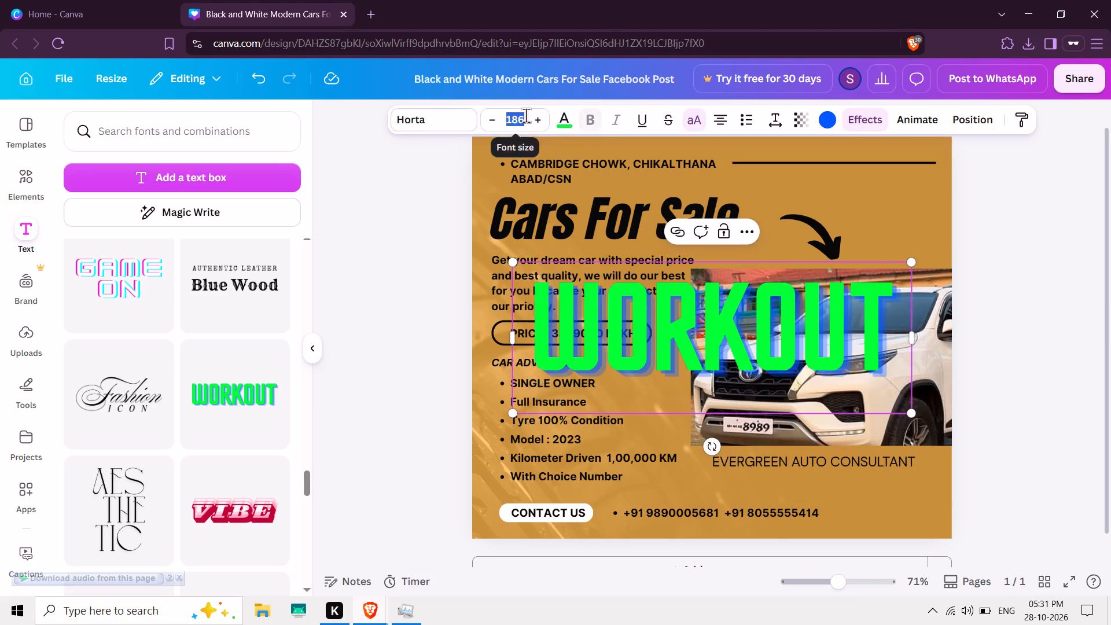
type("50")
key("Return")
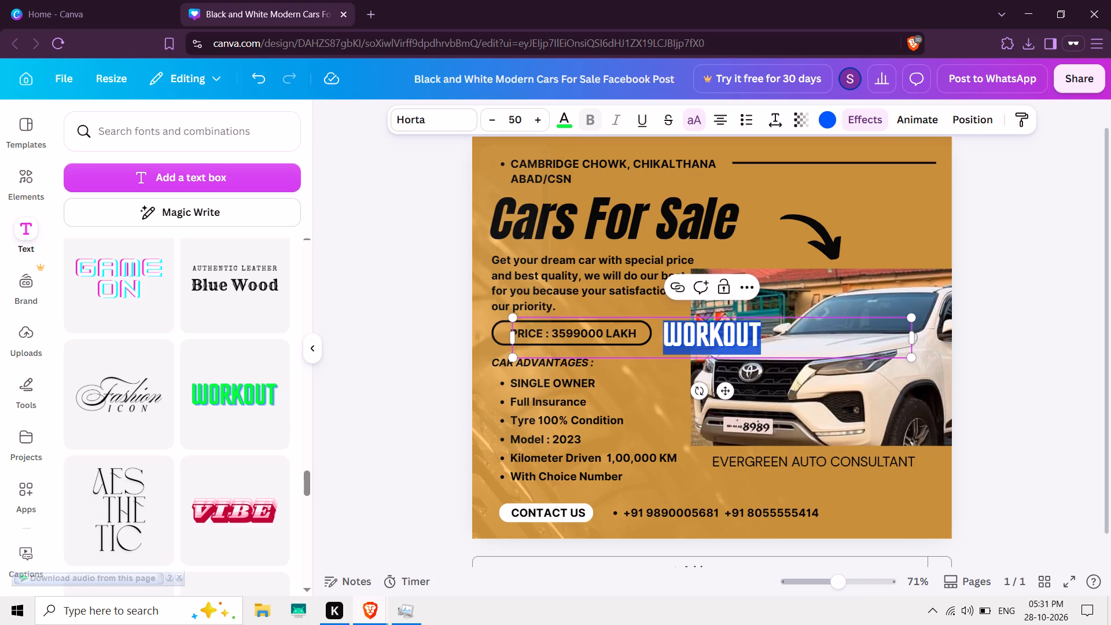
Replace the "WORKOUT" wording with "evergreen auto consultant".
triple_click(716, 344)
key("BackSpace")
type("evere")
key("BackSpace")
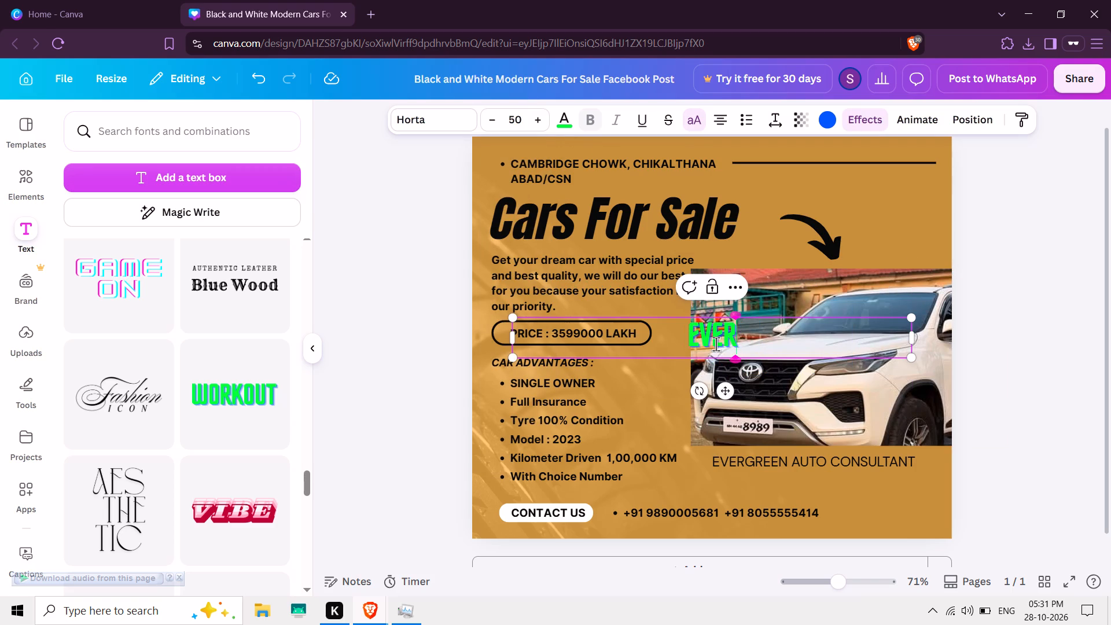
type("green auto")
key("space")
type("consultant")
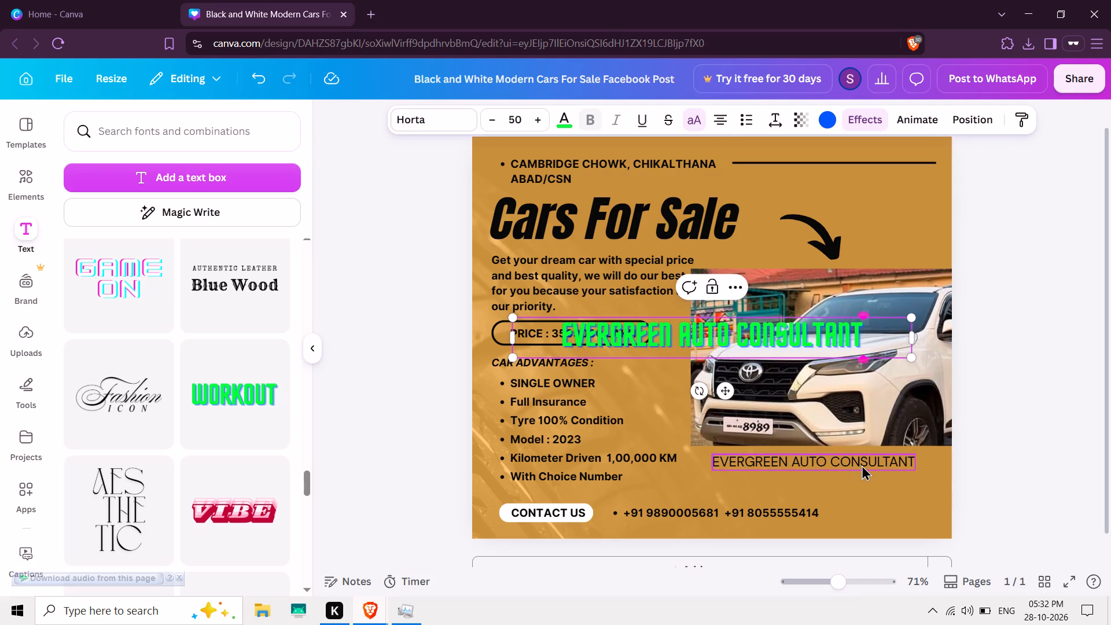
Delete the old plain "EVERGREEN AUTO CONSULTANT" text below the car photo.
left_click(862, 465)
left_click(842, 420)
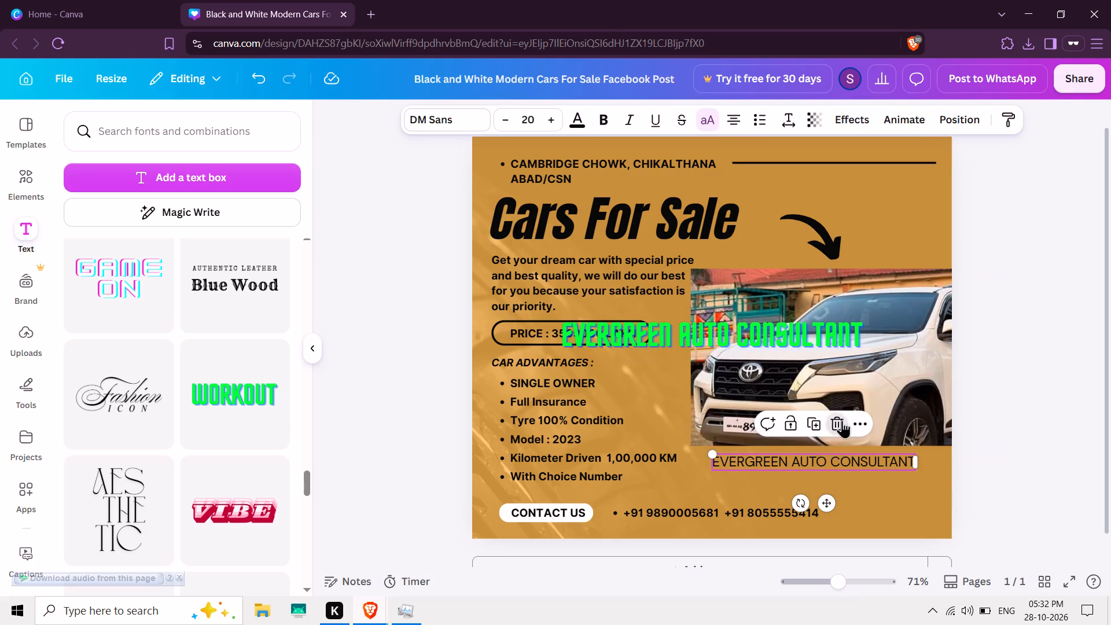
Set the green "EVERGREEN AUTO CONSULTANT" text to font size 35 and narrow its text box to fit the wording.
left_click(764, 338)
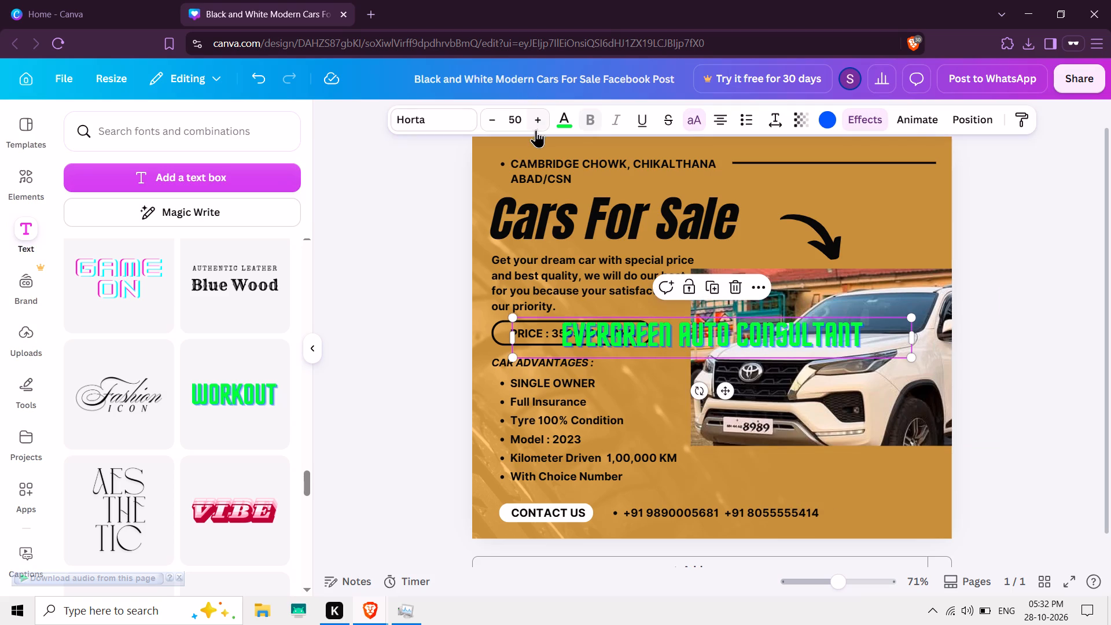
double_click(522, 126)
type("35")
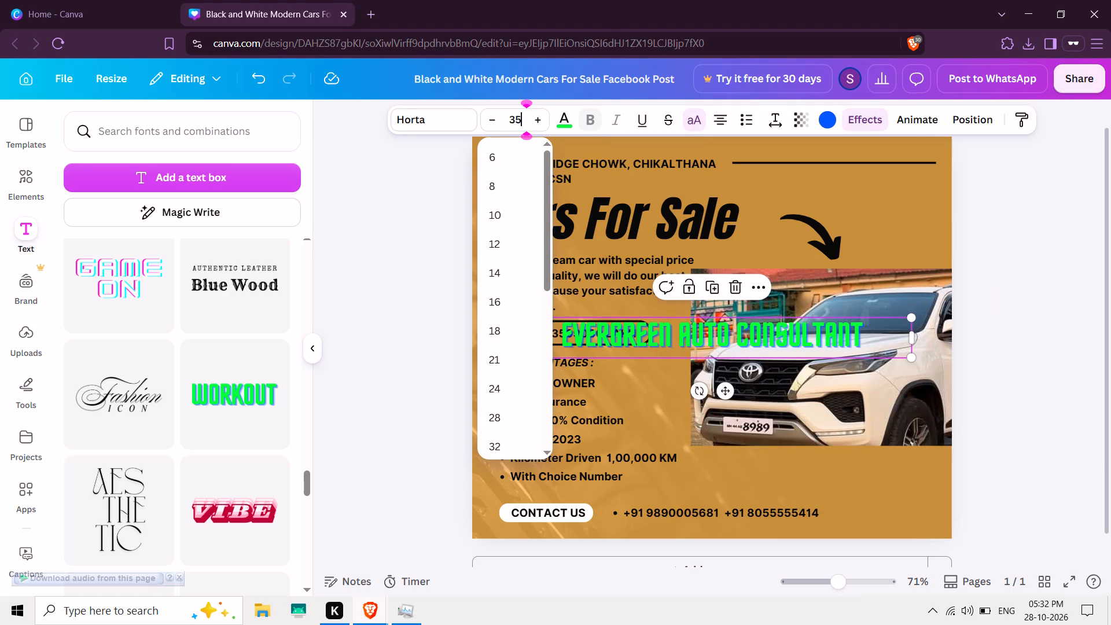
key("Return")
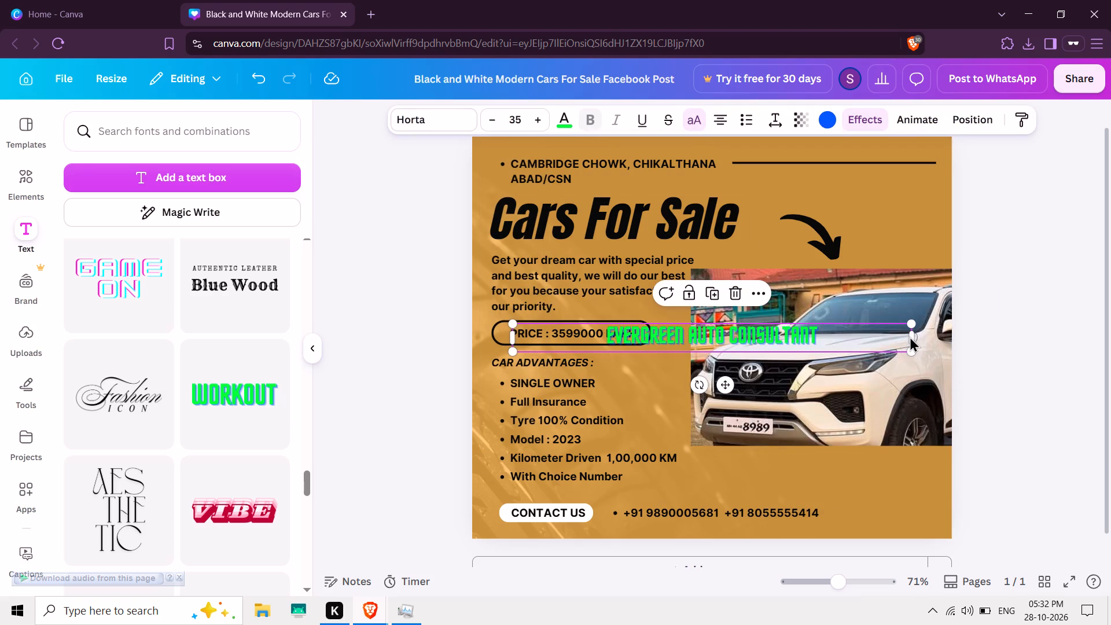
left_click_drag(913, 339, 836, 345)
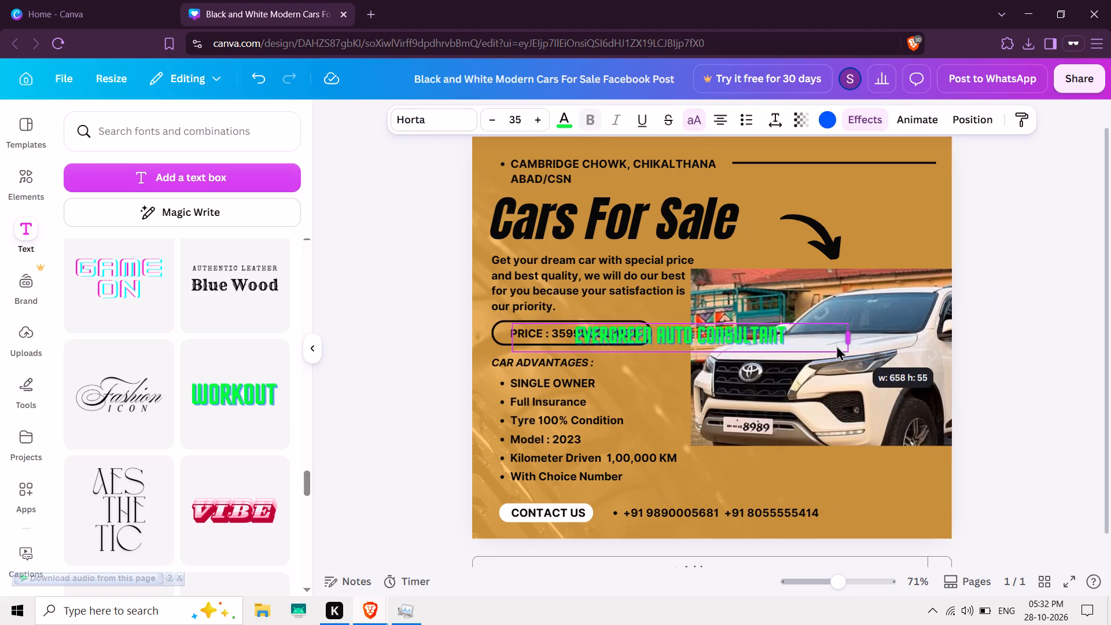
left_click_drag(836, 345, 735, 350)
Move the green "EVERGREEN AUTO CONSULTANT" text just below the car photo, above the contact numbers.
left_click_drag(650, 337, 841, 453)
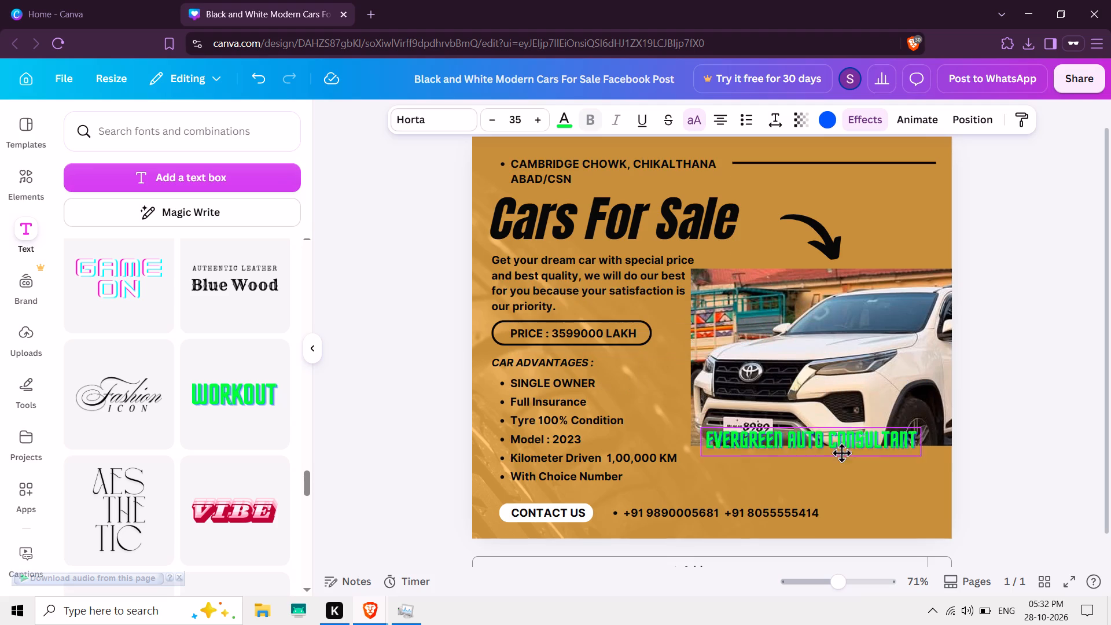
left_click_drag(841, 453, 850, 466)
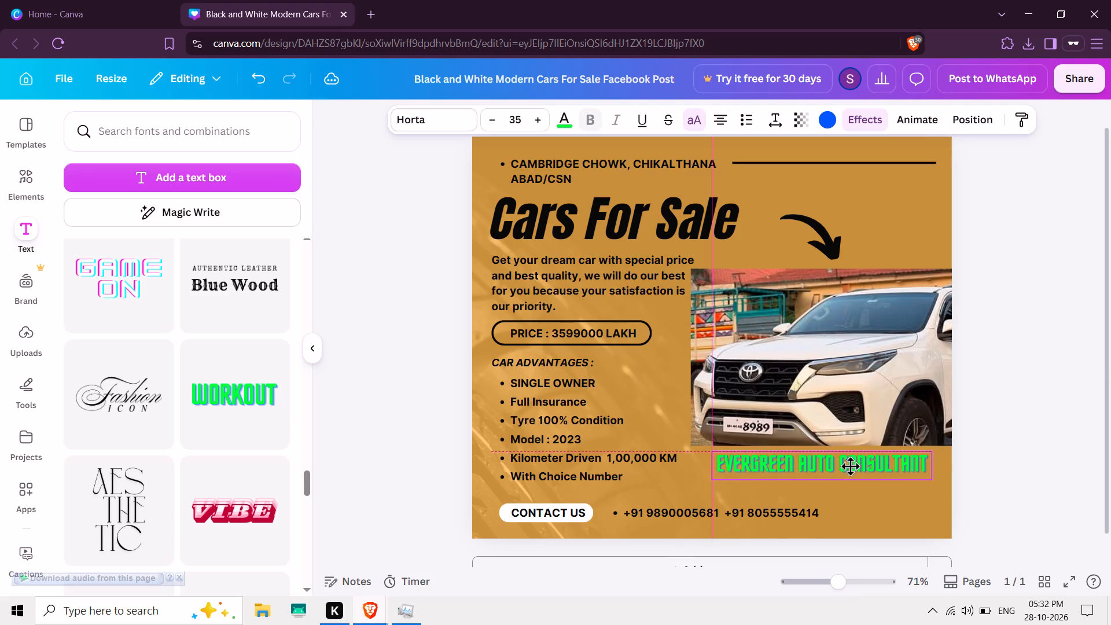
left_click_drag(850, 466, 841, 469)
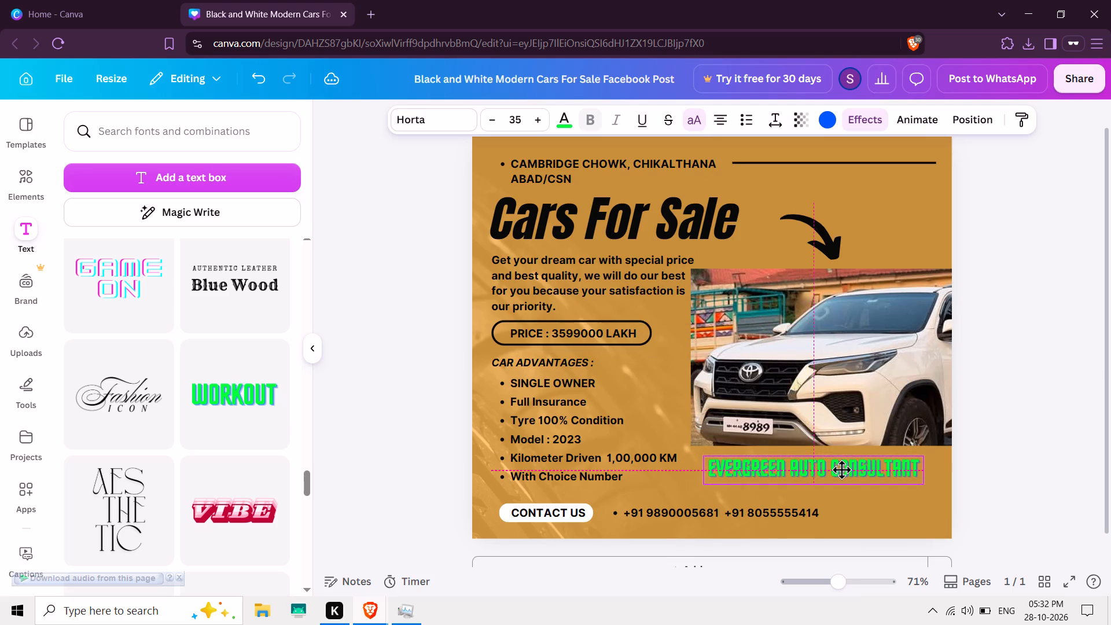
left_click_drag(841, 469, 843, 471)
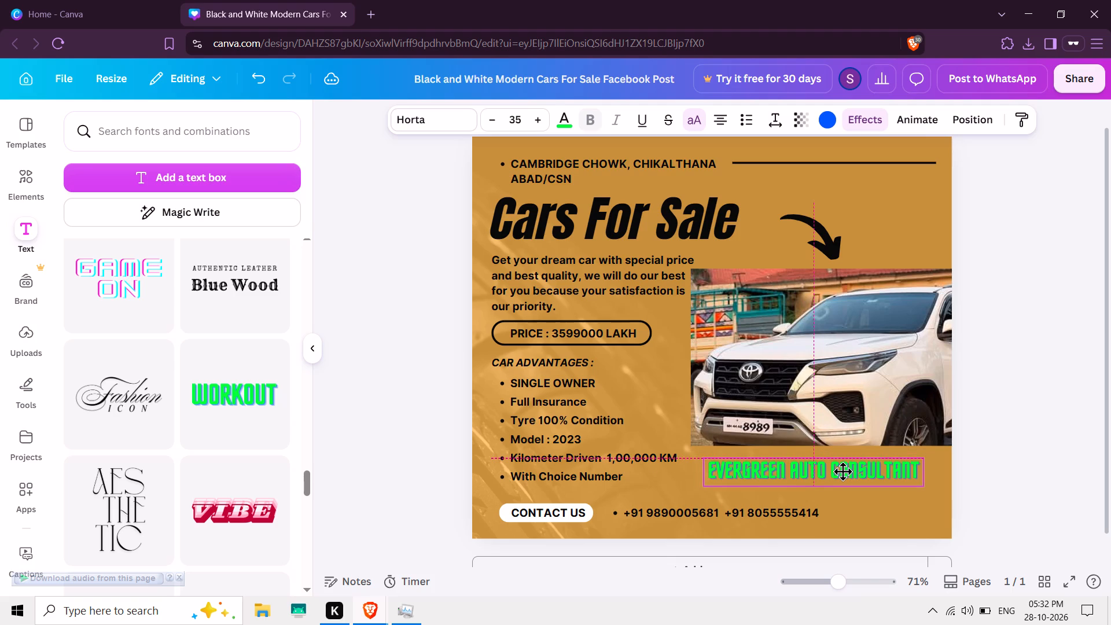
left_click_drag(843, 471, 843, 469)
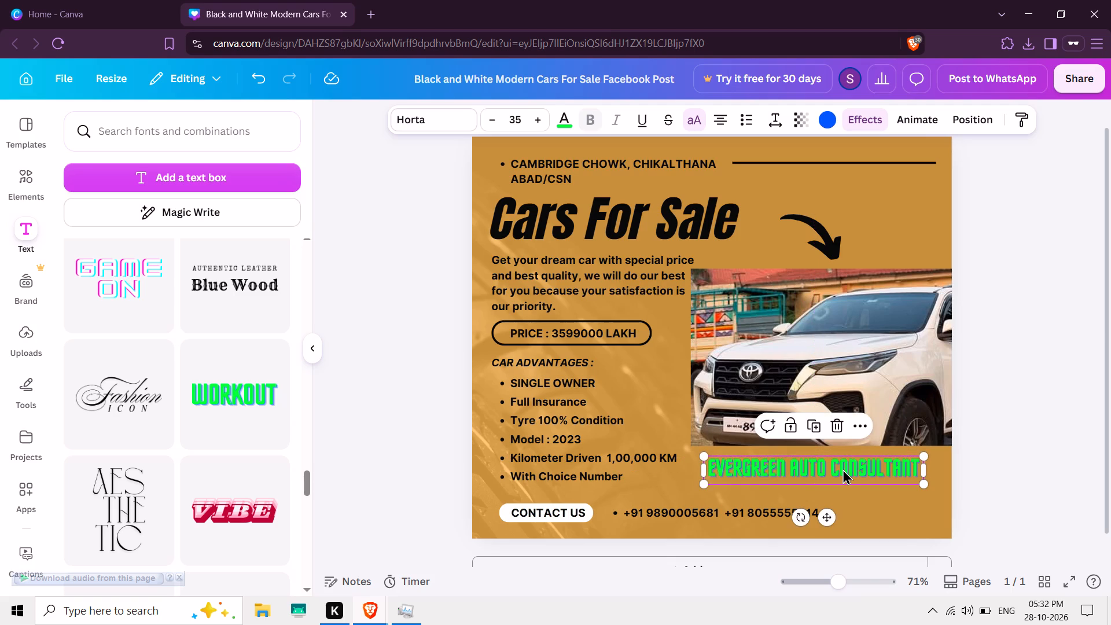
Recolor the "EVERGREEN AUTO CONSULTANT" text, trying purple first and settling on black from the photo colors.
left_click(560, 128)
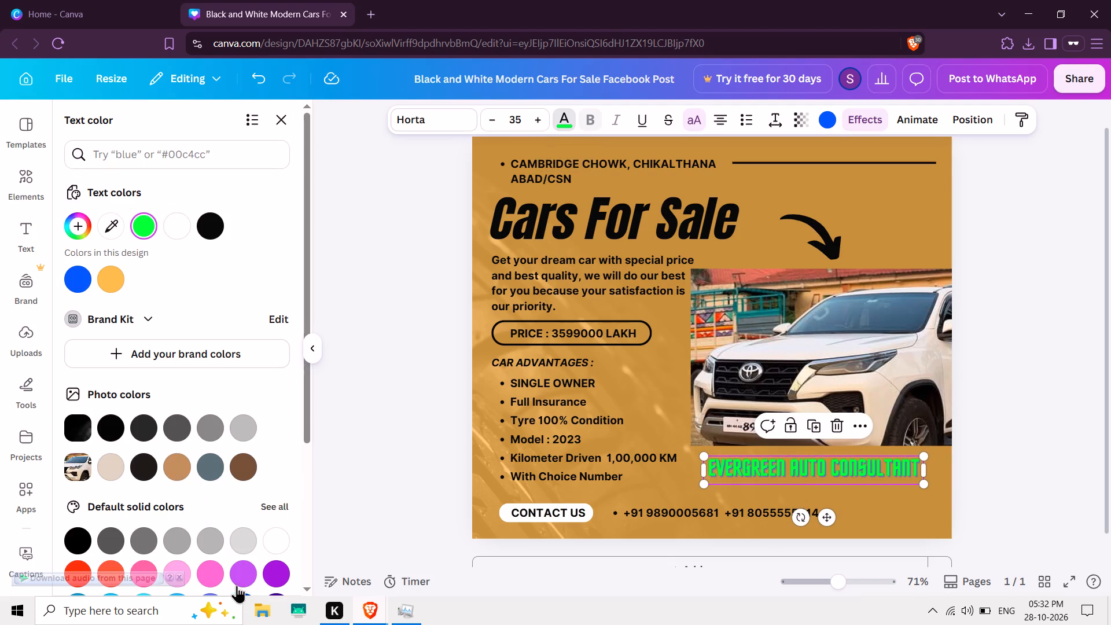
left_click(267, 567)
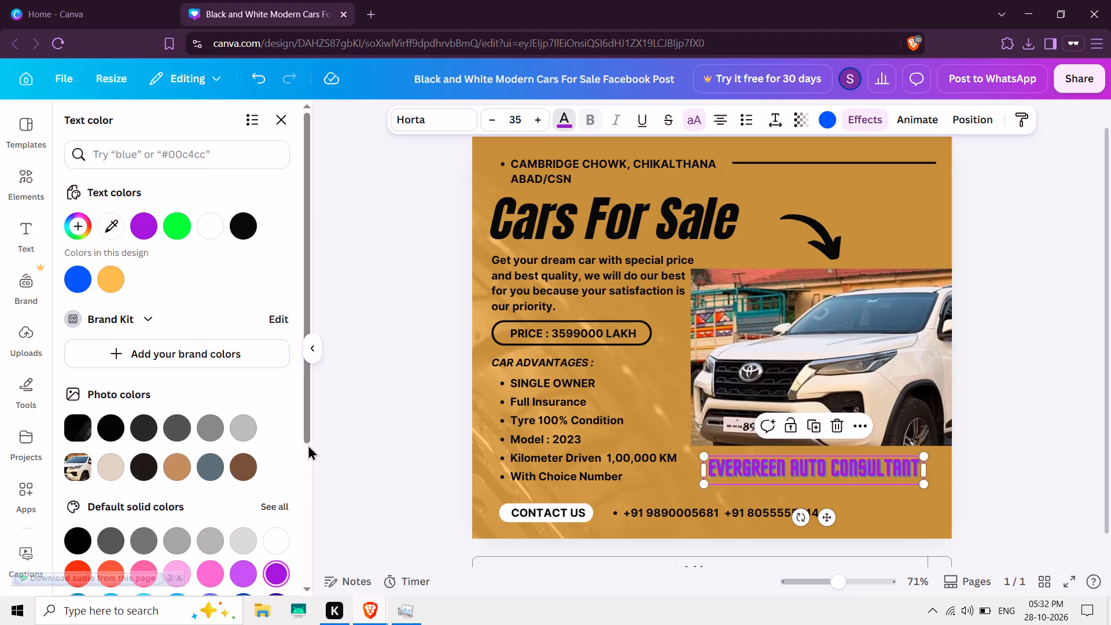
left_click_drag(308, 437, 304, 483)
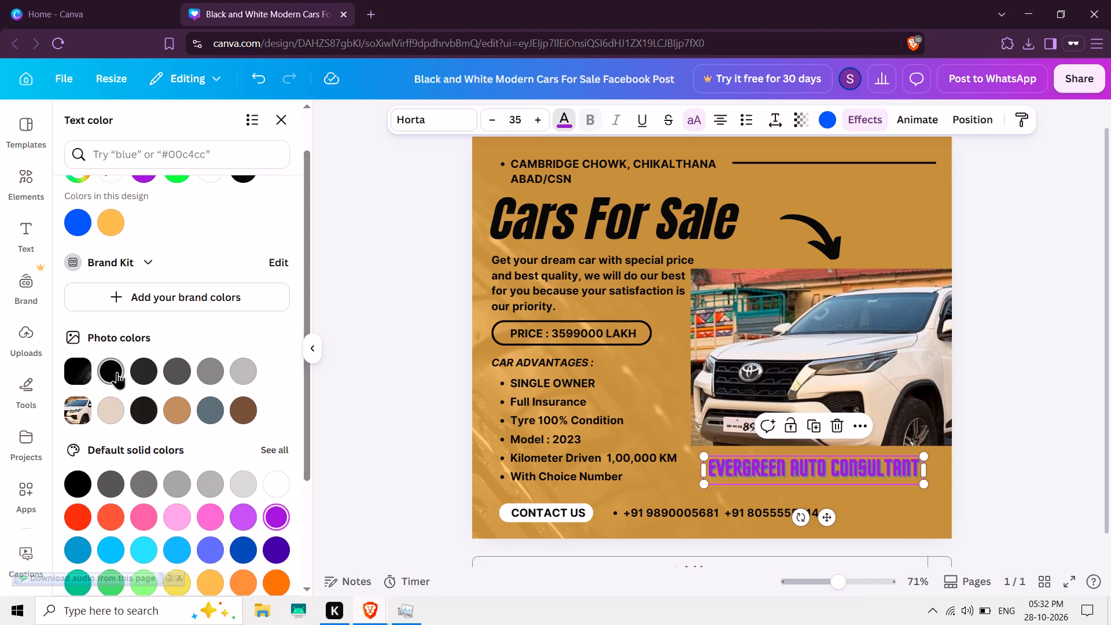
left_click(117, 372)
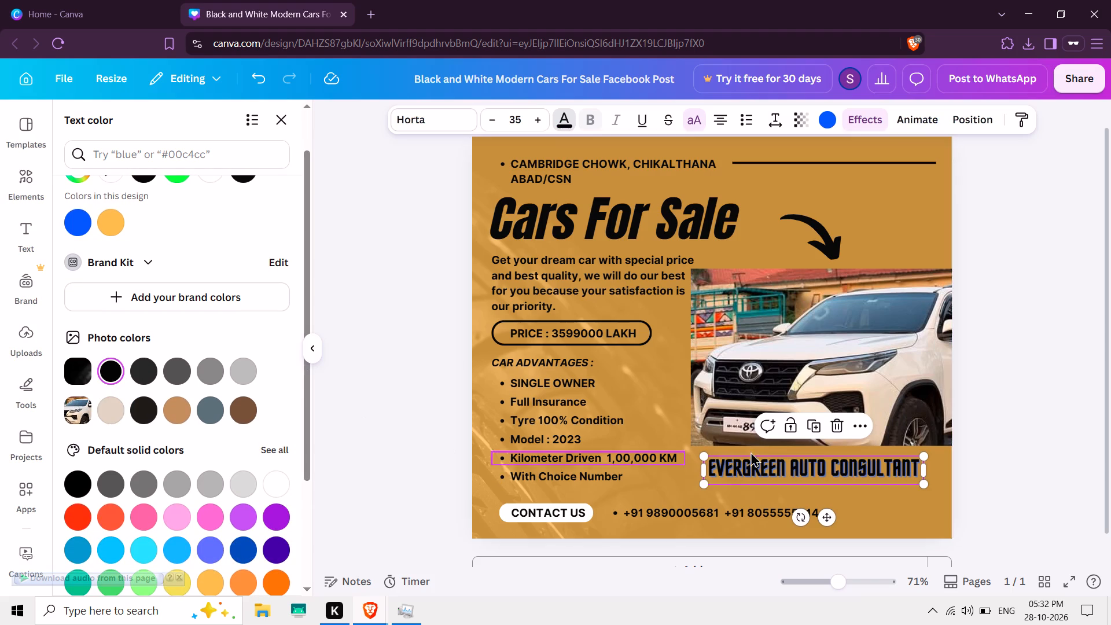
Shift the "EVERGREEN AUTO CONSULTANT" text slightly to the right beneath the car photo.
left_click(917, 485)
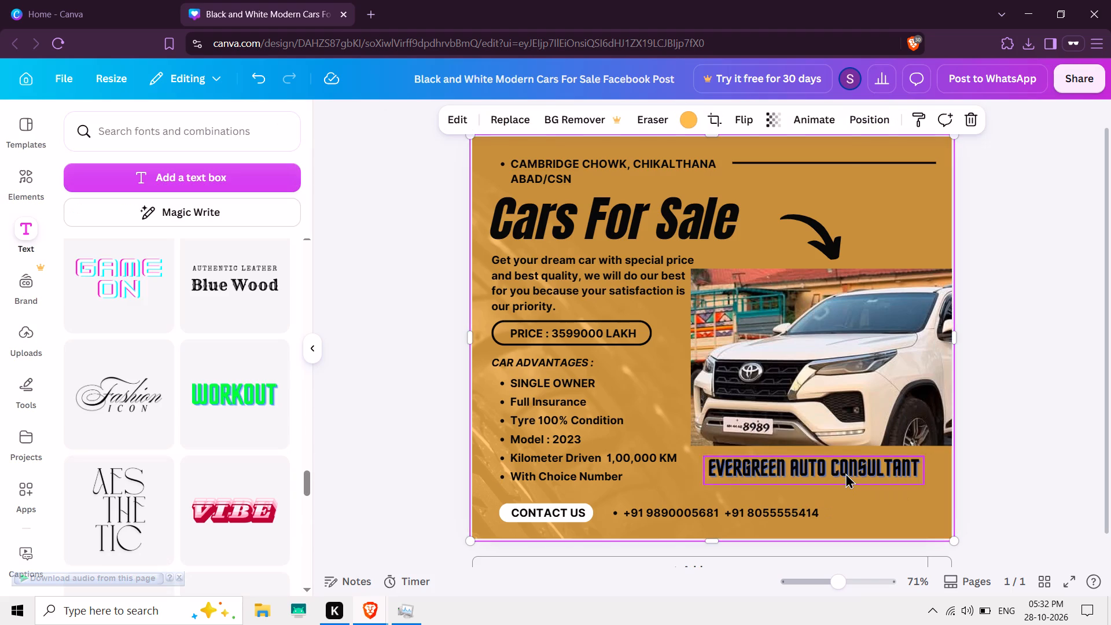
left_click(845, 473)
left_click_drag(845, 473, 849, 475)
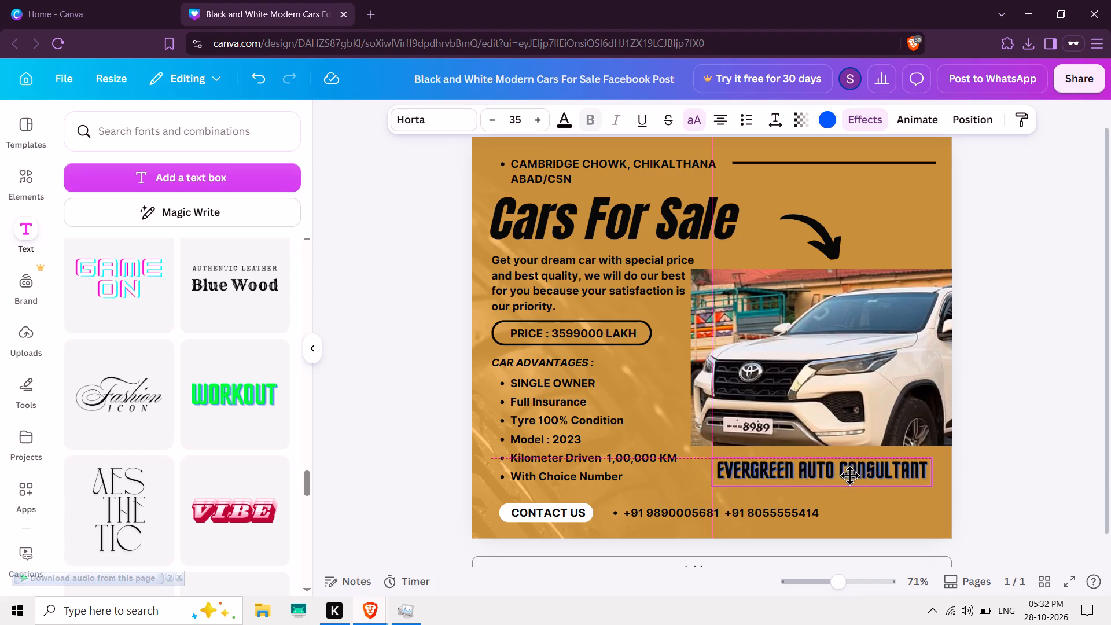
left_click_drag(849, 475, 851, 472)
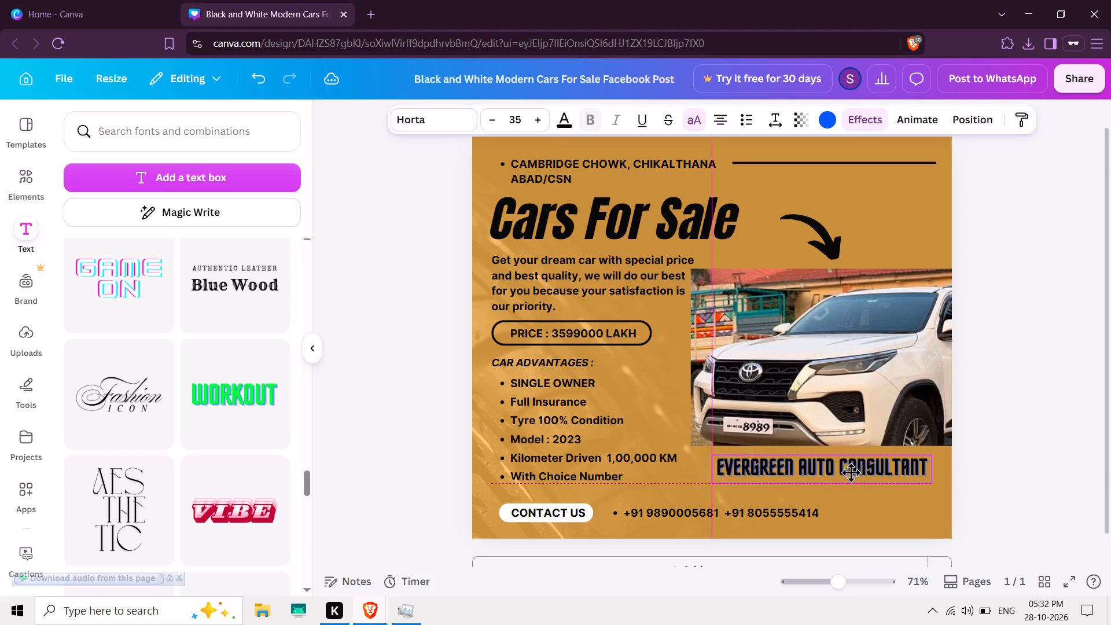
left_click_drag(851, 472, 851, 473)
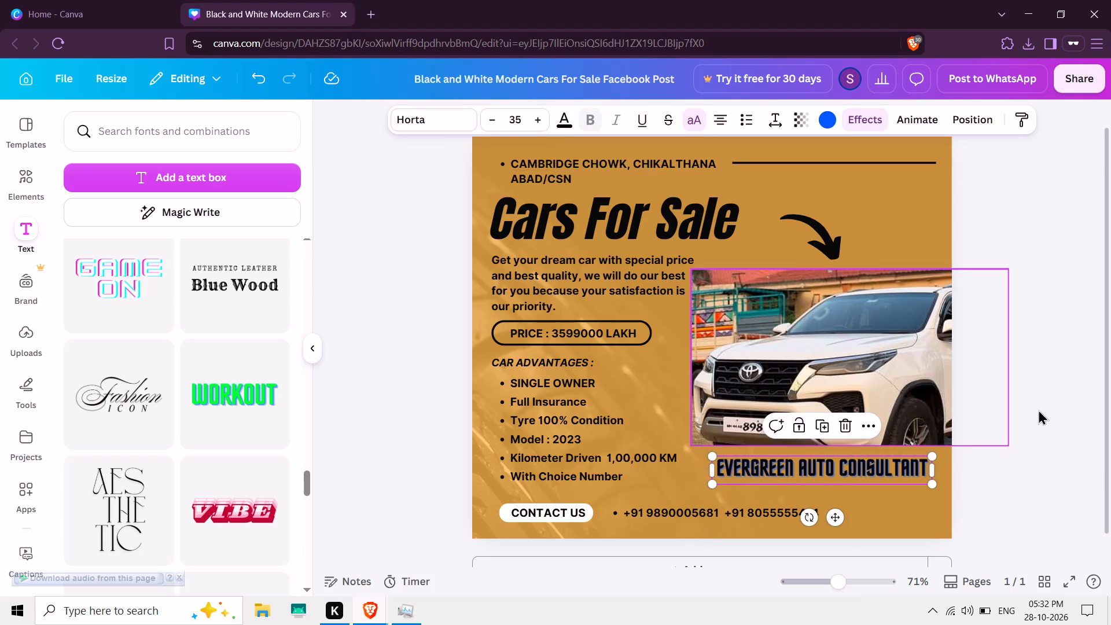
Change the amount in the price label so it reads "PRICE : 36 LAKH".
left_click_drag(1110, 318, 1110, 364)
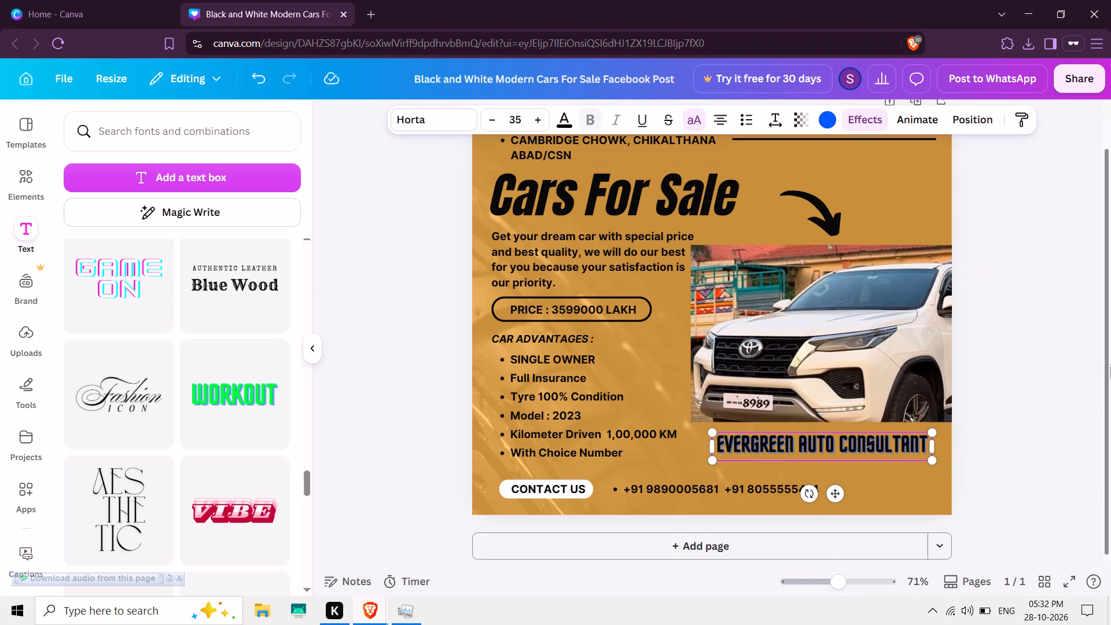
left_click_drag(1110, 364, 1110, 362)
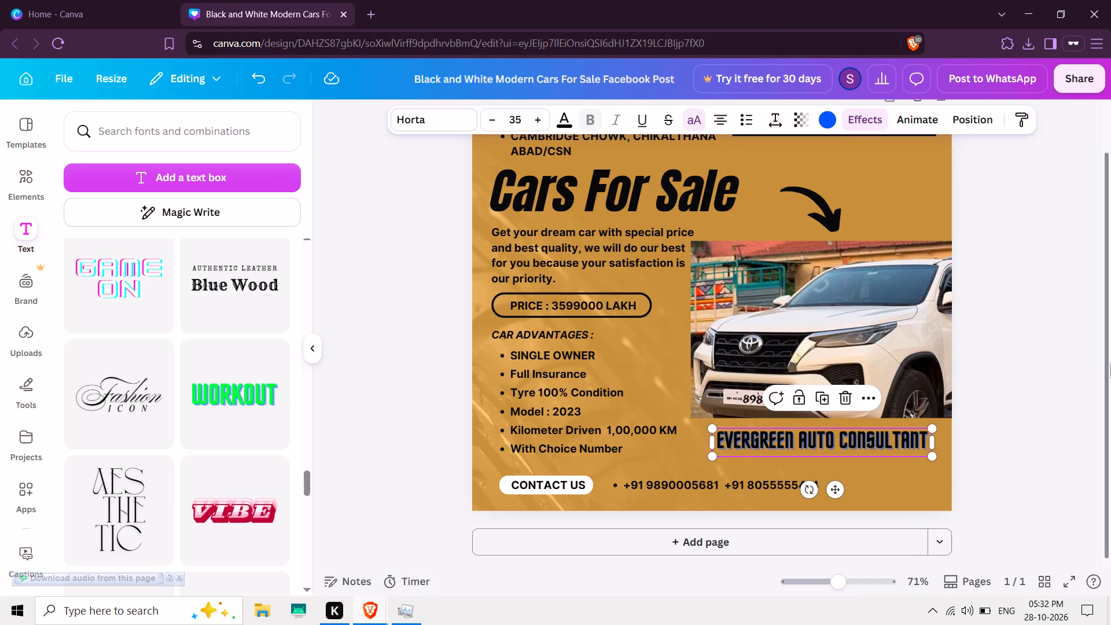
left_click_drag(1110, 362, 1106, 271)
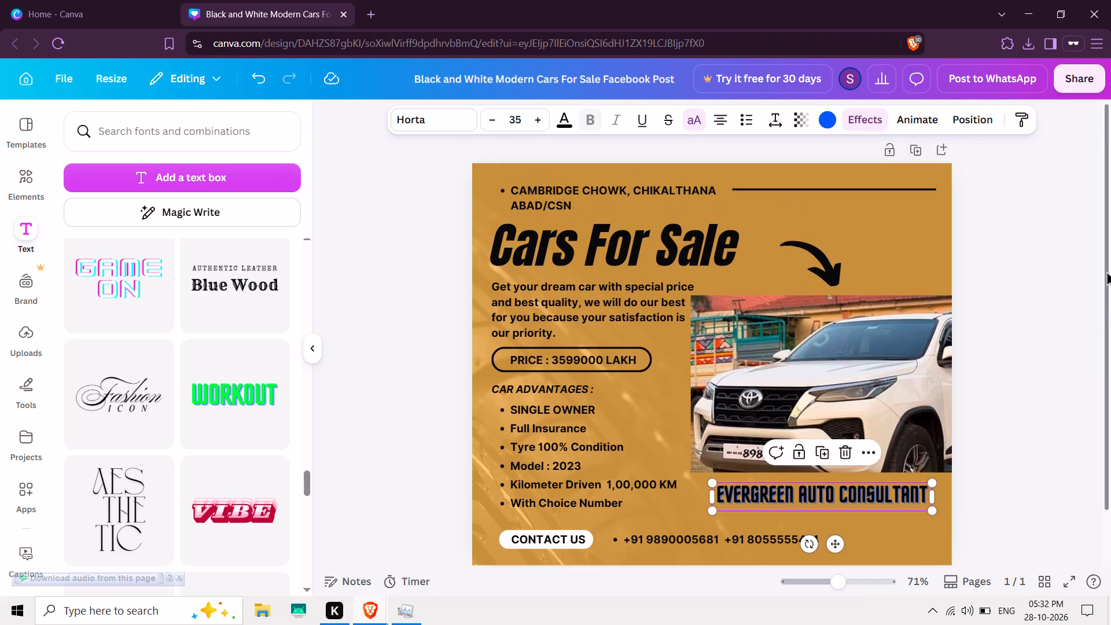
left_click_drag(1106, 271, 1098, 315)
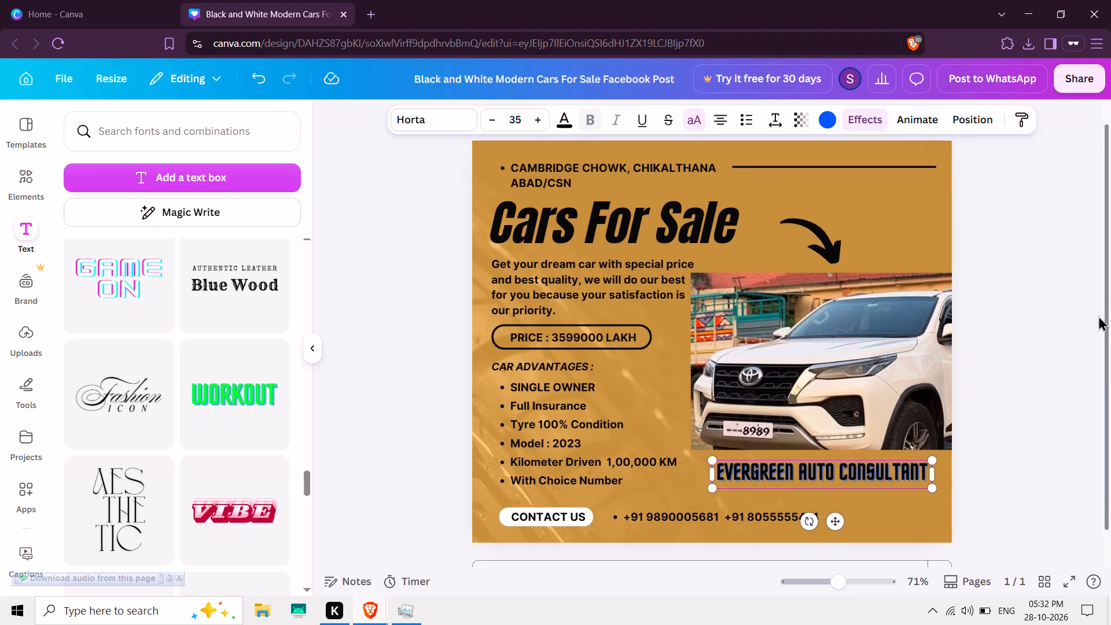
left_click_drag(1098, 315, 1098, 322)
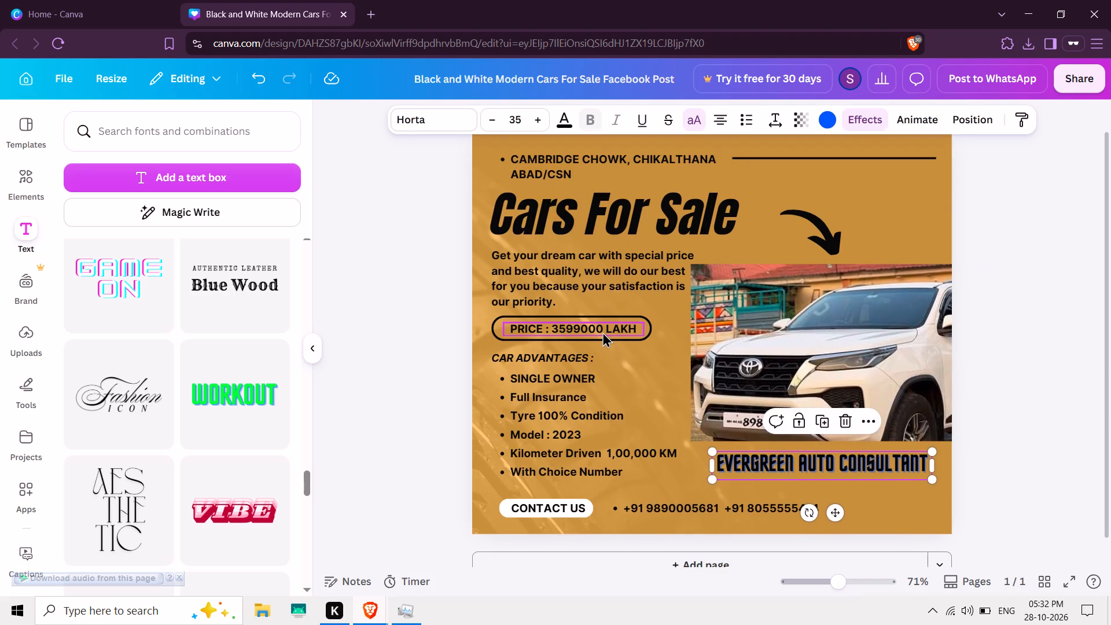
left_click(602, 332)
double_click(593, 328)
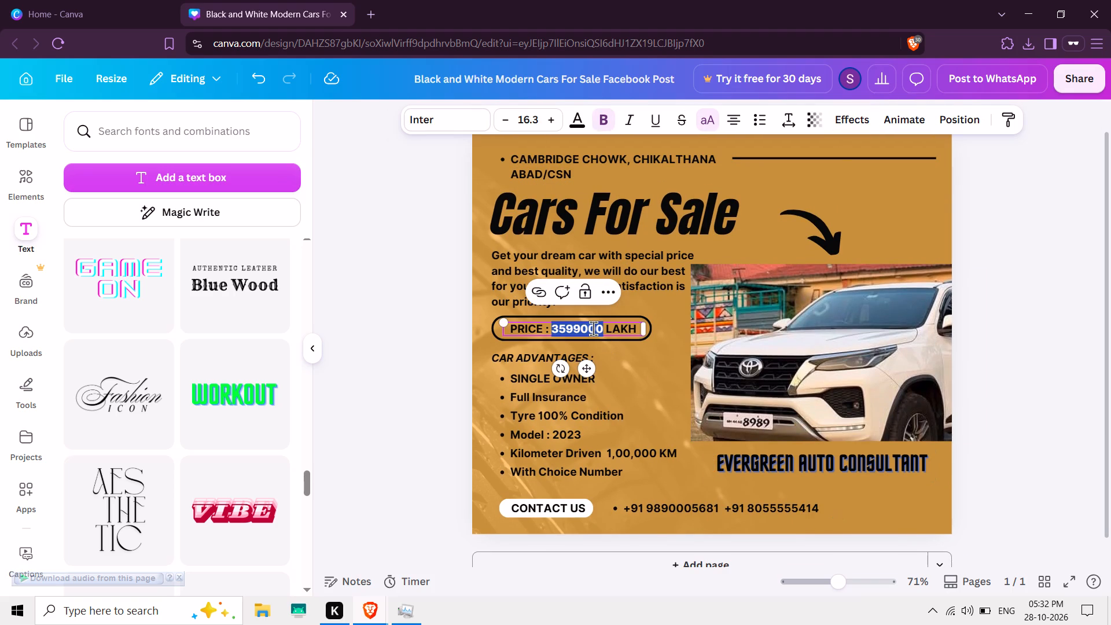
key("BackSpace")
type("36")
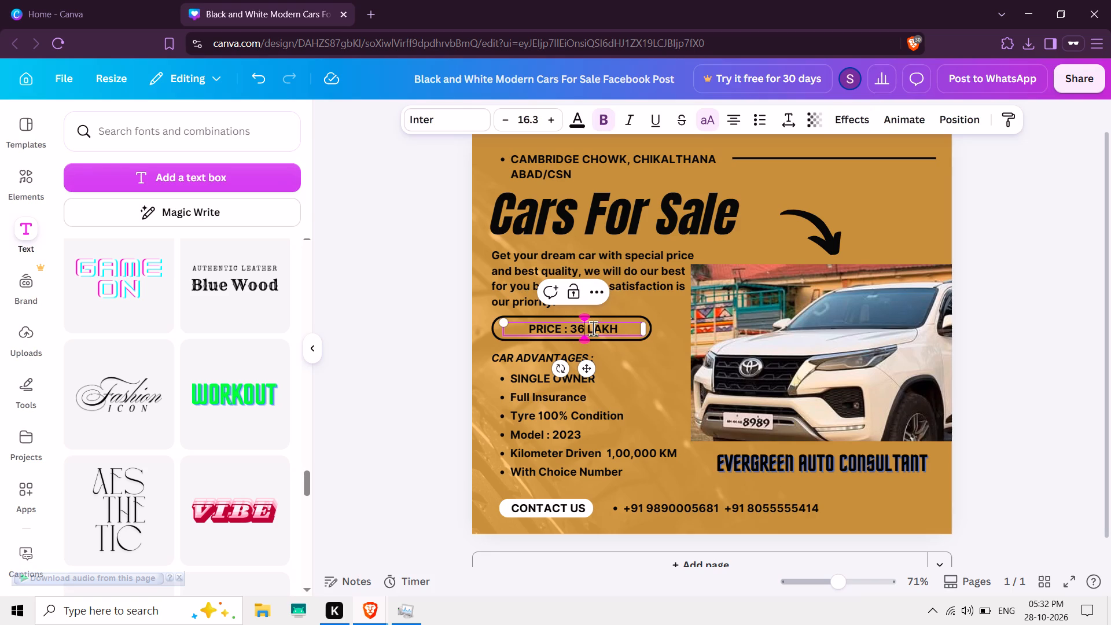
left_click_drag(1110, 376, 1109, 407)
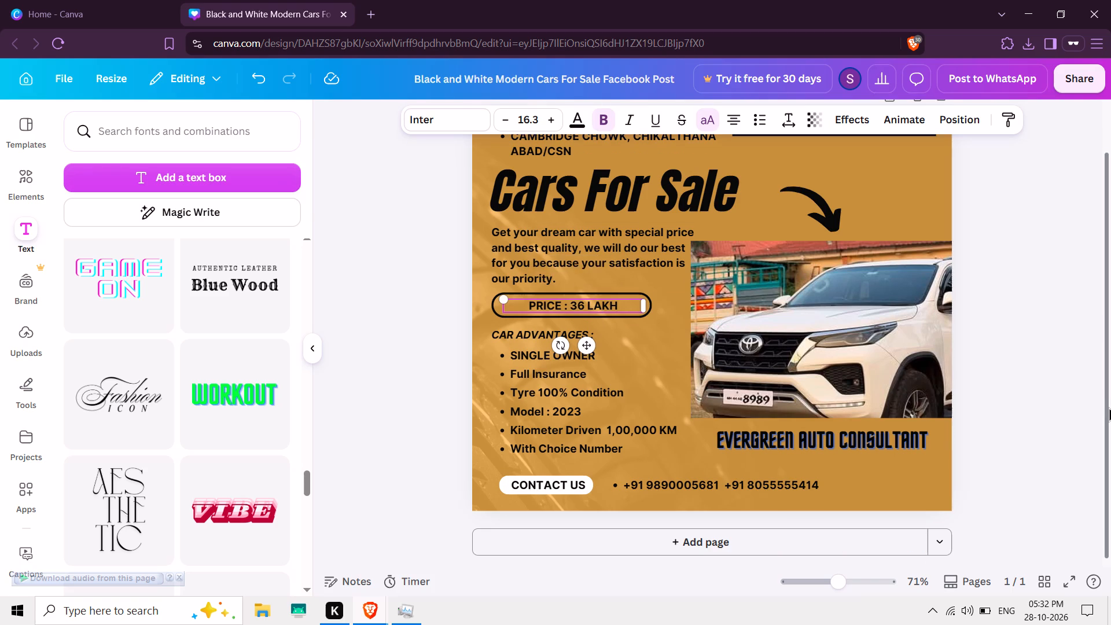
left_click(362, 398)
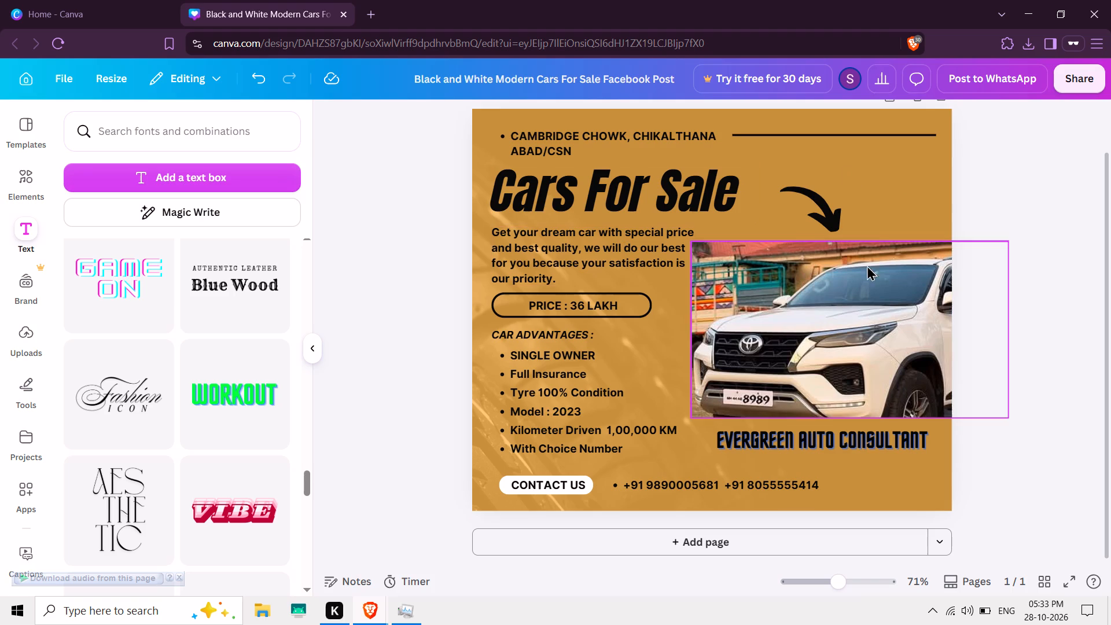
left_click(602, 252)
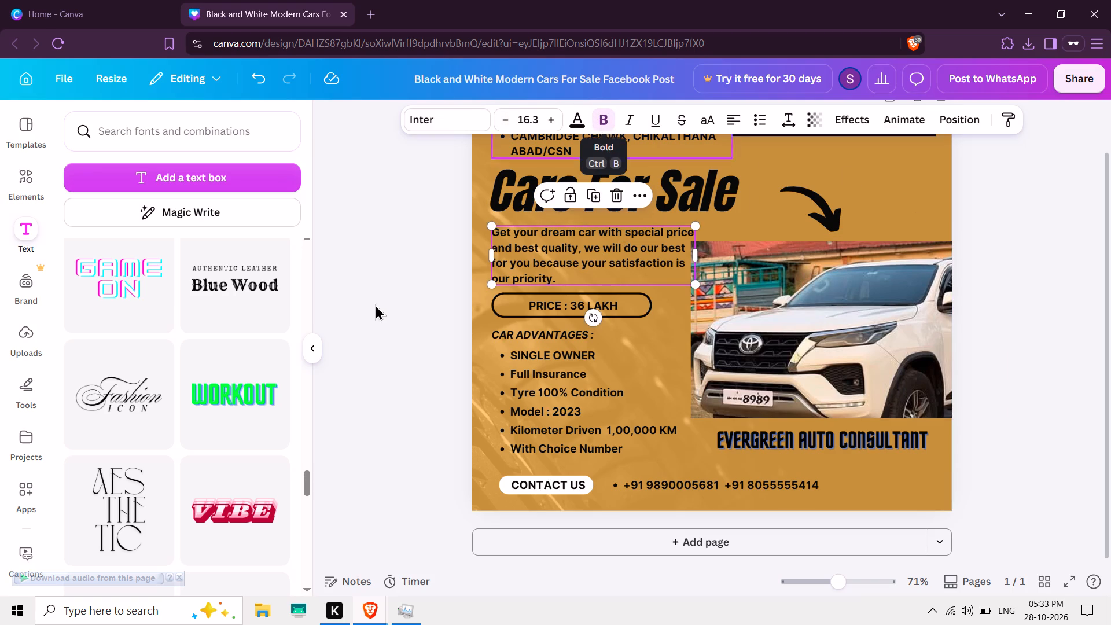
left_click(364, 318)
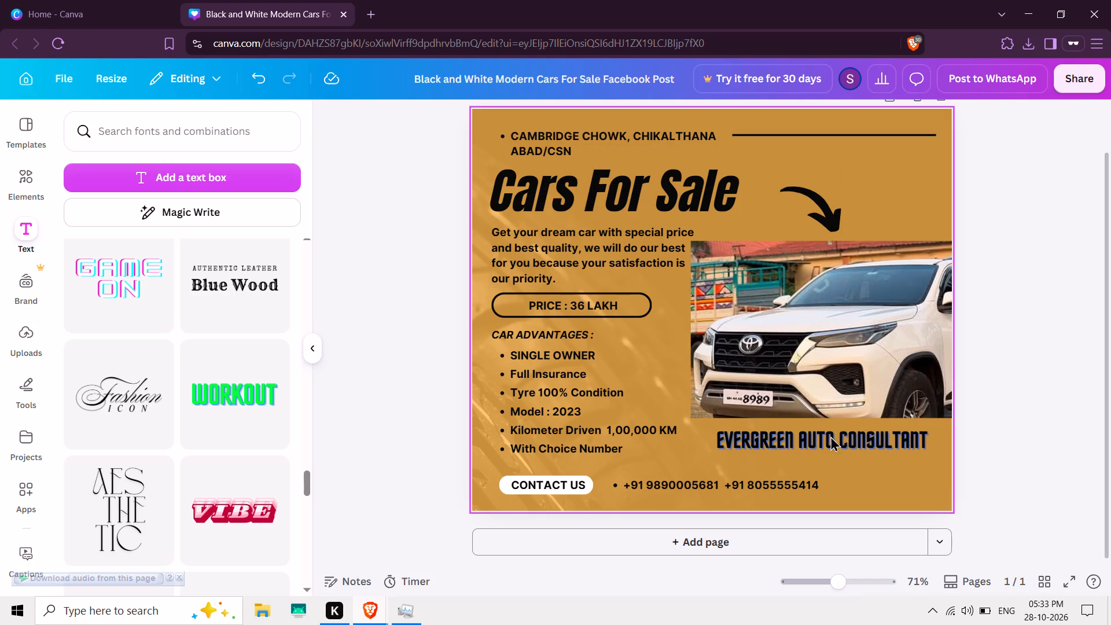
Rewrite the first bullet under CAR ADVANTAGES in title case as "Single Owner".
left_click(569, 353)
double_click(569, 353)
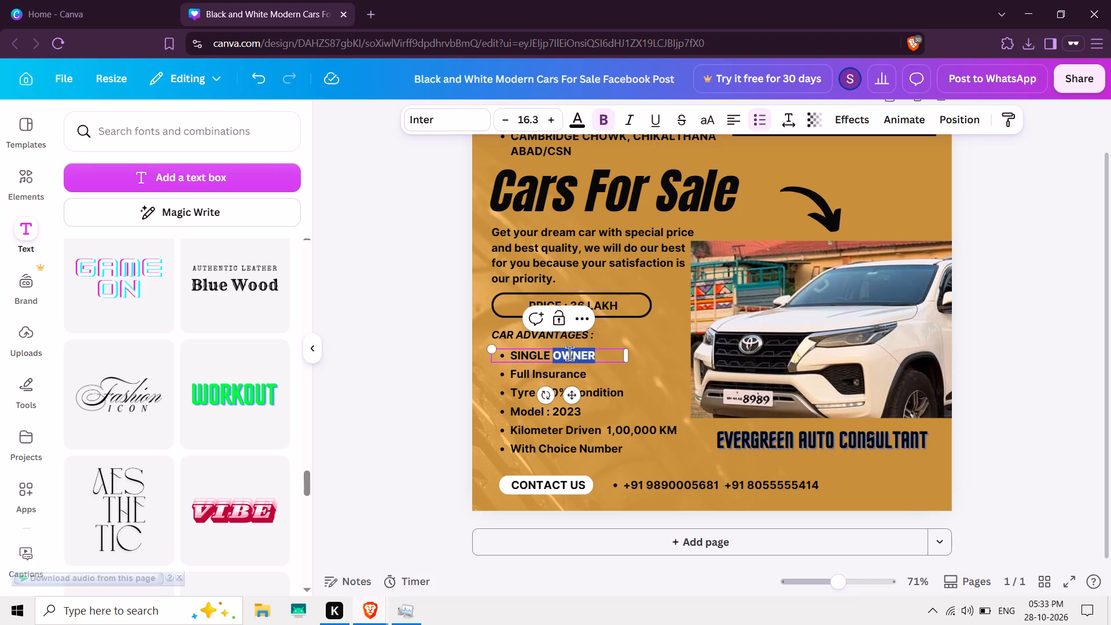
key("BackSpace")
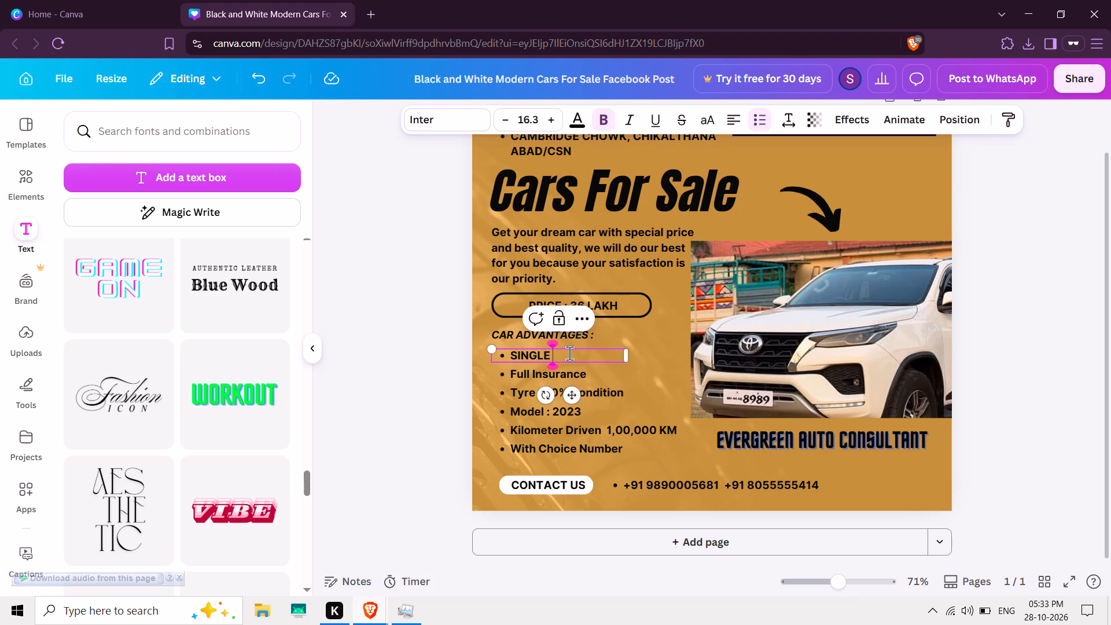
key("BackSpace")
key("BackSpace")
key("BackSpace")
key("BackSpace")
key("BackSpace")
key("BackSpace")
type("ing")
type("le Ow")
type("ner")
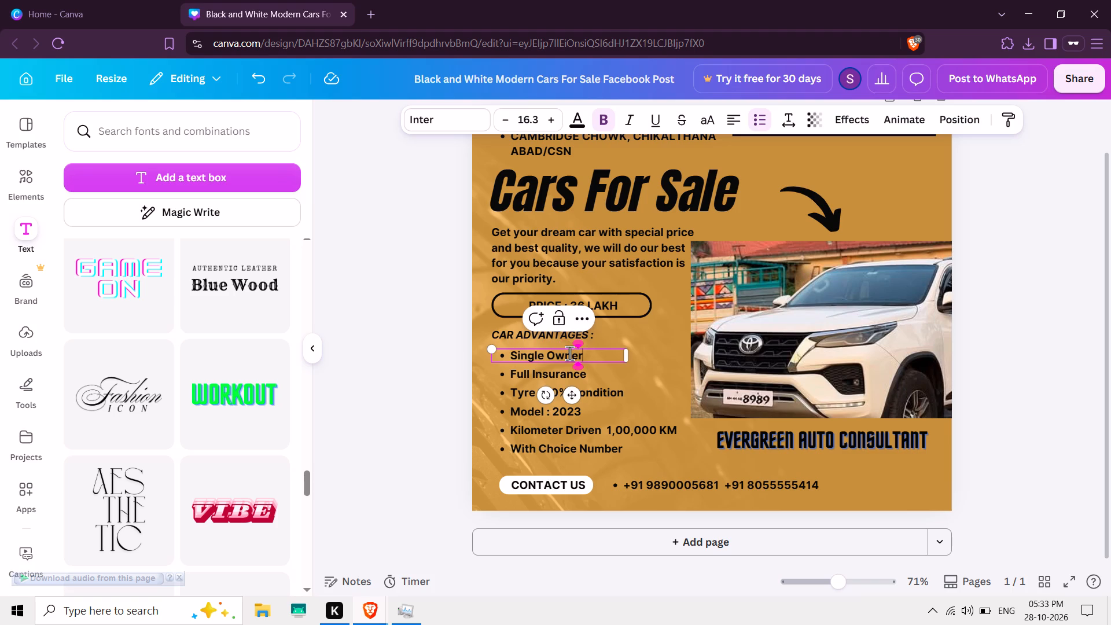
left_click(1061, 357)
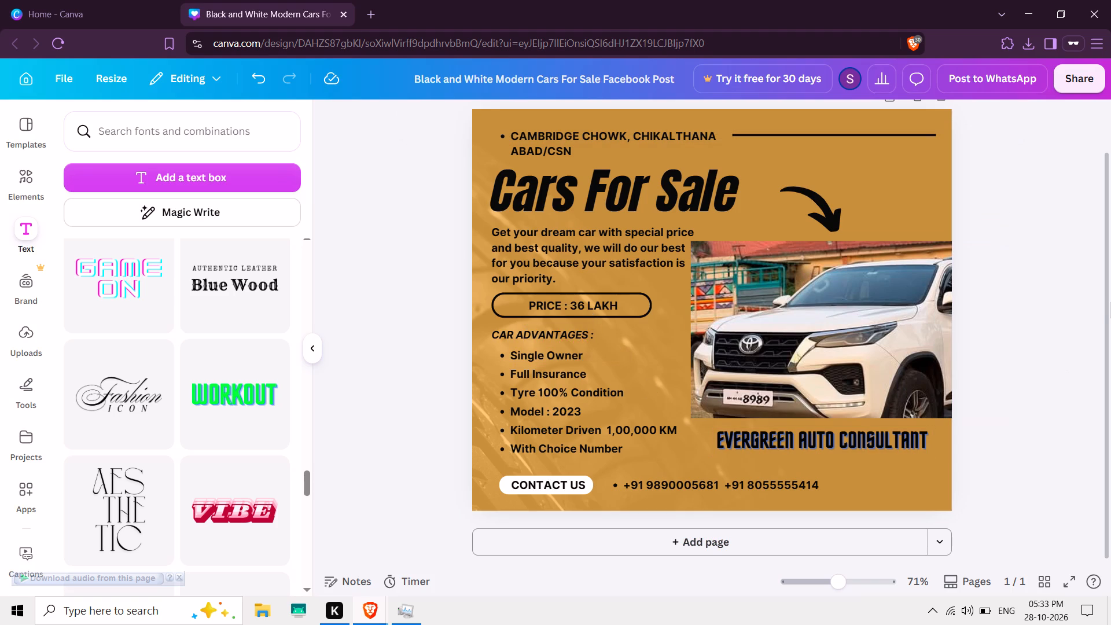
Copy the "Get your dream car" description and search the web for it in a new tab, adding "in hindi".
left_click_drag(1110, 282, 1109, 272)
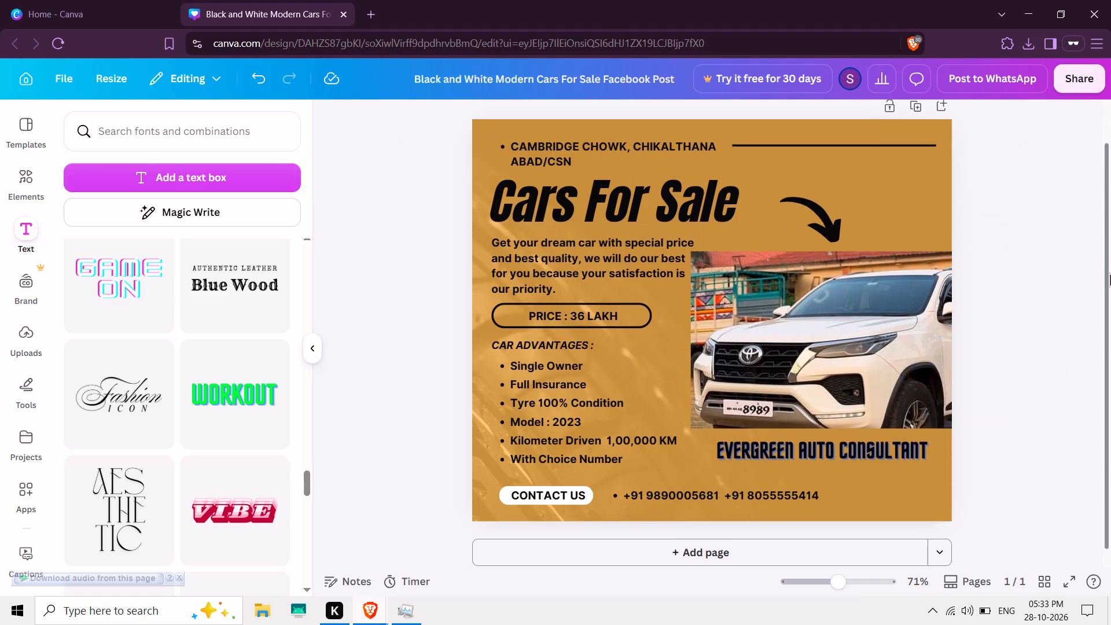
left_click_drag(1109, 272, 1109, 271)
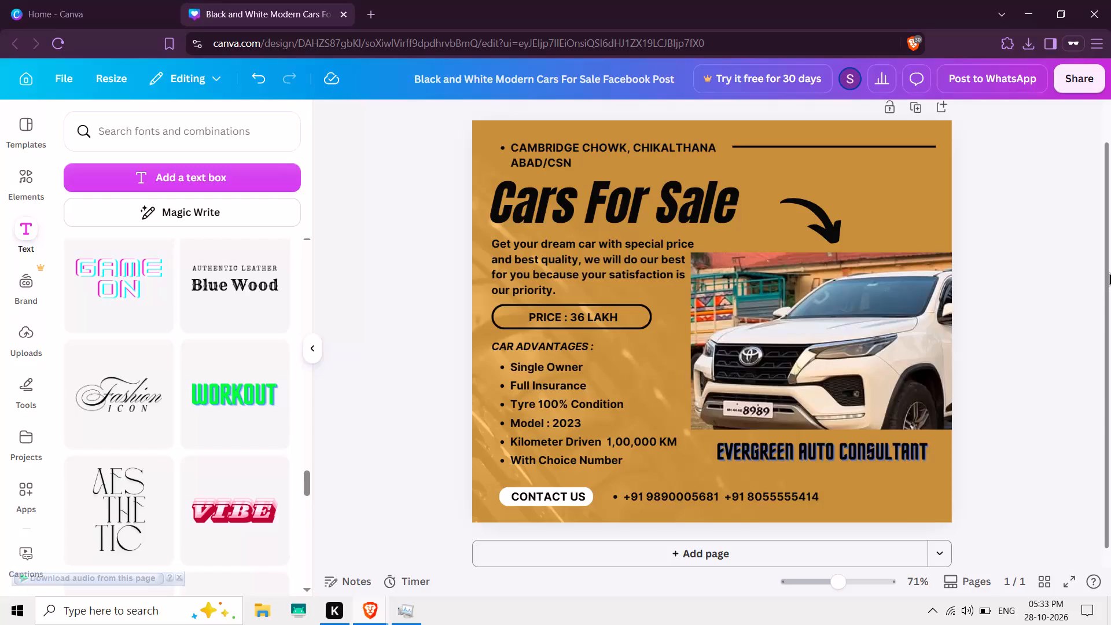
left_click(564, 274)
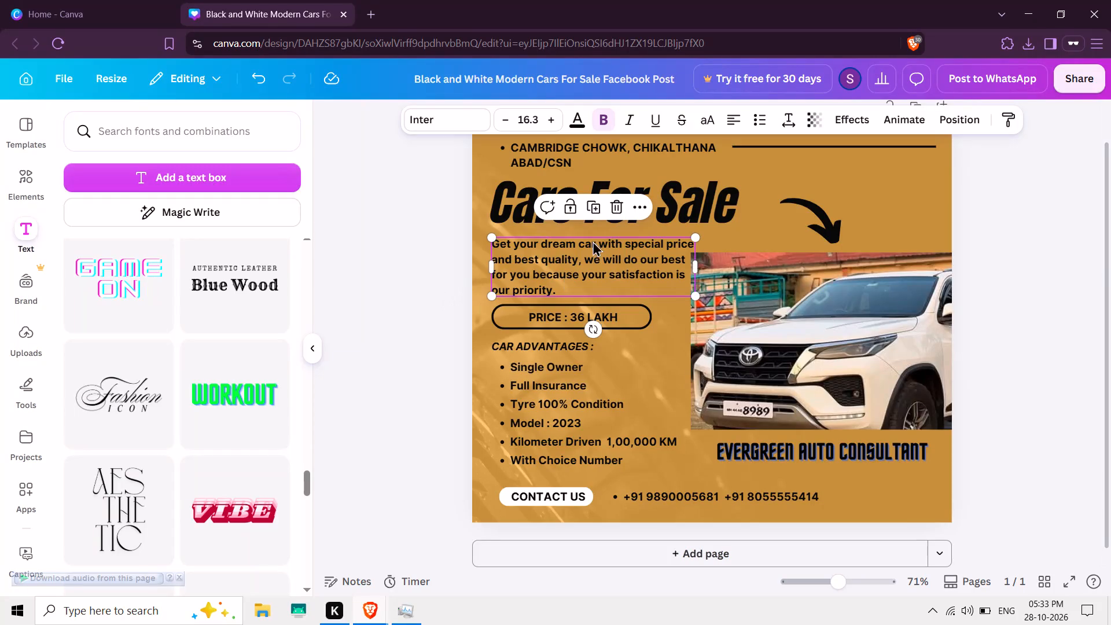
left_click(569, 285)
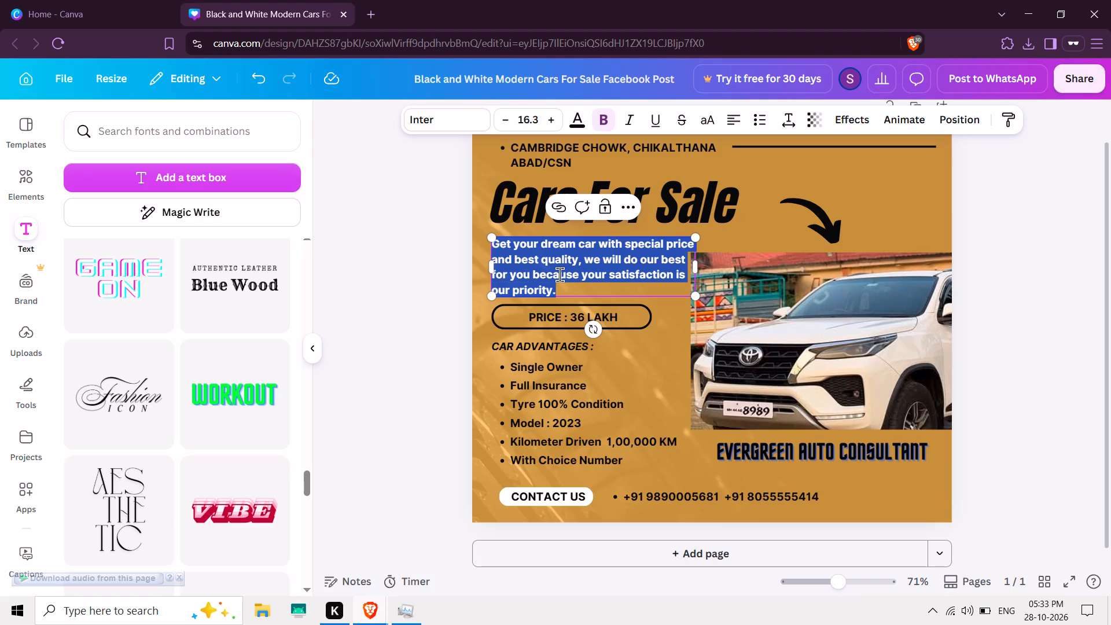
key("ctrl+c")
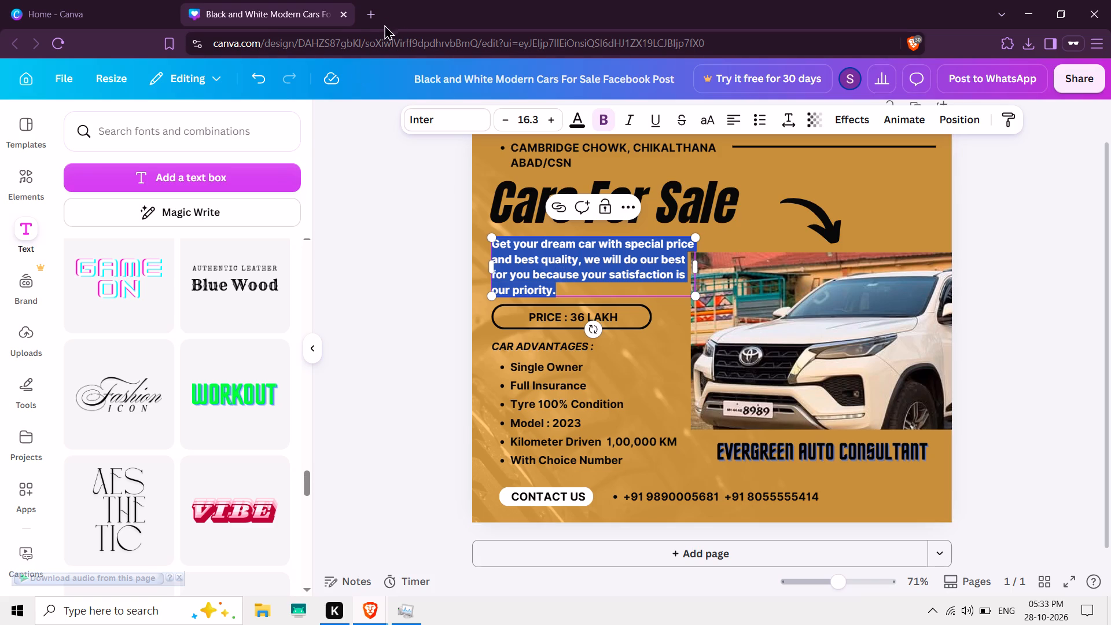
left_click(377, 20)
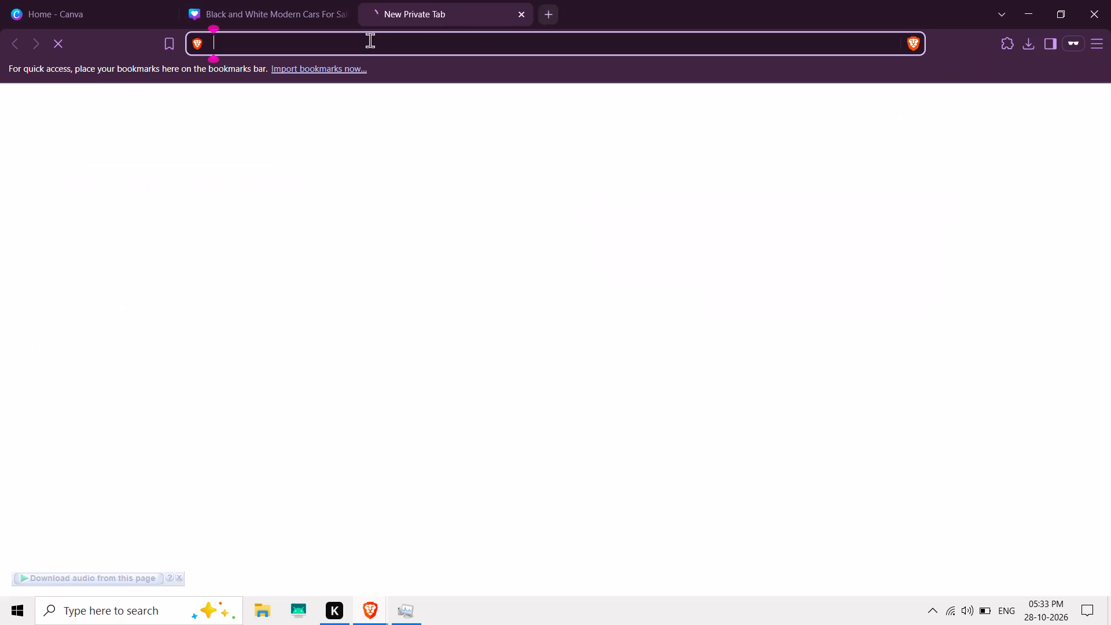
key("ctrl+v")
key("space")
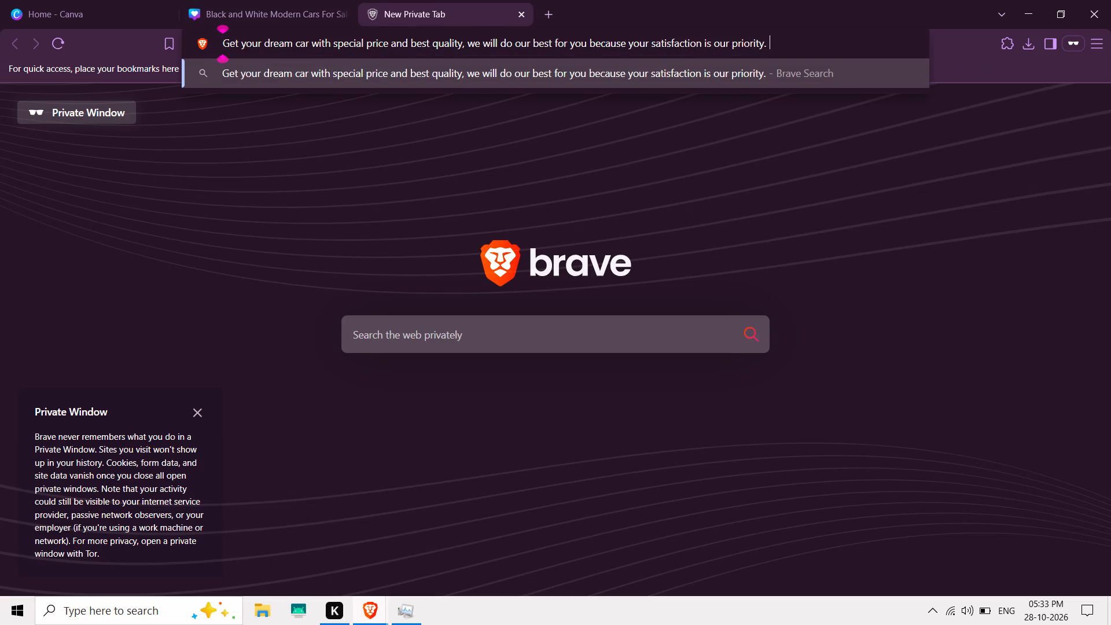
type("in hindi")
key("Return")
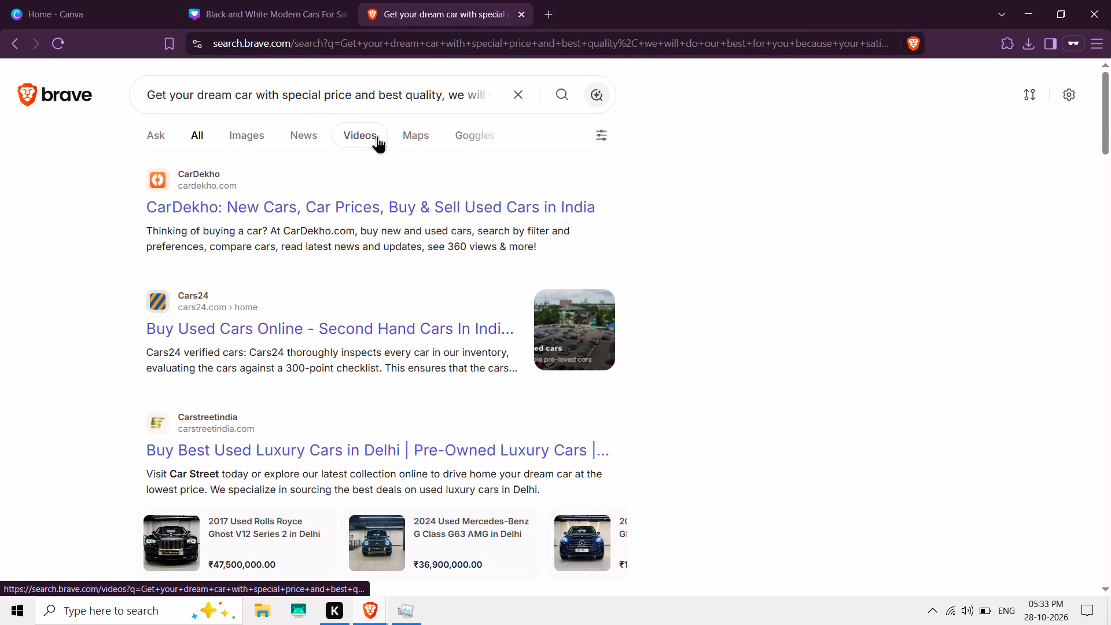
Add "translate" to the end of the search query and run the search again.
left_click(433, 102)
key("Right")
key("Right")
key("Right")
key("Right")
key("Right")
key("Right")
key("Right")
key("Right")
key("Right")
key("Right")
key("Right")
key("Right")
key("Right")
key("Right")
key("Right")
key("Right")
key("Right")
key("Right")
key("Right")
key("Right")
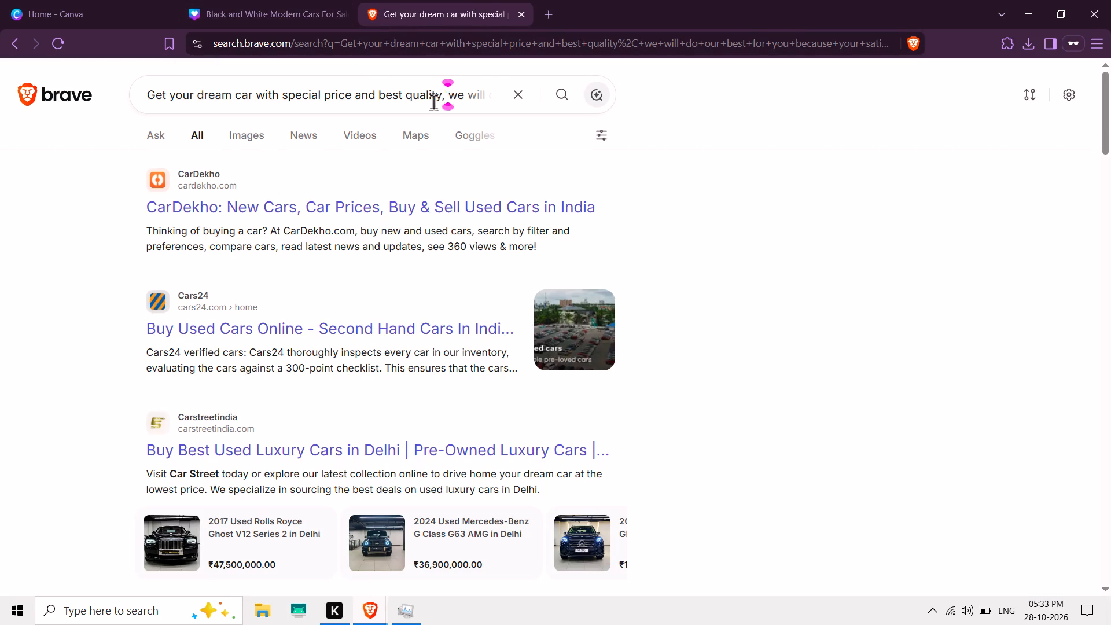
key("Right")
key("Right")
key("Right")
key("Right")
key("Right")
key("Right")
key("Right")
key("Right")
key("Right")
key("Right")
key("Right")
key("Right")
key("Right")
key("Right")
key("Right")
key("Right")
key("Right")
key("Right")
key("Right")
key("Right")
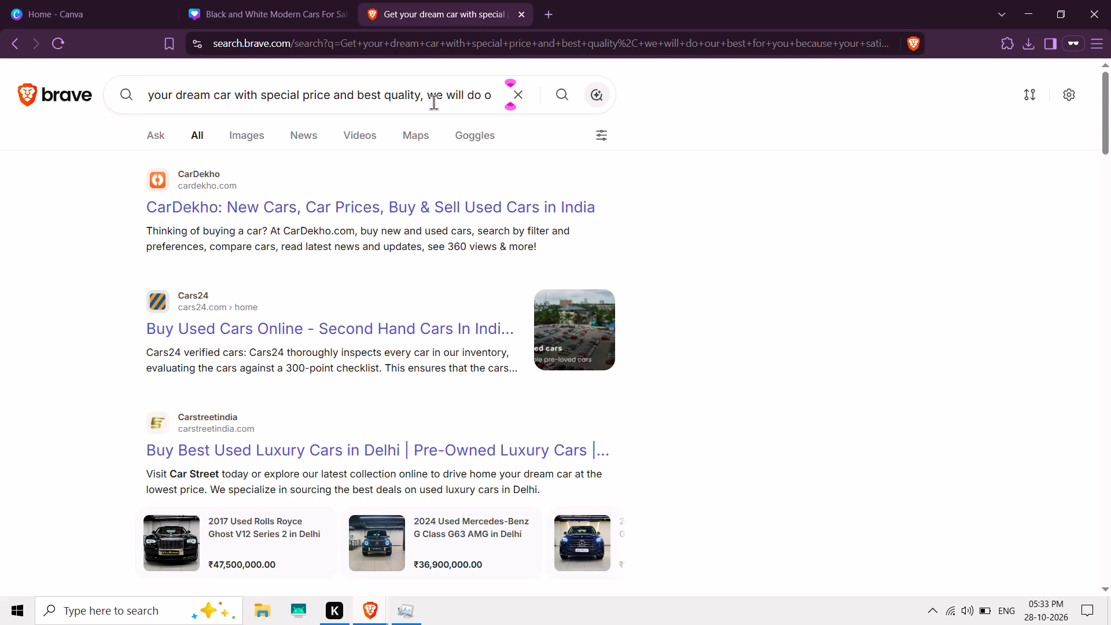
type("translate")
key("Return")
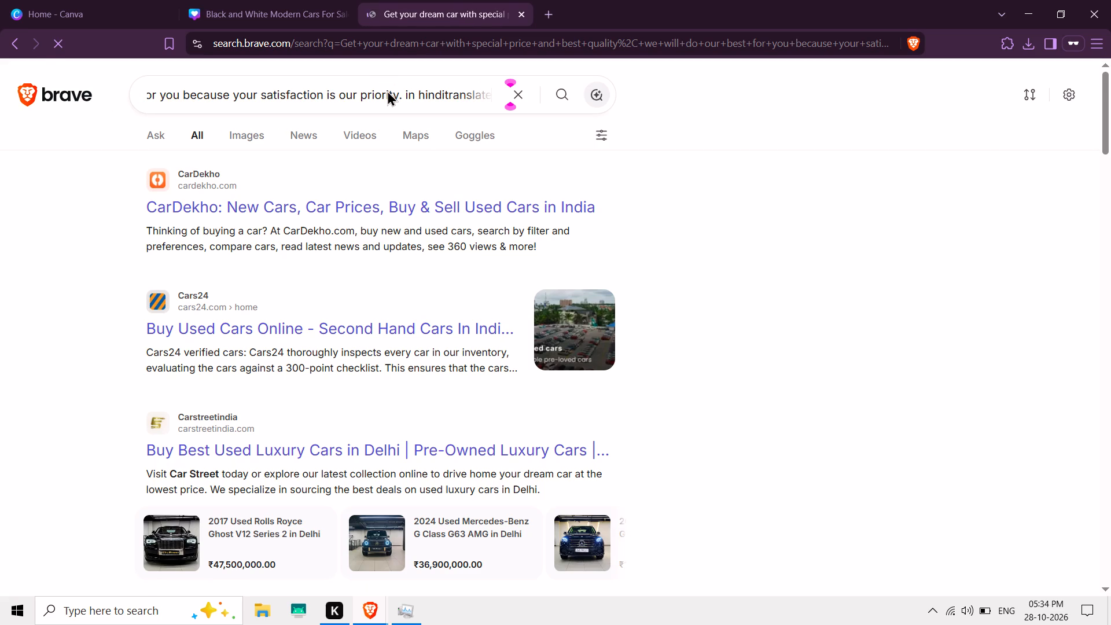
Open the Immersive Translate English to Hindi Translation result and activate its source text box.
left_click(1110, 305)
left_click_drag(1105, 216, 1106, 110)
left_click(399, 204)
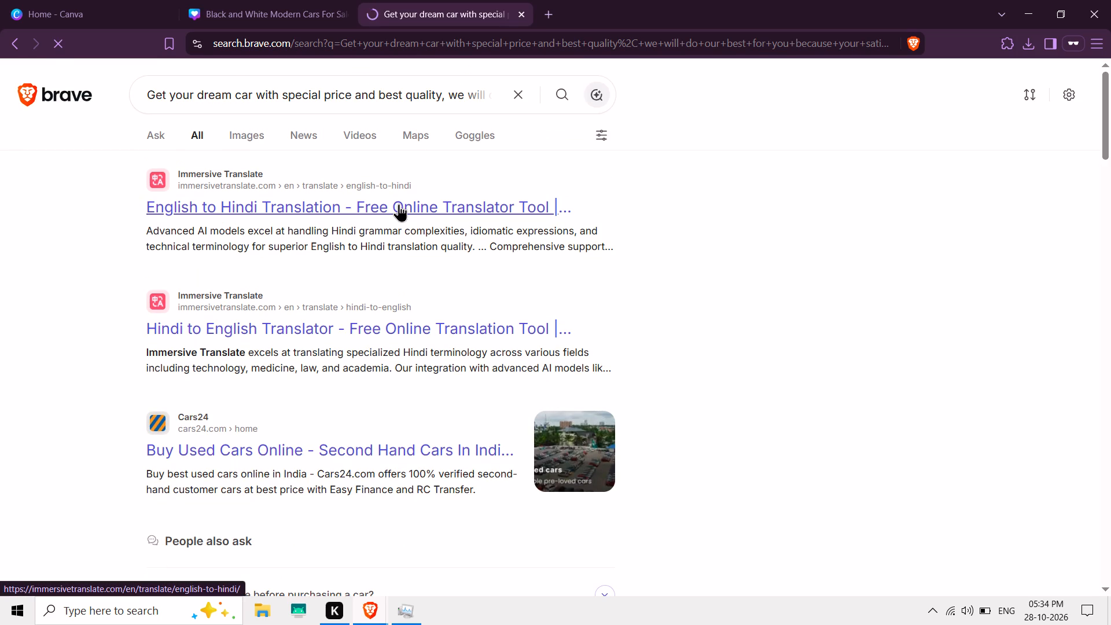
left_click(272, 0)
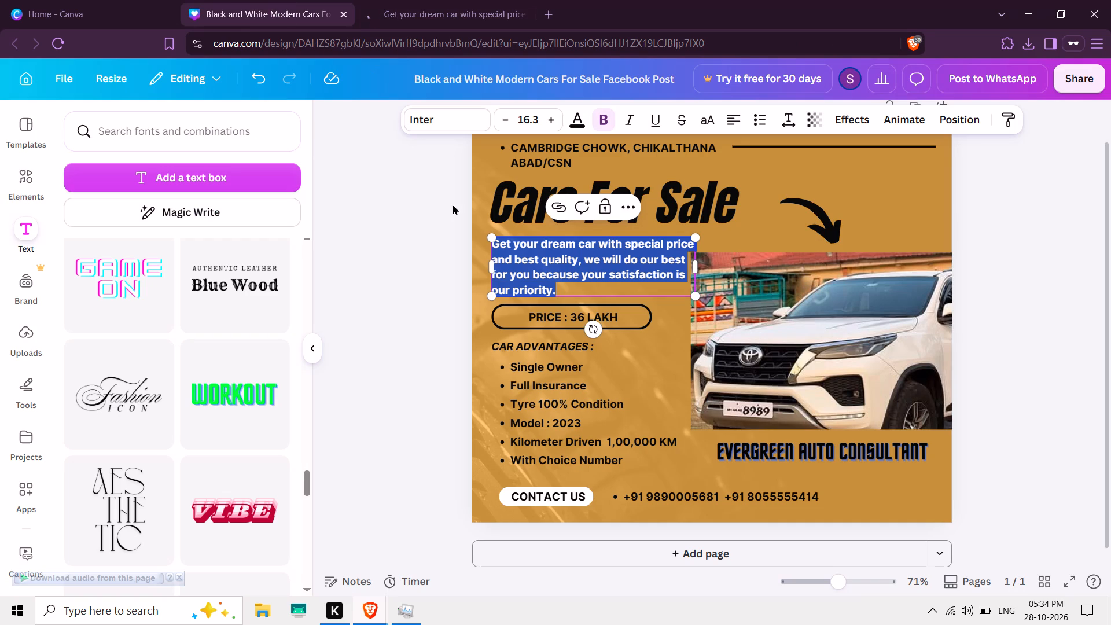
left_click(428, 0)
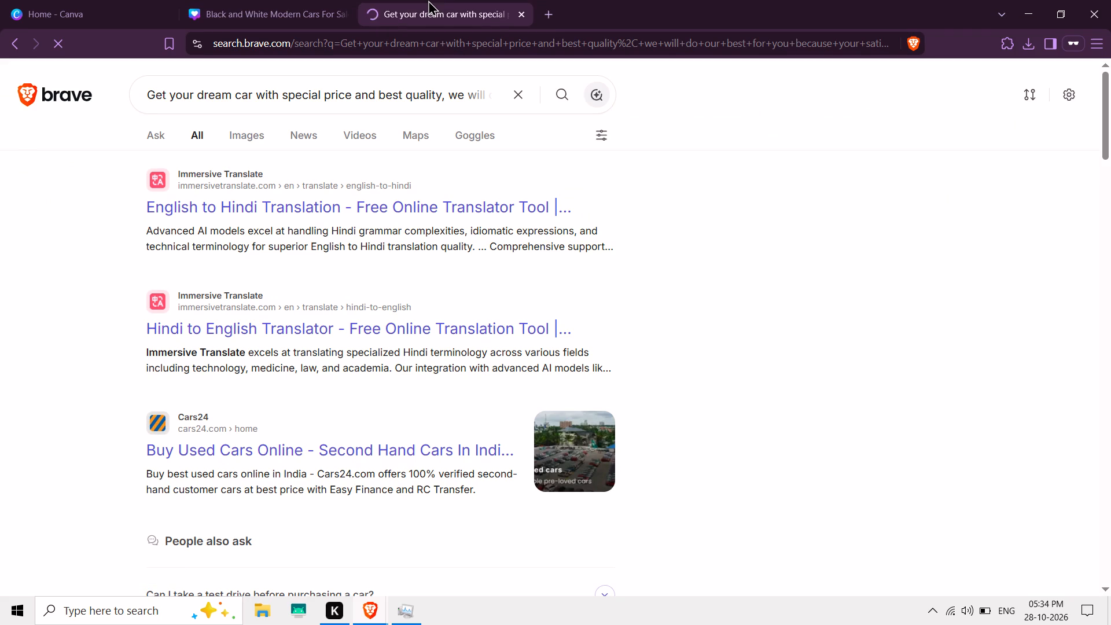
left_click(289, 3)
left_click(431, 13)
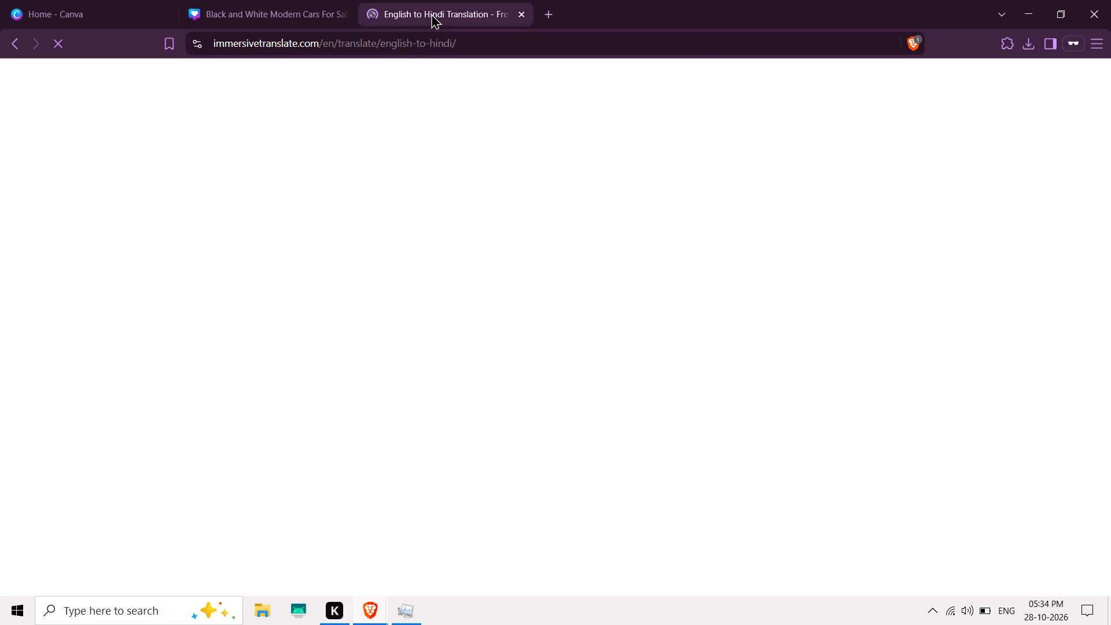
left_click(265, 233)
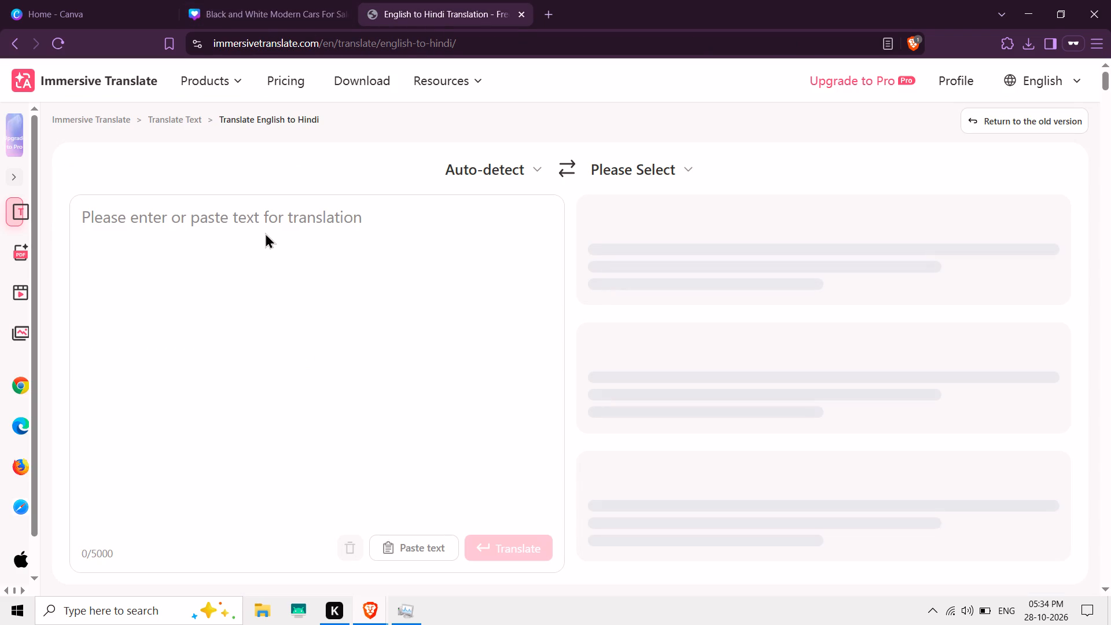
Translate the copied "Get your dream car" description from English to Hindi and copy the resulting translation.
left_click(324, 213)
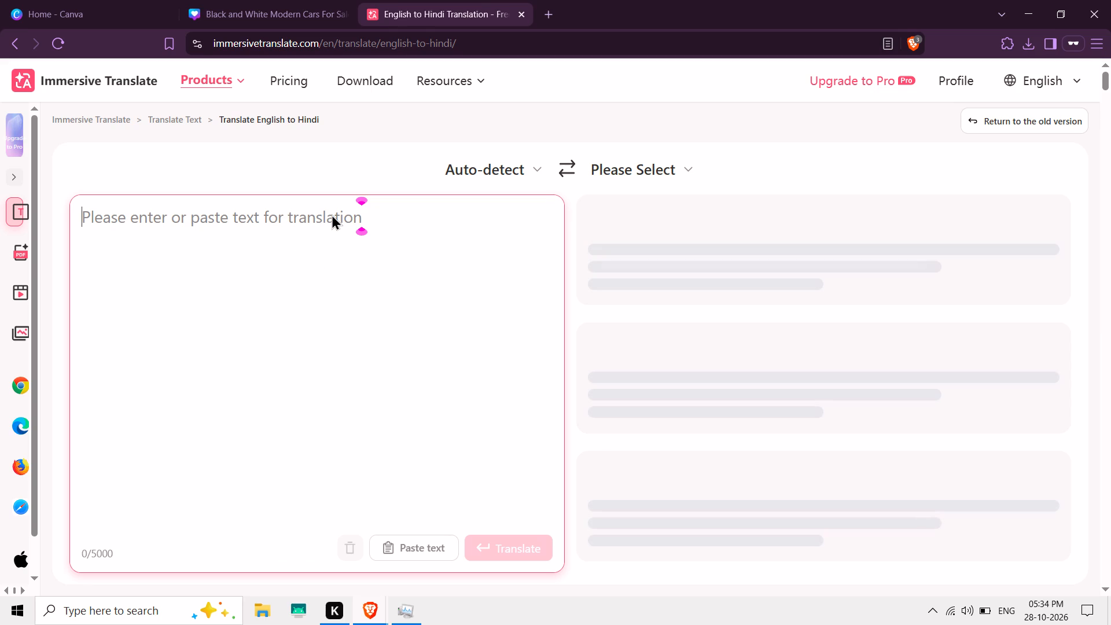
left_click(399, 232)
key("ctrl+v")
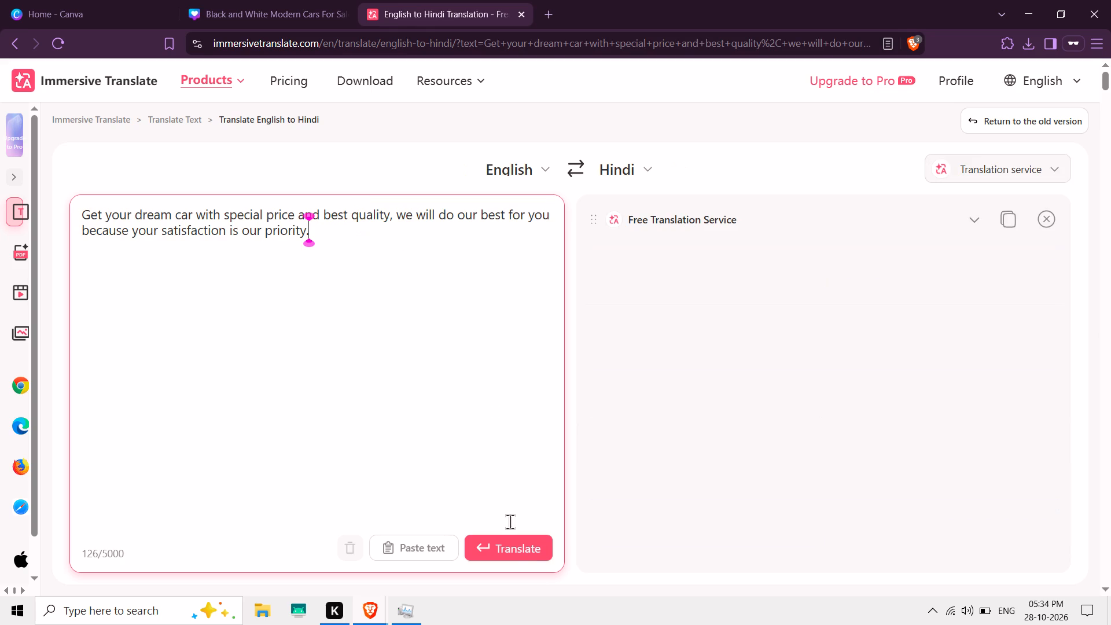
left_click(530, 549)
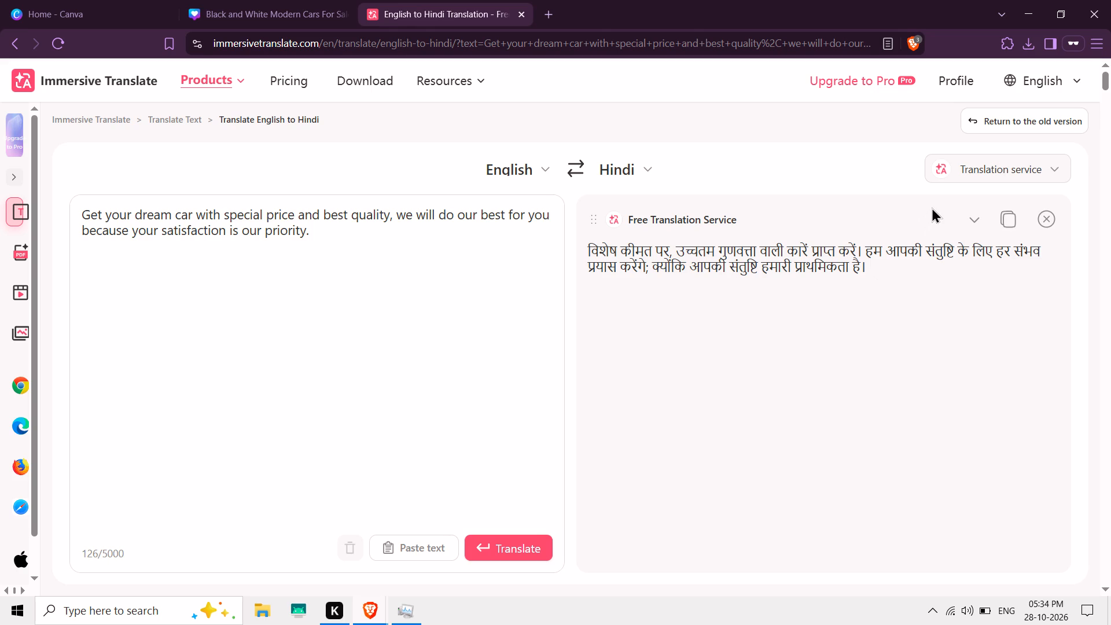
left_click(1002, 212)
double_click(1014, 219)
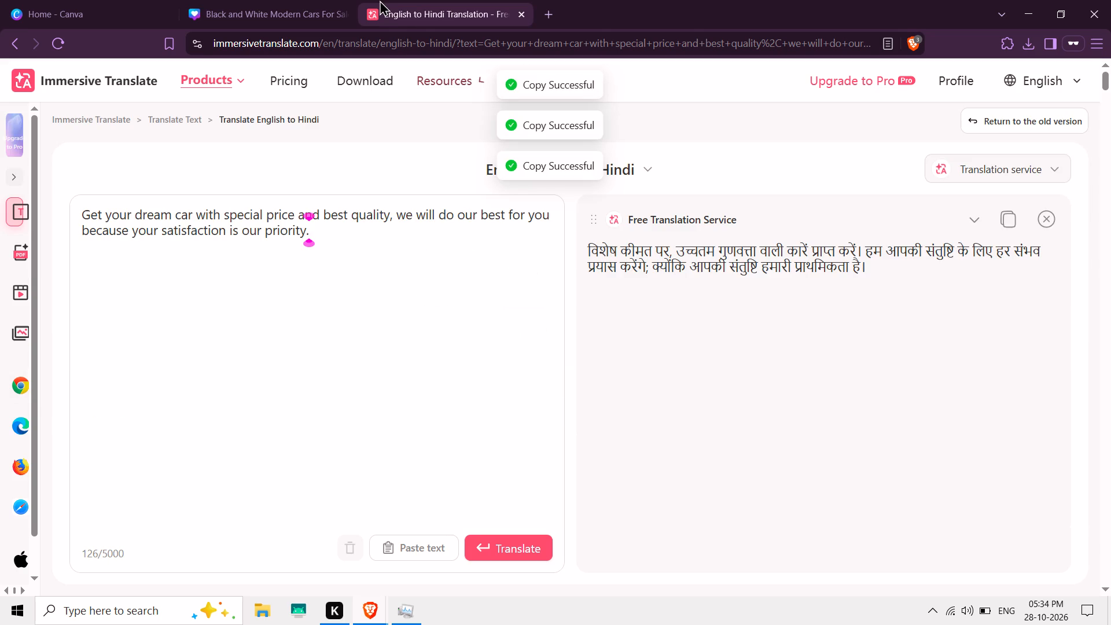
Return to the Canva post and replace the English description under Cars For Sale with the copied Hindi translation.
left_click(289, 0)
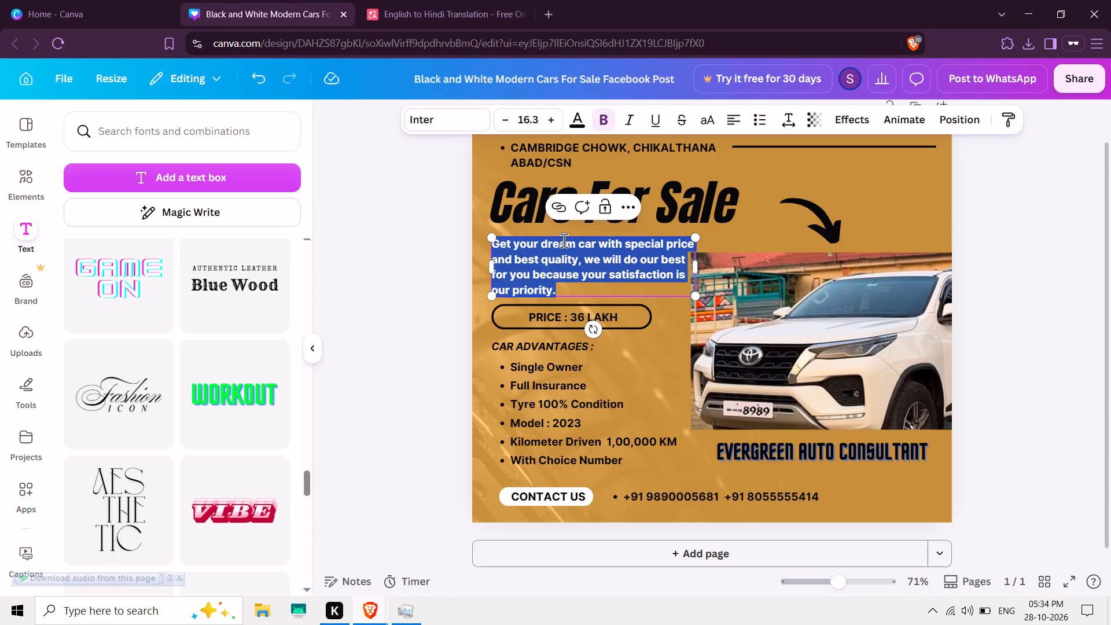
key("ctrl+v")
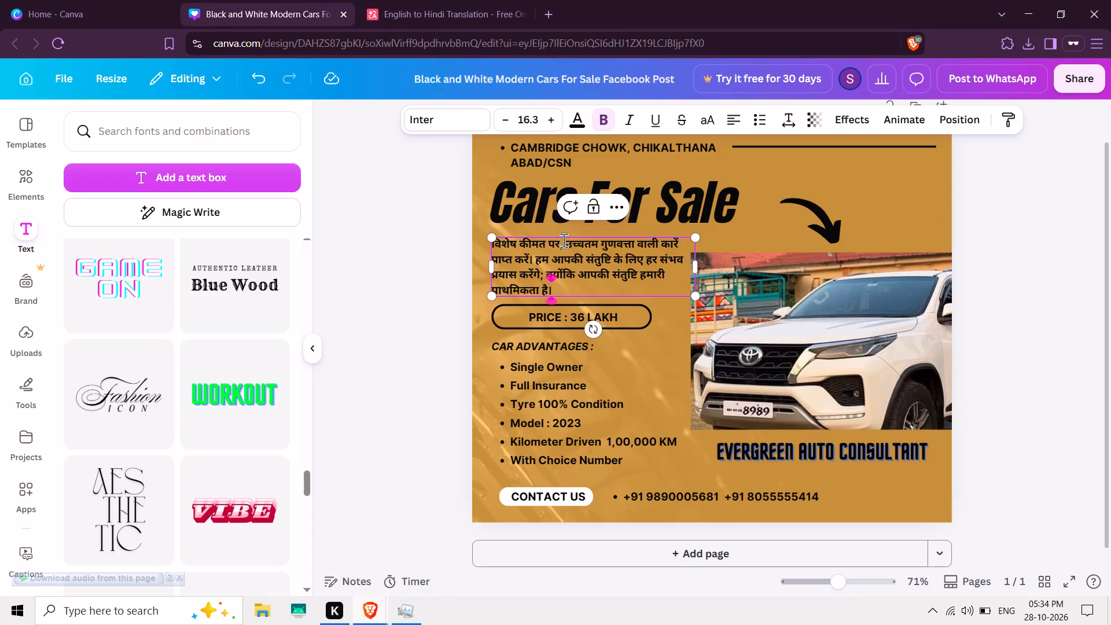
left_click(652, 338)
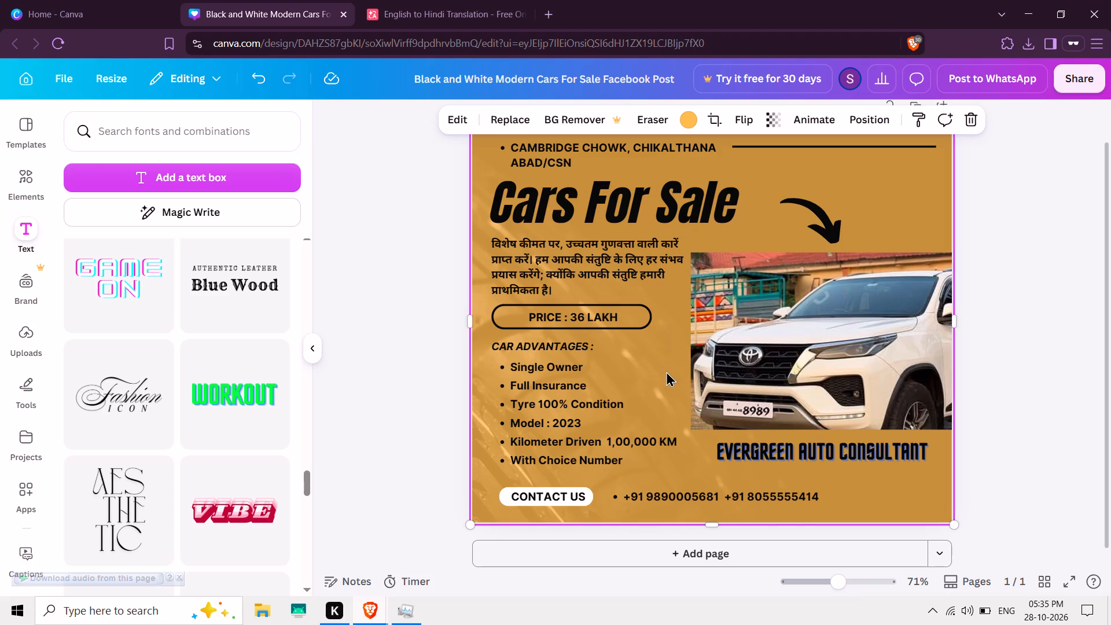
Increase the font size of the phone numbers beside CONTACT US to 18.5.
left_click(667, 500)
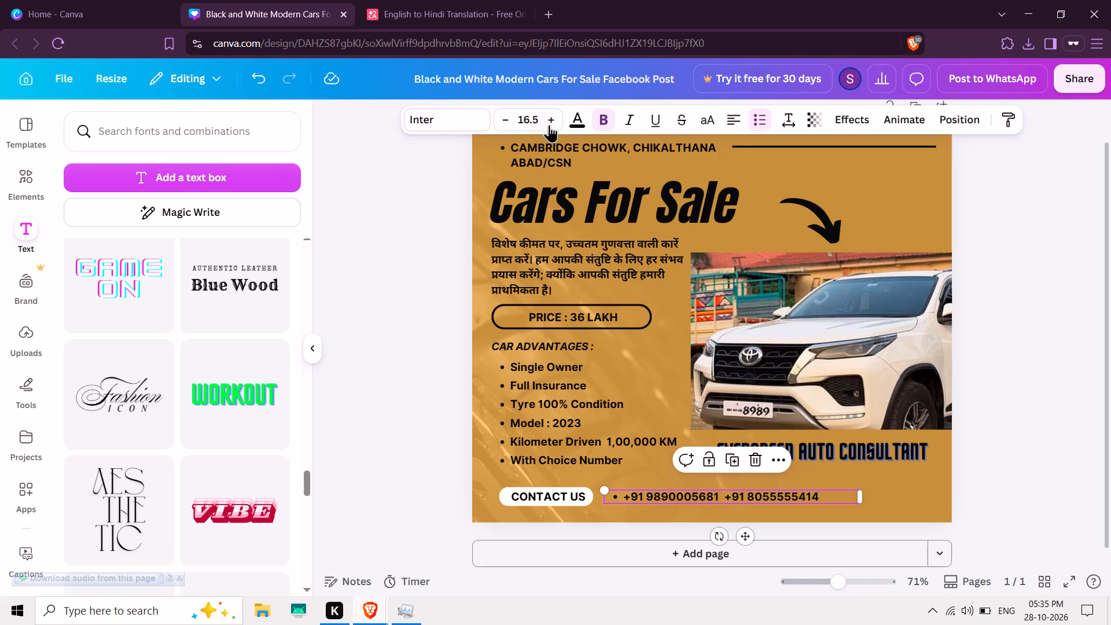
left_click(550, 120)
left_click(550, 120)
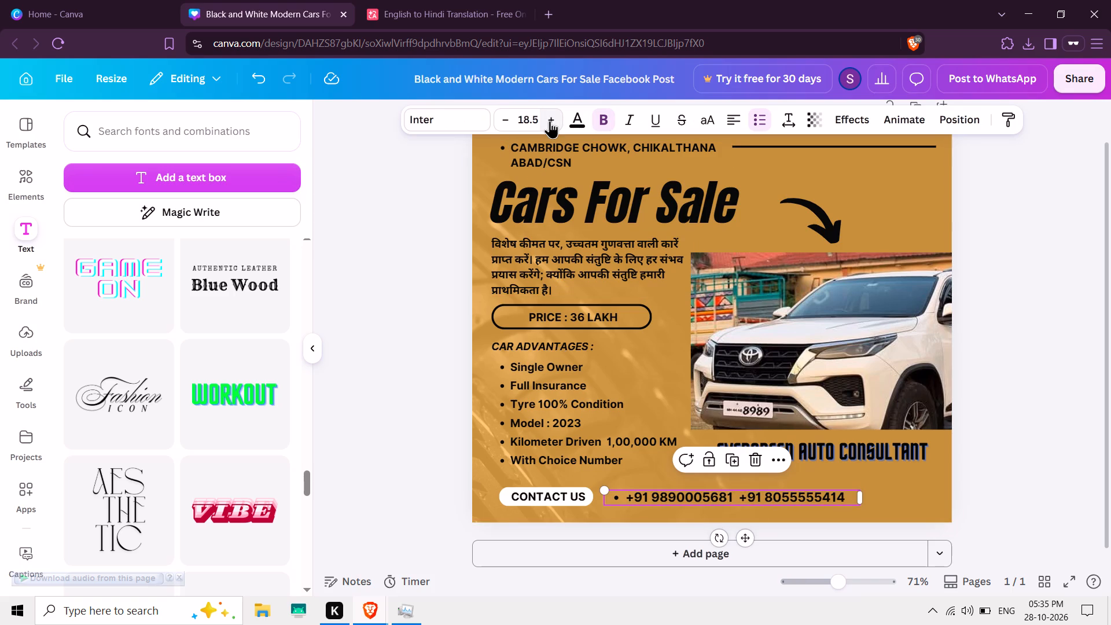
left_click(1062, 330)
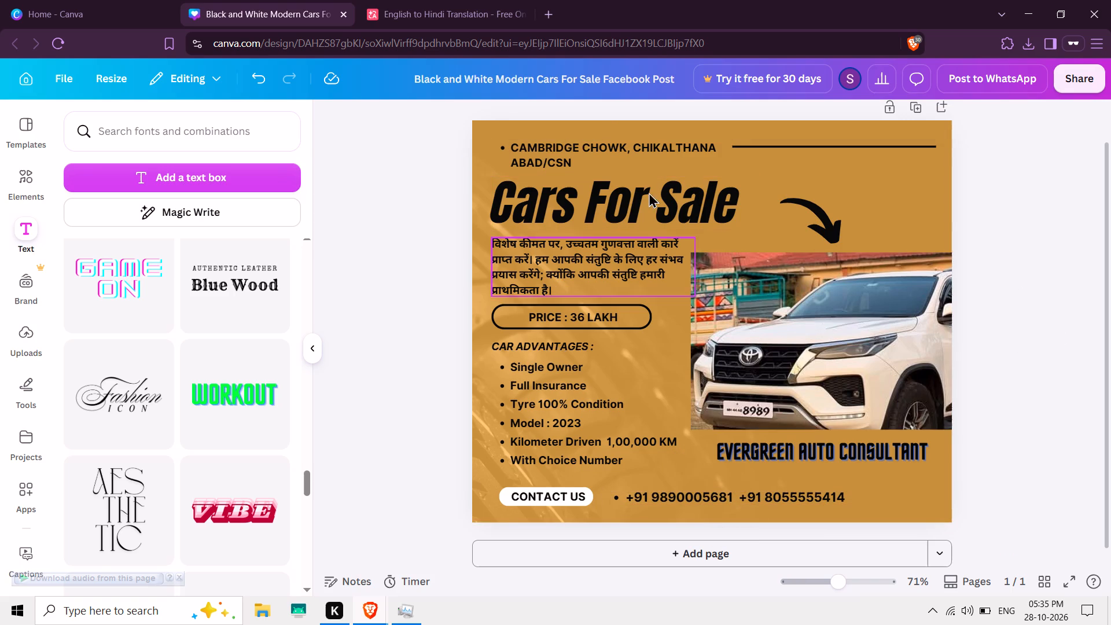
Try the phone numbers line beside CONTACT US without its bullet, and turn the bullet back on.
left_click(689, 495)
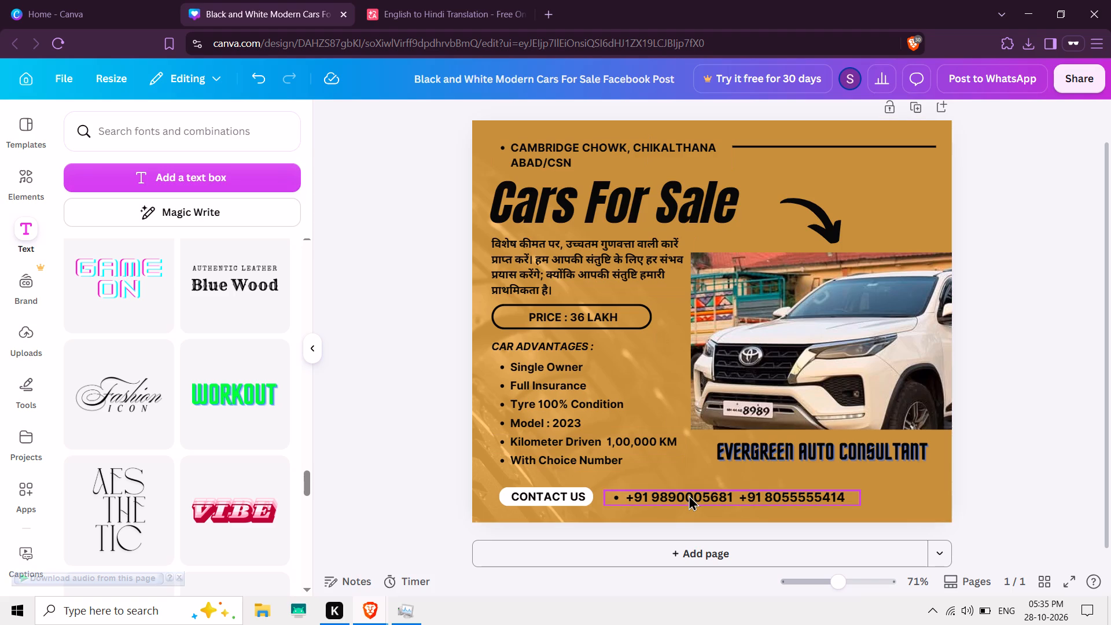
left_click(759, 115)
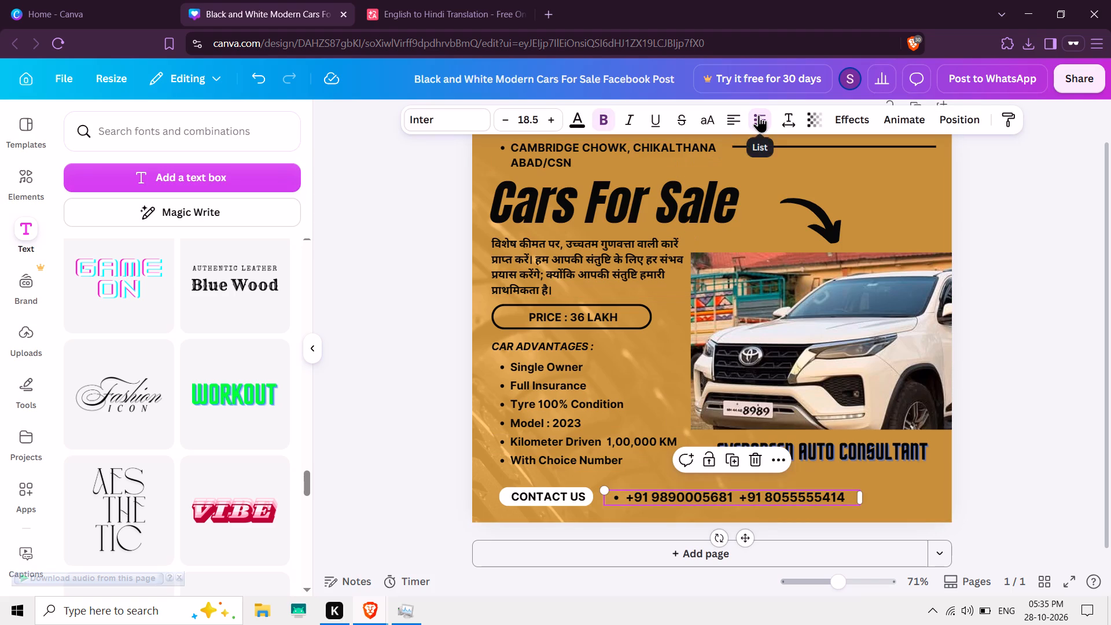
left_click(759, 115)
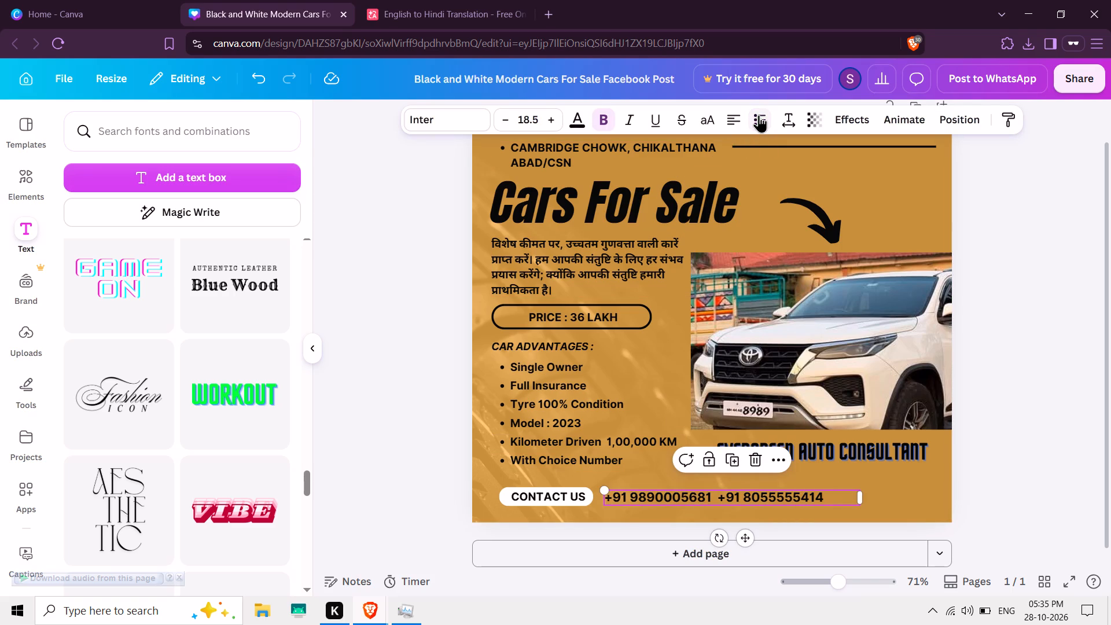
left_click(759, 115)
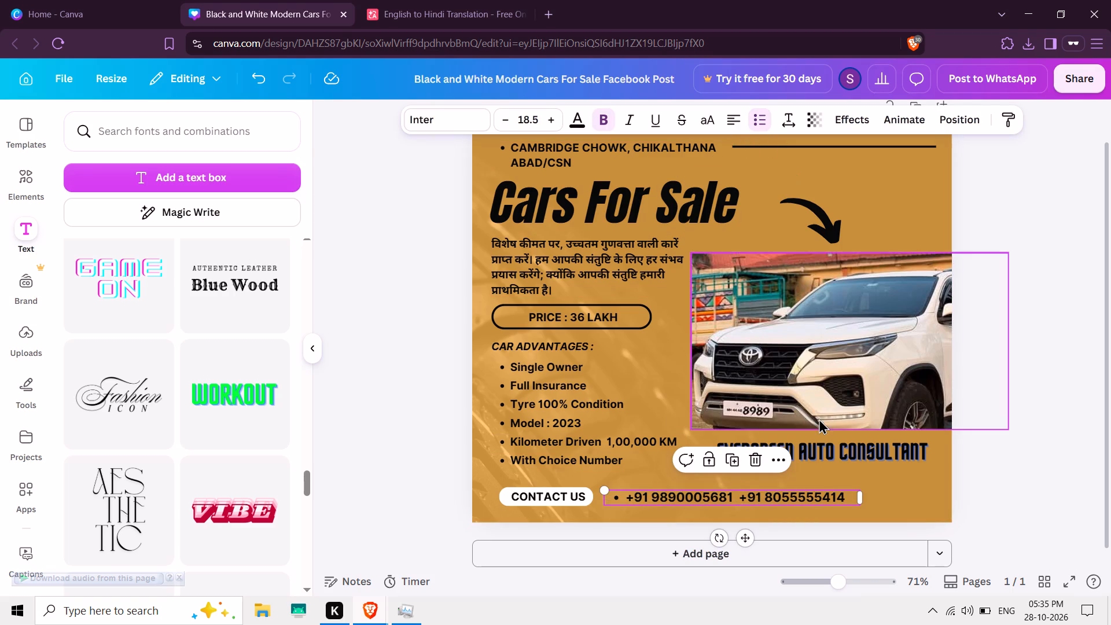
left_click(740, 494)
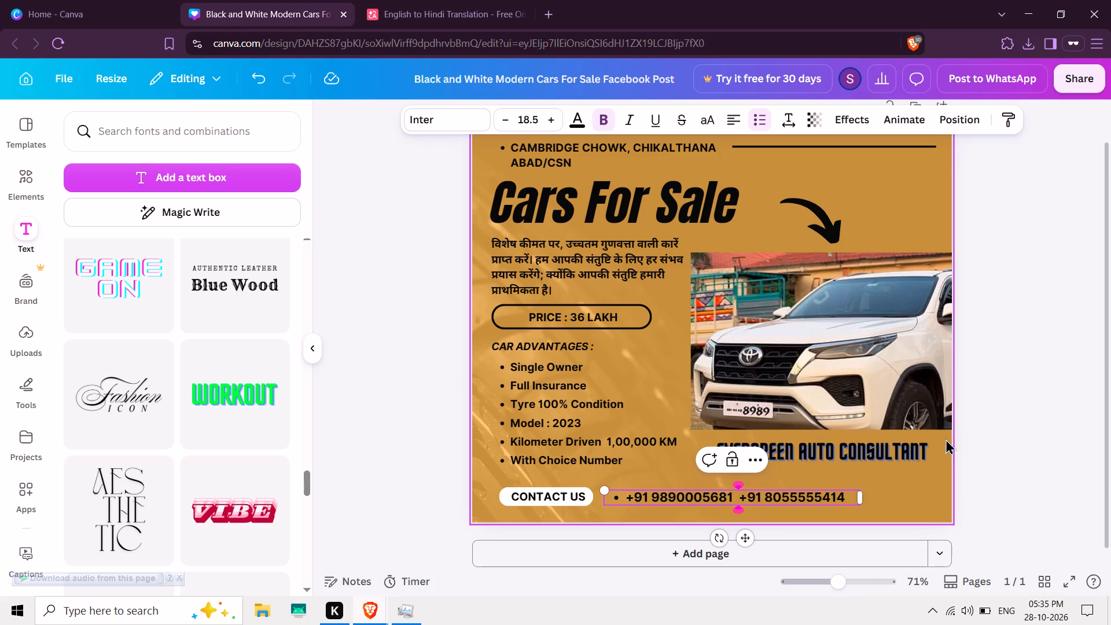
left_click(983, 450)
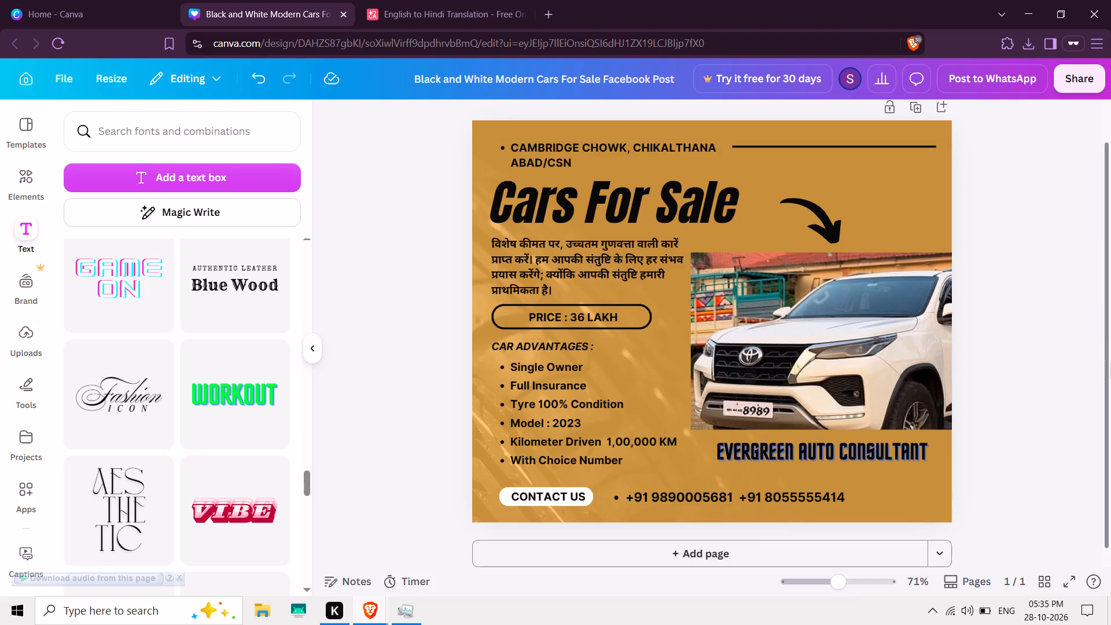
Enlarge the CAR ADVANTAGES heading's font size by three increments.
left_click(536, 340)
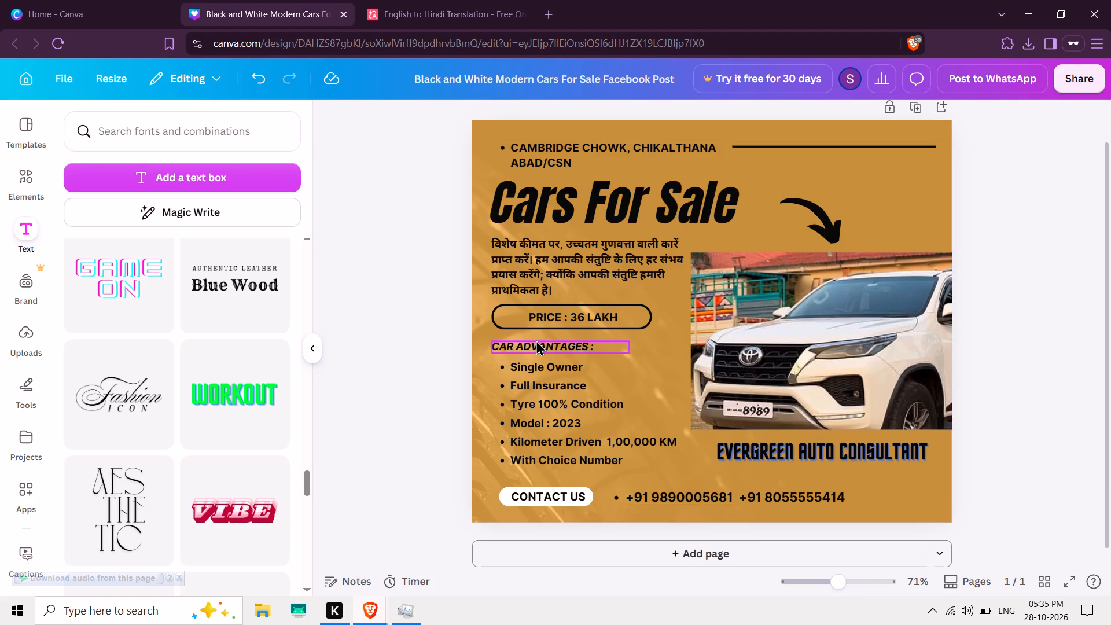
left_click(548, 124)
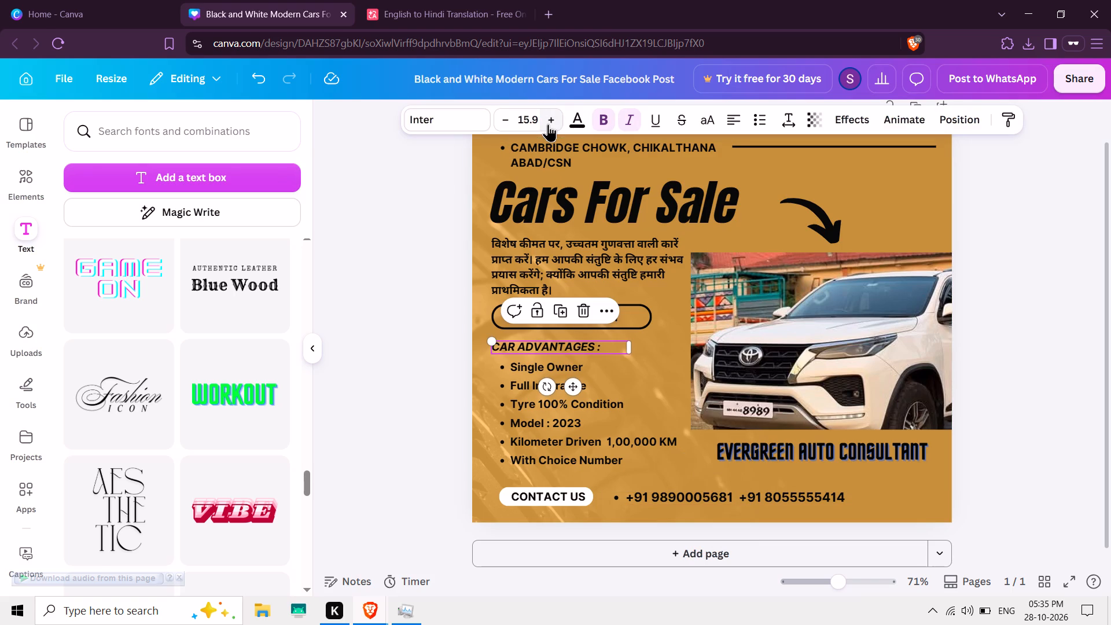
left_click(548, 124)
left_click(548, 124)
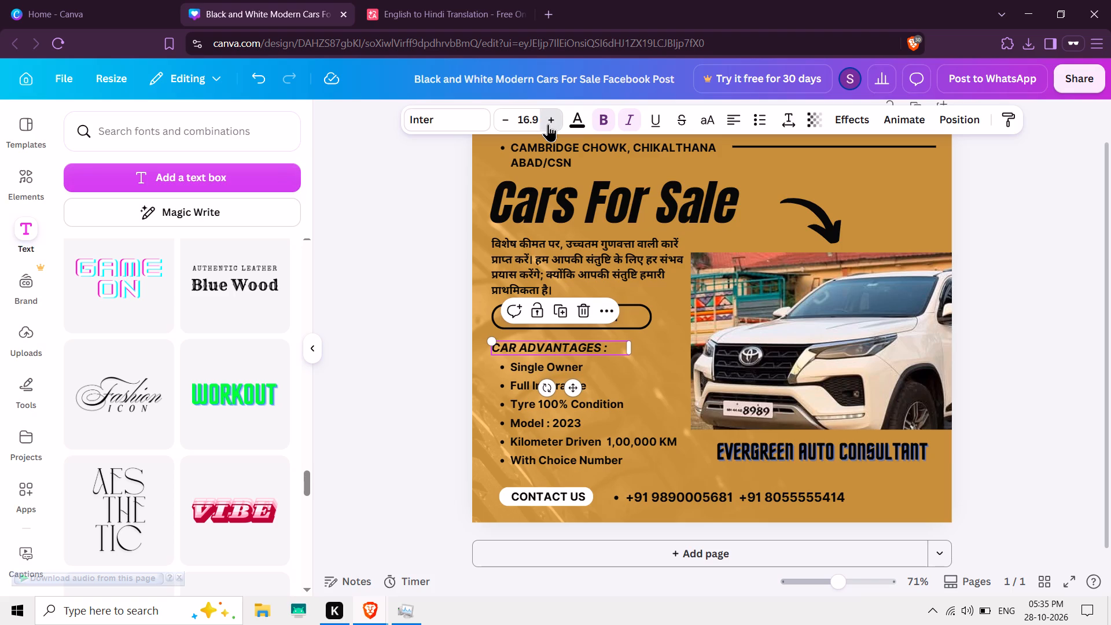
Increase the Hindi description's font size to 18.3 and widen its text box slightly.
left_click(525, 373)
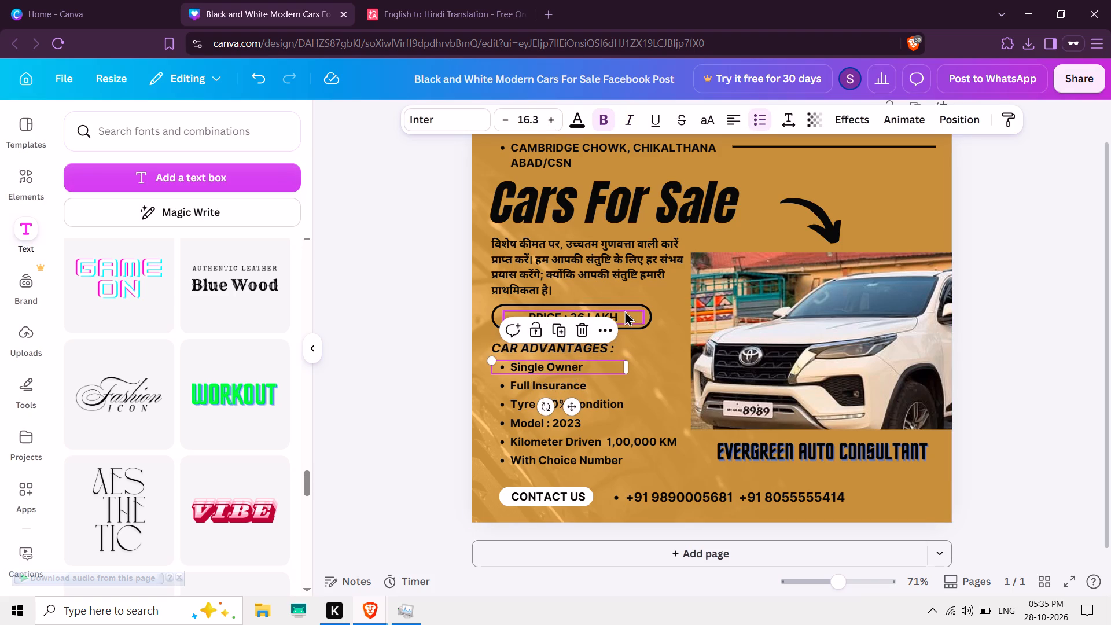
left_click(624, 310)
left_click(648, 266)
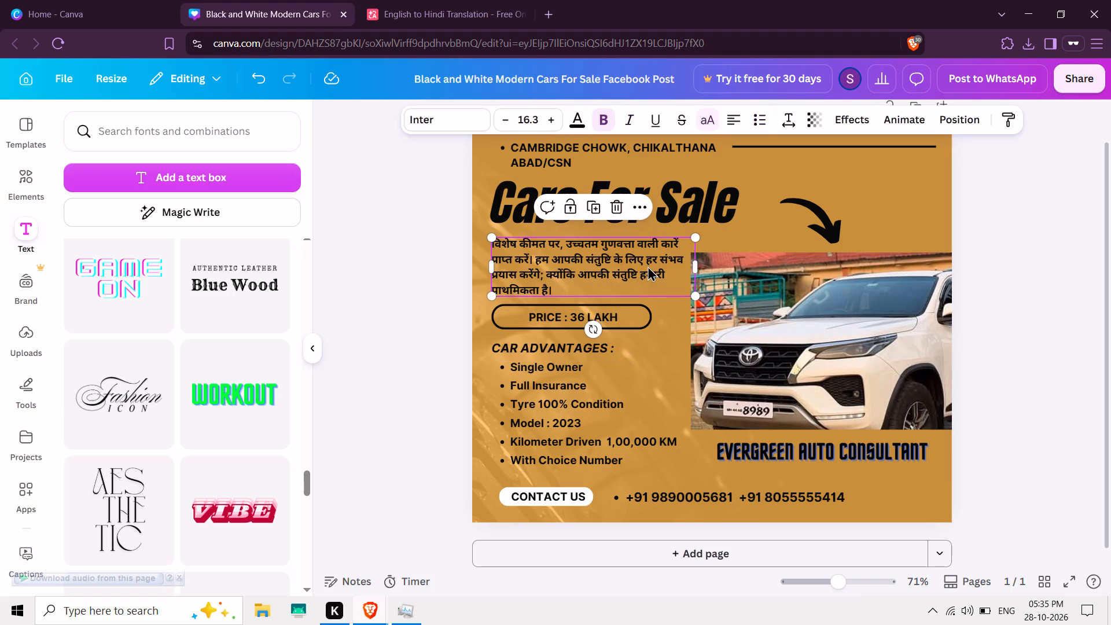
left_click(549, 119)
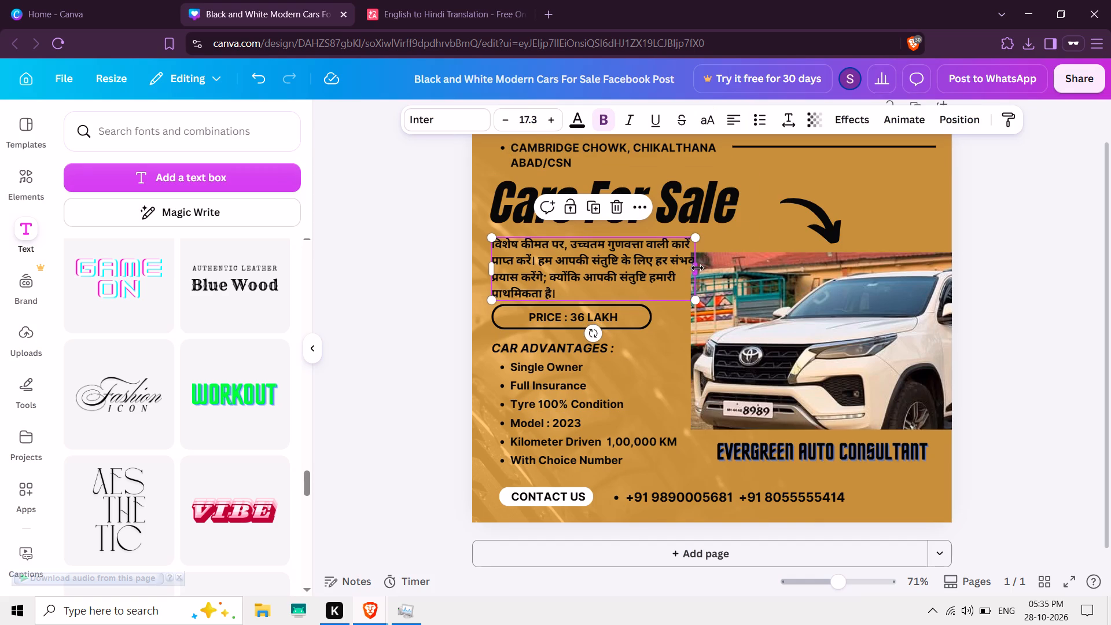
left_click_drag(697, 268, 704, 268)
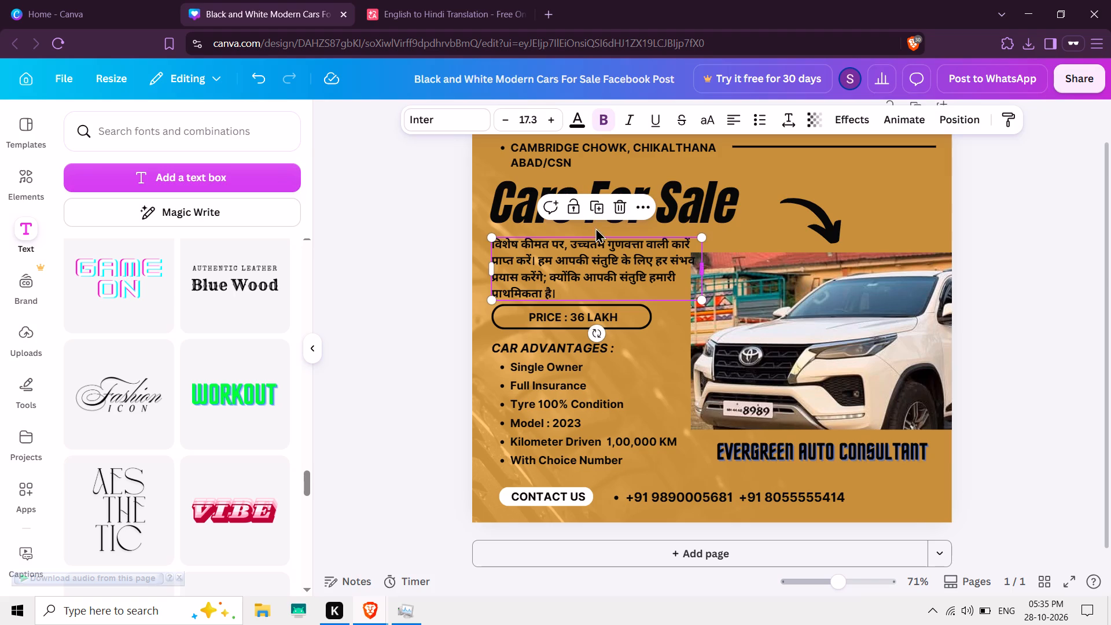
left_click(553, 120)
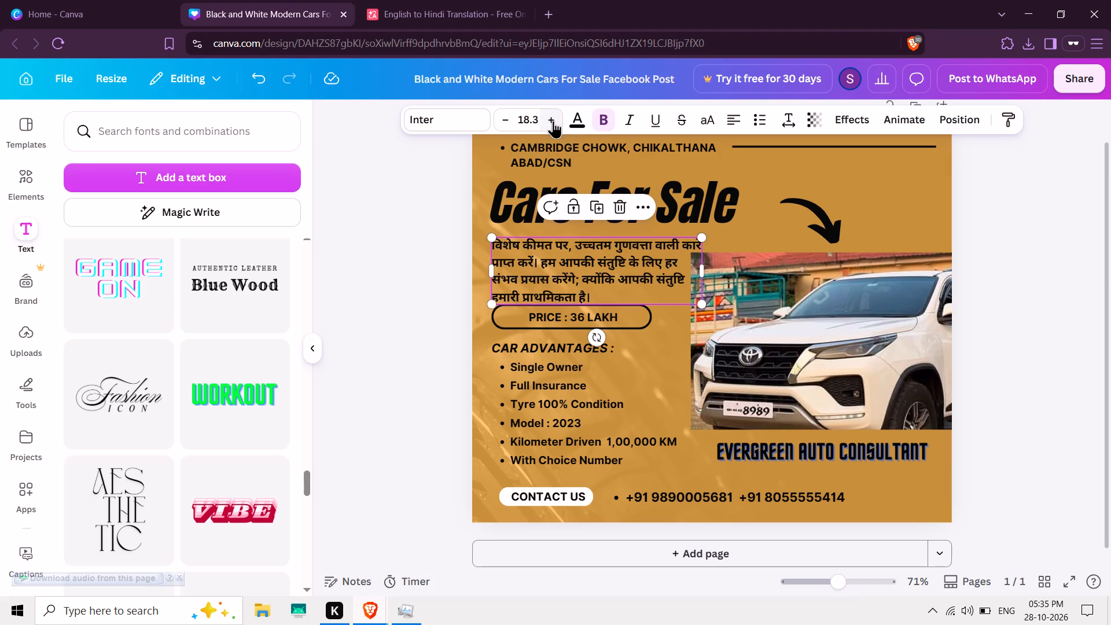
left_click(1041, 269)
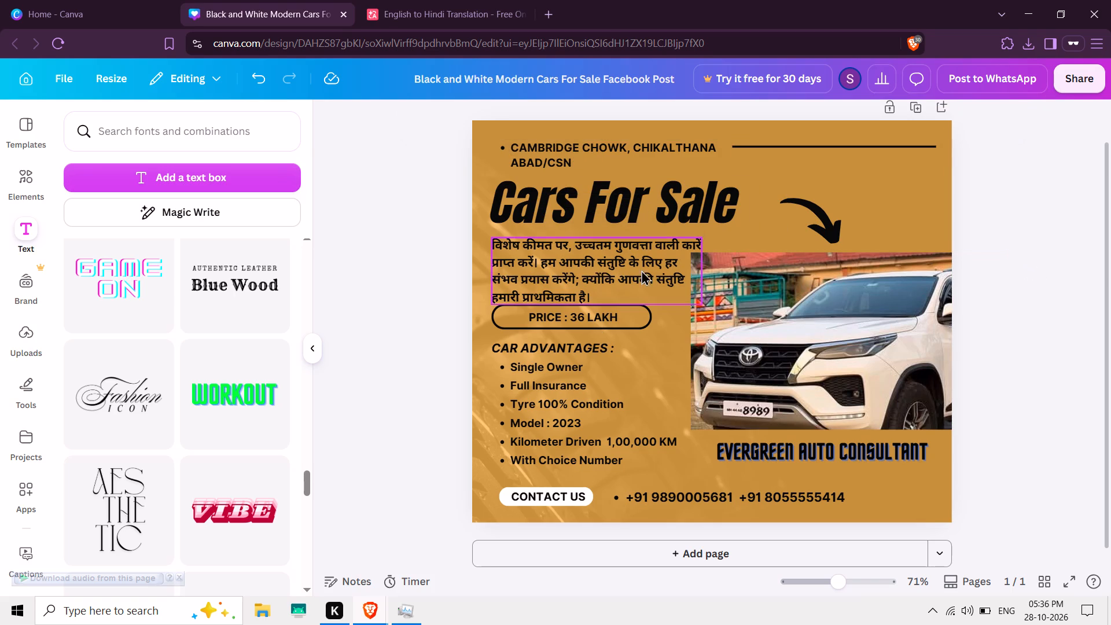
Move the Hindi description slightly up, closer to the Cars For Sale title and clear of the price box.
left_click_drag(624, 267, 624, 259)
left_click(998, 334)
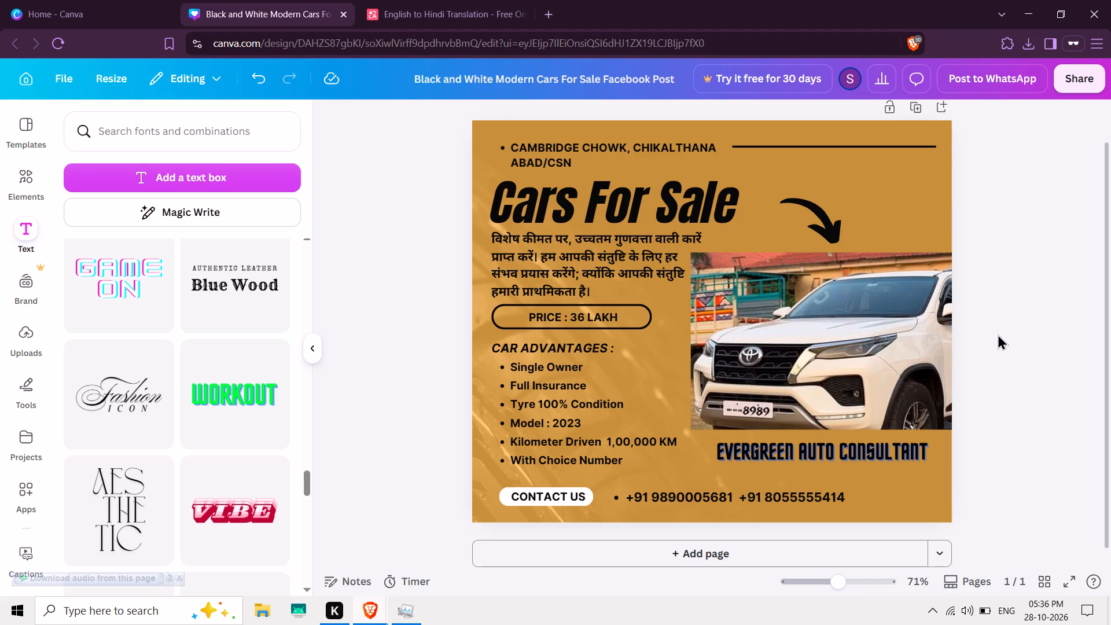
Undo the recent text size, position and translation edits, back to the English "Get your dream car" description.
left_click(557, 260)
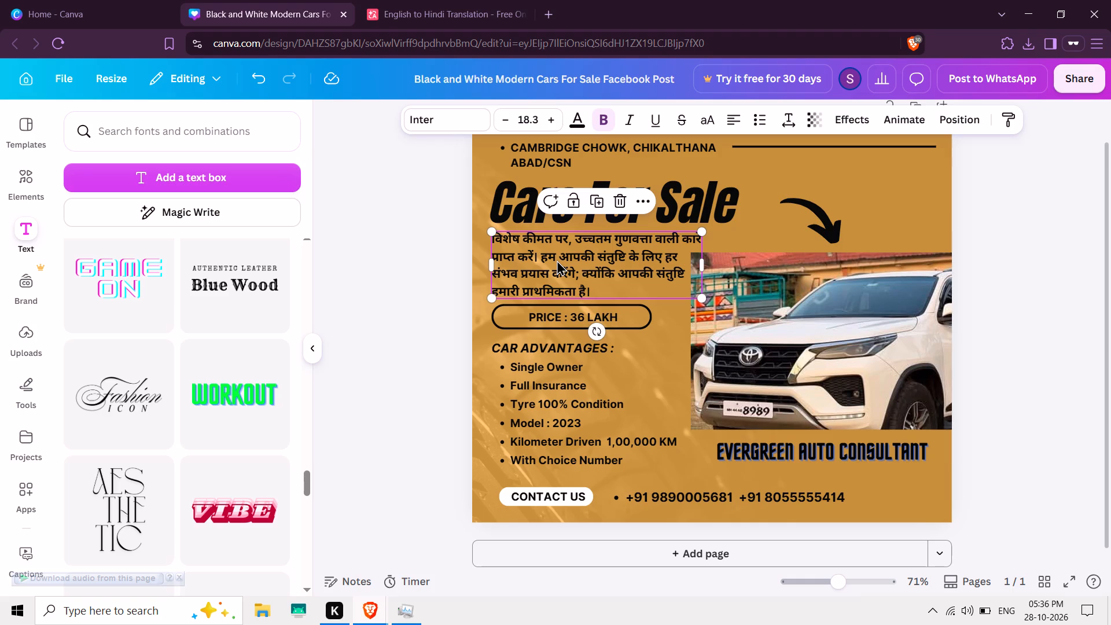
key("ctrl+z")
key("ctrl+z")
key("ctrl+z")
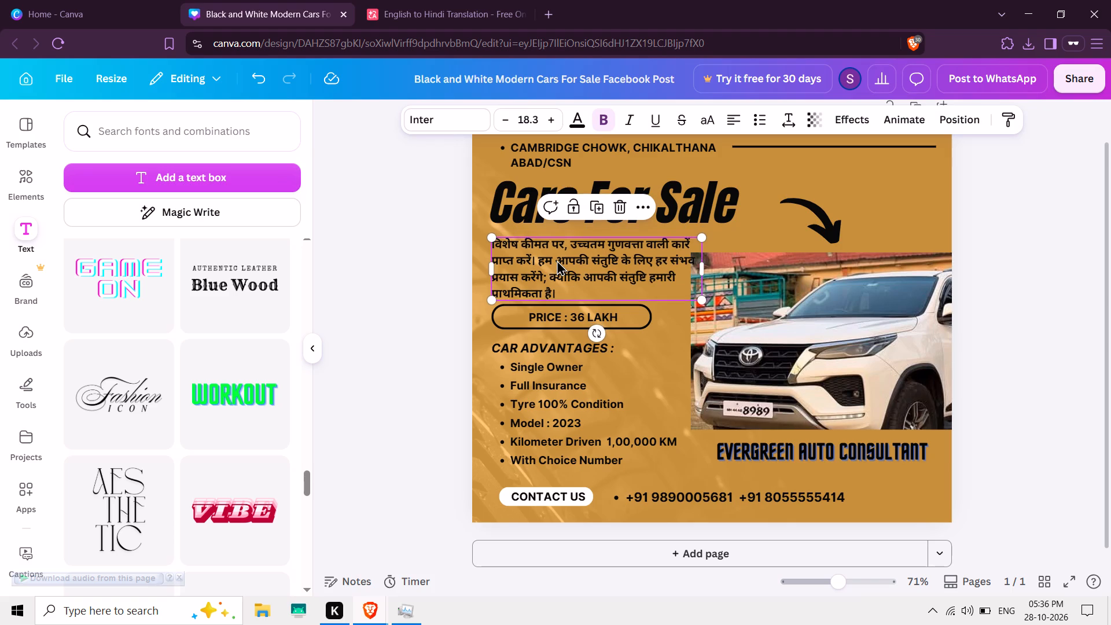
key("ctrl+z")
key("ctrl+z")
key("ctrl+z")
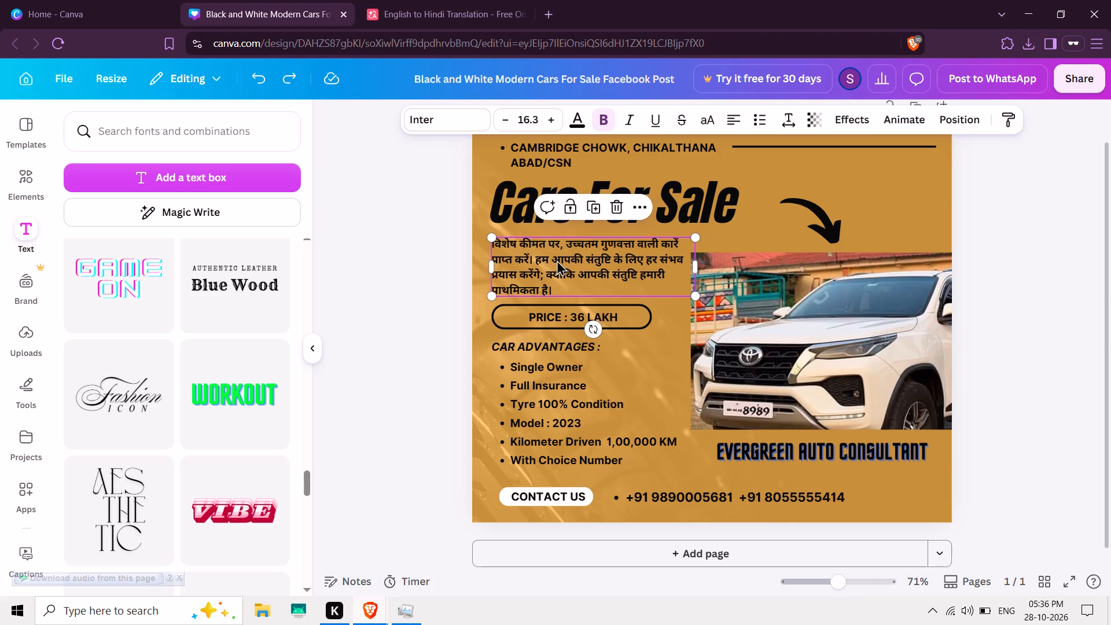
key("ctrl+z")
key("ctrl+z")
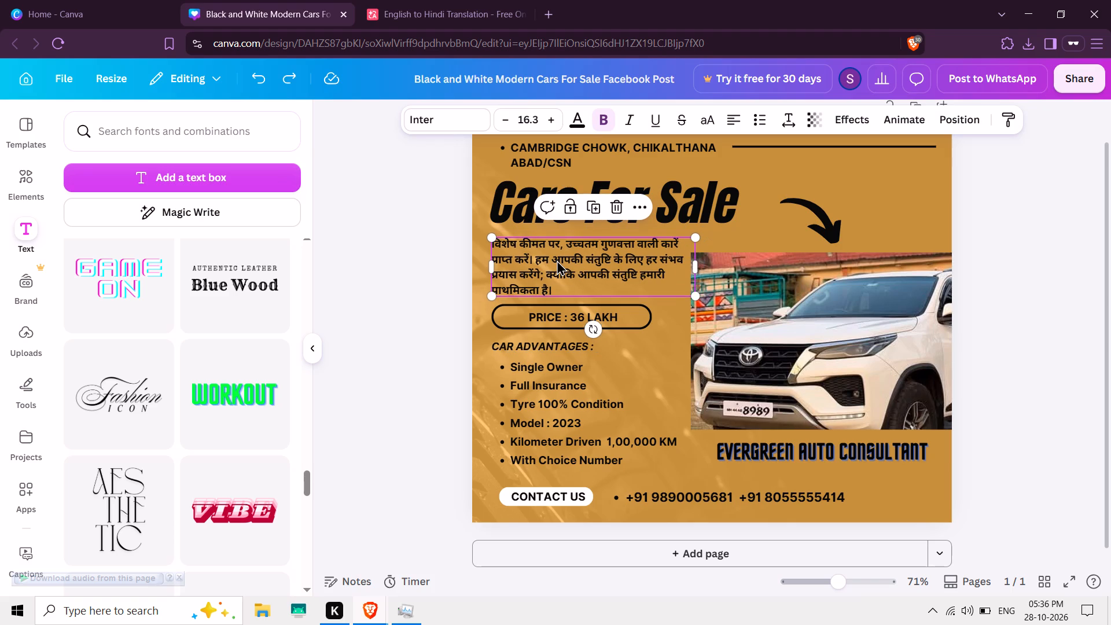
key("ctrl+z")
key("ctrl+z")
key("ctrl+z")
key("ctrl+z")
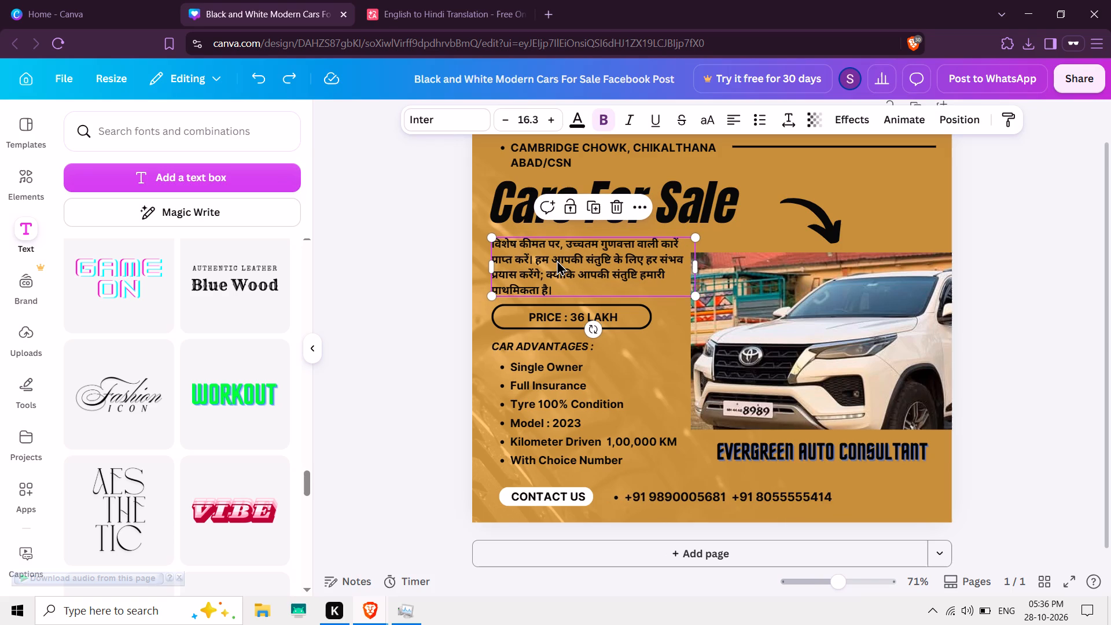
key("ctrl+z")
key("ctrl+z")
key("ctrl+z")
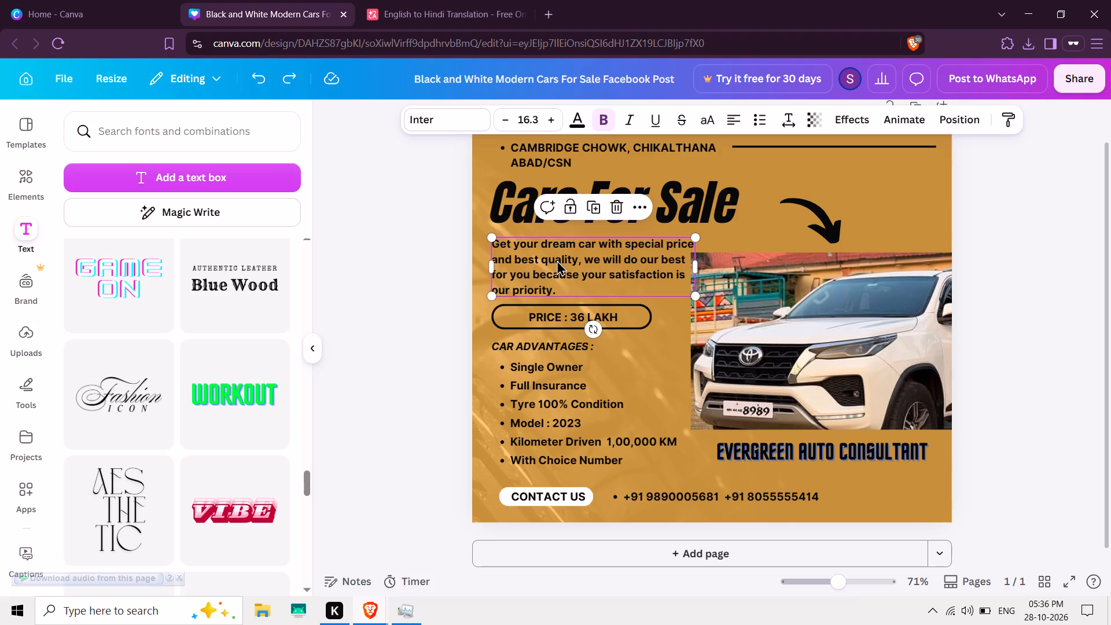
Increase the English description's font size to 17.3.
left_click(557, 117)
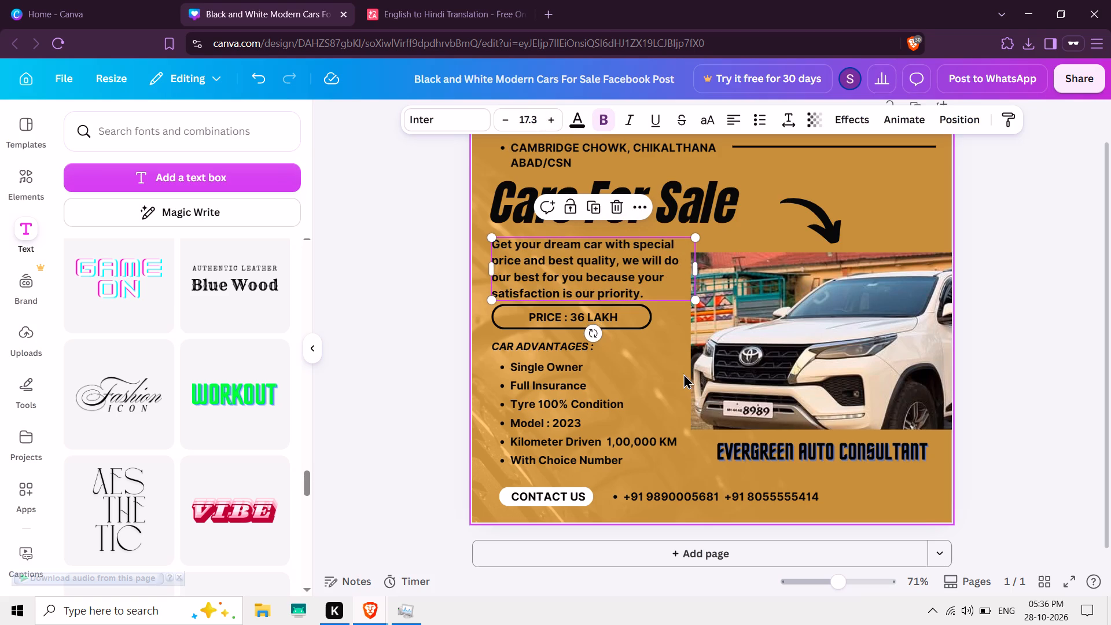
Format the English "Get your dream car" description as a bulleted item.
left_click(759, 120)
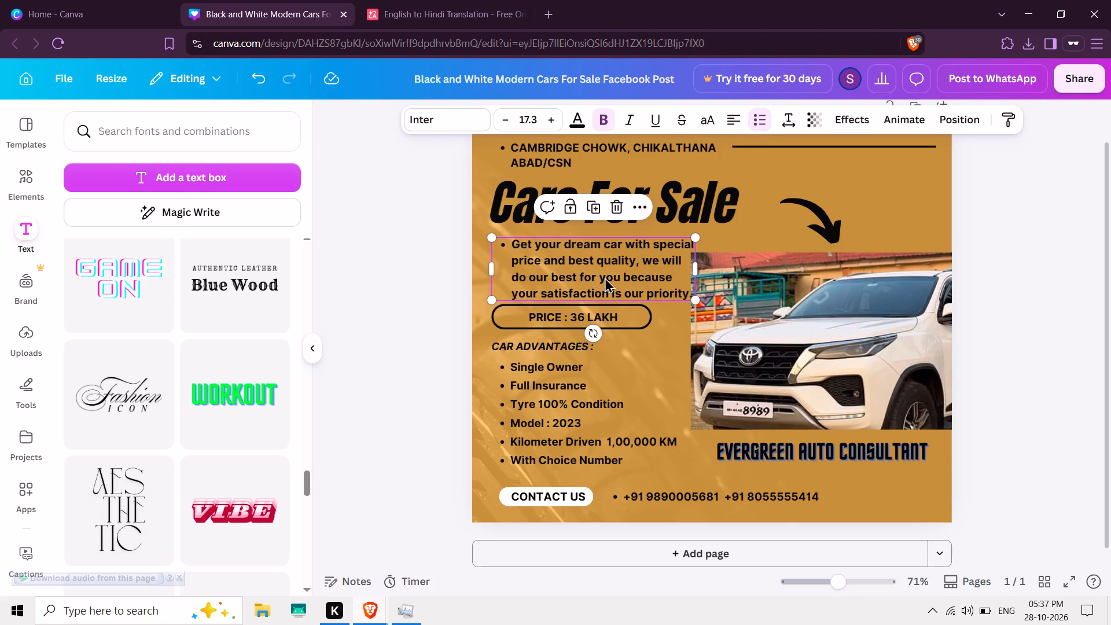
Increase the font size of the contact phone numbers beside CONTACT US to 18.5.
left_click(664, 490)
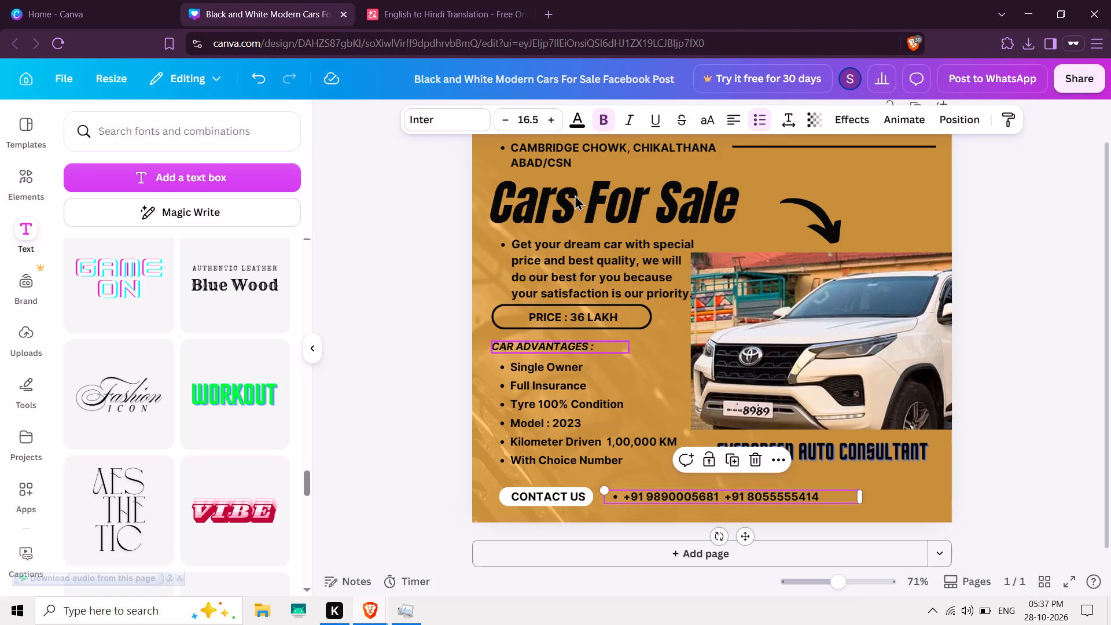
left_click(552, 122)
left_click(552, 122)
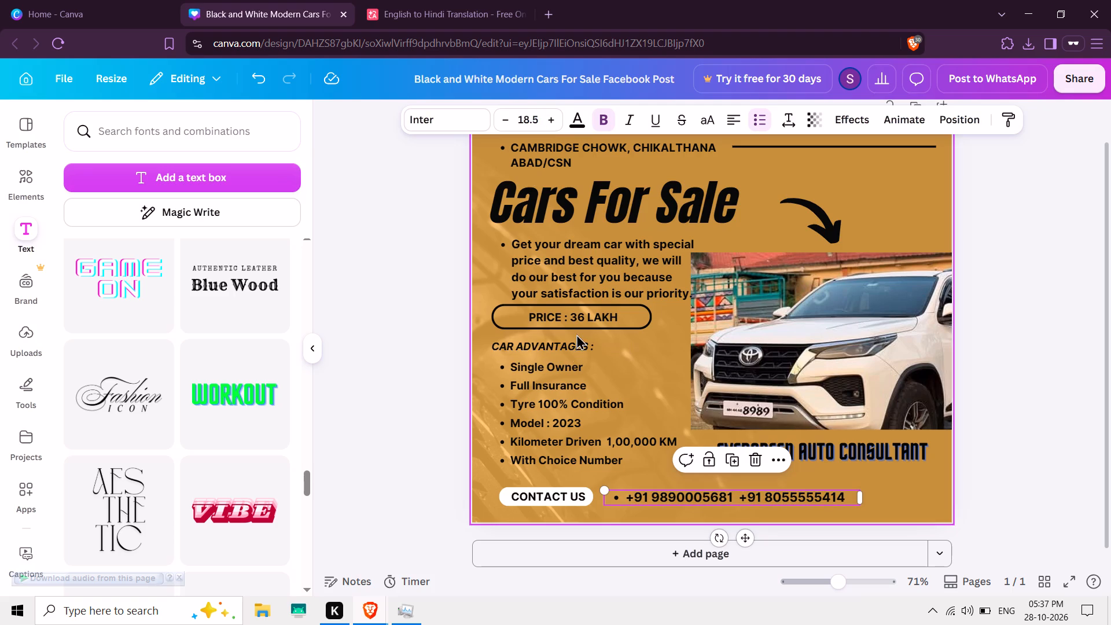
Increase the font size of the CAR ADVANTAGES heading to 17.9.
left_click(568, 345)
left_click(553, 123)
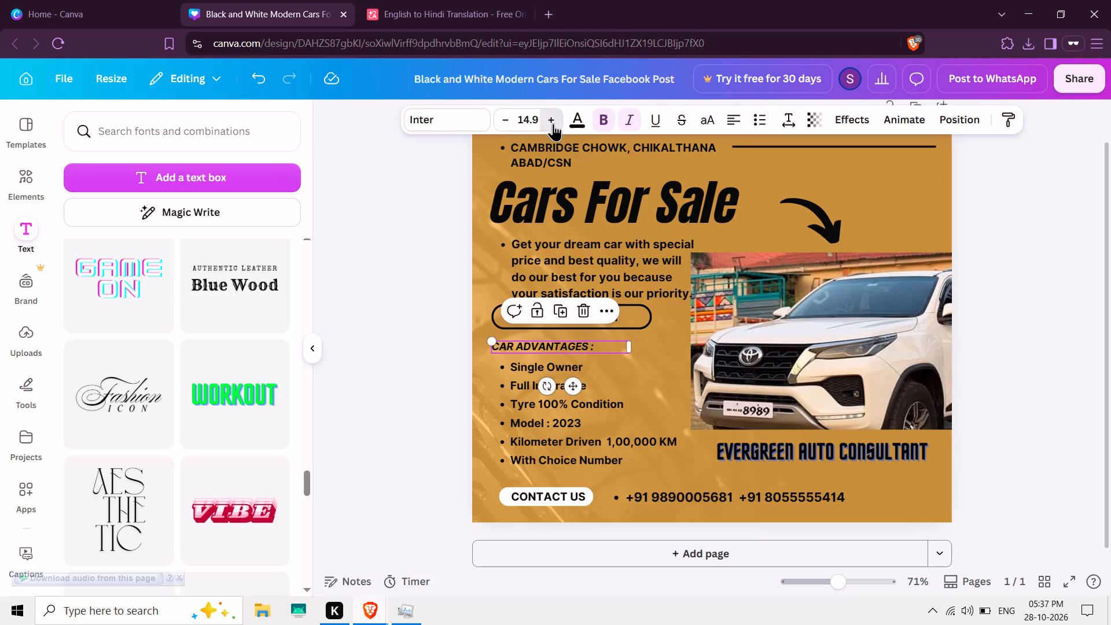
left_click(553, 123)
left_click(553, 123)
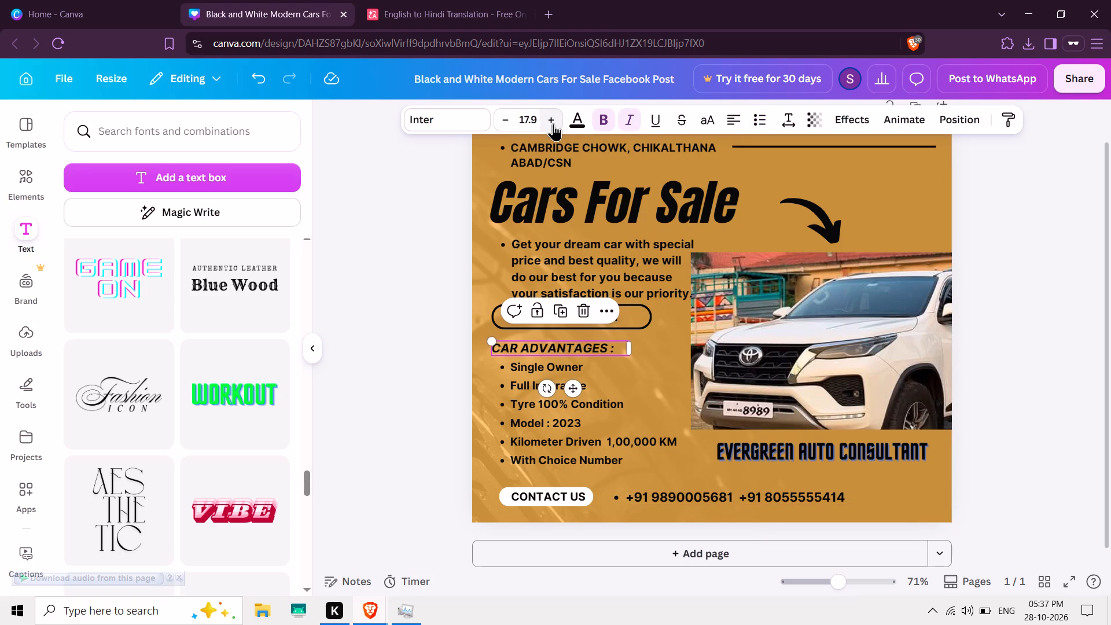
left_click(444, 351)
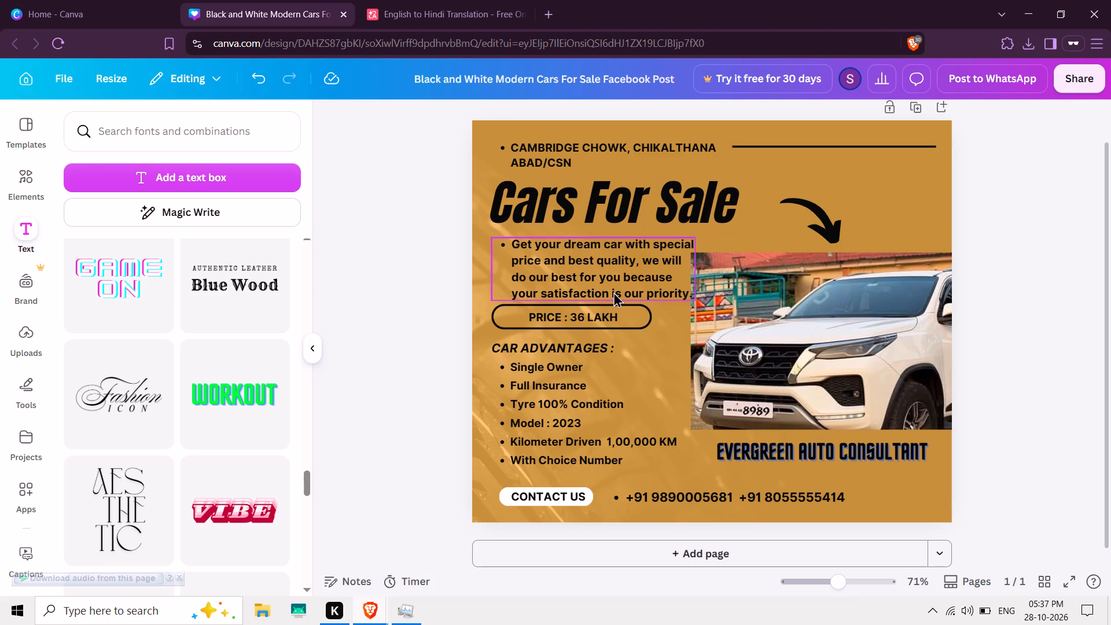
Increase the font size of the PRICE : 36 LAKH text to 18.3.
left_click(608, 310)
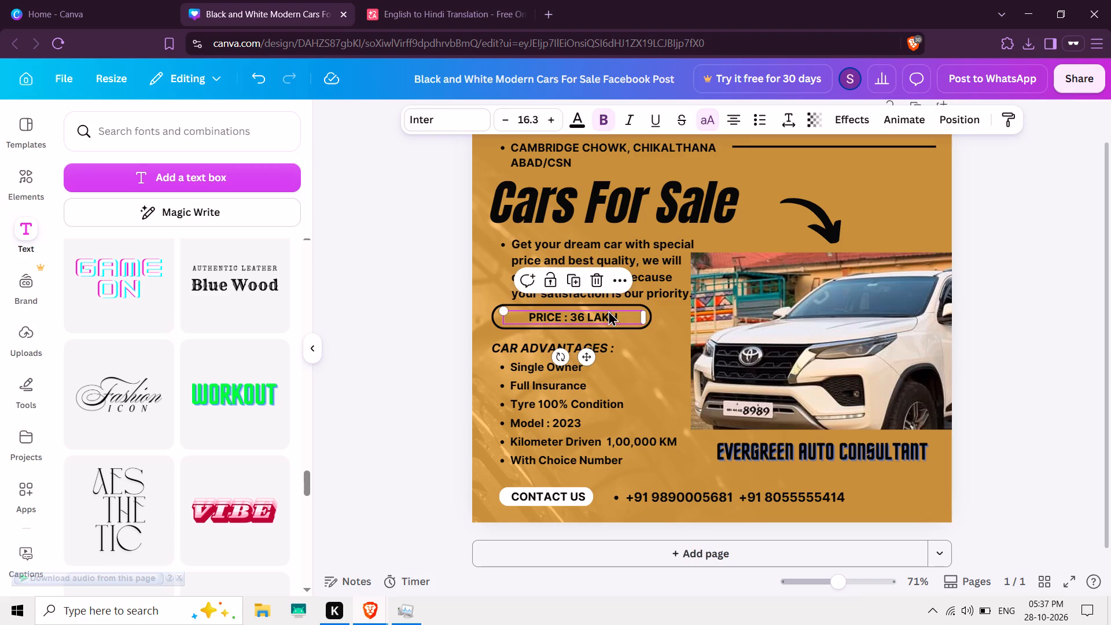
left_click(550, 117)
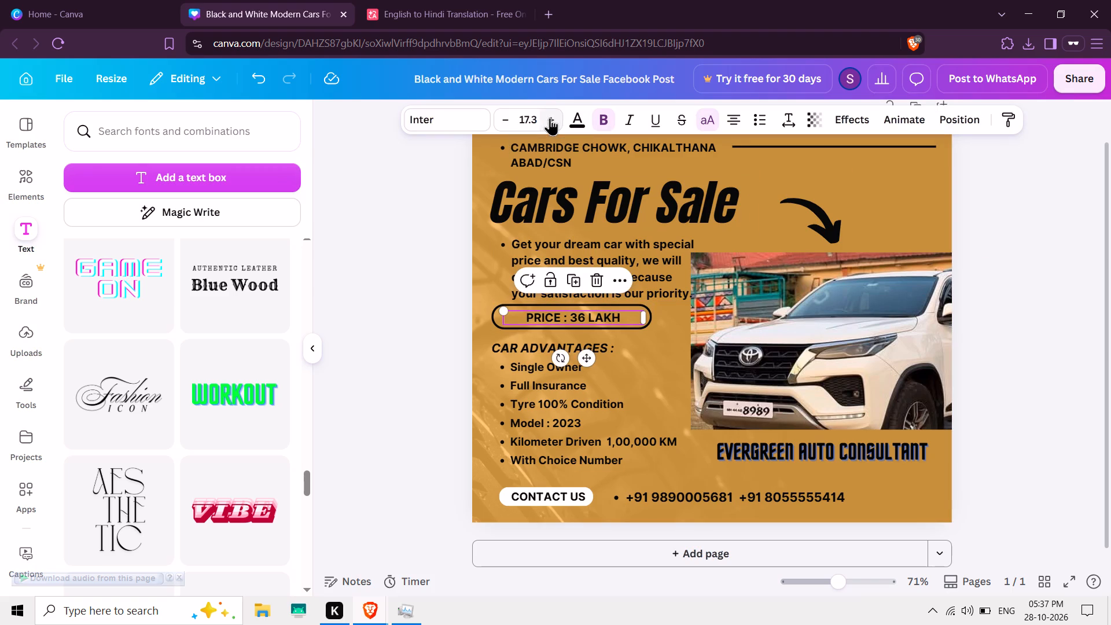
left_click(550, 117)
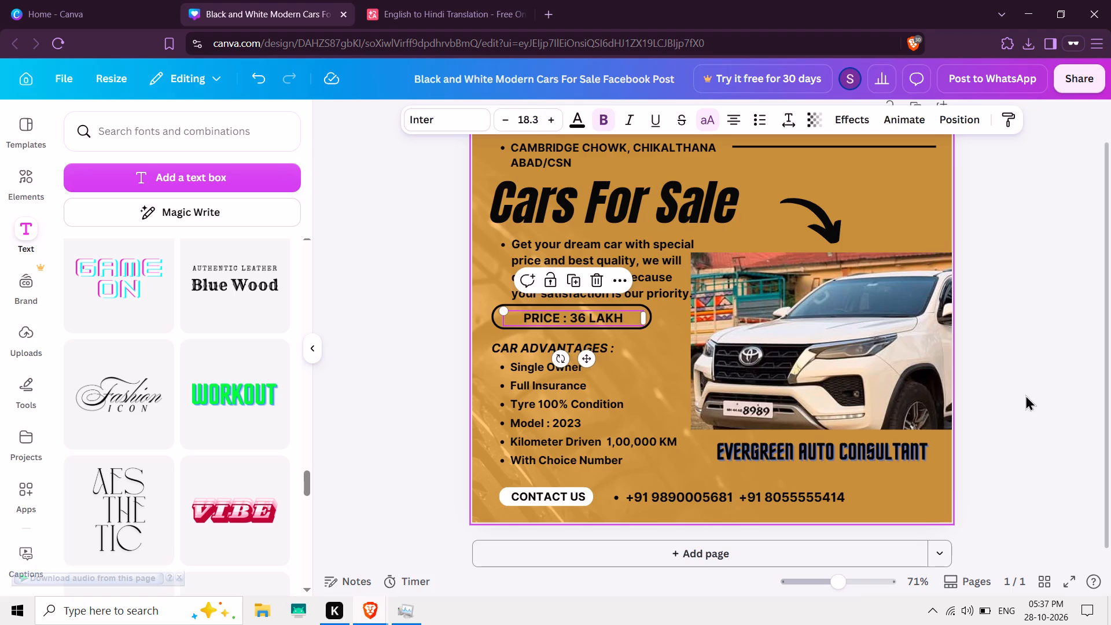
left_click(1045, 392)
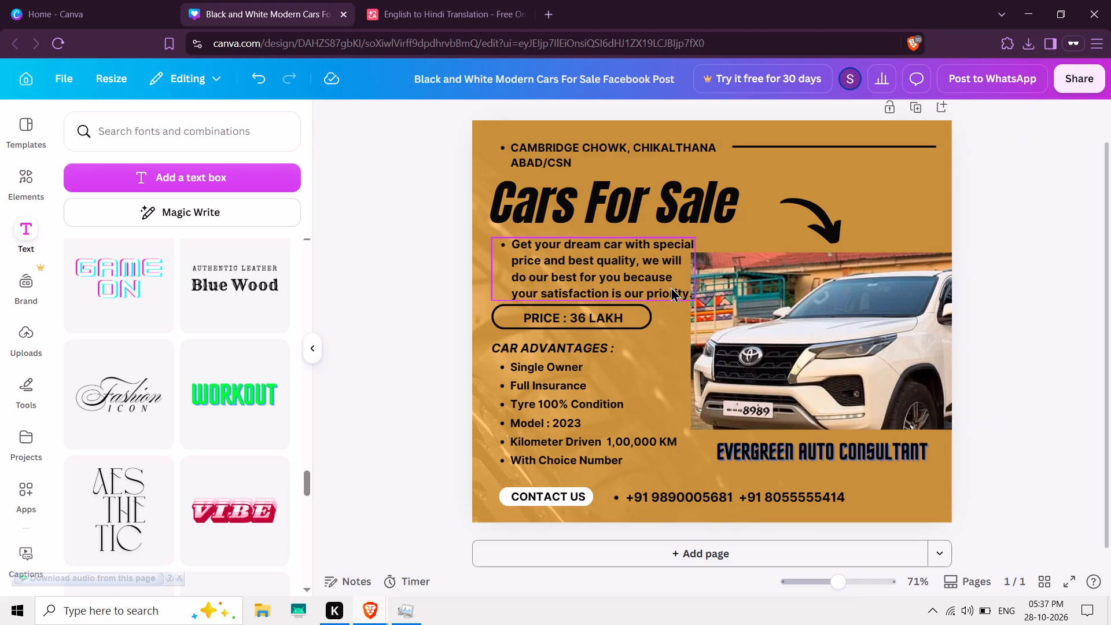
Move the bulleted description slightly left and up, clear of the SUV photo and the price box.
left_click_drag(639, 284, 631, 280)
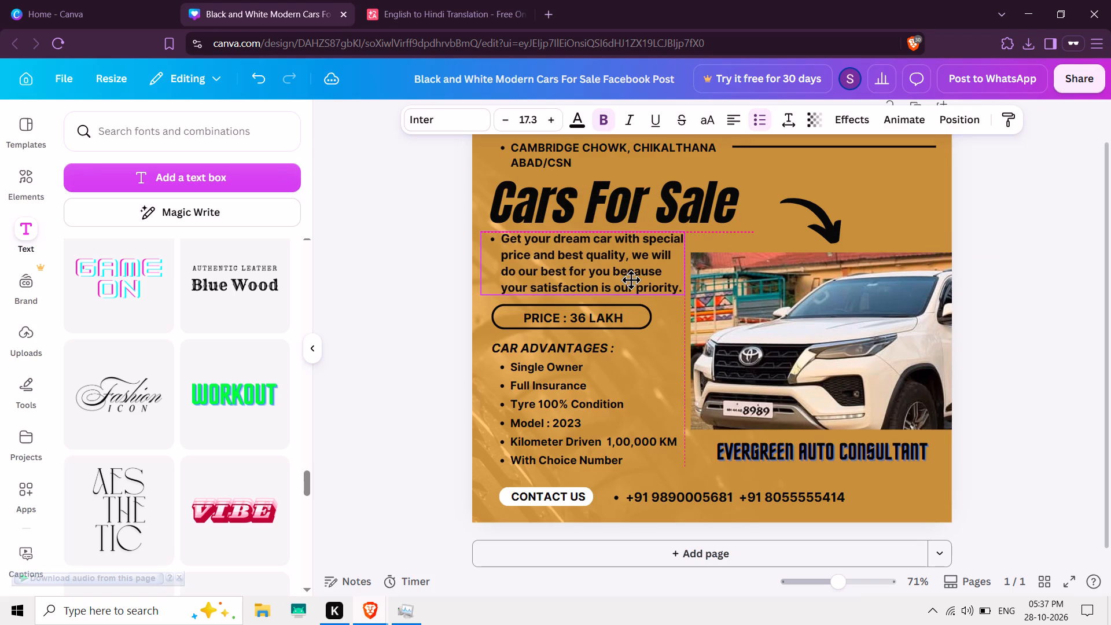
left_click_drag(631, 280, 631, 282)
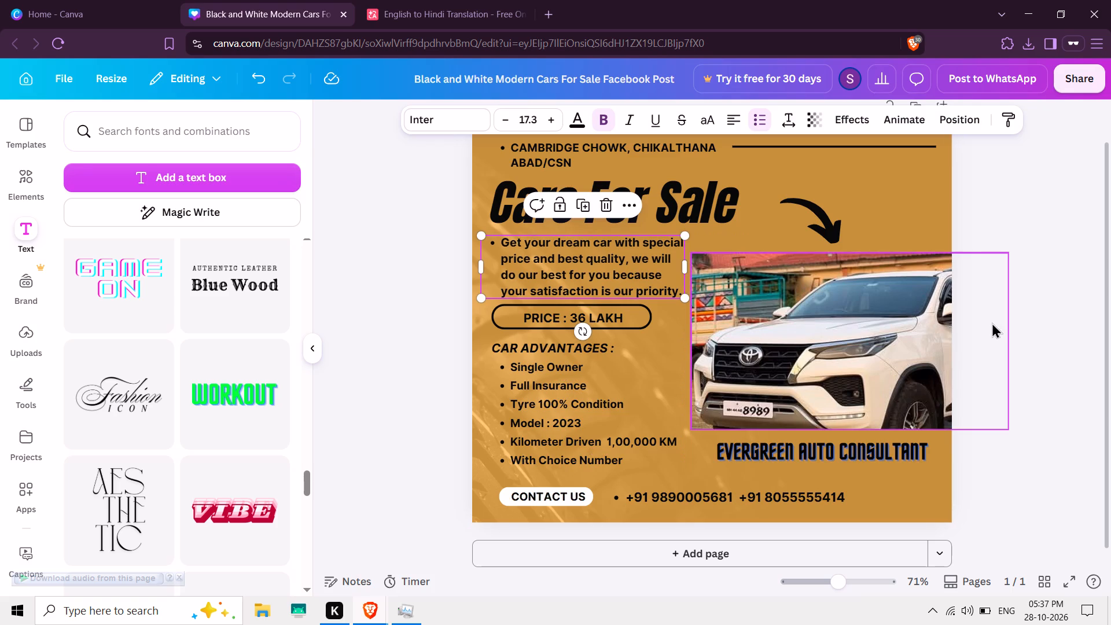
left_click(1010, 333)
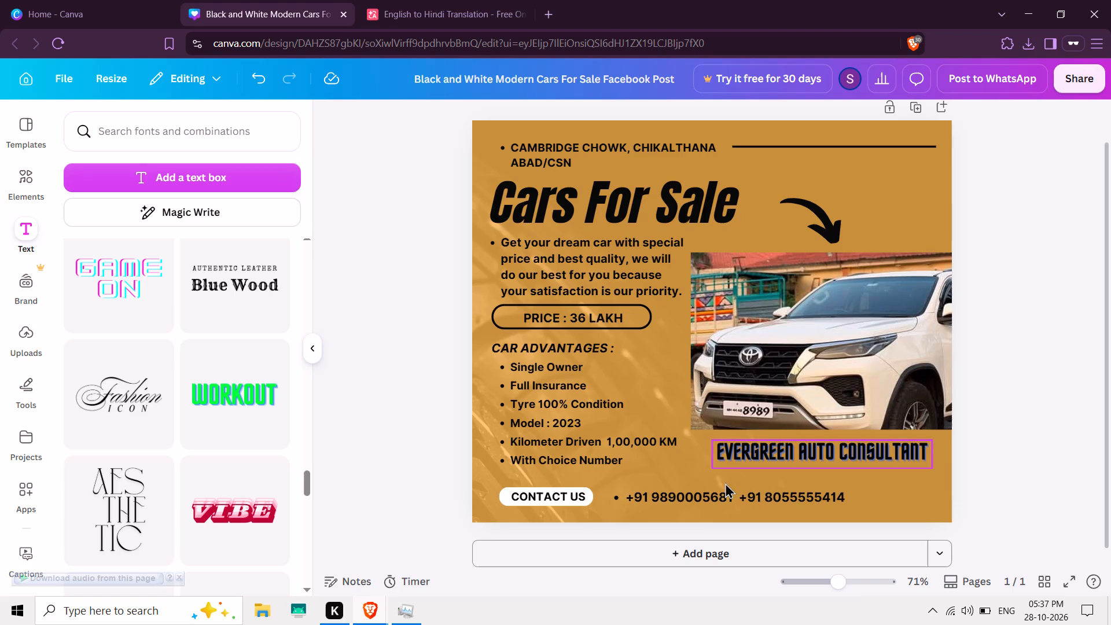
Move the contact phone numbers slightly left, closer to the CONTACT US label and level with it.
left_click_drag(722, 494, 716, 494)
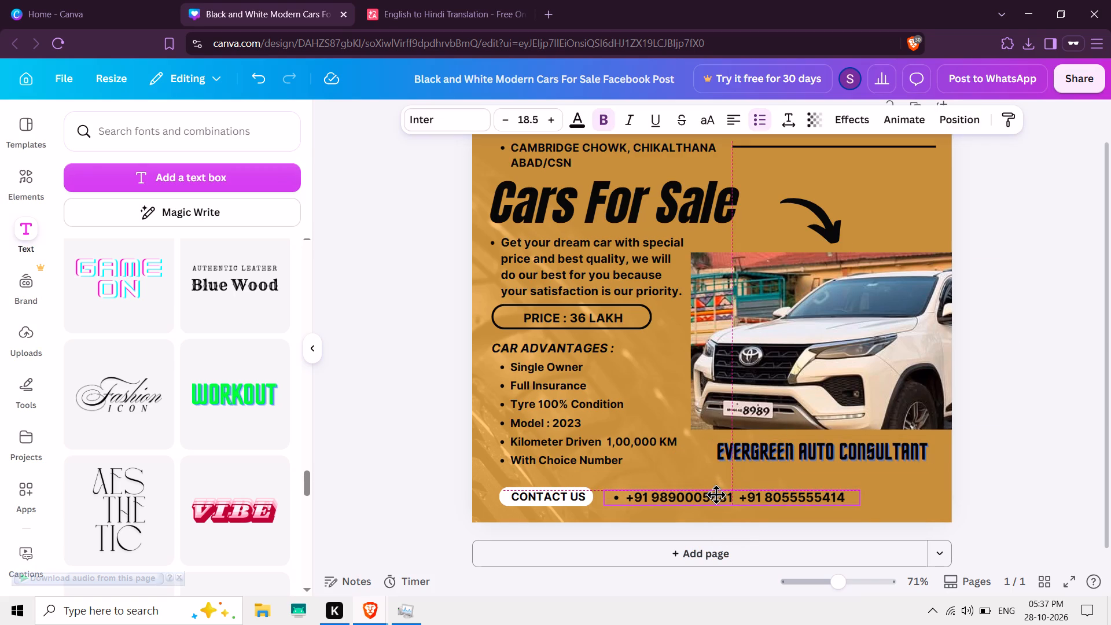
left_click_drag(716, 494, 717, 494)
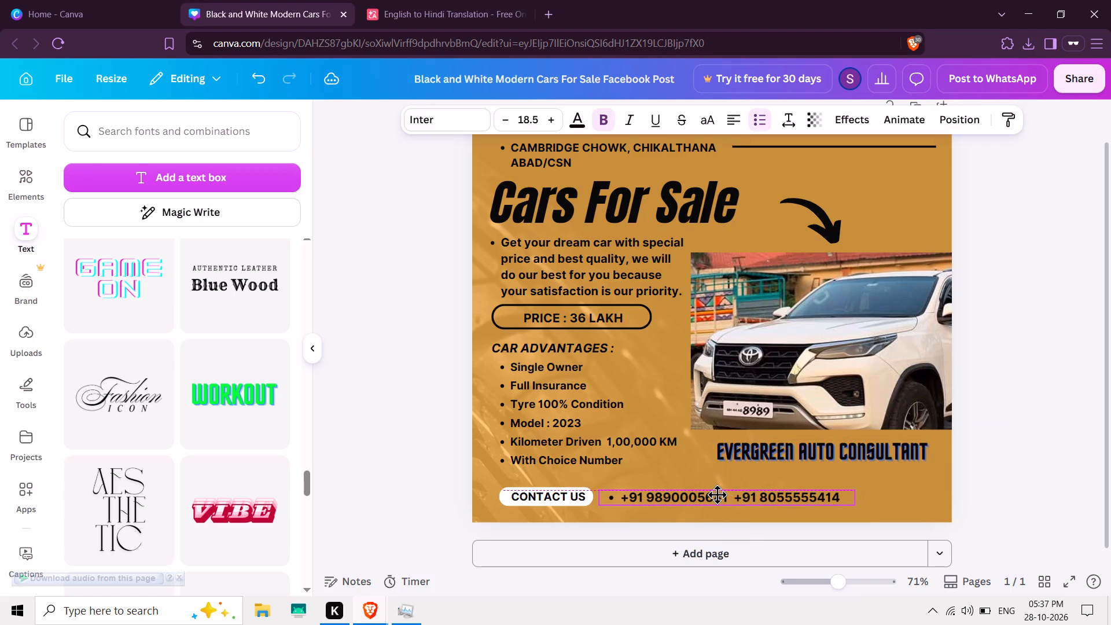
left_click_drag(717, 494, 715, 494)
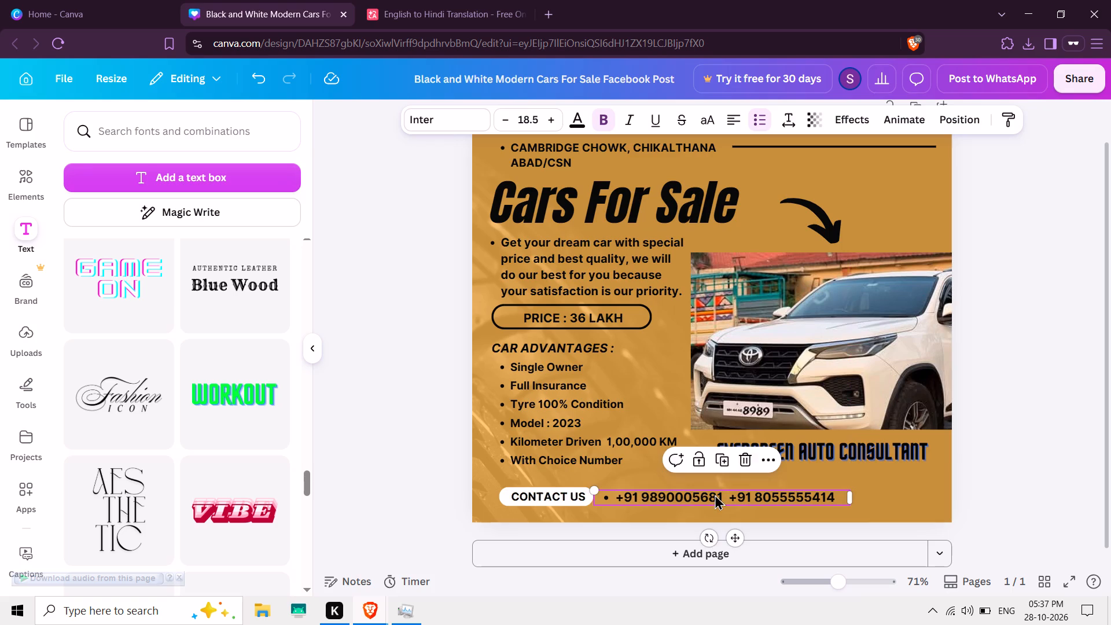
left_click(1003, 407)
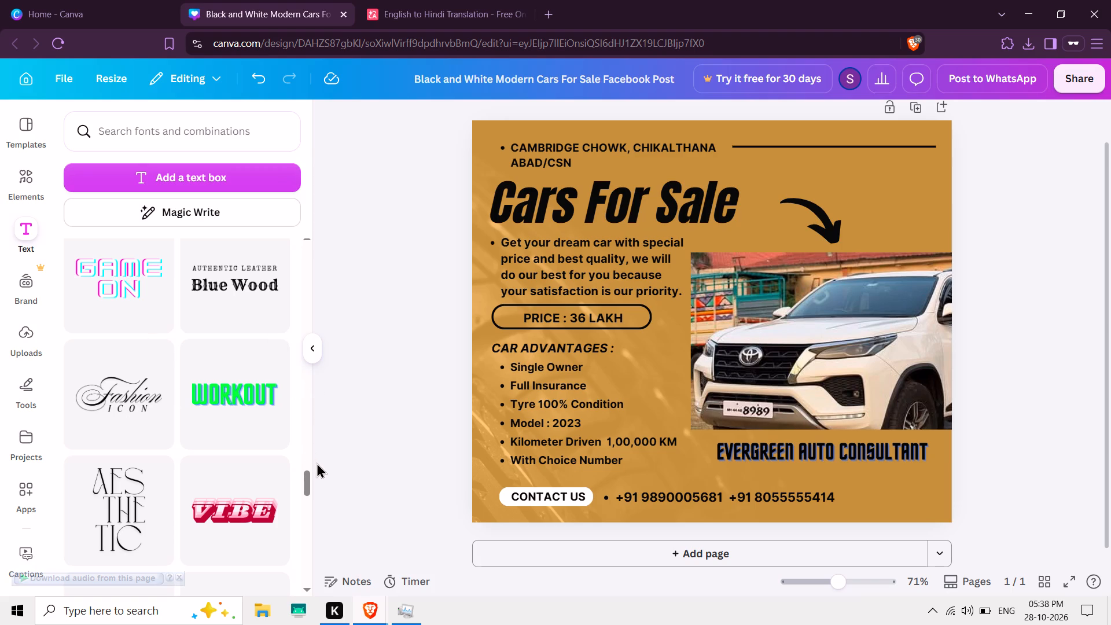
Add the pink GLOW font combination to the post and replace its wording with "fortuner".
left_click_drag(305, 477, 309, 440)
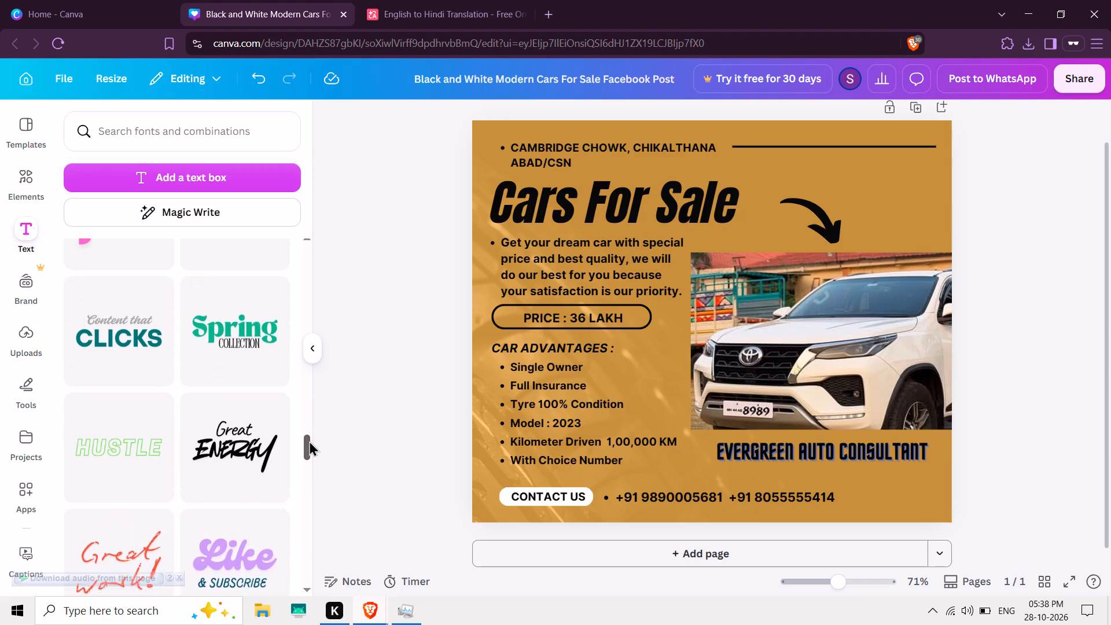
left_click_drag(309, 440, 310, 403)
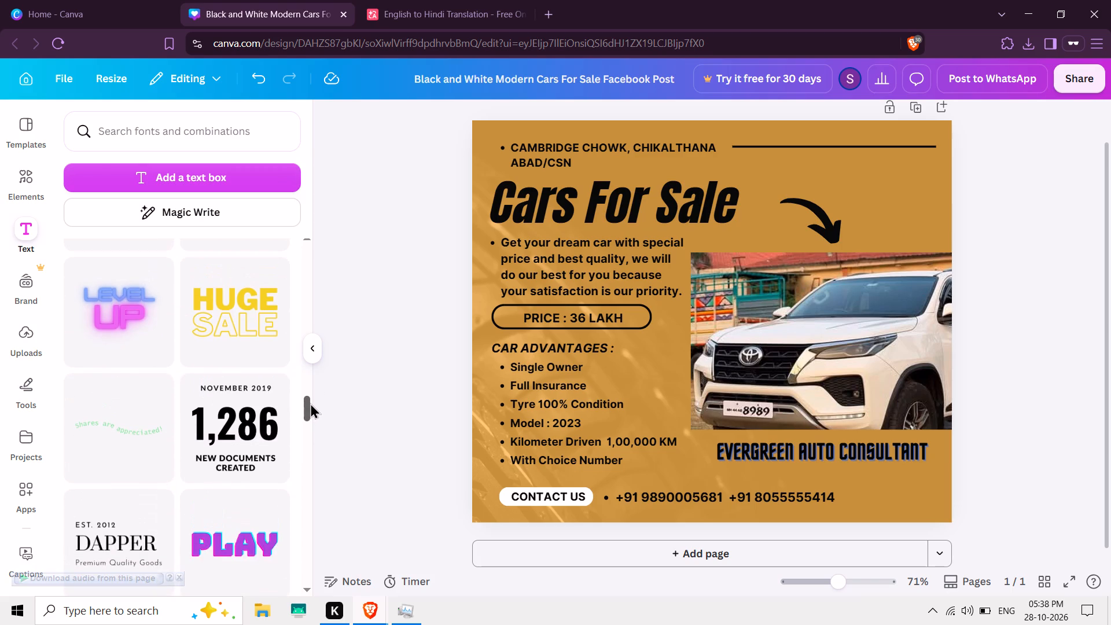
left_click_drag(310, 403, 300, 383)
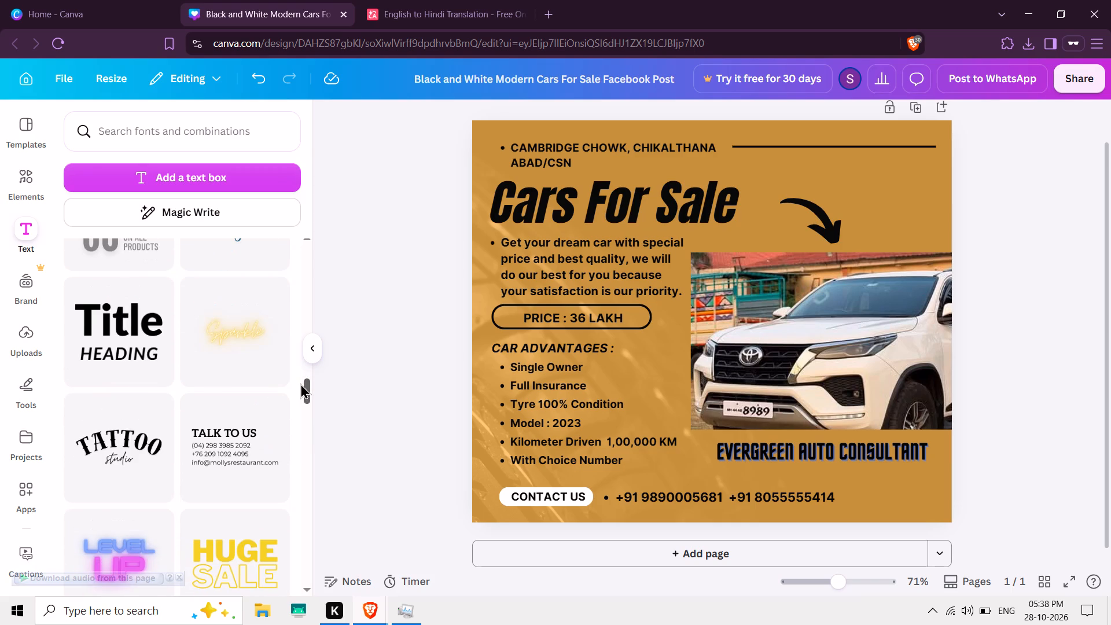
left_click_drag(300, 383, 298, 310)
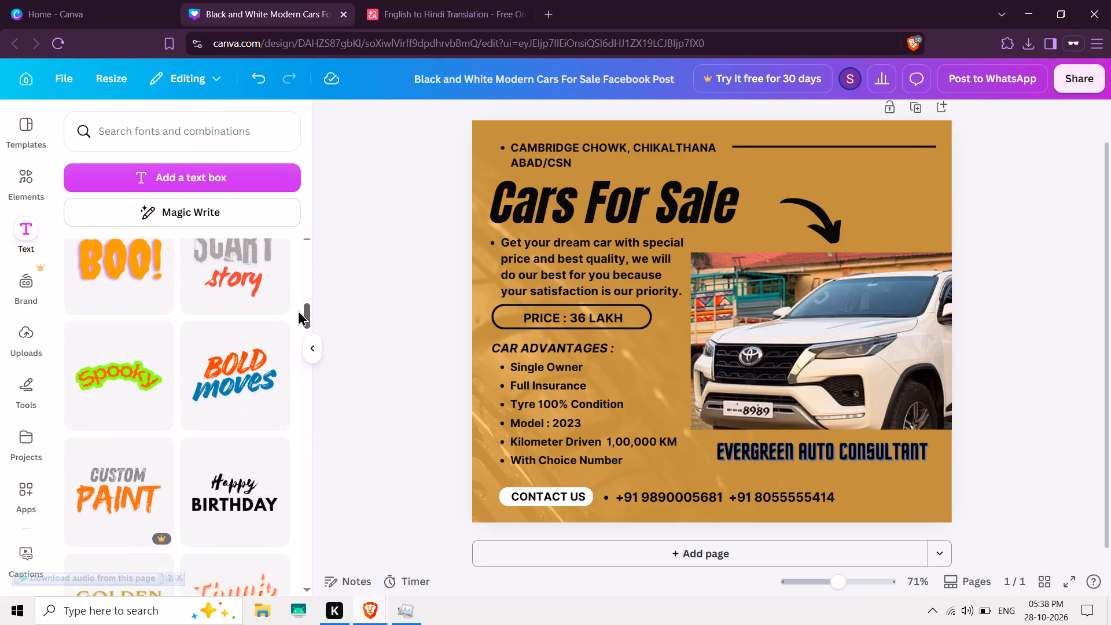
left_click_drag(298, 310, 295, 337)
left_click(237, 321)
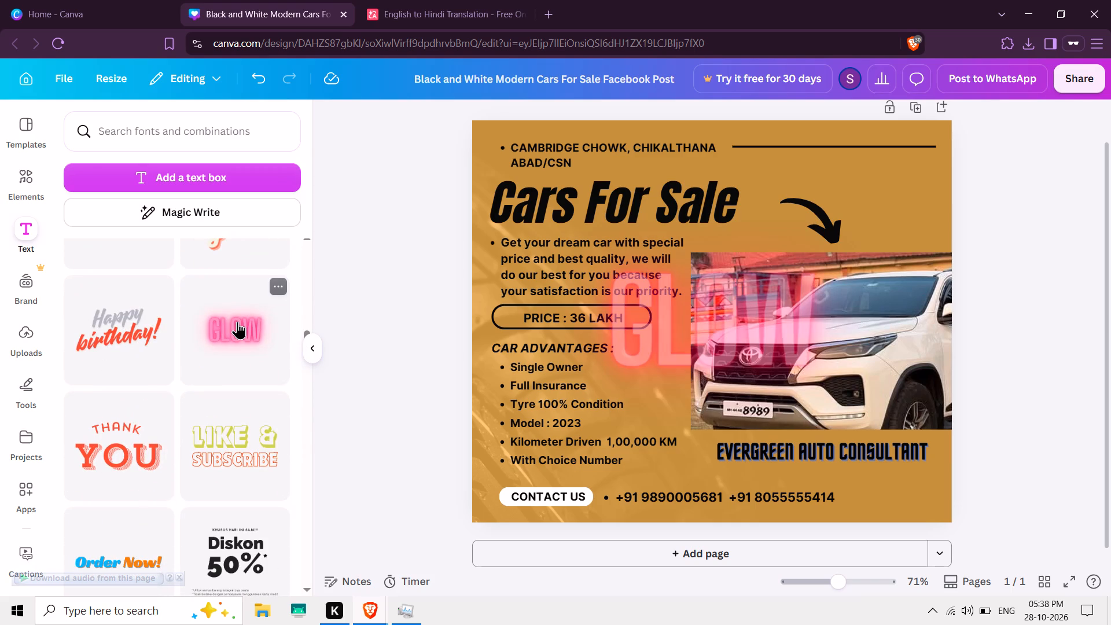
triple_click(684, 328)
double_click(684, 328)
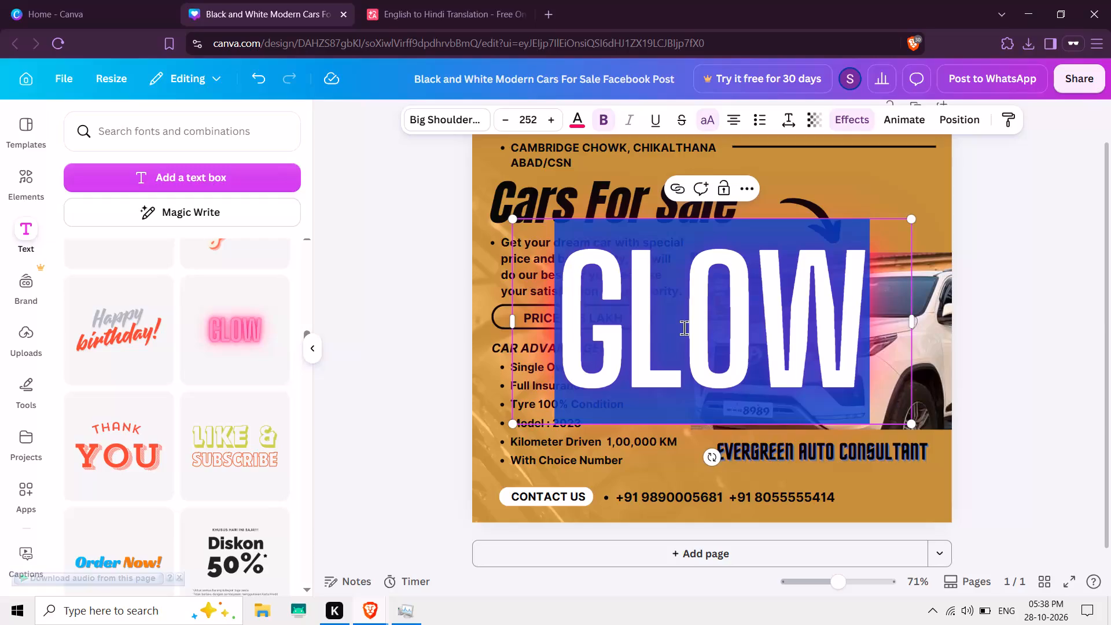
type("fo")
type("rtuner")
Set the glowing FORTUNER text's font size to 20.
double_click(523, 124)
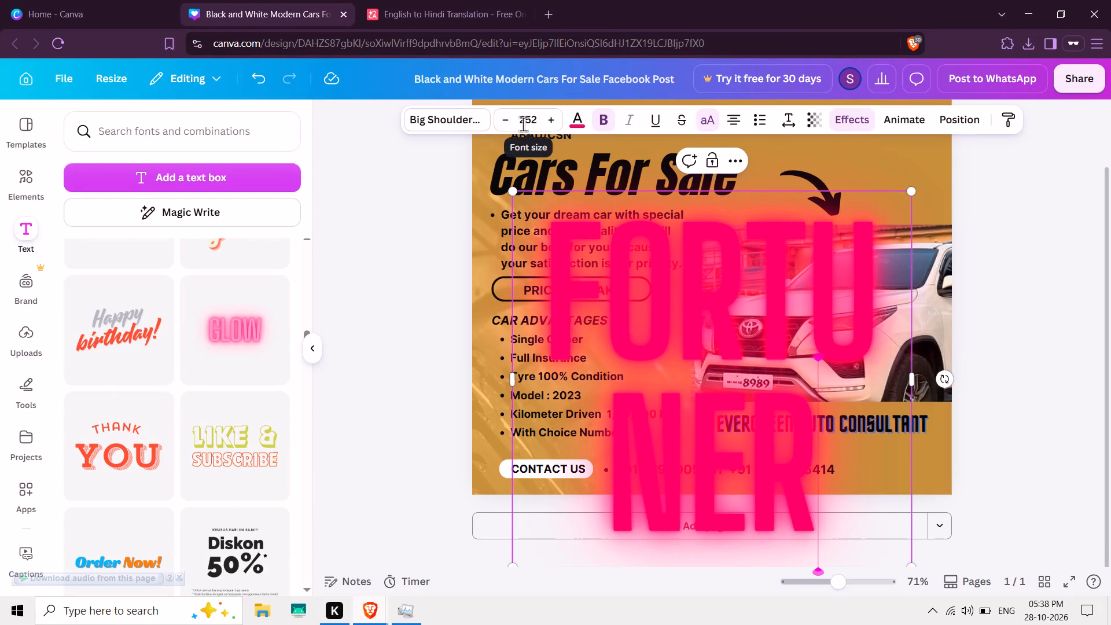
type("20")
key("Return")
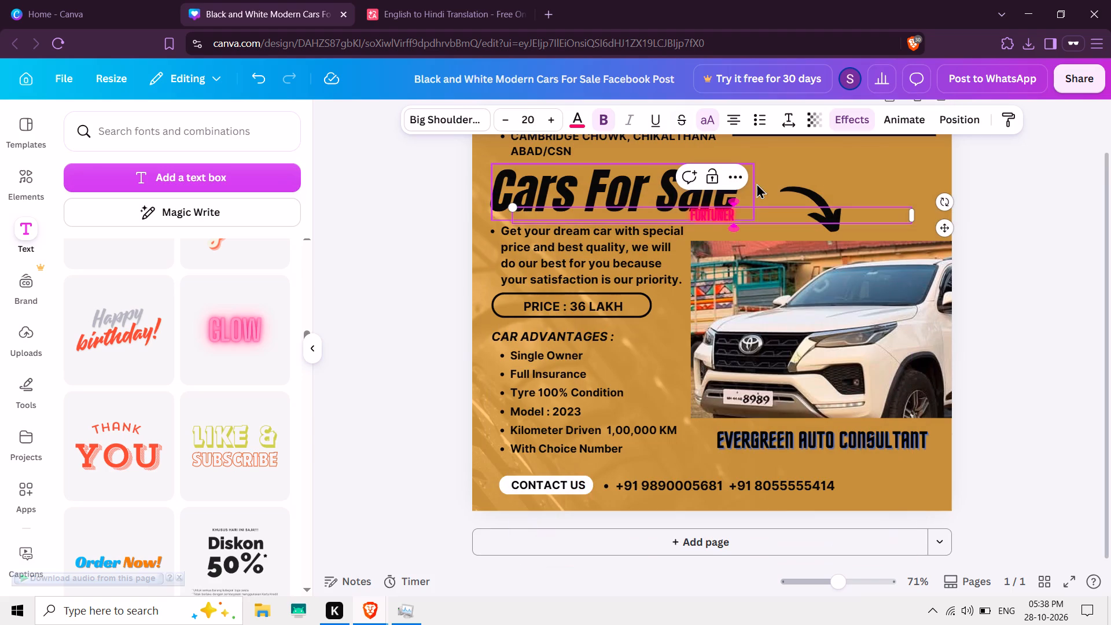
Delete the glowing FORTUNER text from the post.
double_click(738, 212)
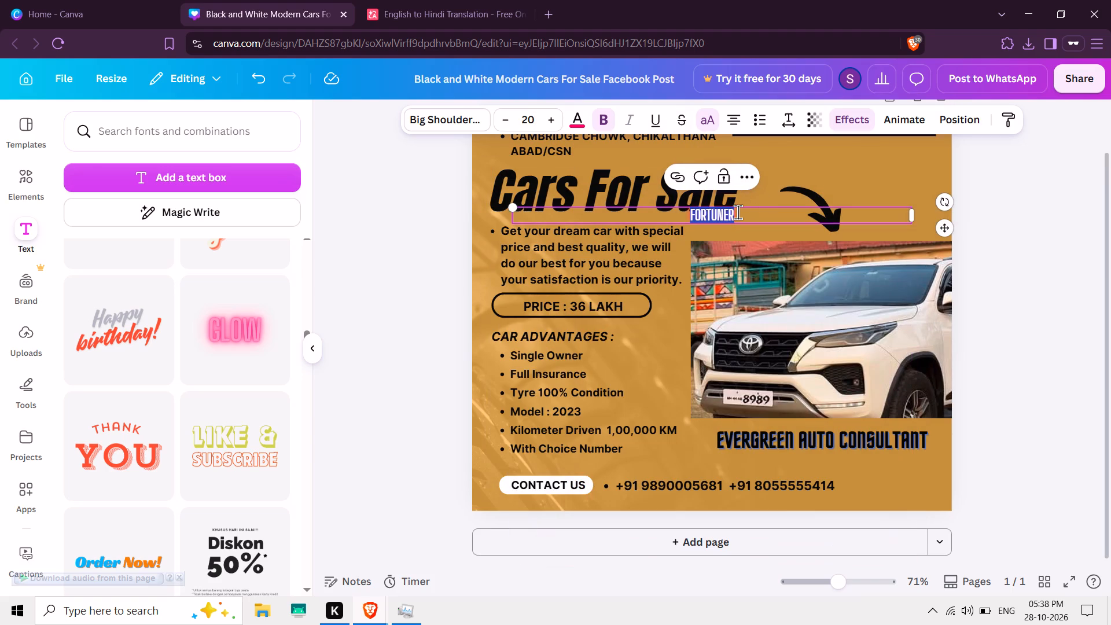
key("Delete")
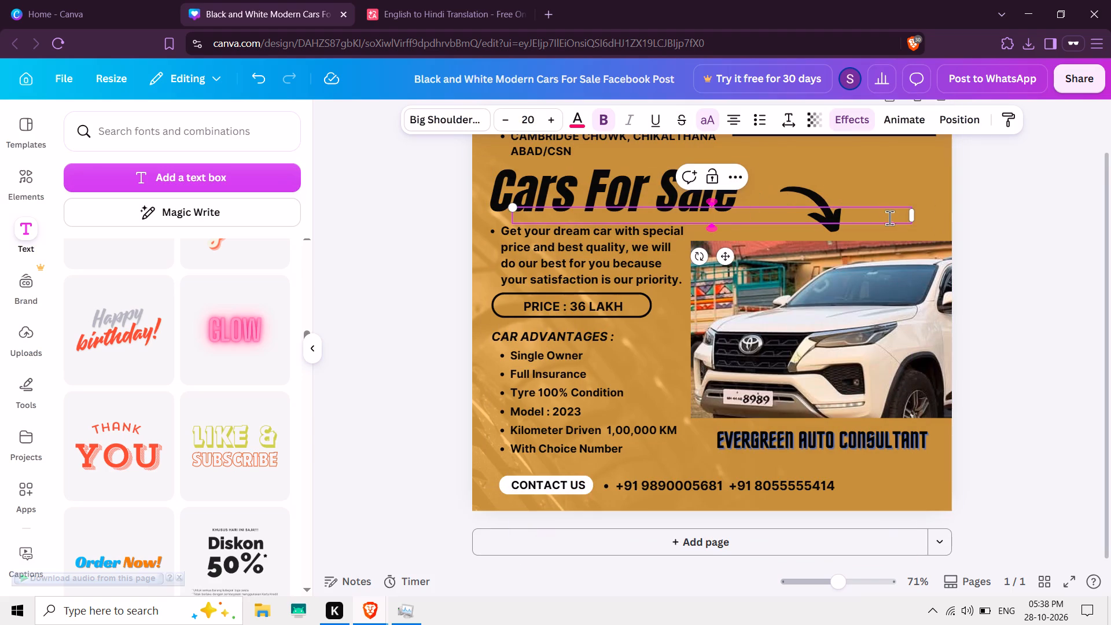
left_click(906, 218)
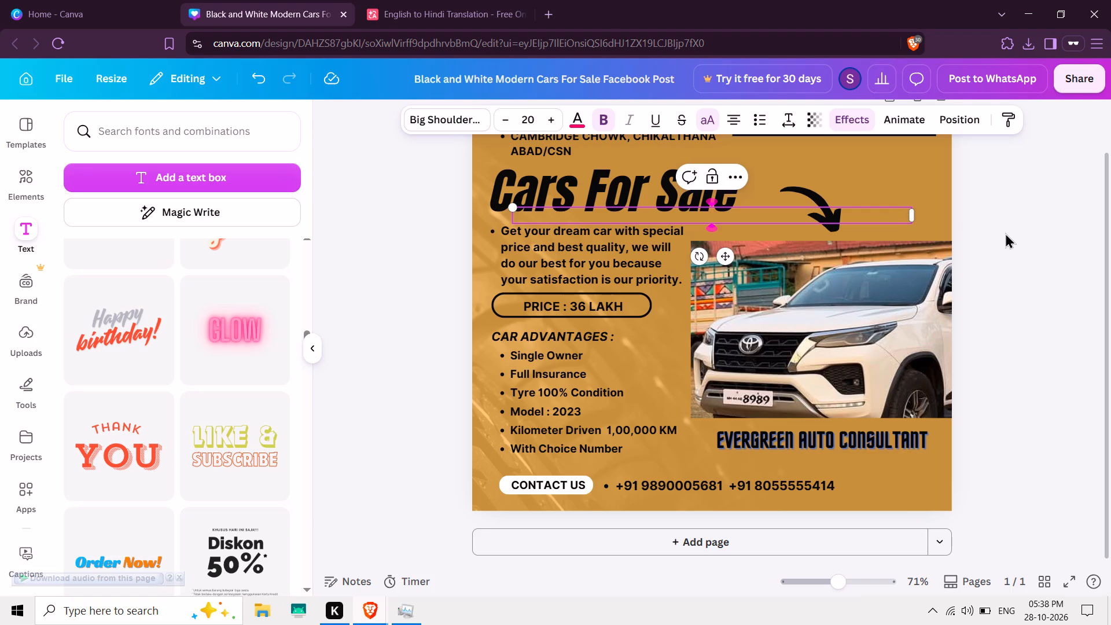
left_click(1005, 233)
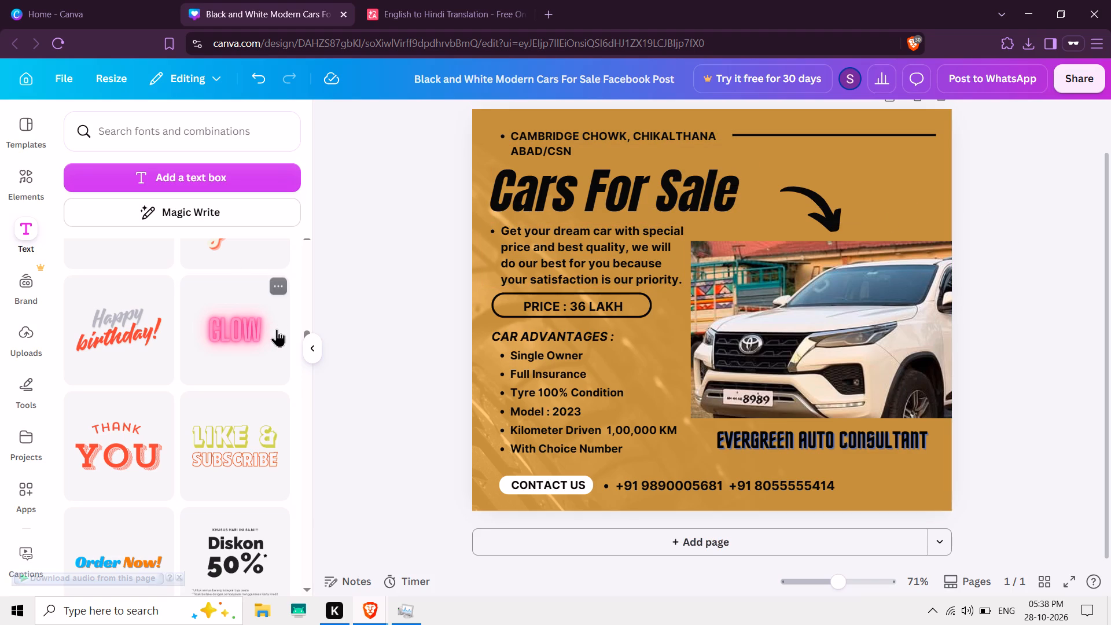
Add the green-on-black "static" font combination to the post.
left_click(304, 338)
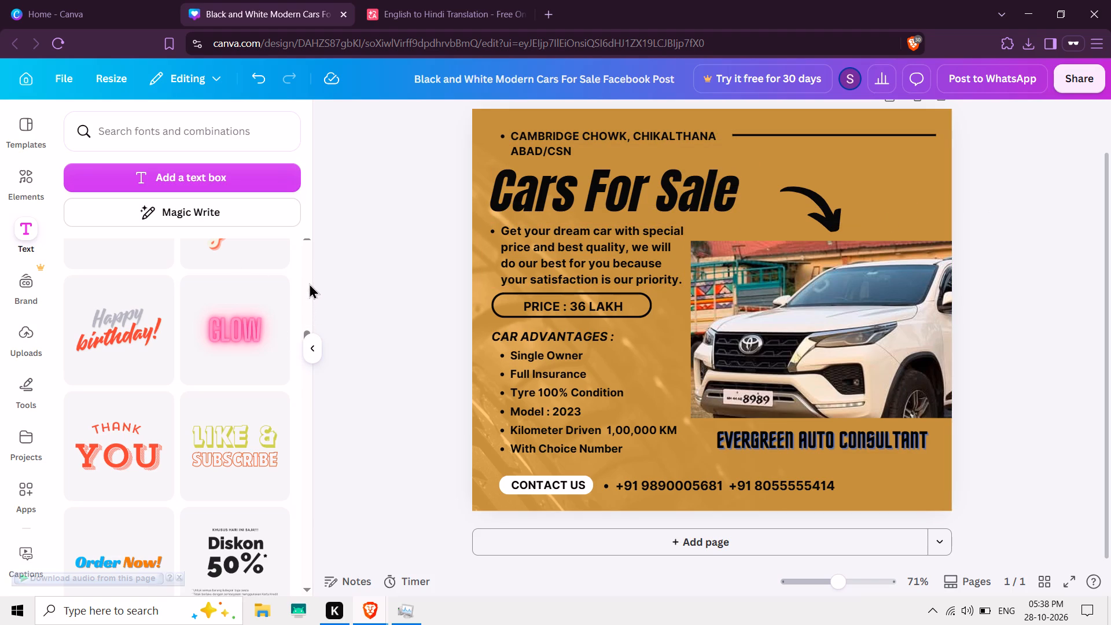
left_click_drag(307, 333, 311, 288)
left_click(311, 382)
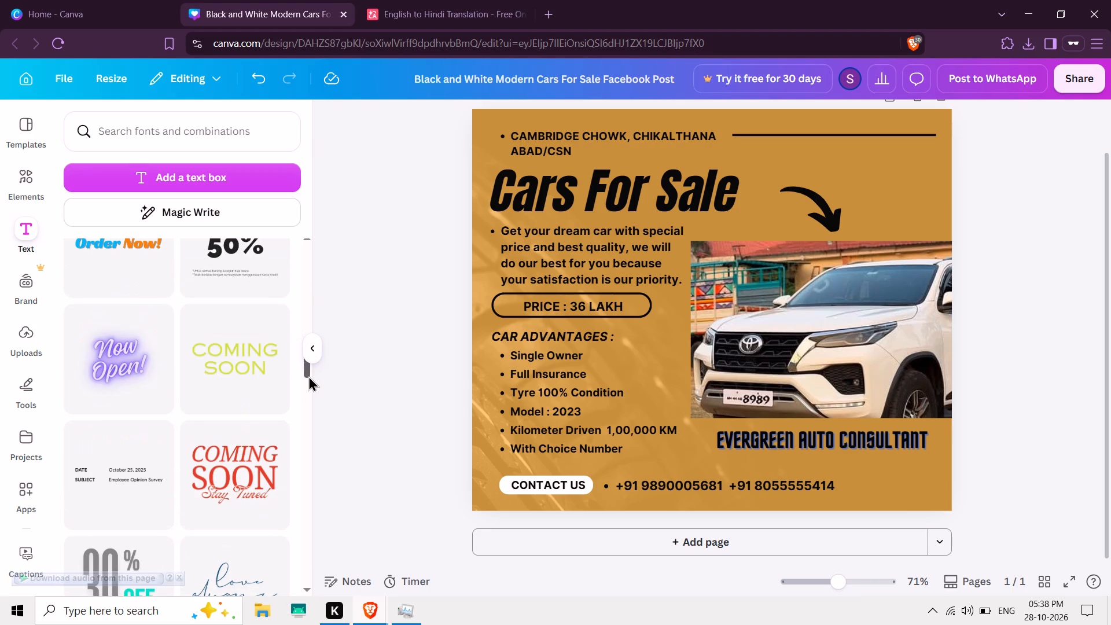
left_click_drag(308, 376, 311, 307)
left_click(133, 424)
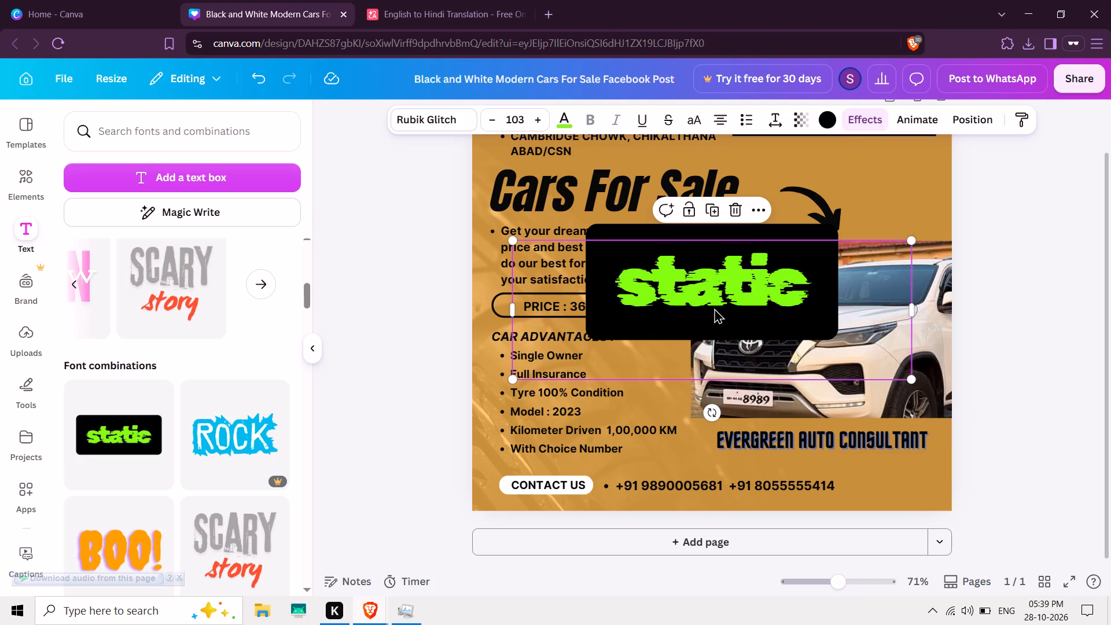
Set the "static" text's font size to 20.
triple_click(723, 291)
double_click(723, 291)
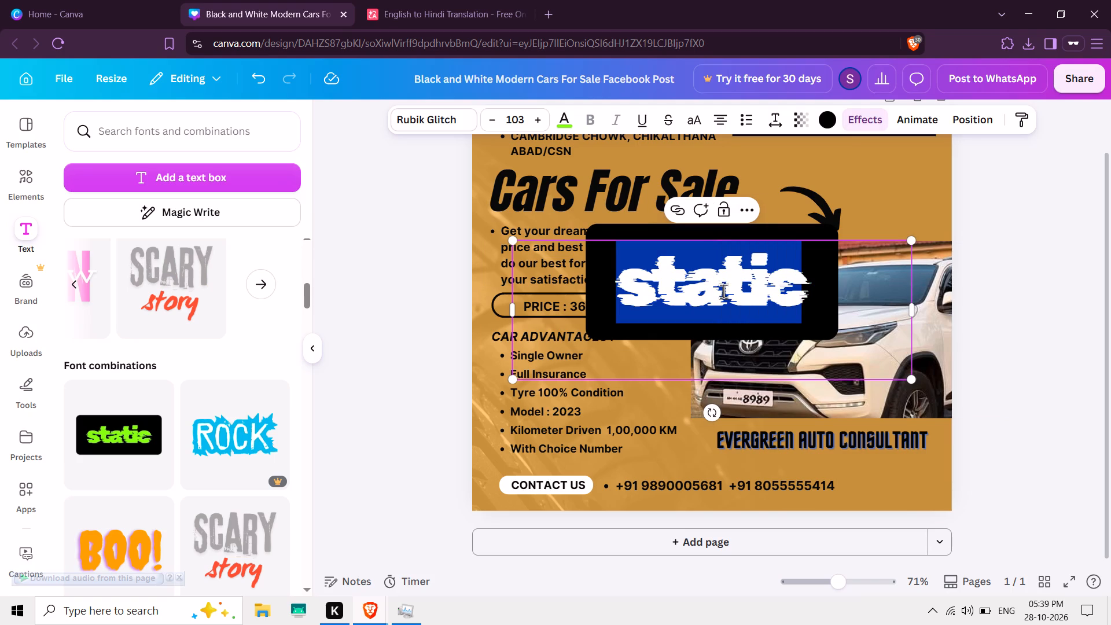
double_click(517, 116)
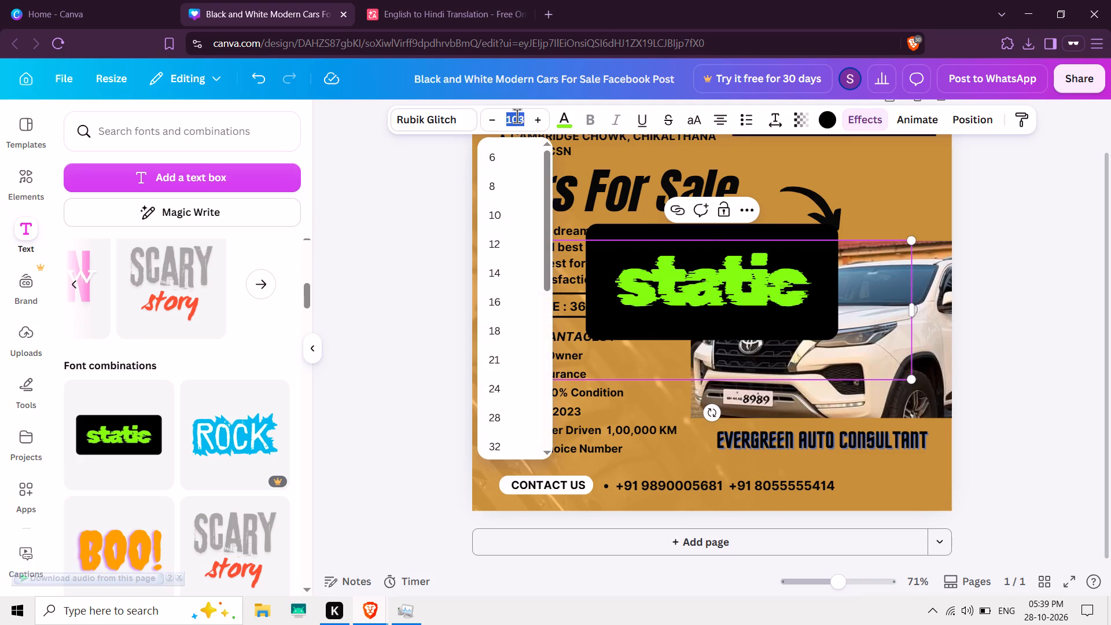
type("20")
key("Return")
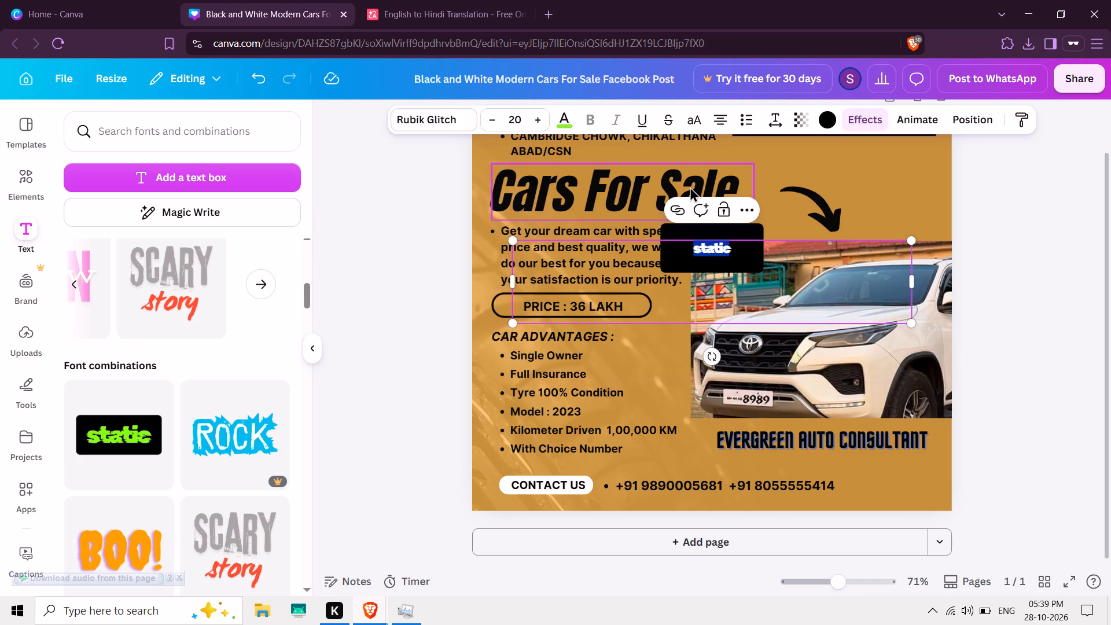
Replace the "static" wording with "FORTUNER SIGMA 4".
key("BackSpace")
type("fo")
key("BackSpace")
key("BackSpace")
key("shift+f")
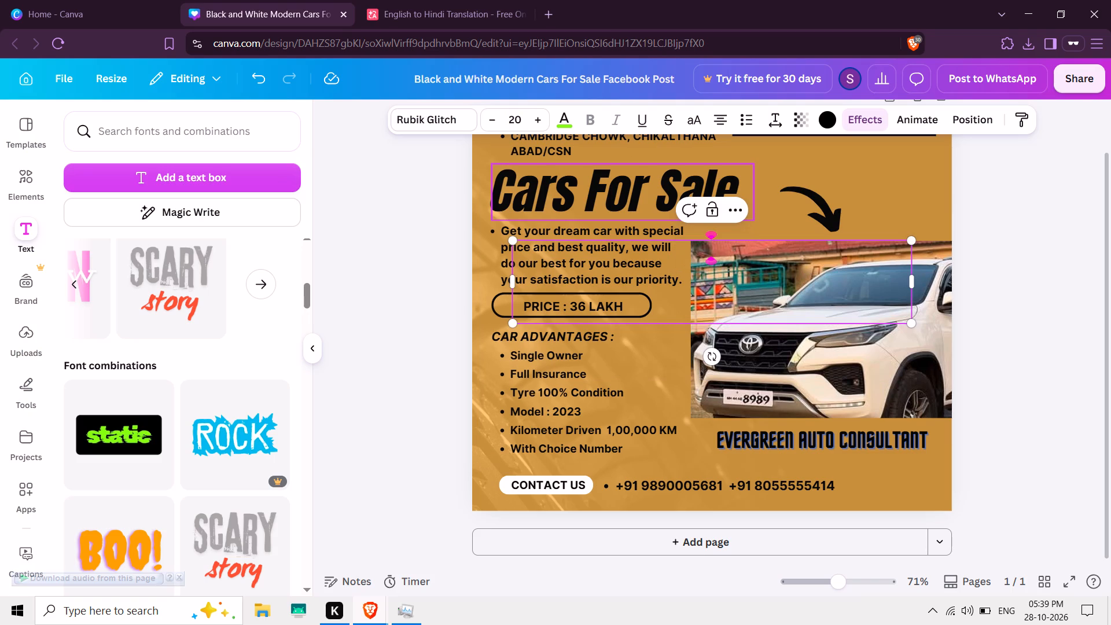
type("OR")
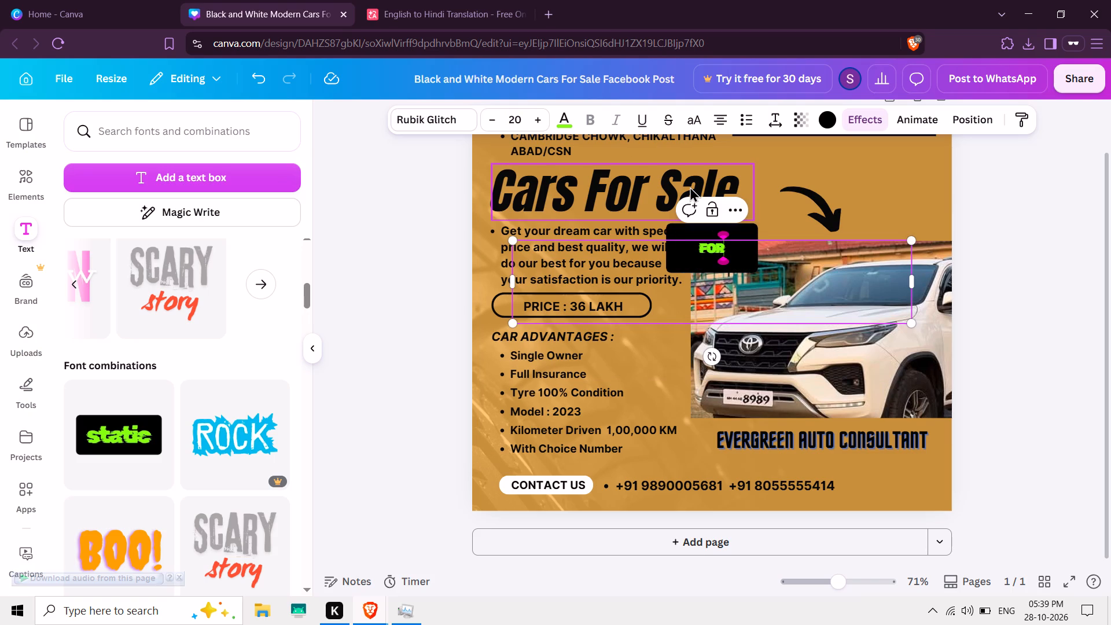
type("TUNER")
key("space")
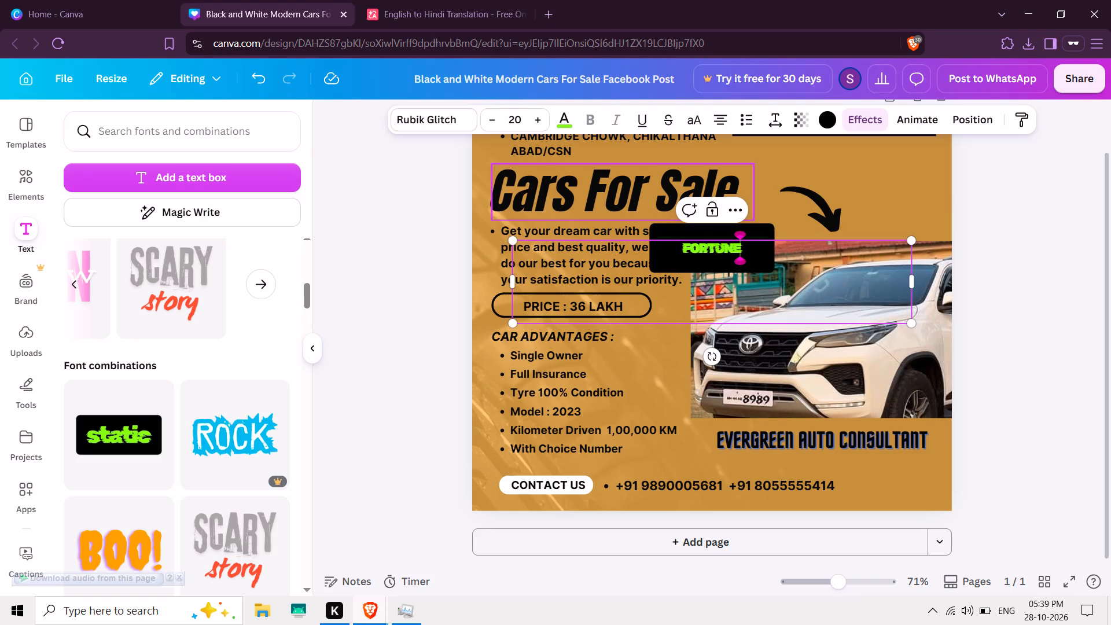
type("SIGMA")
key("space")
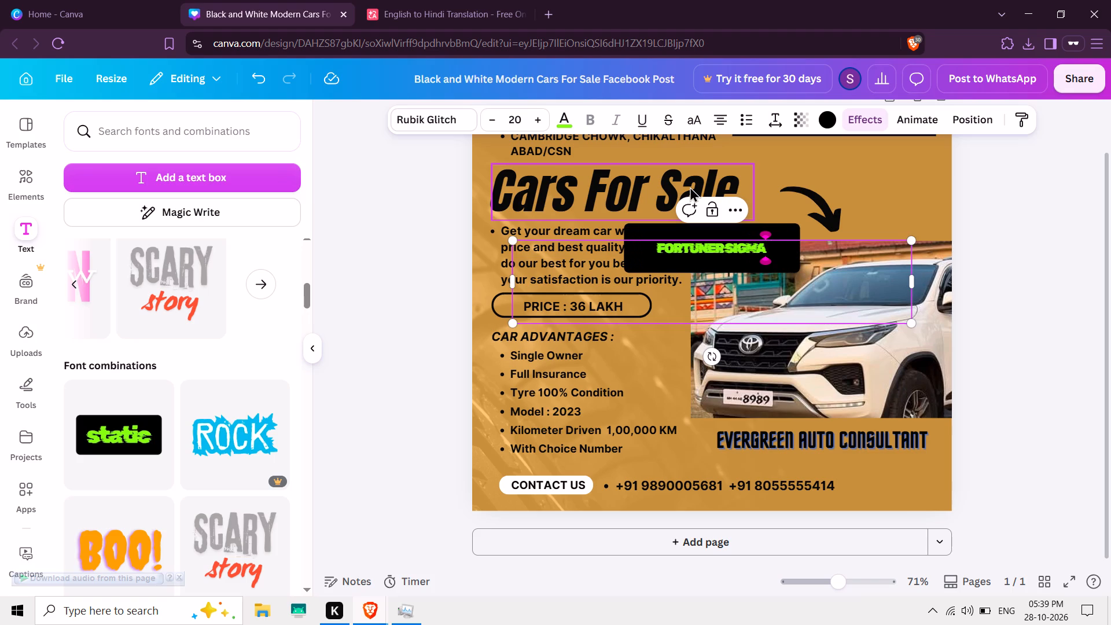
key("4")
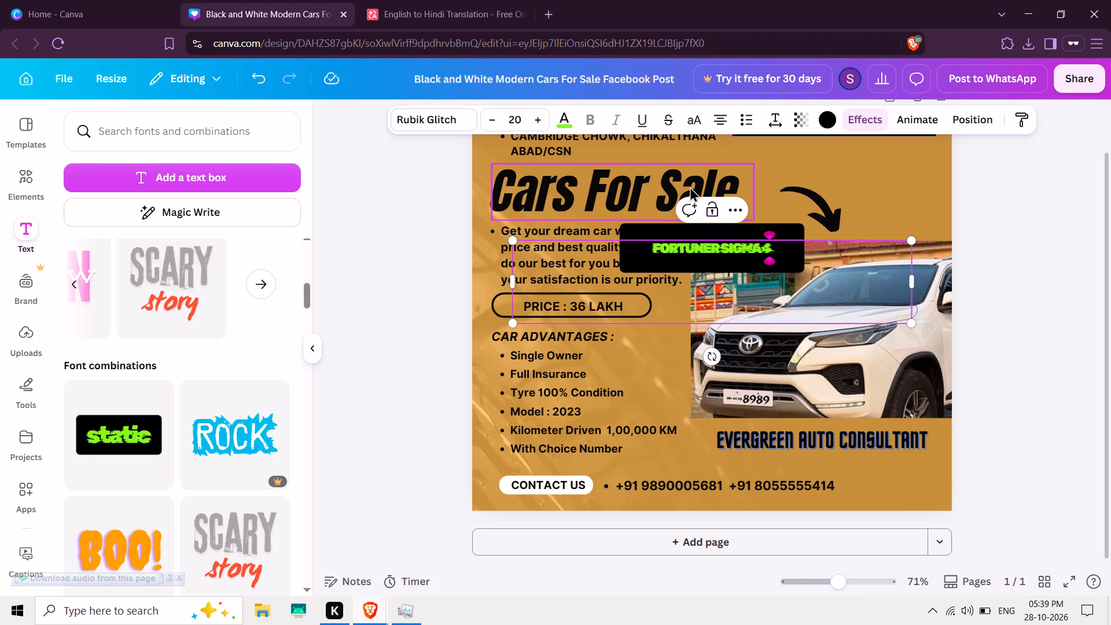
key("asterisk")
key("BackSpace")
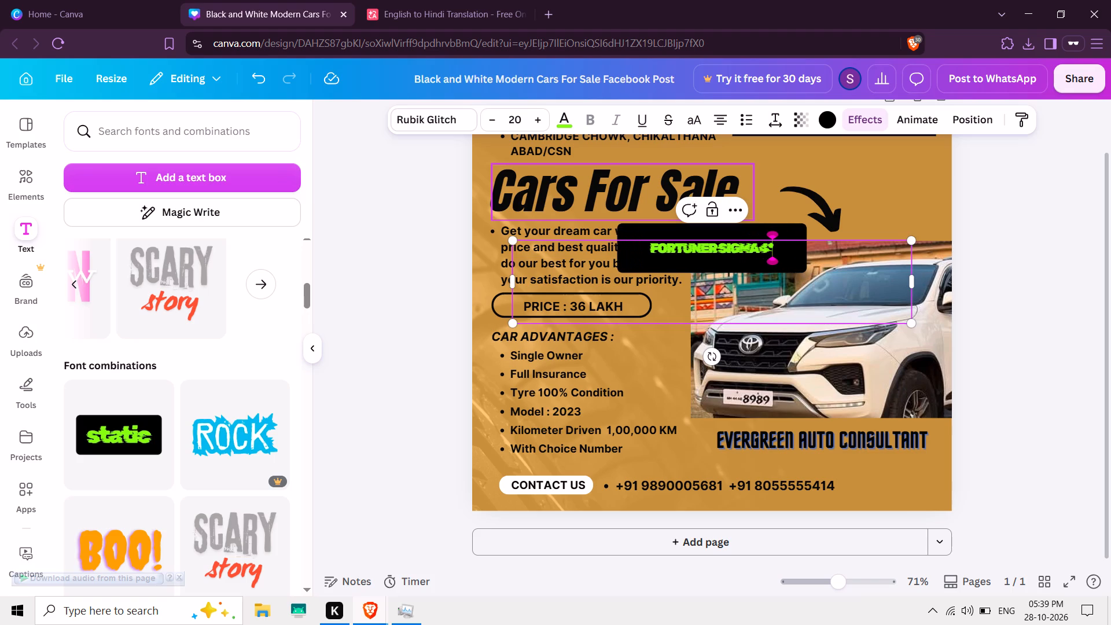
Widen the gap before the 4 in the FORTUNER SIGMA label with four extra spaces and continue editing around the number.
key("Left")
key("space")
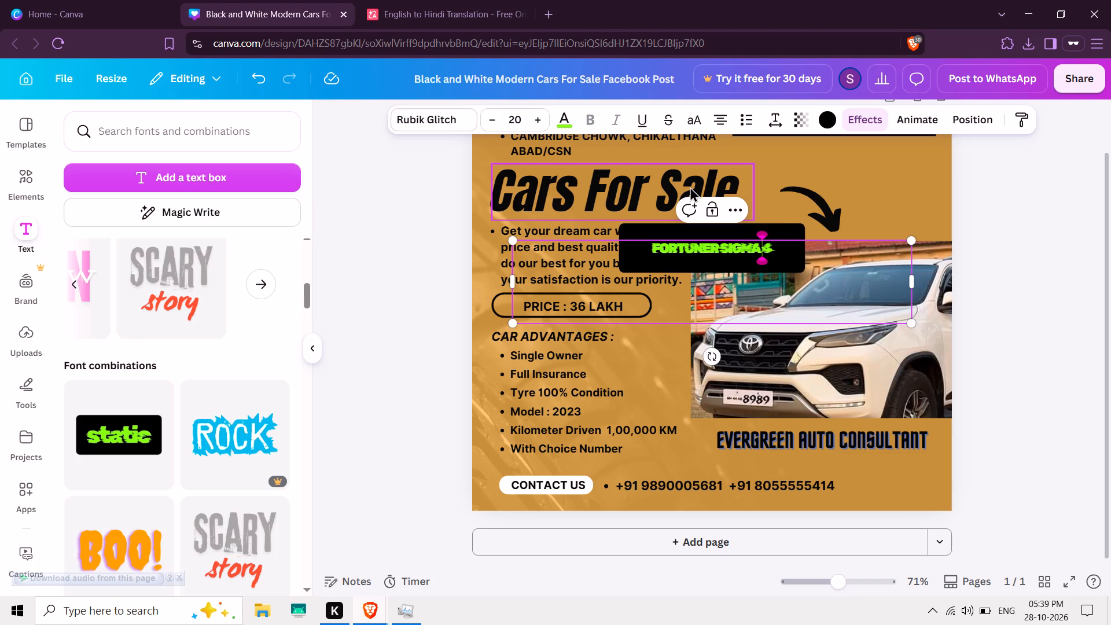
key("space")
key("space")
key("space")
key("Right")
key("Right")
key("Left")
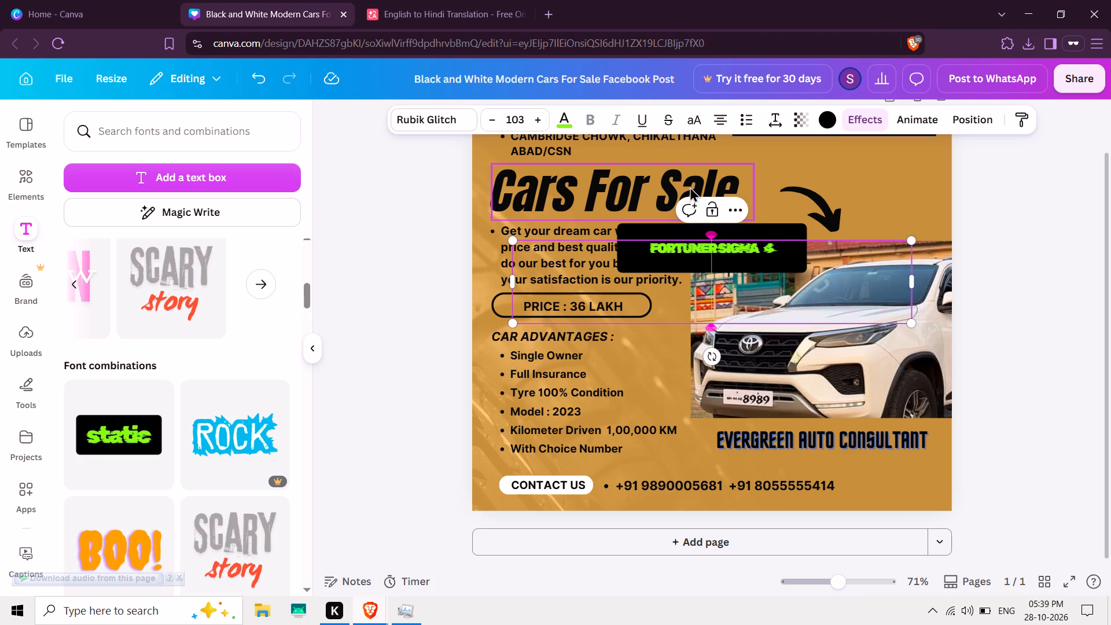
key("Right")
key("Left")
key("Left")
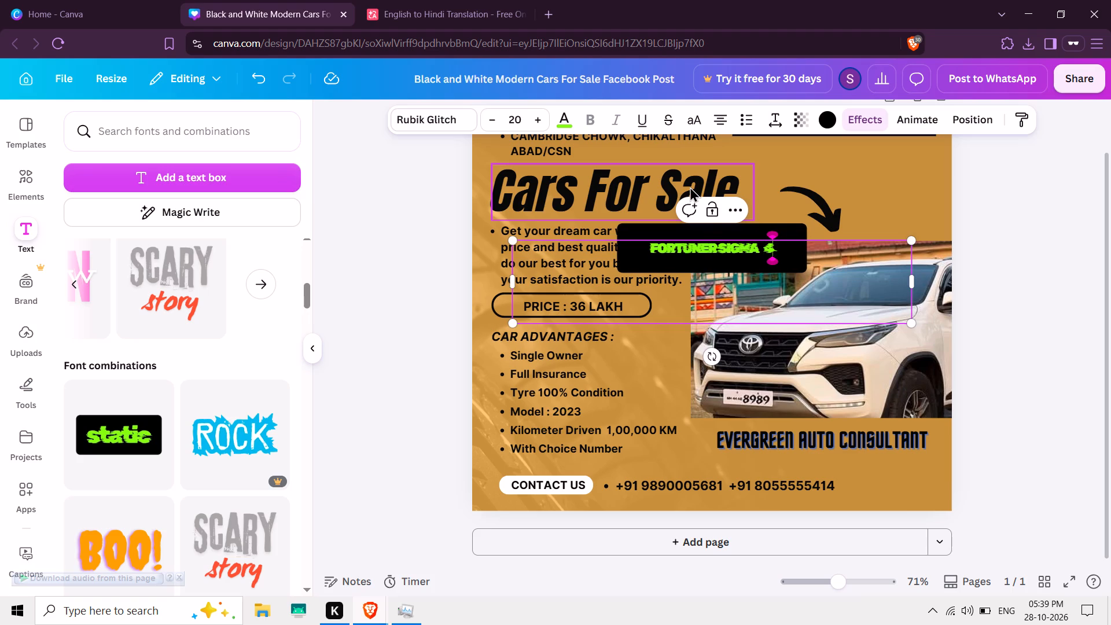
key("8")
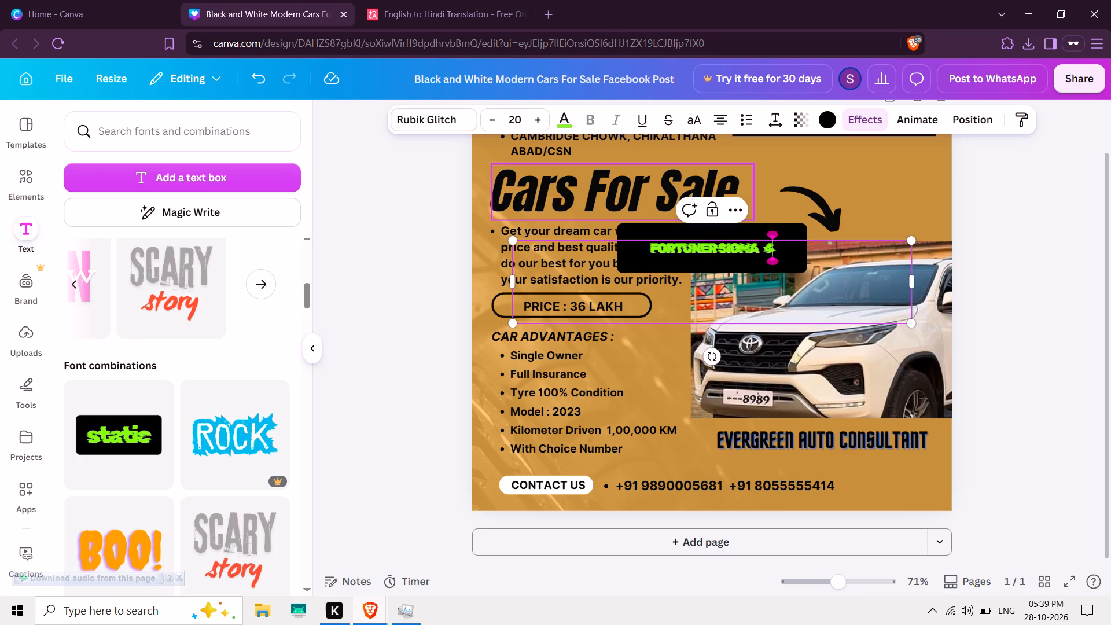
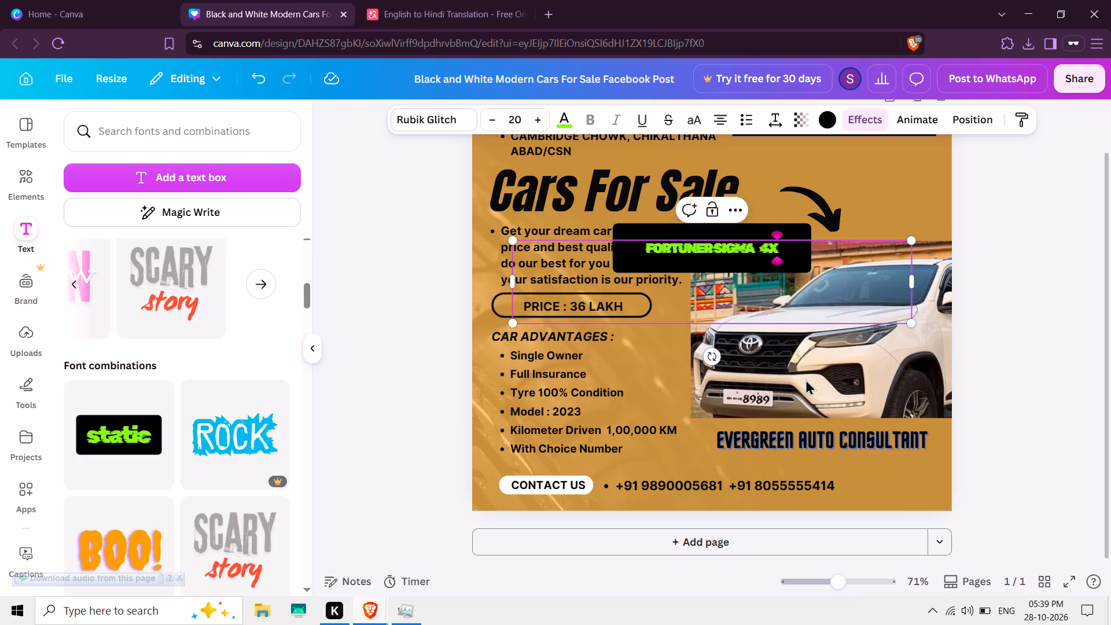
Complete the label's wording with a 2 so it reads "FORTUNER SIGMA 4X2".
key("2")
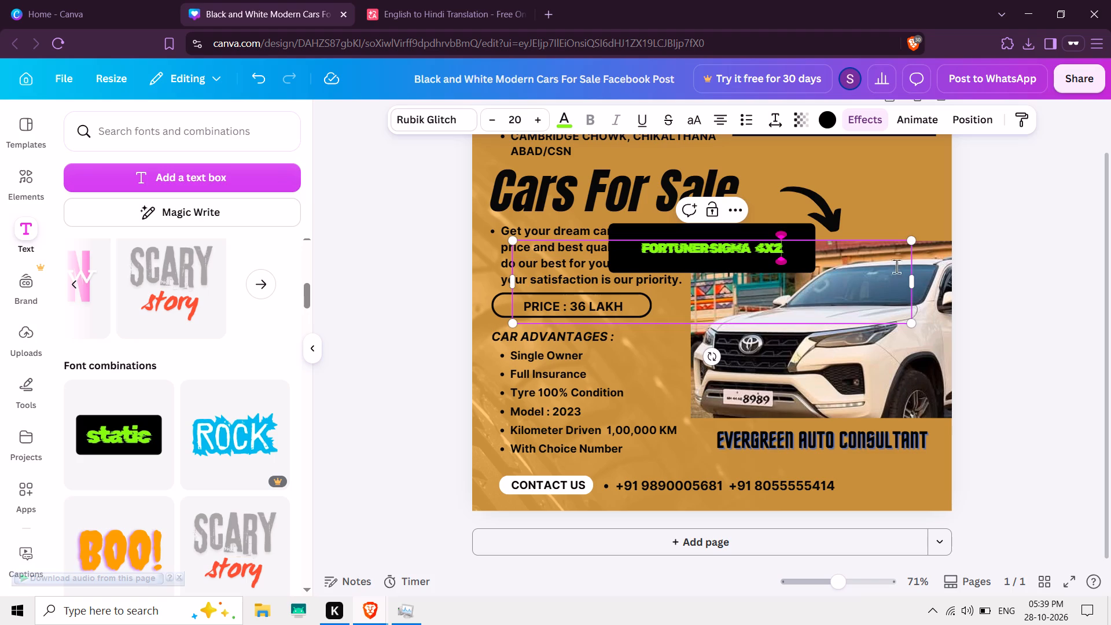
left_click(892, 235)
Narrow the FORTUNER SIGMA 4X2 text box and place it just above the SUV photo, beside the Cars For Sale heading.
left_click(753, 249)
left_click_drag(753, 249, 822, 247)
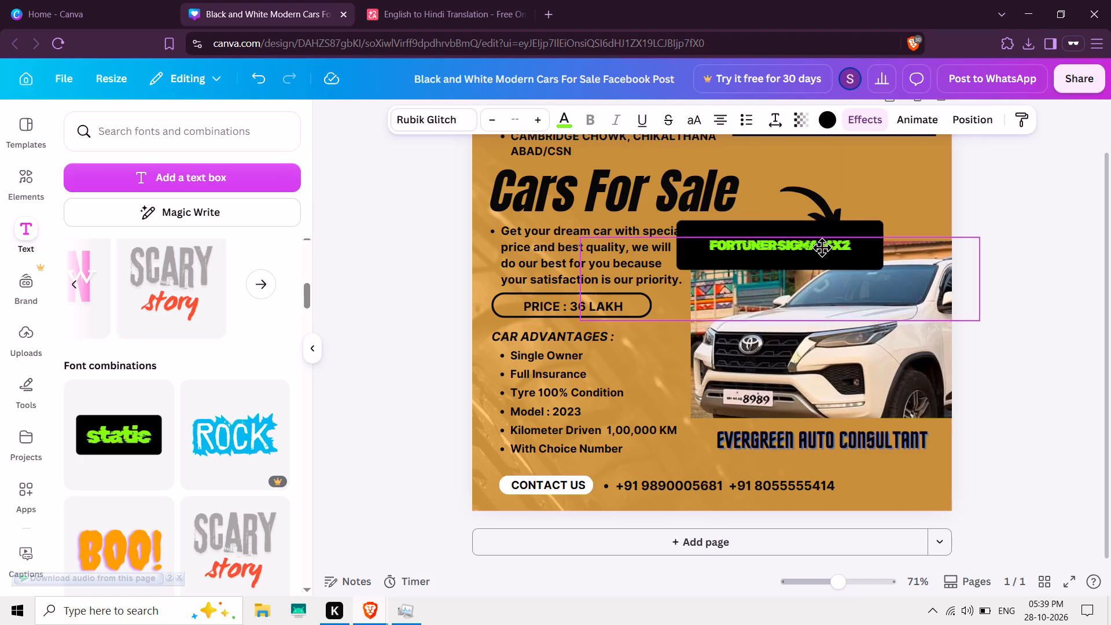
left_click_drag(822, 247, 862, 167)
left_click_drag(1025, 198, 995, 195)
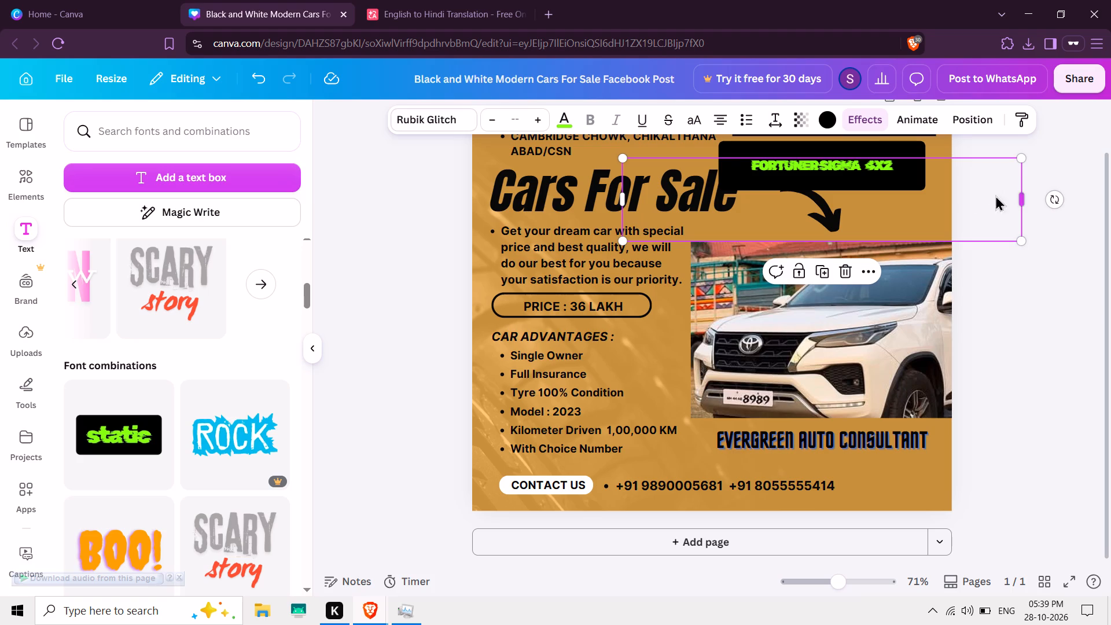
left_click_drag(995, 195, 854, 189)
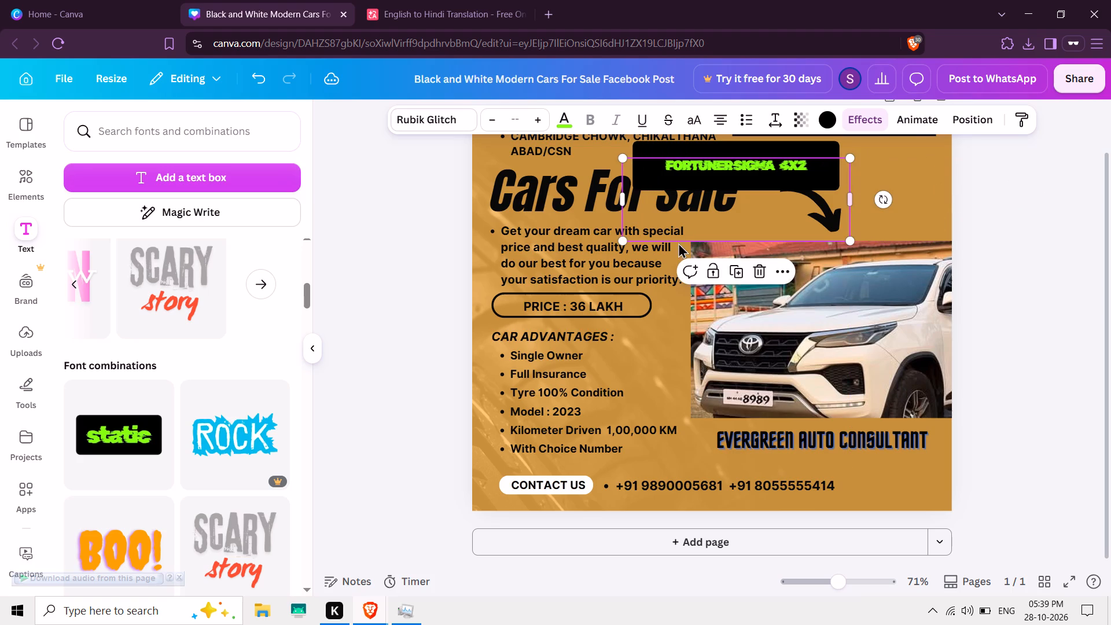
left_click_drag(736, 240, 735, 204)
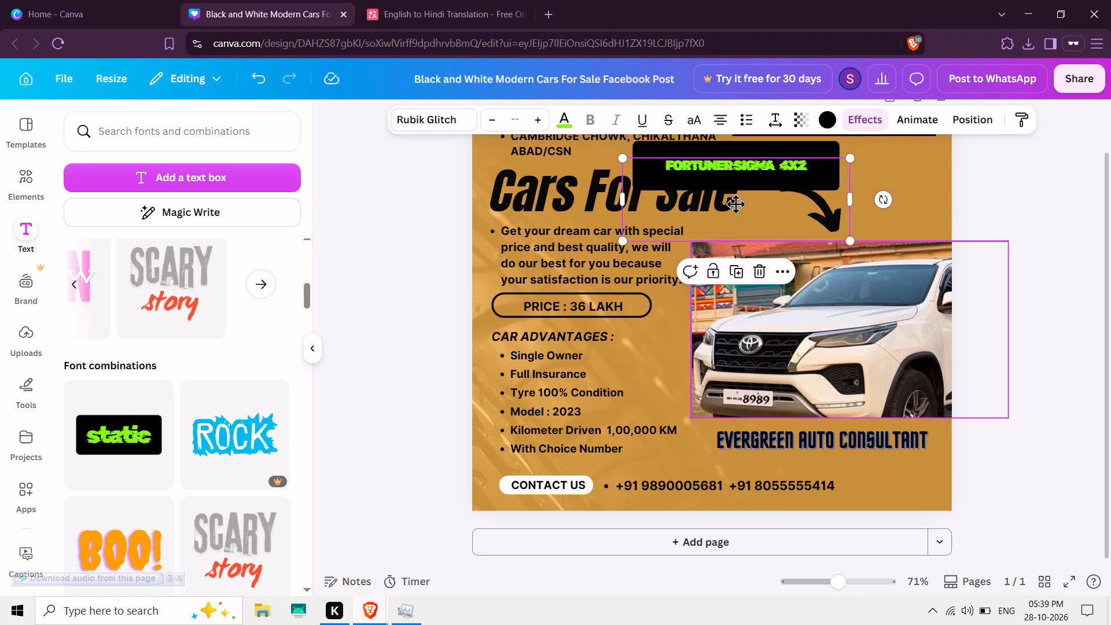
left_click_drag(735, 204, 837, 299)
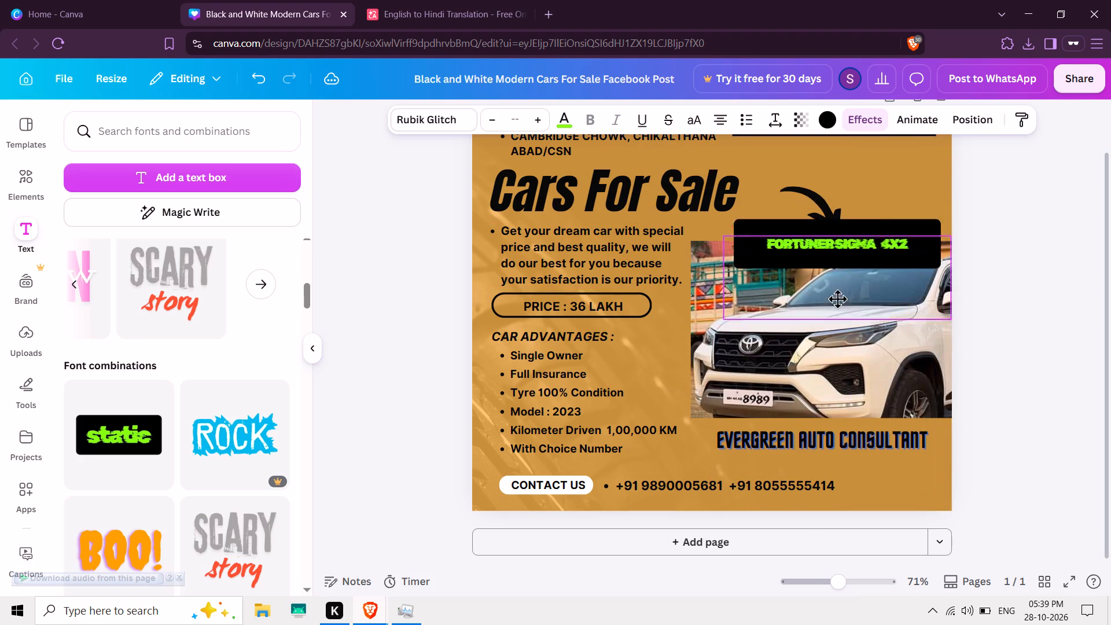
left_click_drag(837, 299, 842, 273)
Delete the green-on-black FORTUNER SIGMA 4X2 label from the post.
left_click(866, 161)
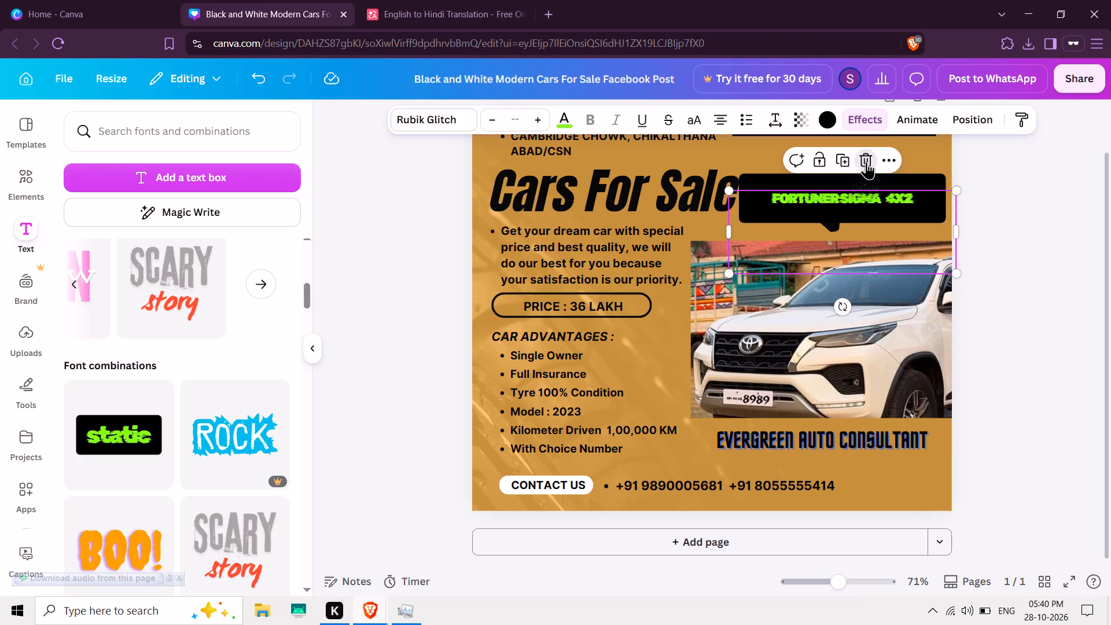
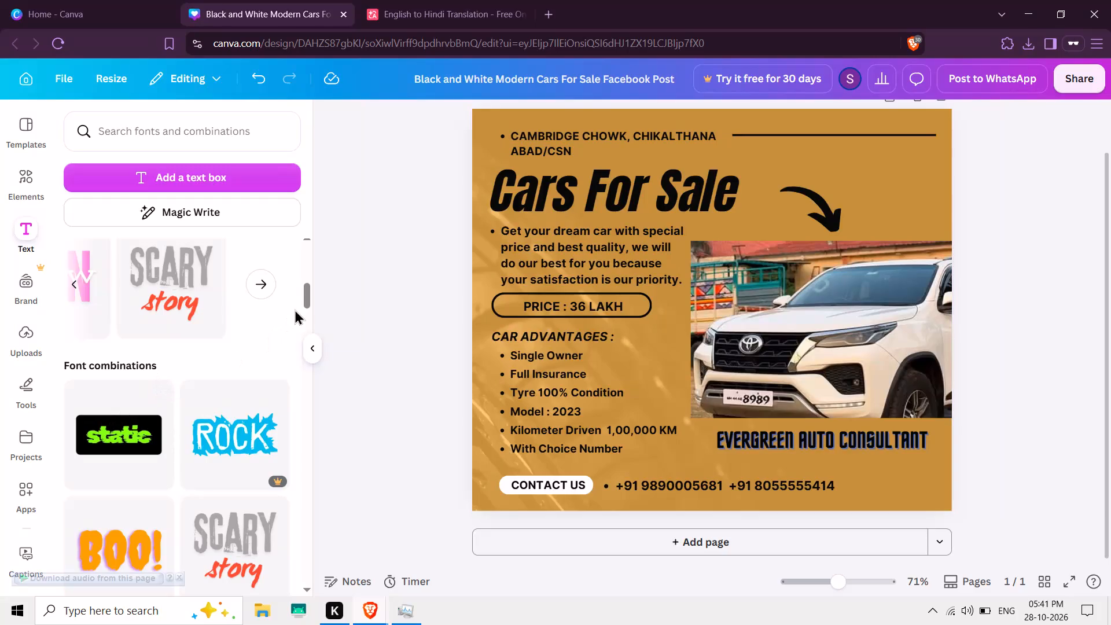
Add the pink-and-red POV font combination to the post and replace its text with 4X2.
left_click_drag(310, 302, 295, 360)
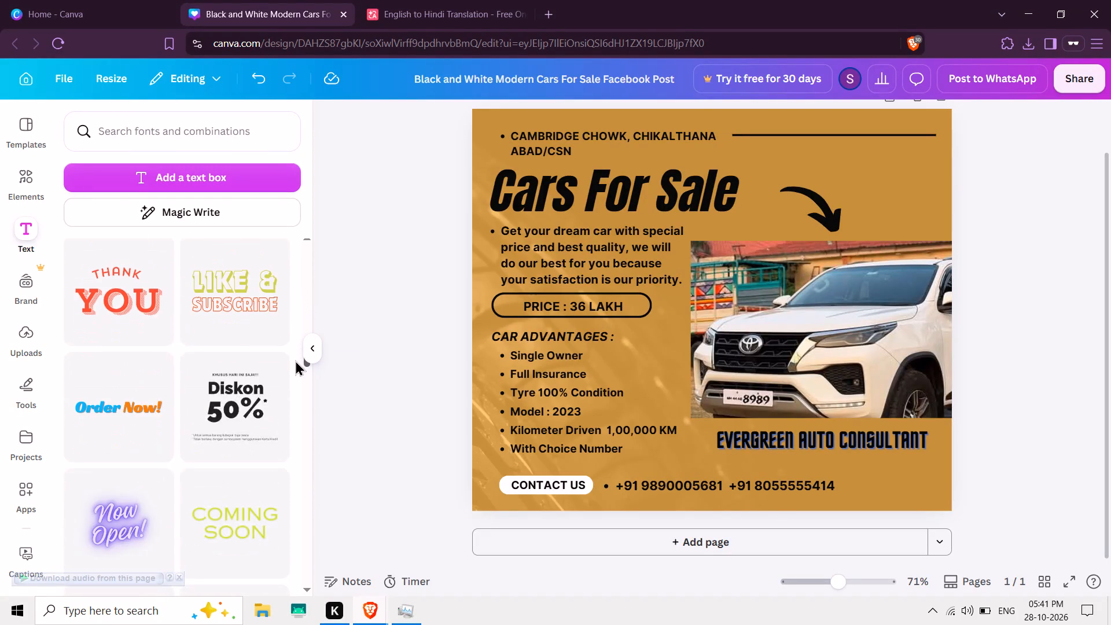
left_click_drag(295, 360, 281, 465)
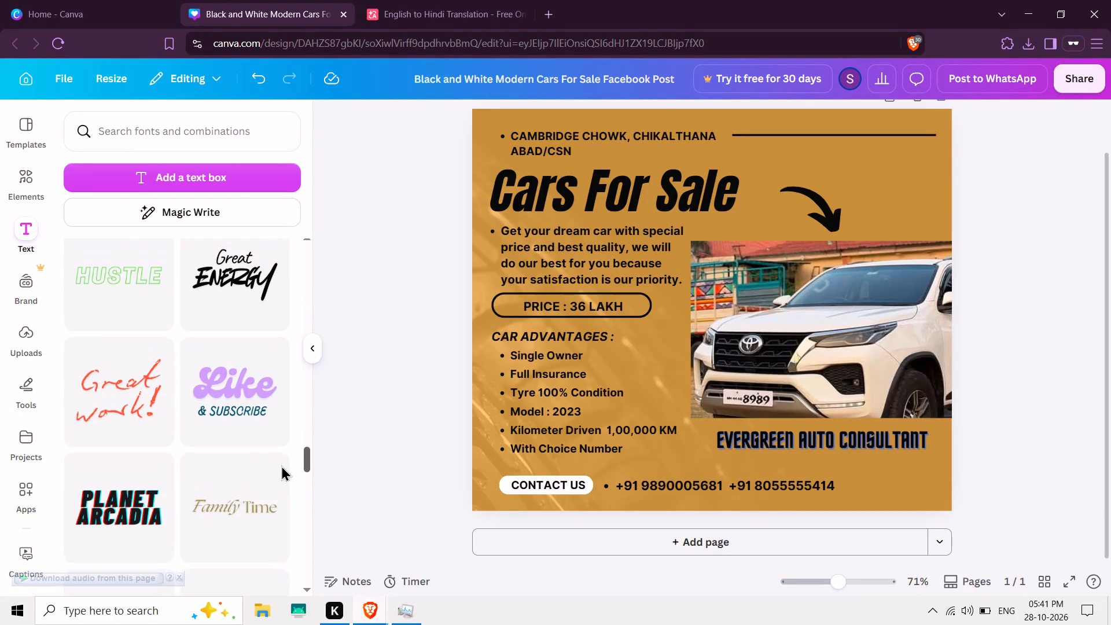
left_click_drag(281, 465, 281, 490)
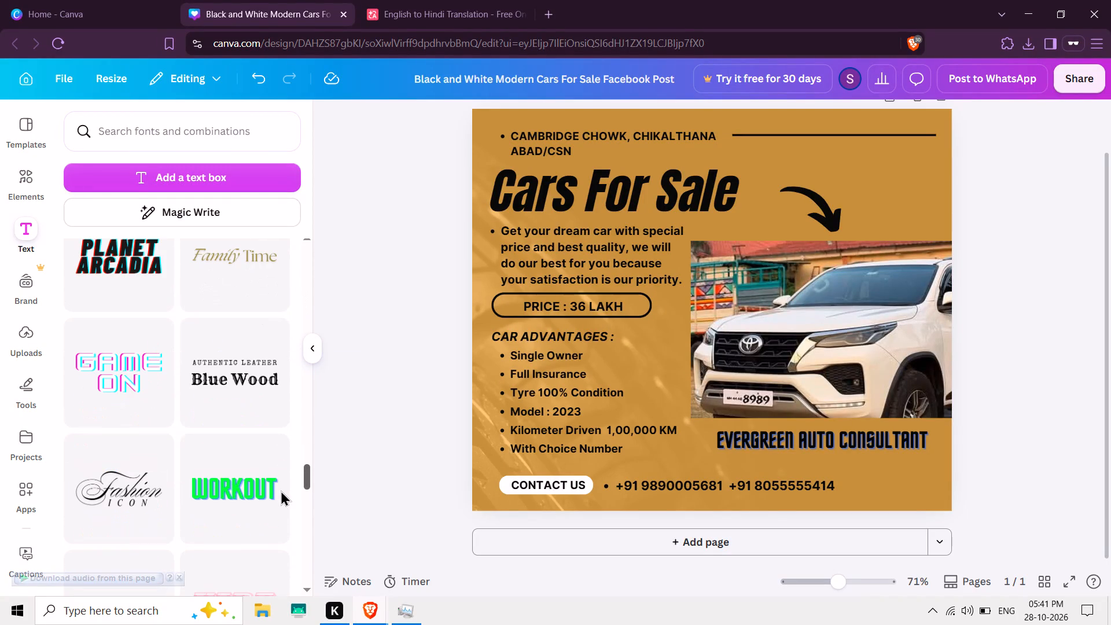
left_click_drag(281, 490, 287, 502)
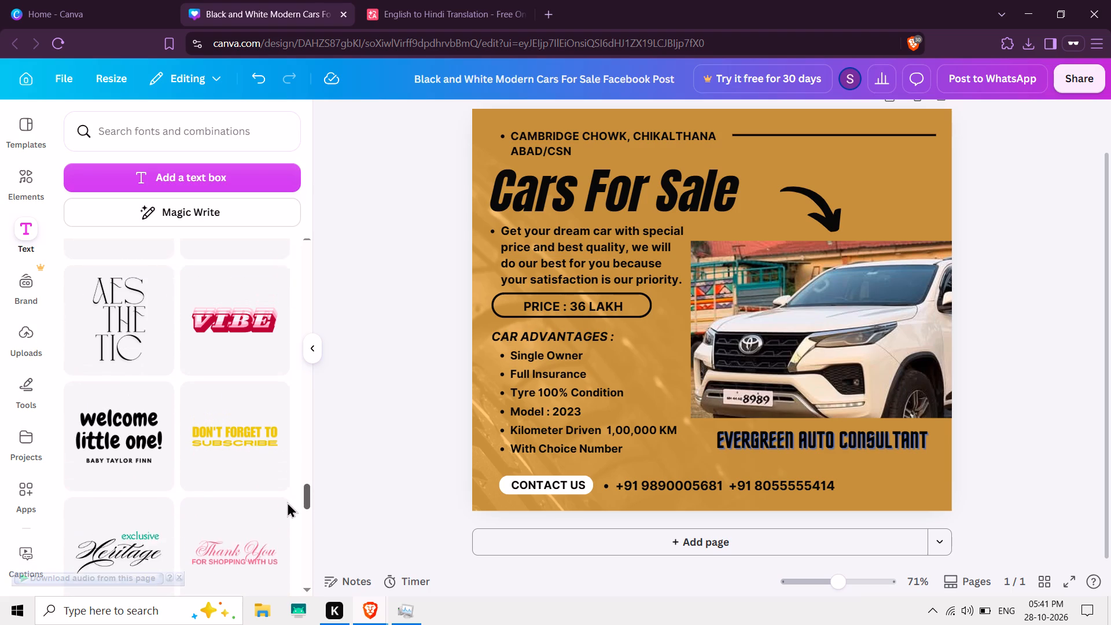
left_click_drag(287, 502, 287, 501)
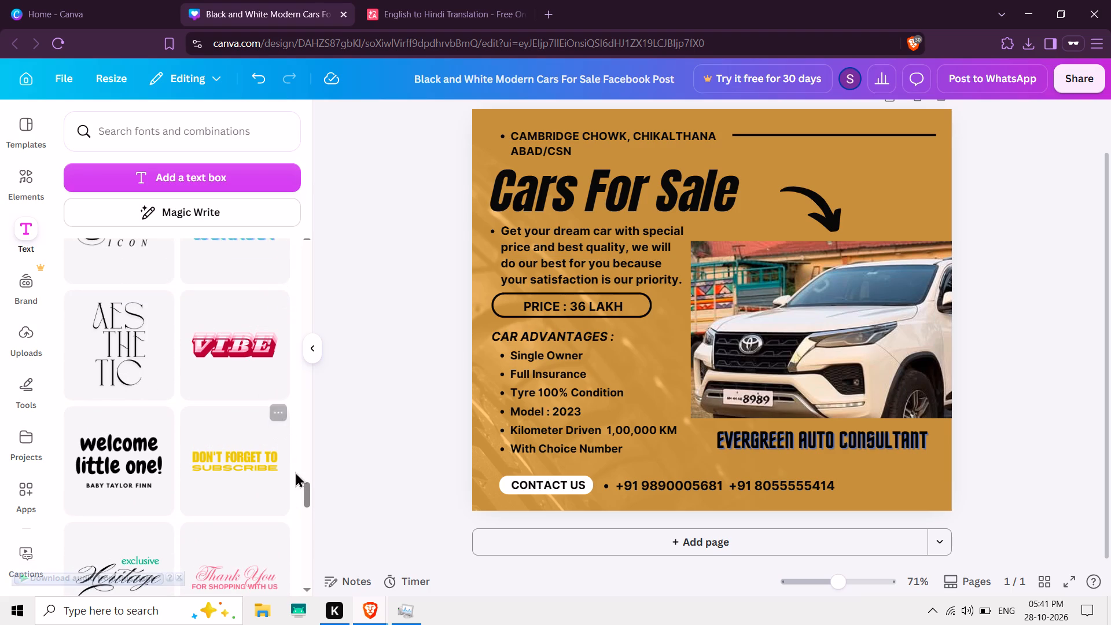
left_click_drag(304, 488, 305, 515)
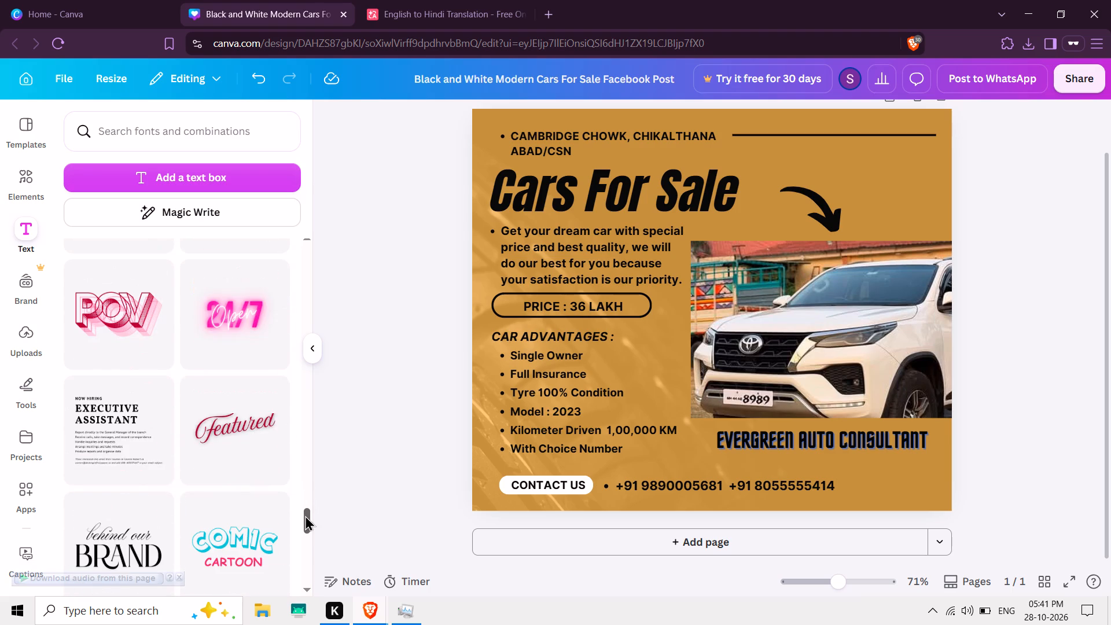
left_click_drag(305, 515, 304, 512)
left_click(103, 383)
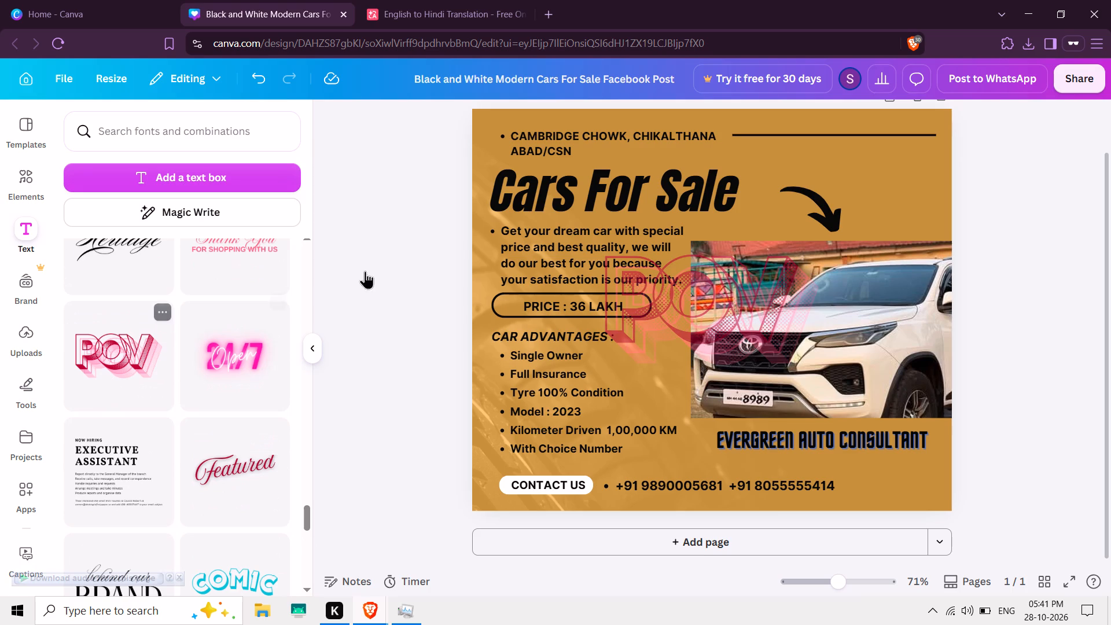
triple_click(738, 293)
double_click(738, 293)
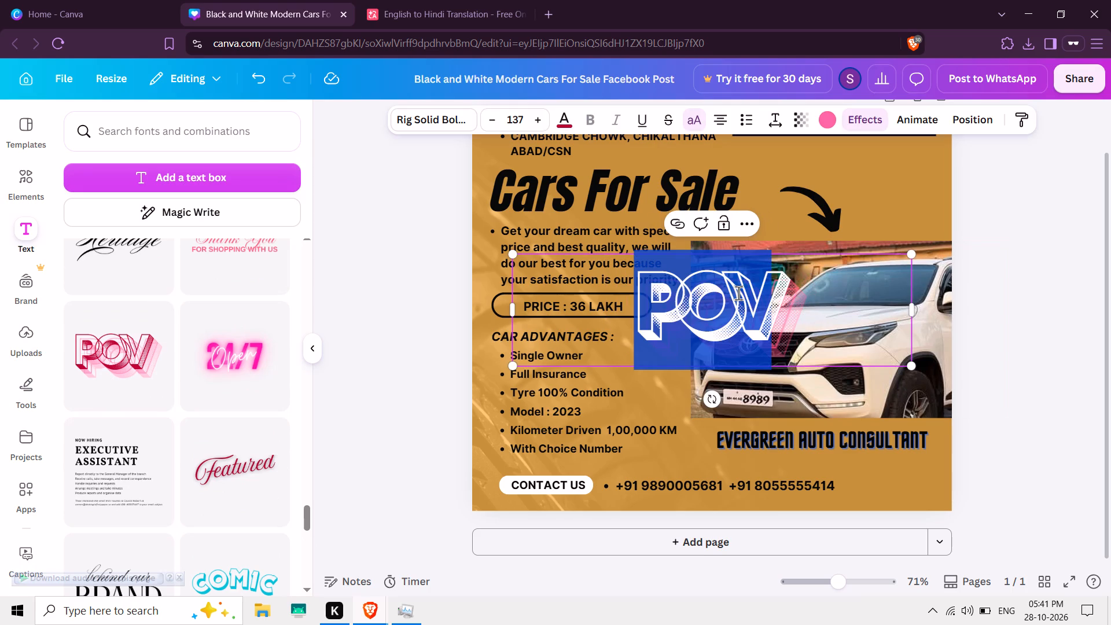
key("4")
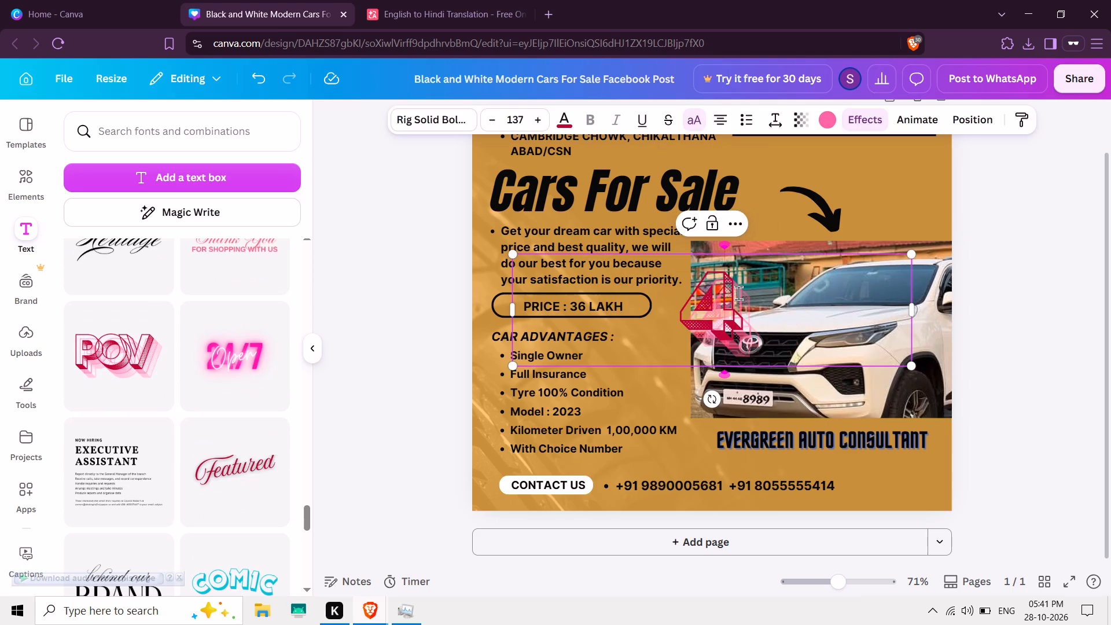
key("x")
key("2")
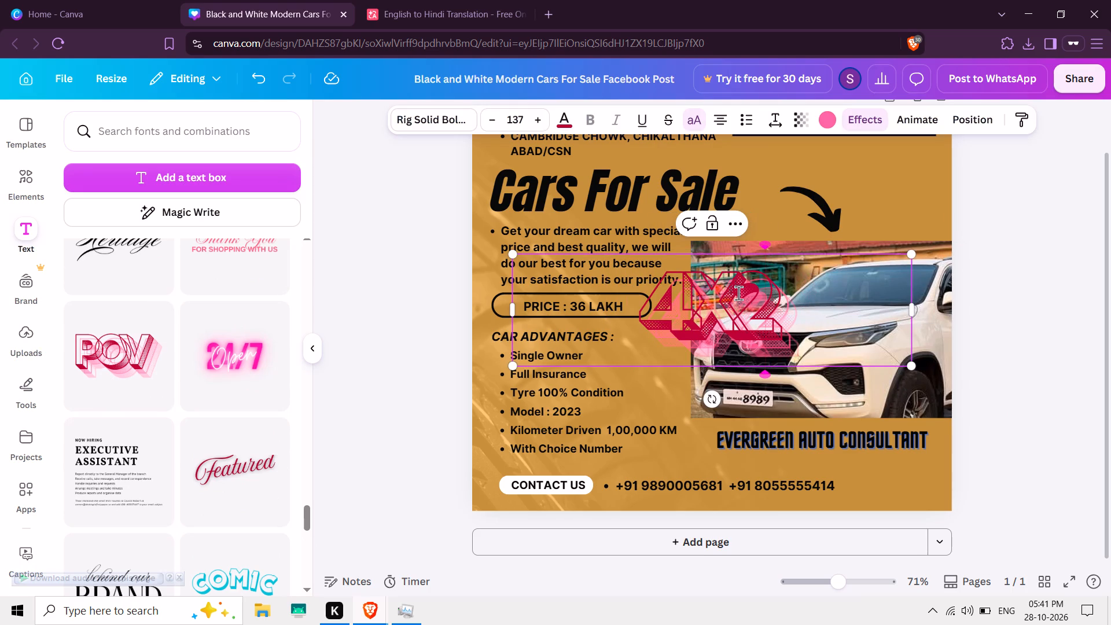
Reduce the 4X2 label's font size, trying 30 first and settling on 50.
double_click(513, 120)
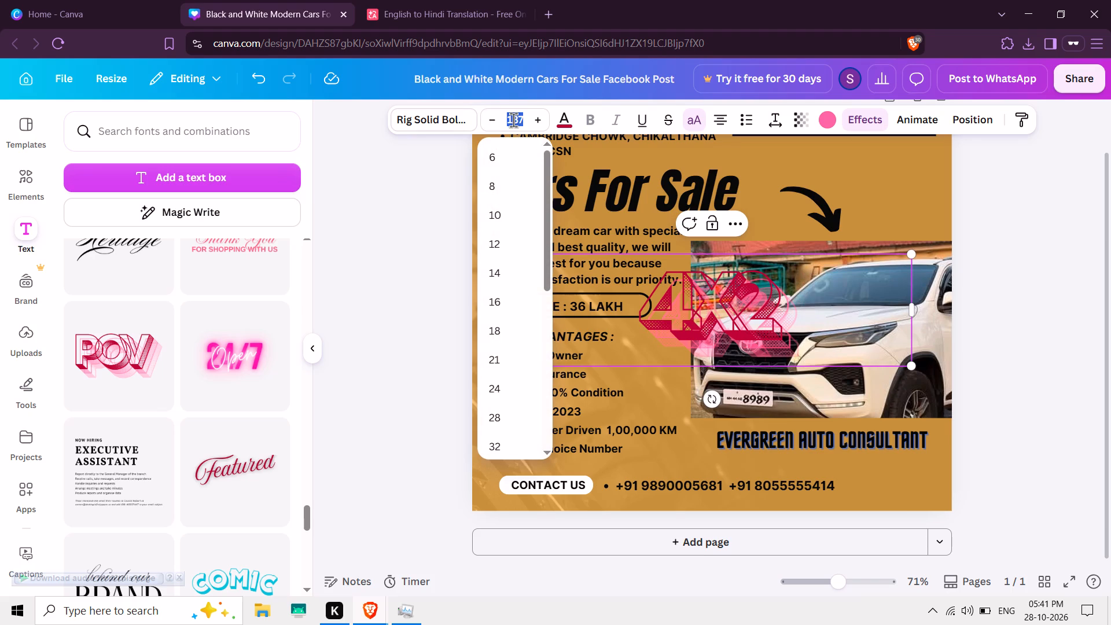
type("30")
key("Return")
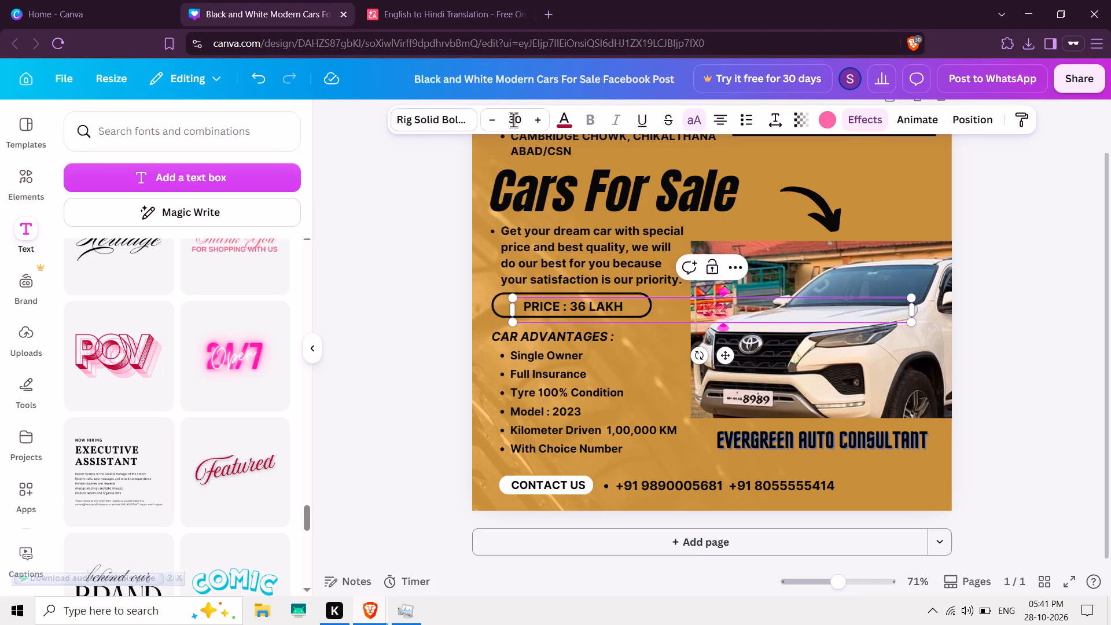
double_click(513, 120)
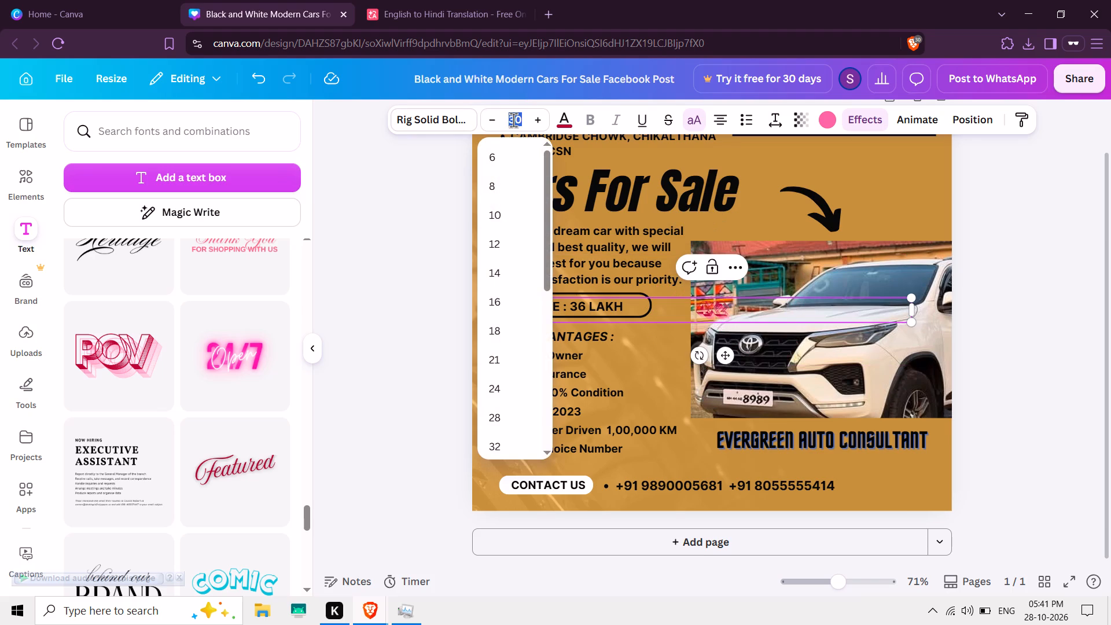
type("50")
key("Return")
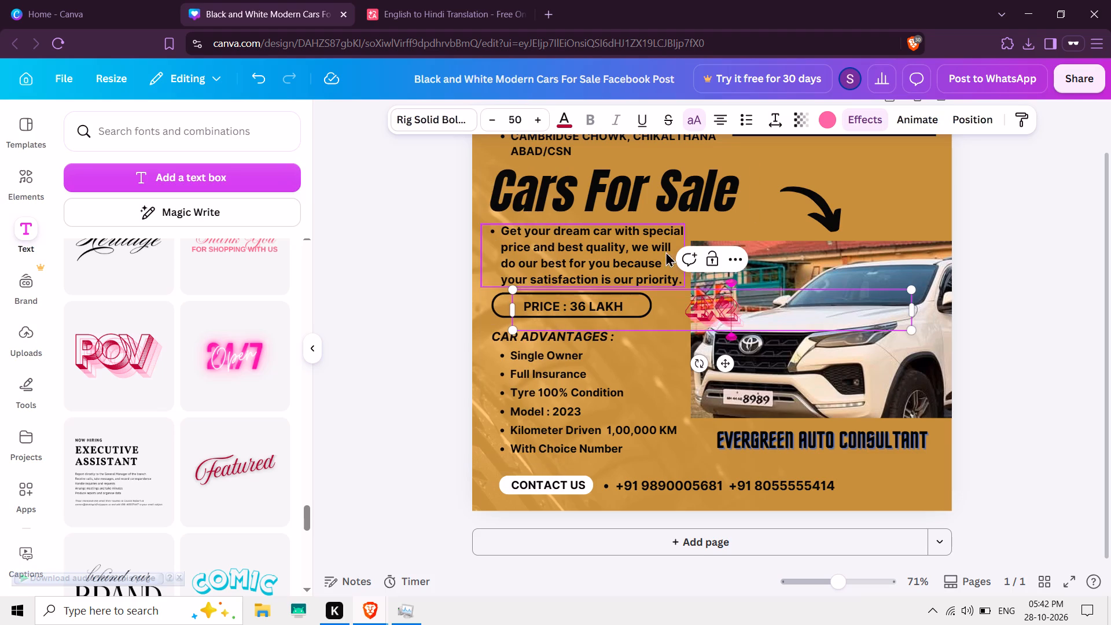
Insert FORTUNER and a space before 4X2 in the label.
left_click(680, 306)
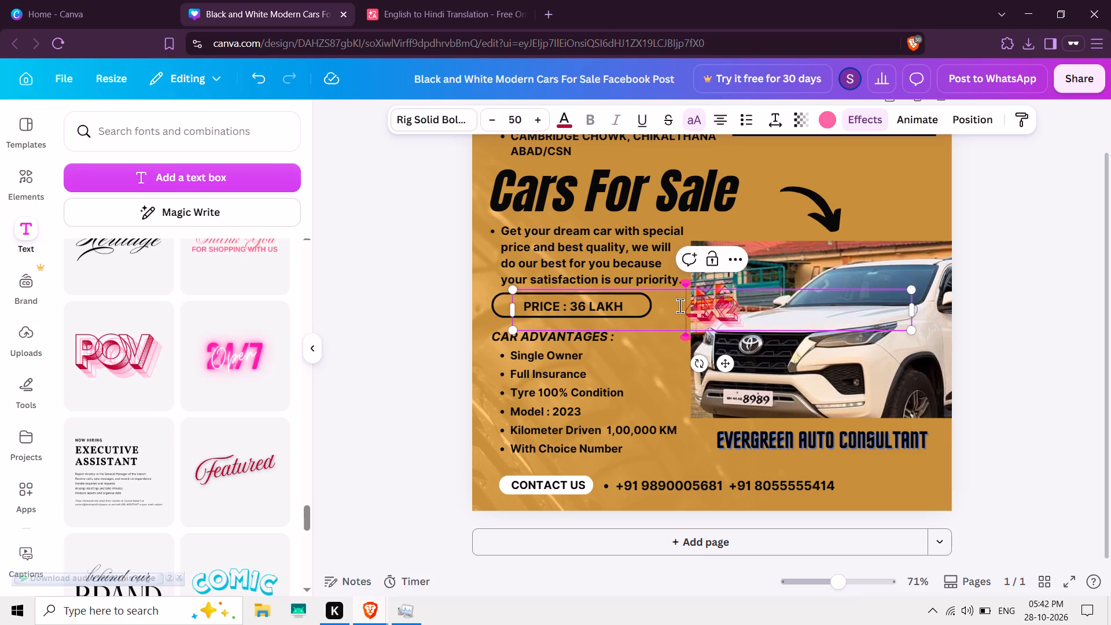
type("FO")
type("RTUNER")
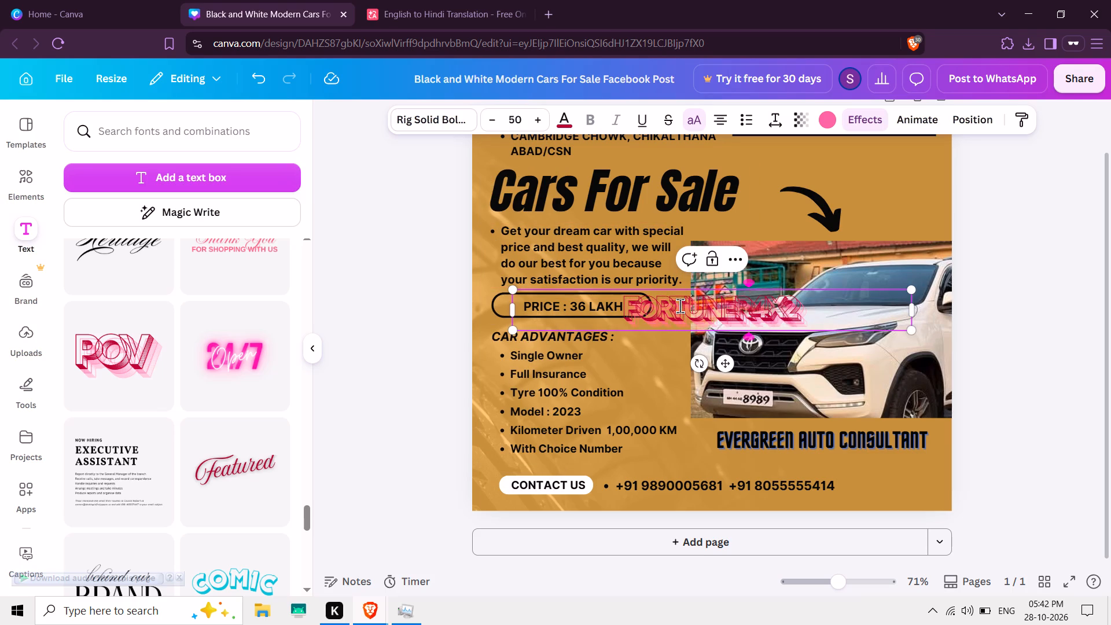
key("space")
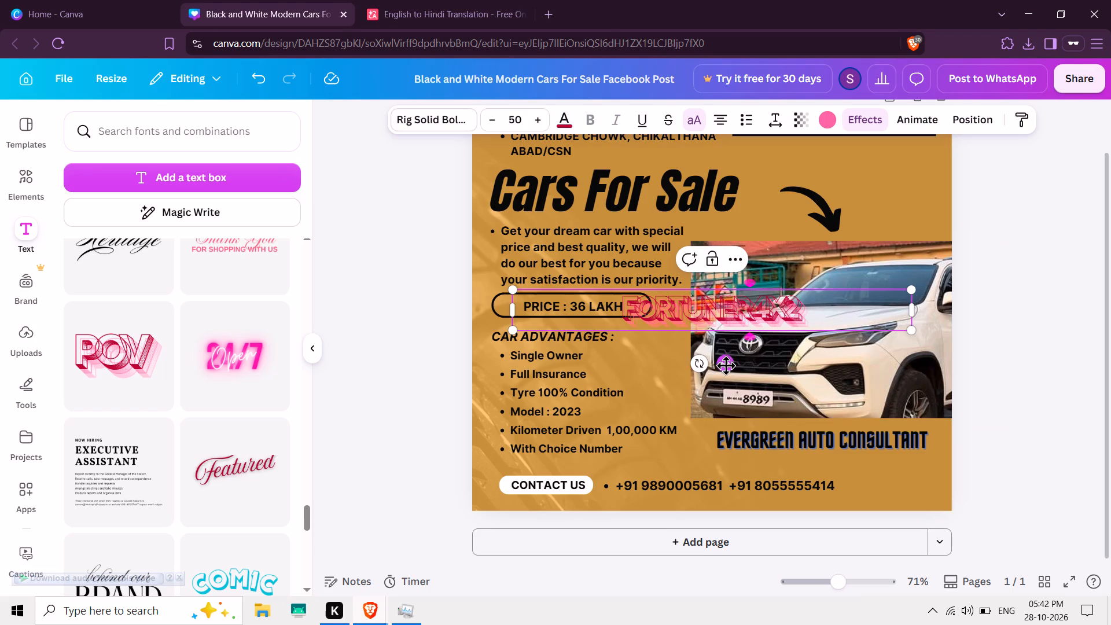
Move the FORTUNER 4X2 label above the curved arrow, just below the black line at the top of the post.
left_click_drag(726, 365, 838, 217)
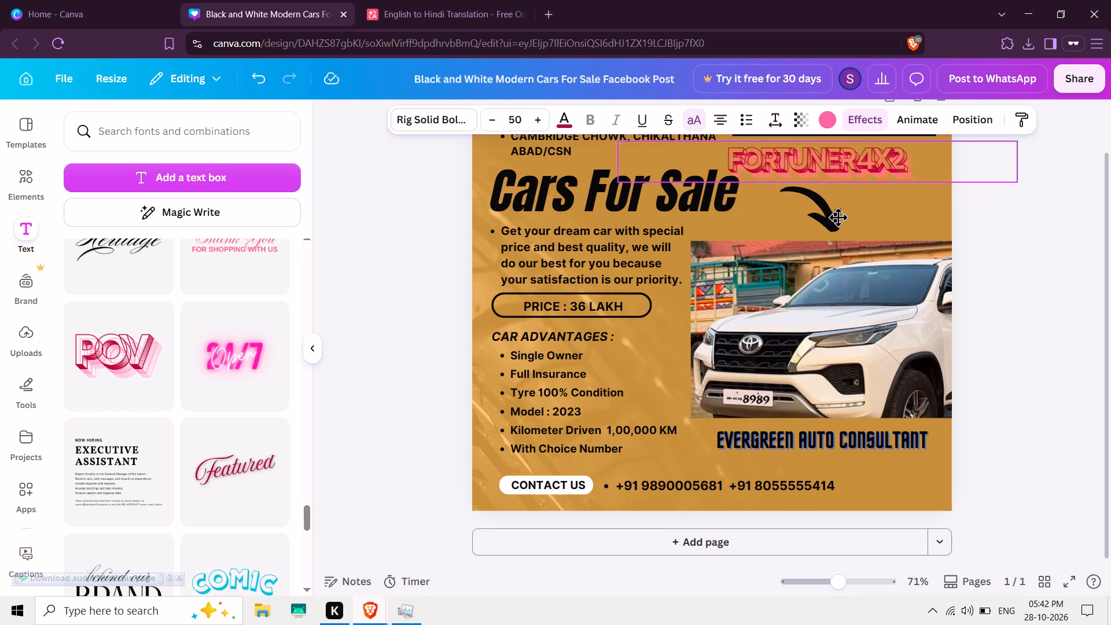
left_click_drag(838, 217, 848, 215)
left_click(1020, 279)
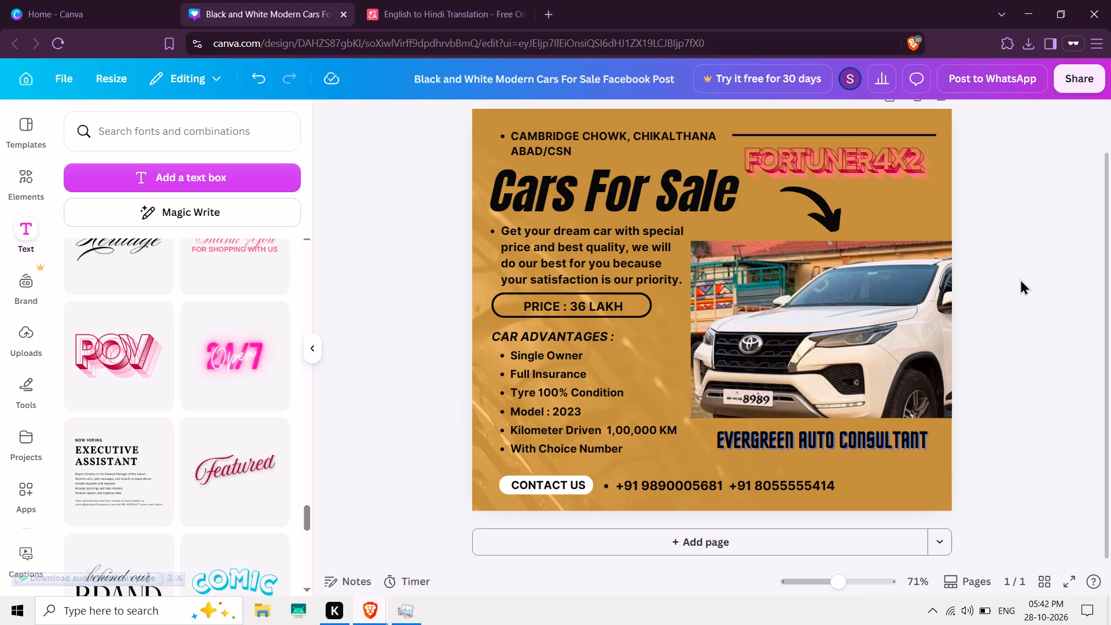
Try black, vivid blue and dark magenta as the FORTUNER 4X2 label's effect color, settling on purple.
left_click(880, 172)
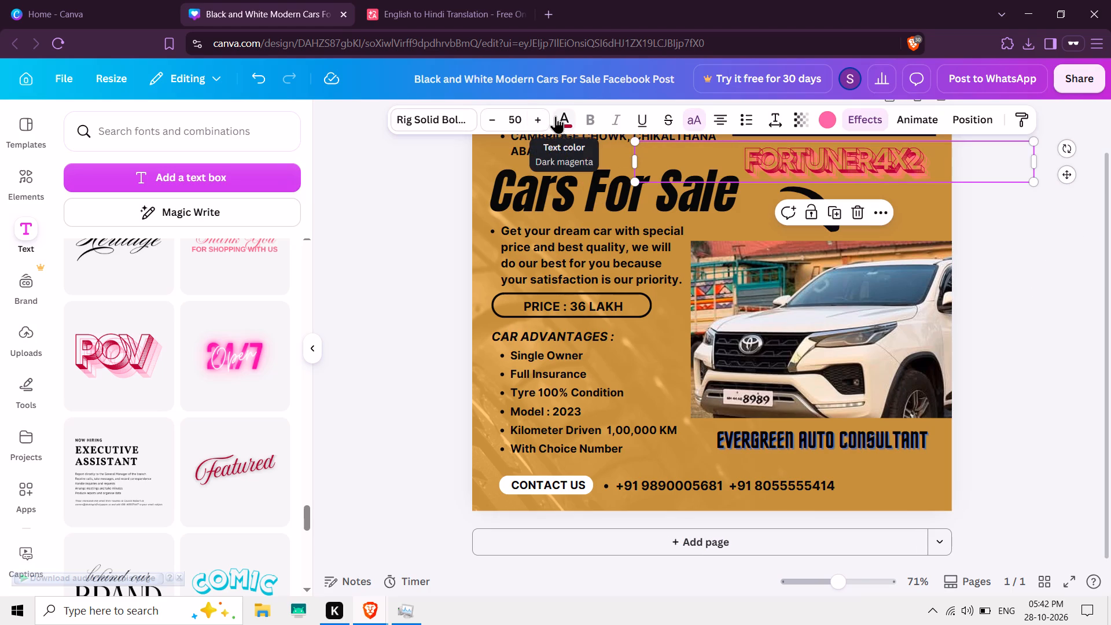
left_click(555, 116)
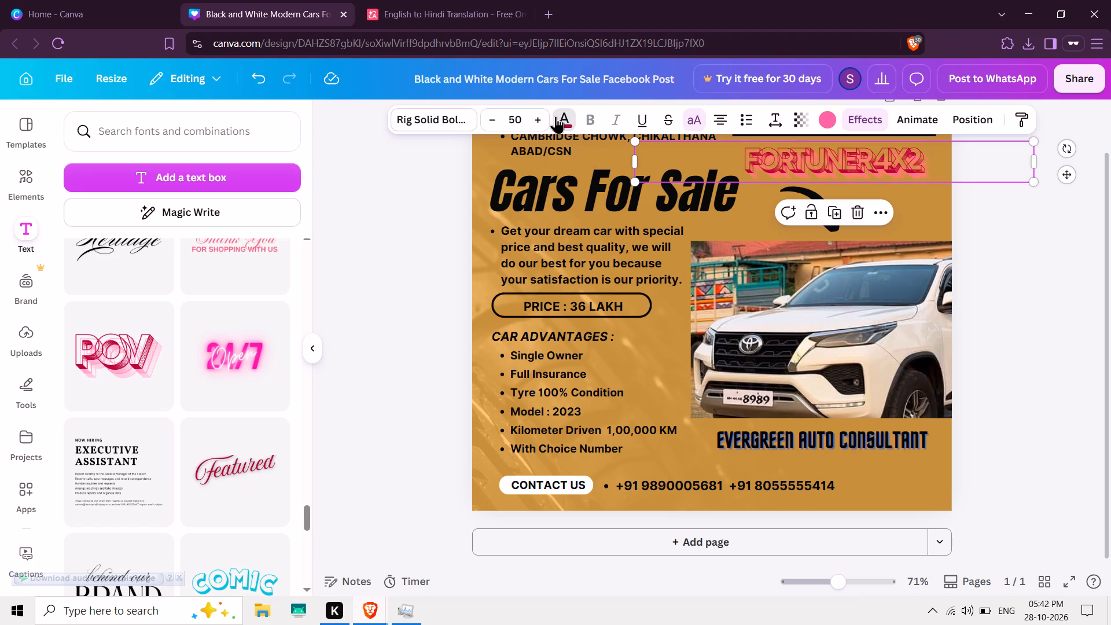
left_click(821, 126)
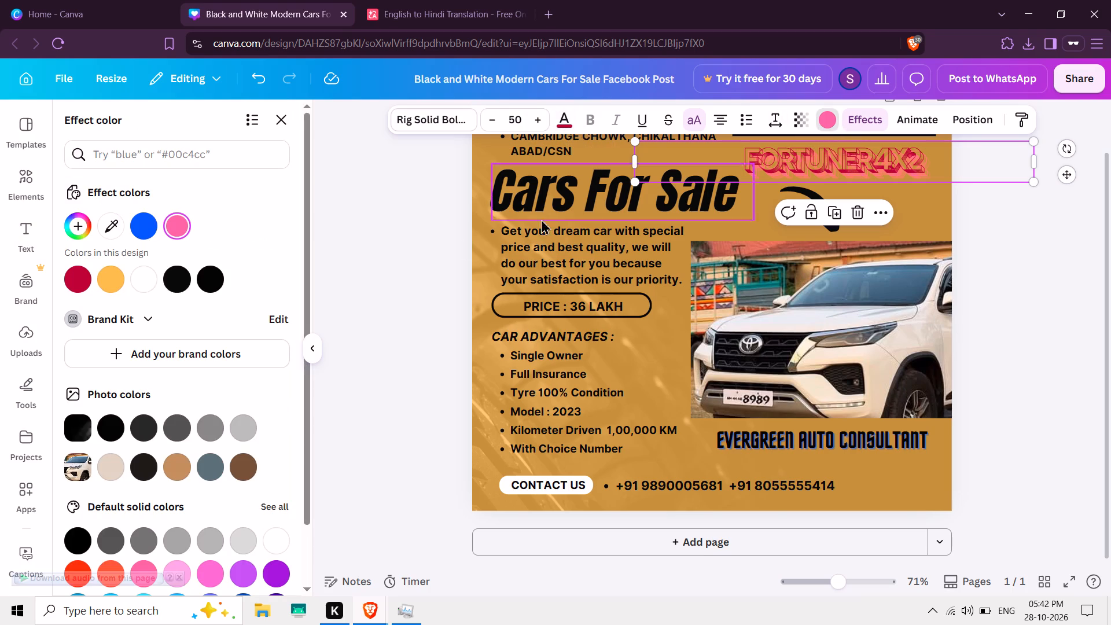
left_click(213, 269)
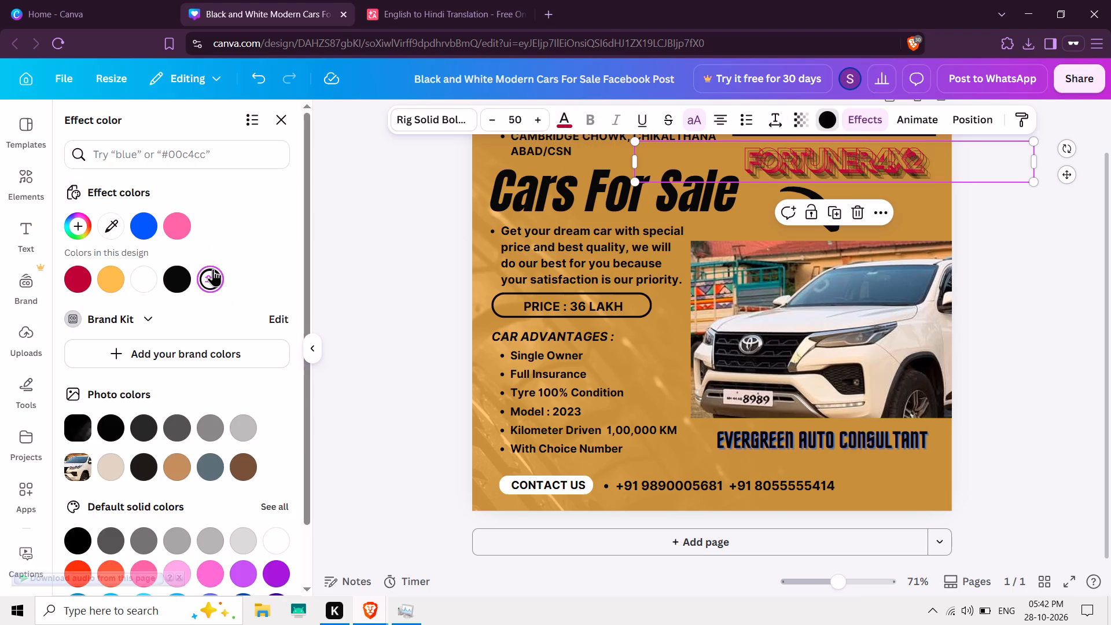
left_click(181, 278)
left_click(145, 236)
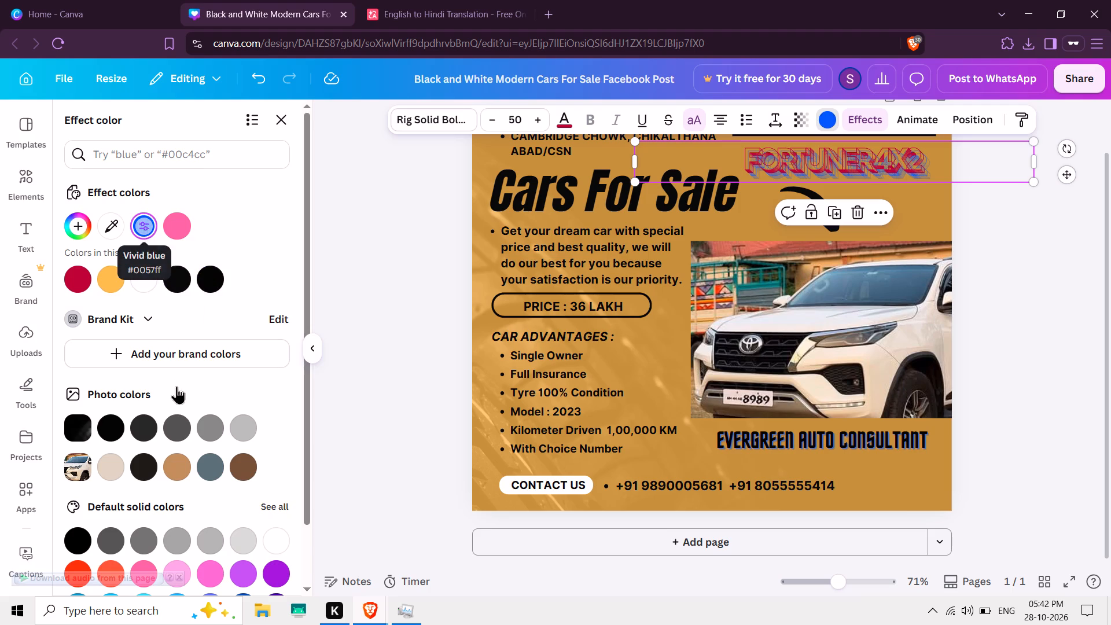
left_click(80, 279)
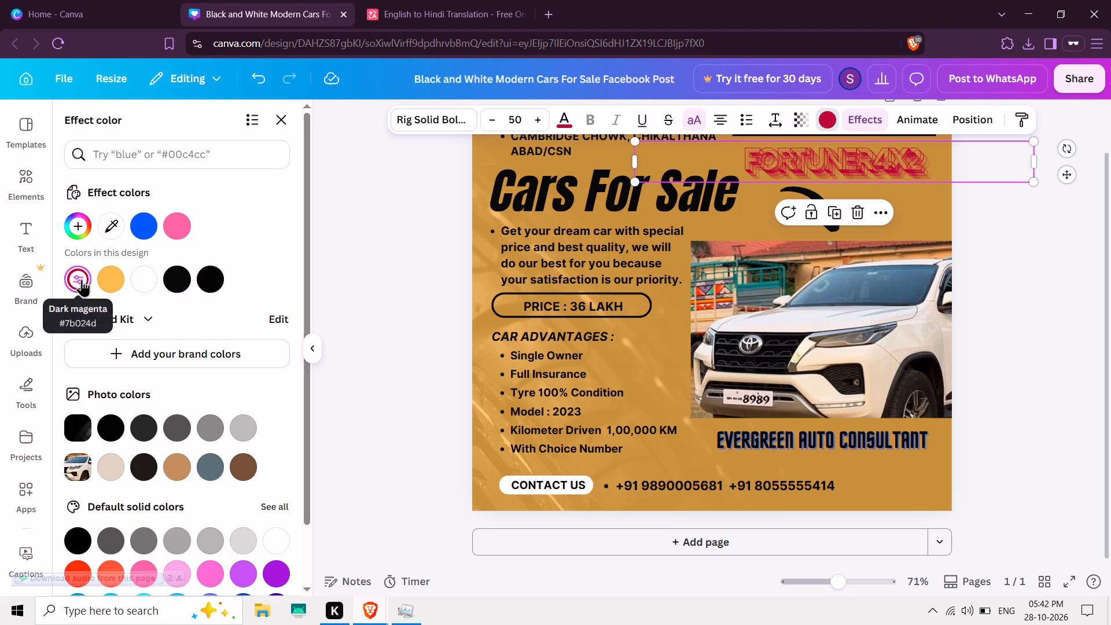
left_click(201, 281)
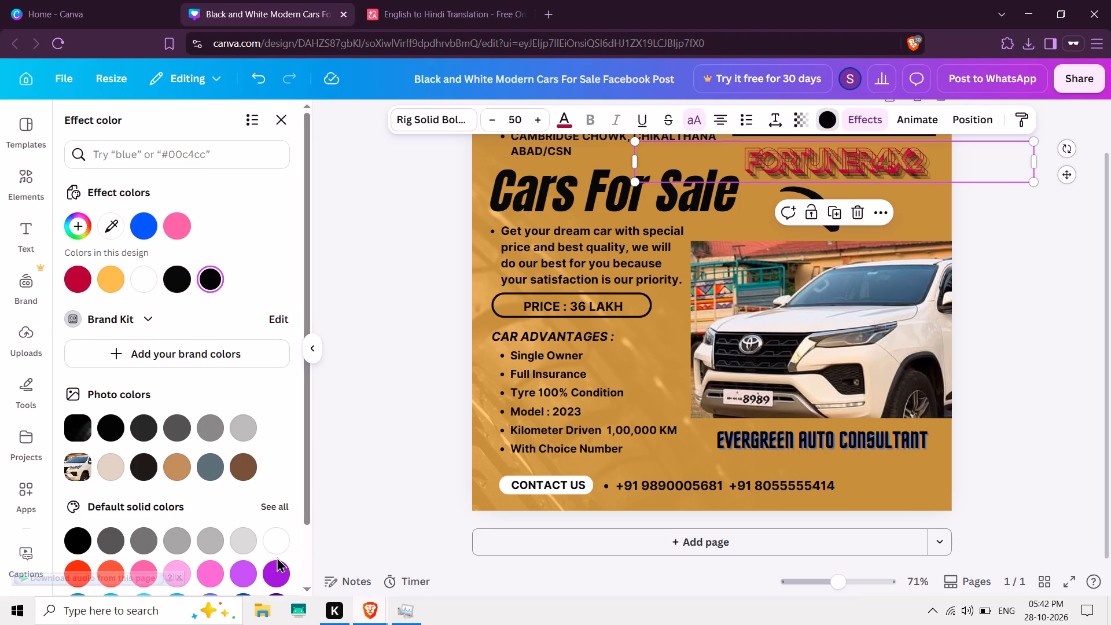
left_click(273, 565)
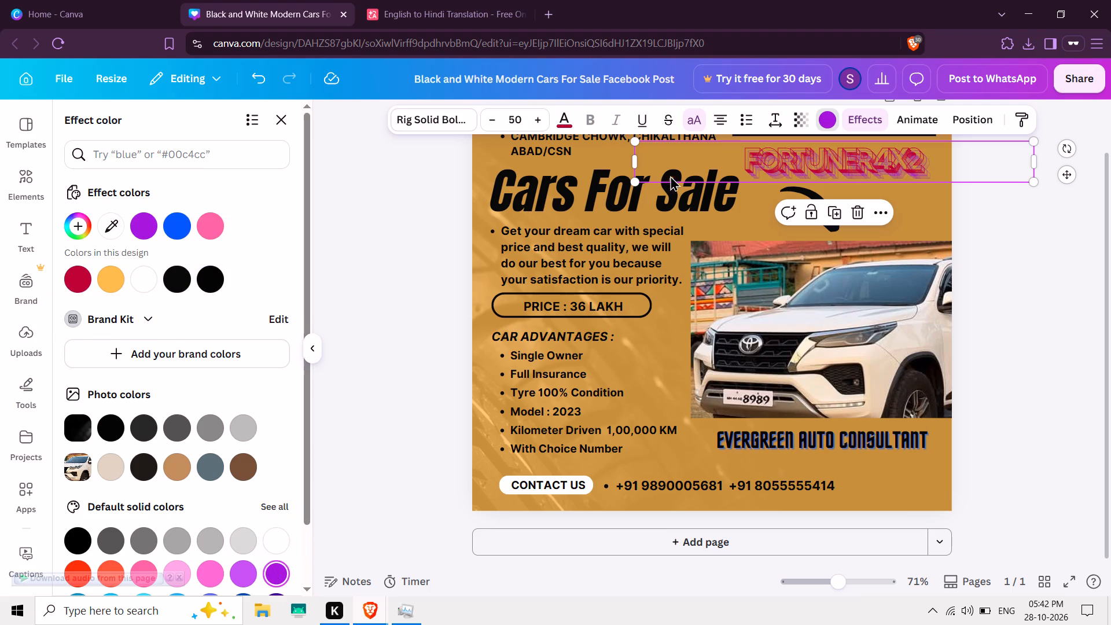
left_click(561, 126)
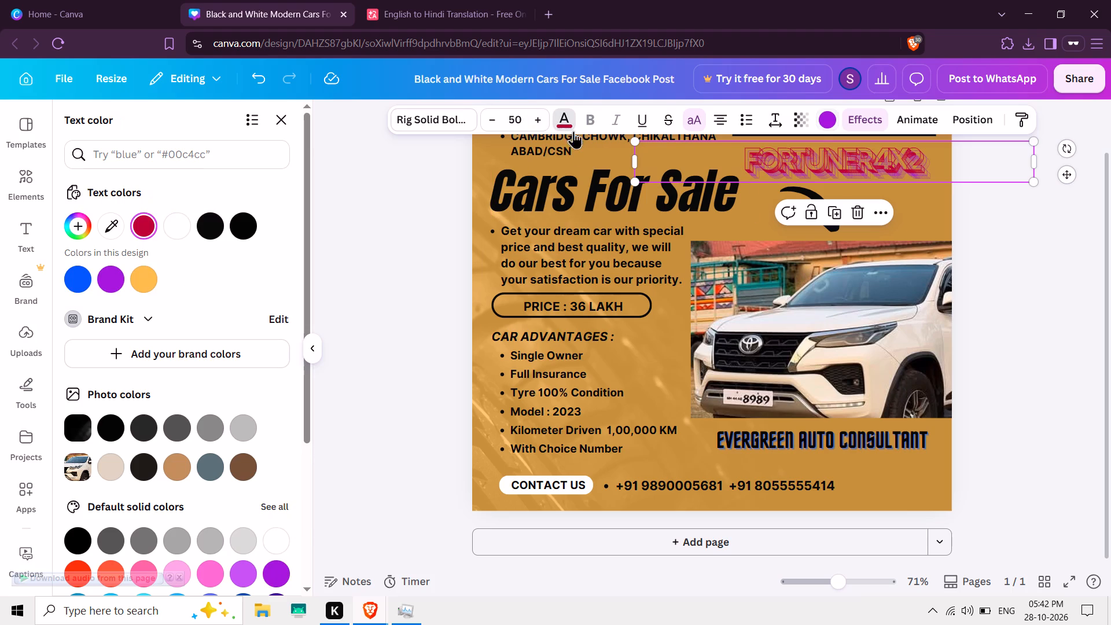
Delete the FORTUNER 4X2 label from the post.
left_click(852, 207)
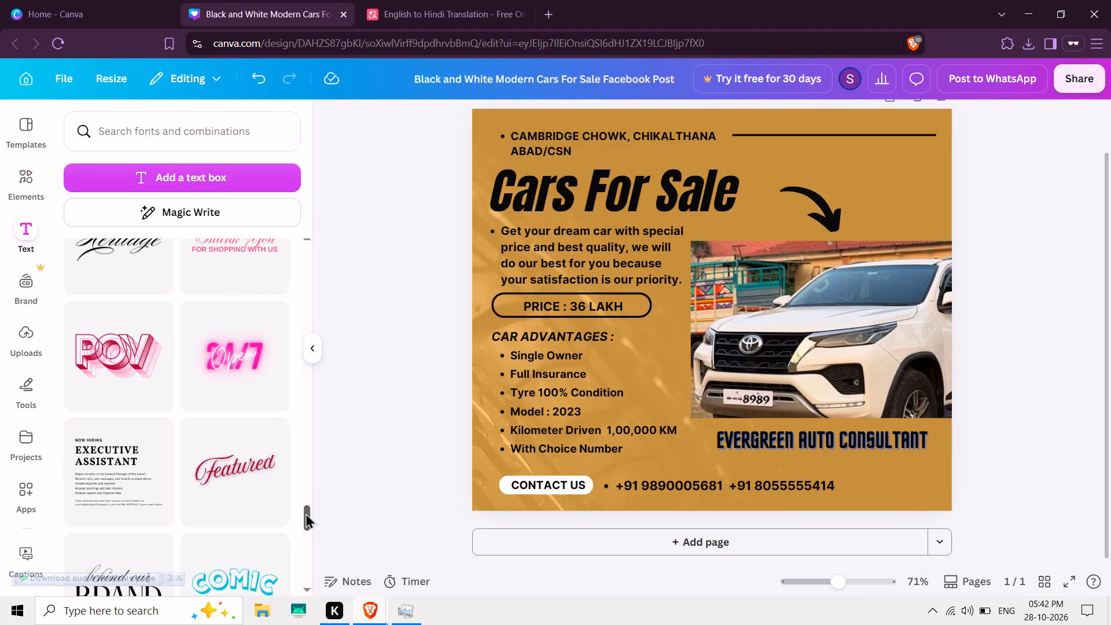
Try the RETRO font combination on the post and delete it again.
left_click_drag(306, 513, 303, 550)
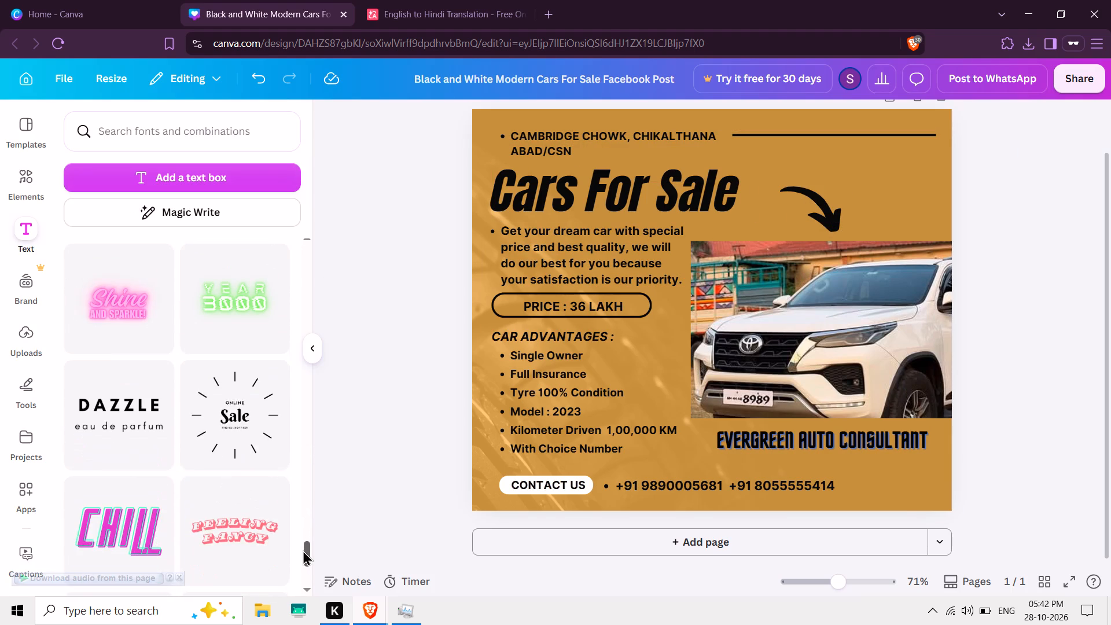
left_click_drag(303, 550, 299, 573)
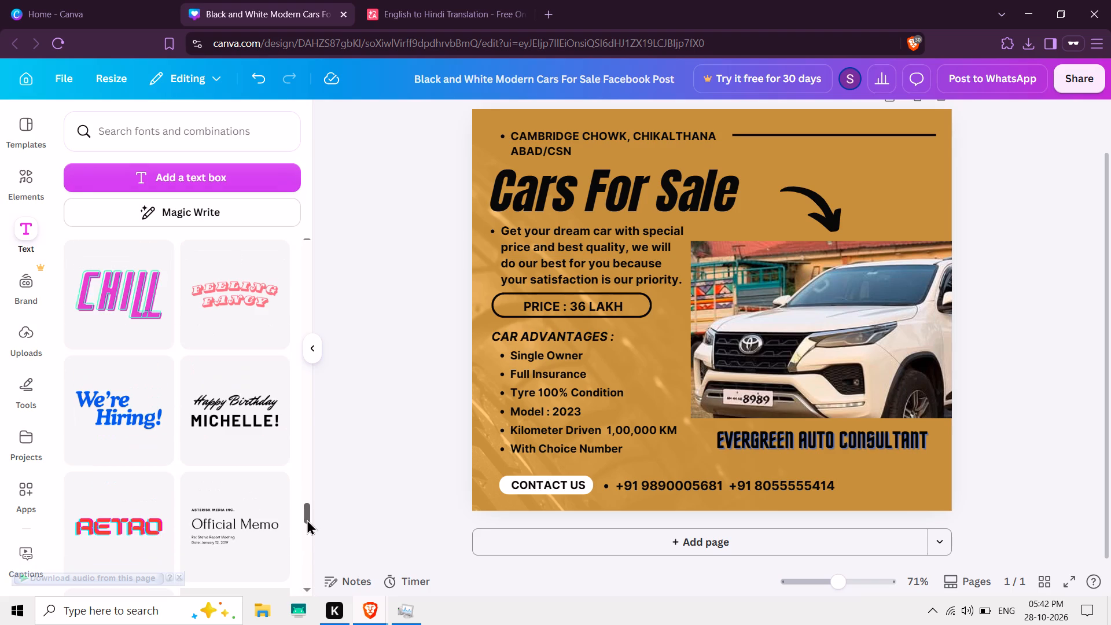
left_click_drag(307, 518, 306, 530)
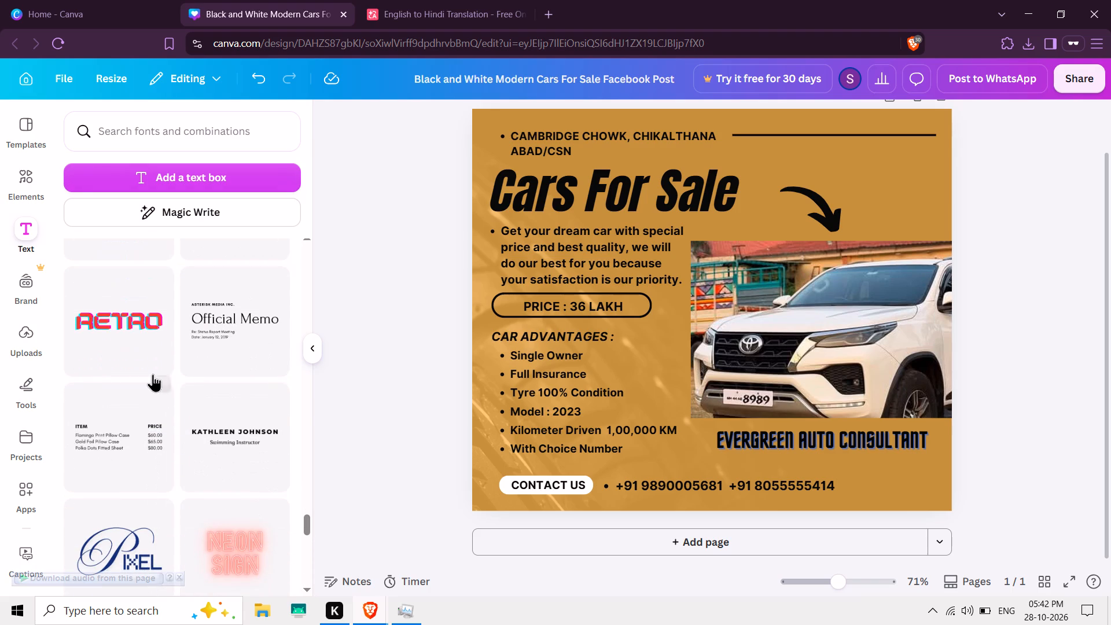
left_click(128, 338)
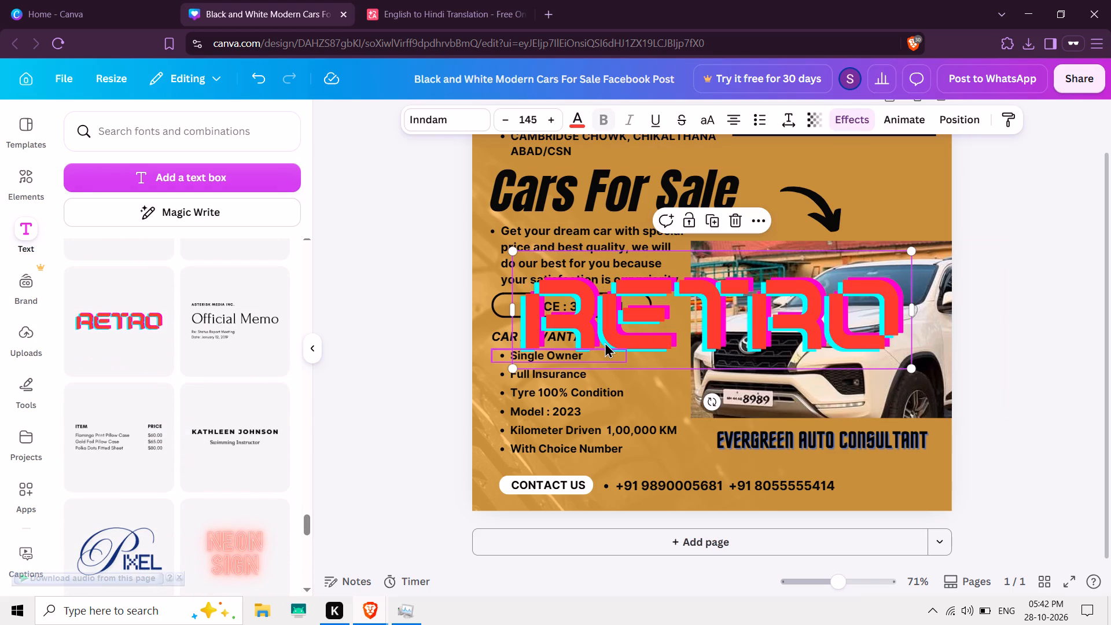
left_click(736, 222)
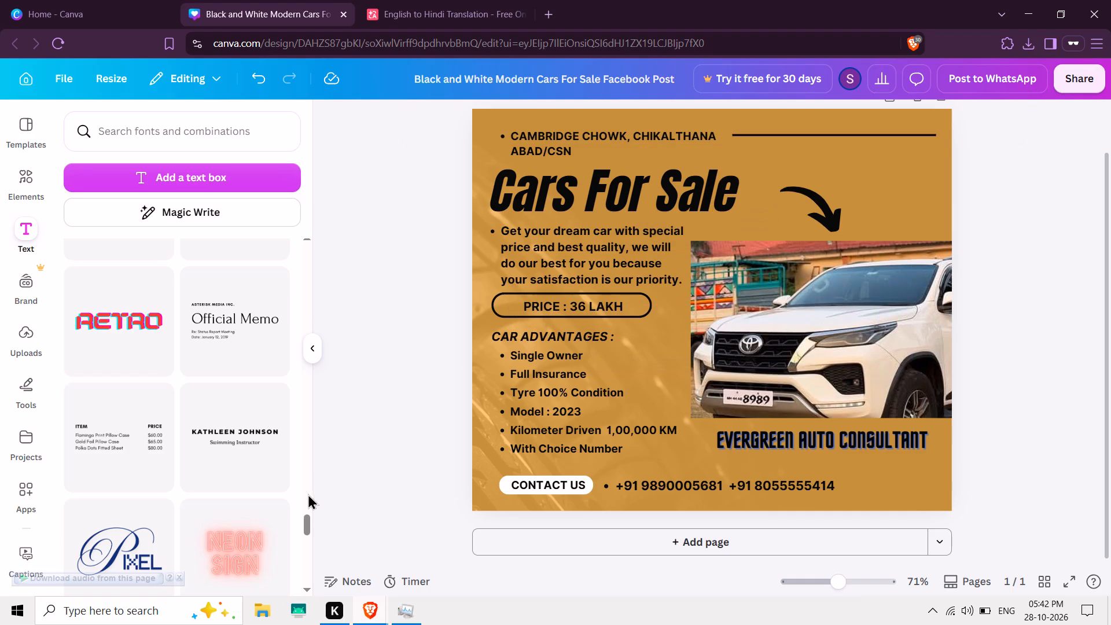
Add the FREE SHIPPING font combination to the post.
left_click_drag(308, 519, 303, 542)
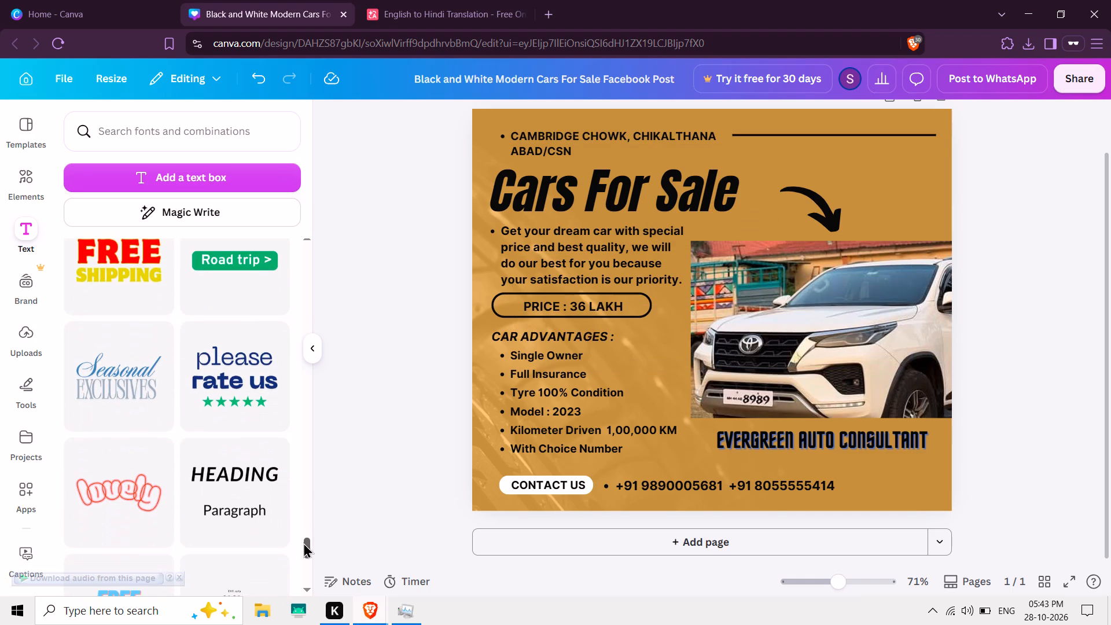
left_click_drag(303, 542, 300, 532)
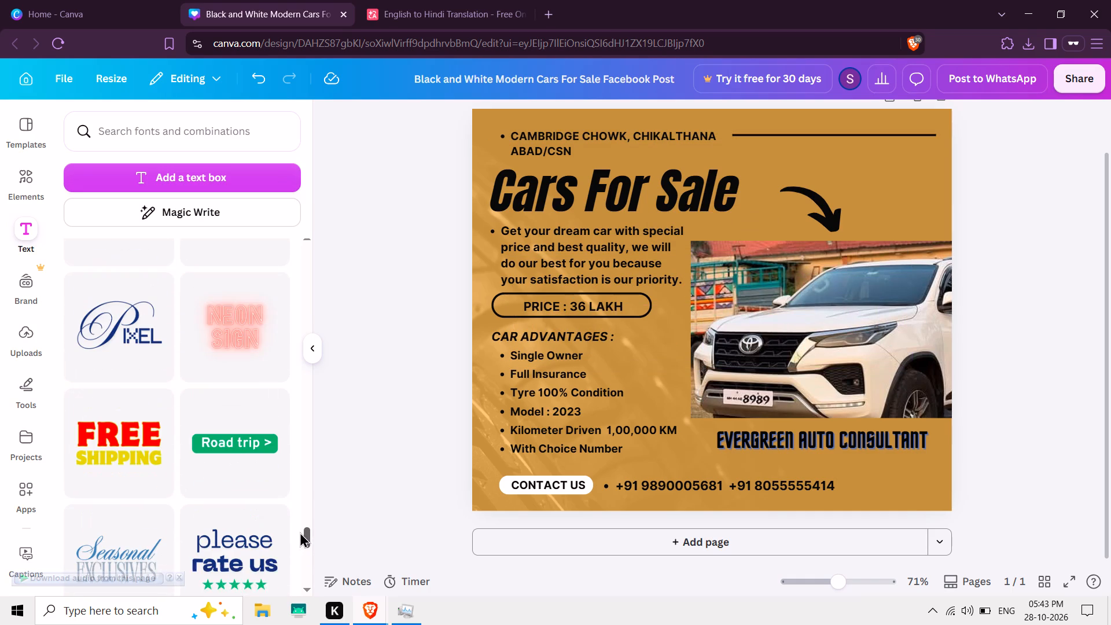
left_click_drag(300, 532, 300, 532)
left_click(79, 419)
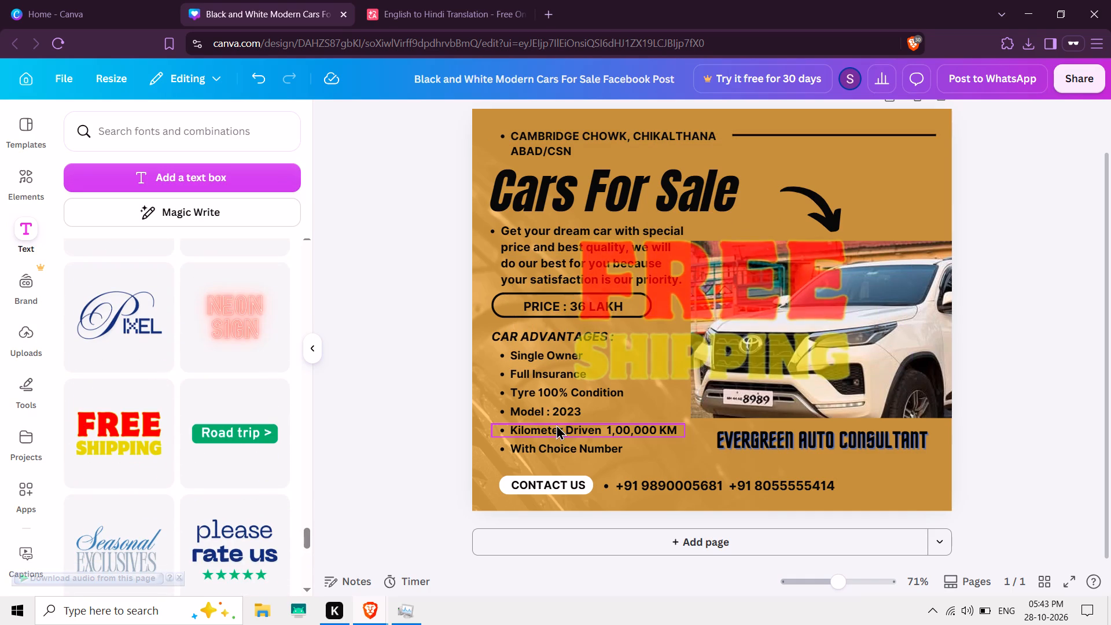
Replace the word FREE with FORTUNER SIGMA and set its font size to 50.
triple_click(757, 286)
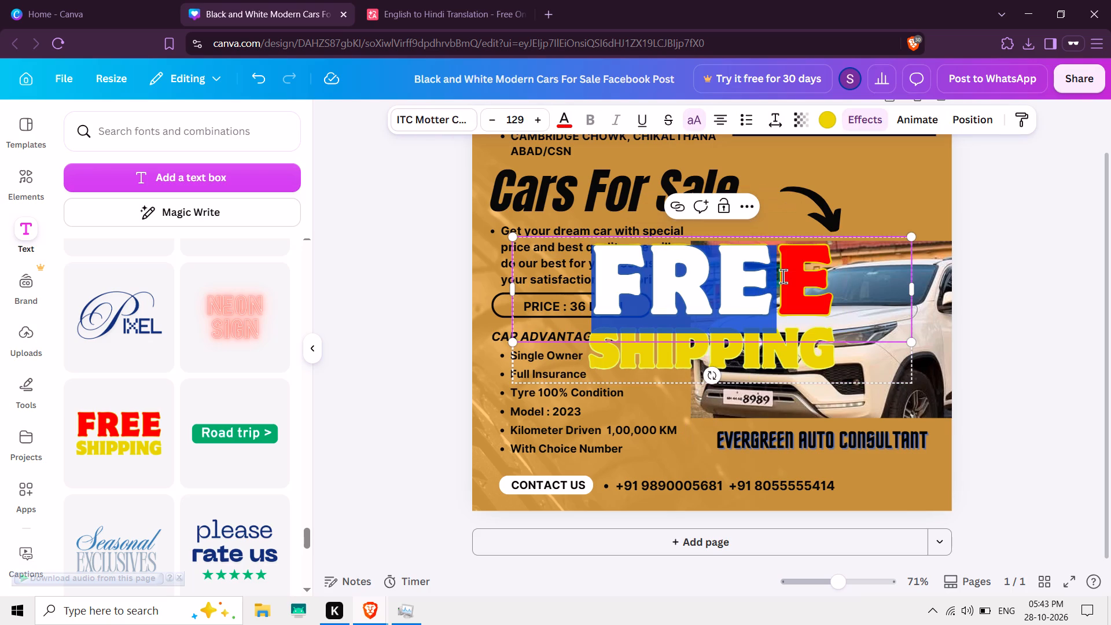
triple_click(783, 276)
key("BackSpace")
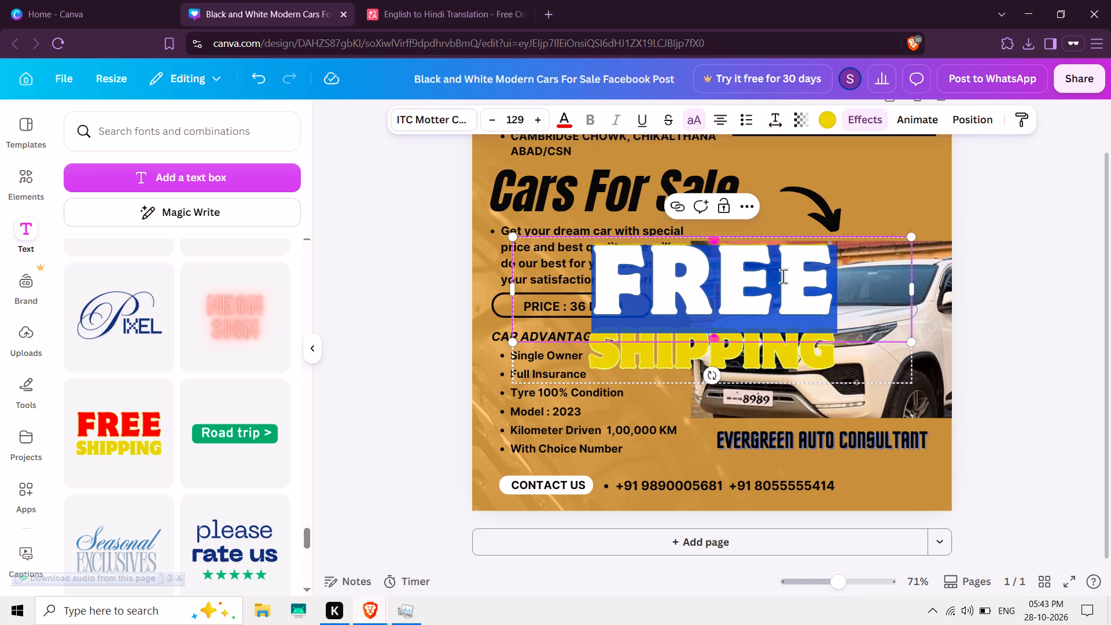
type("FOR")
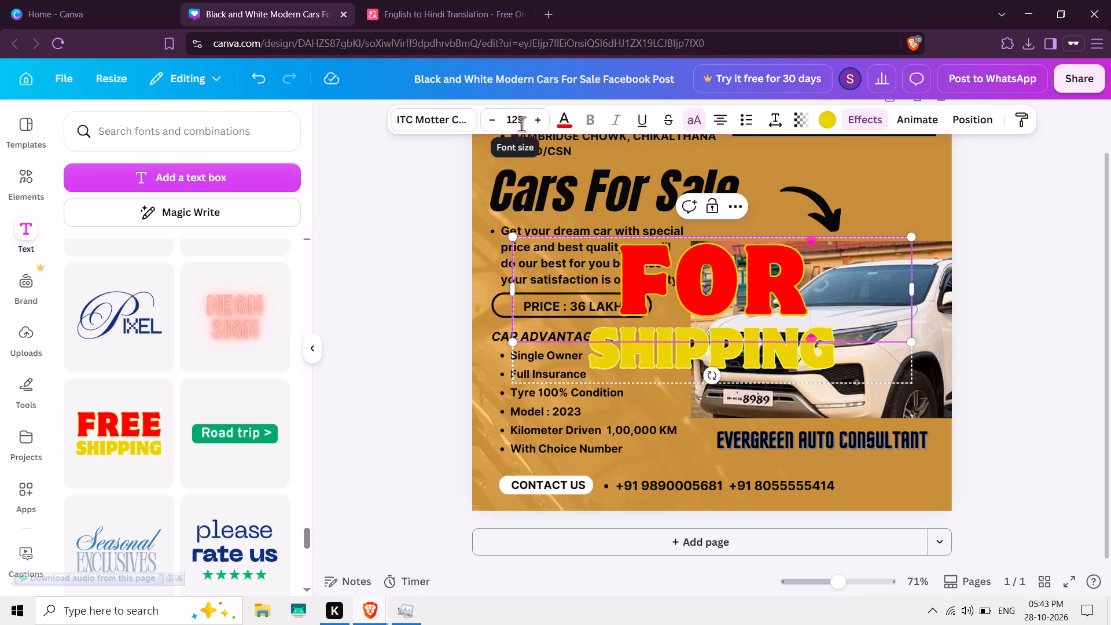
double_click(521, 124)
type("50")
key("Return")
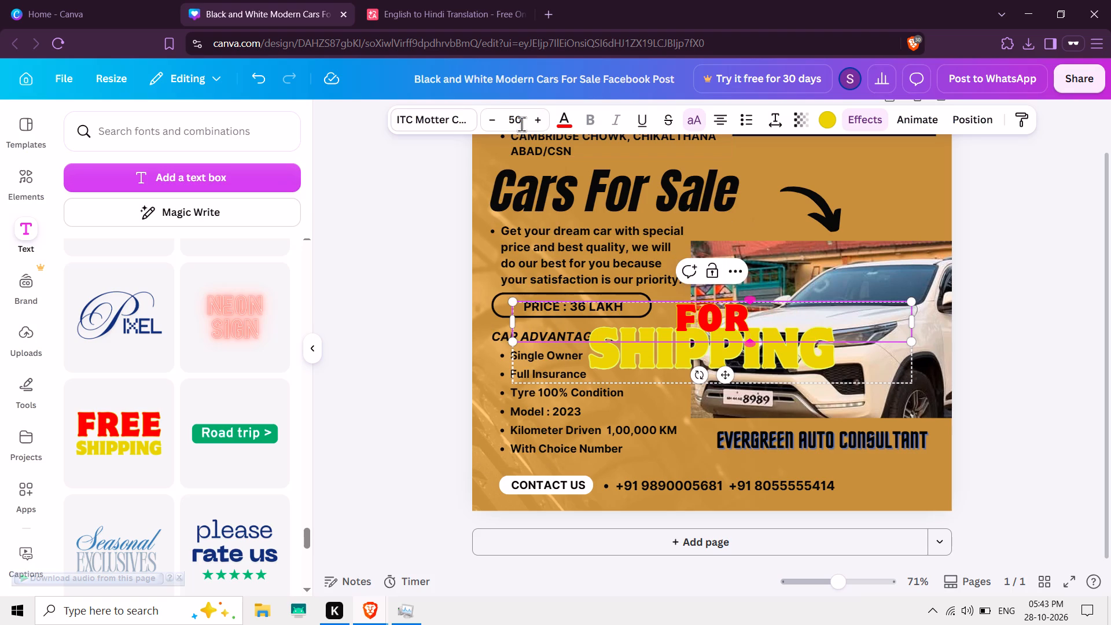
key("t")
key("i")
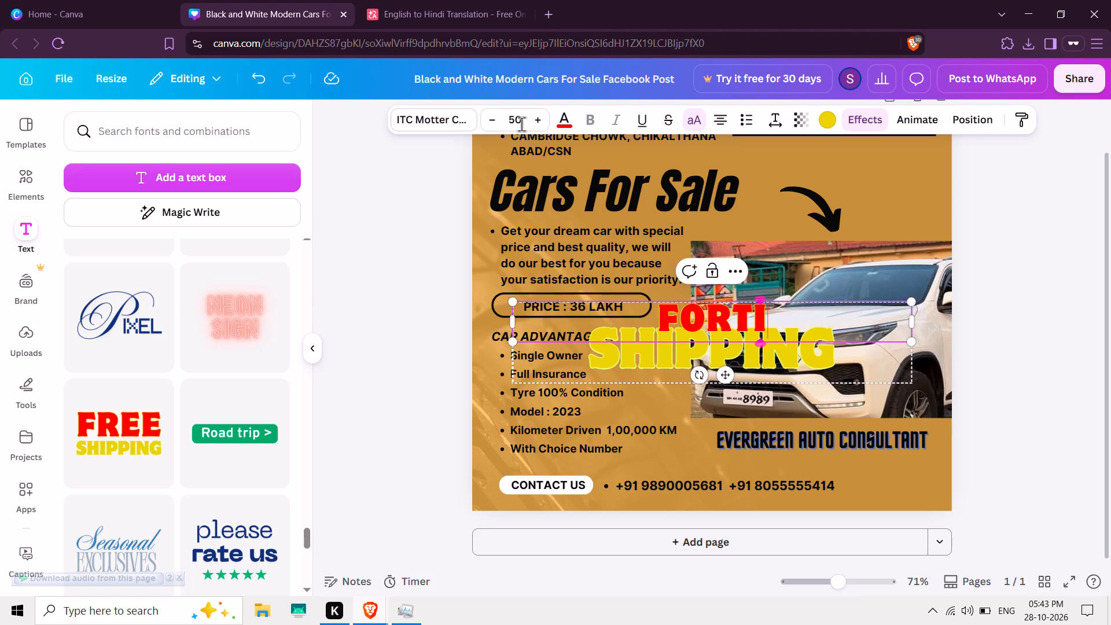
key("BackSpace")
type("UNER")
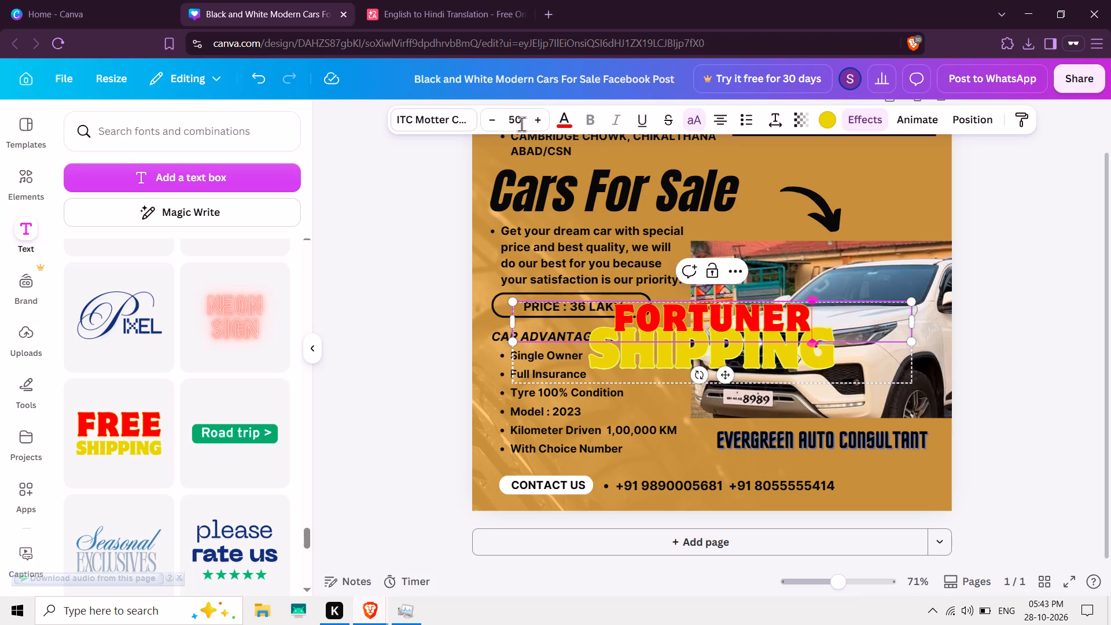
key("space")
type("SIGMA")
Replace the word SHIPPING with 4X2 in the same text group.
left_click(652, 361)
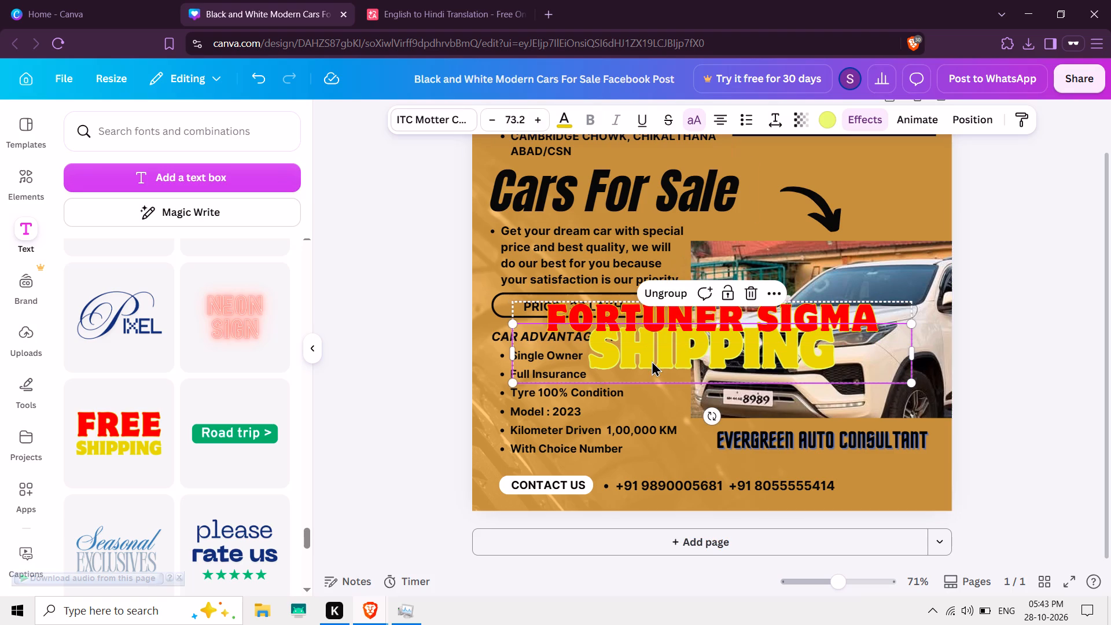
triple_click(652, 361)
double_click(652, 361)
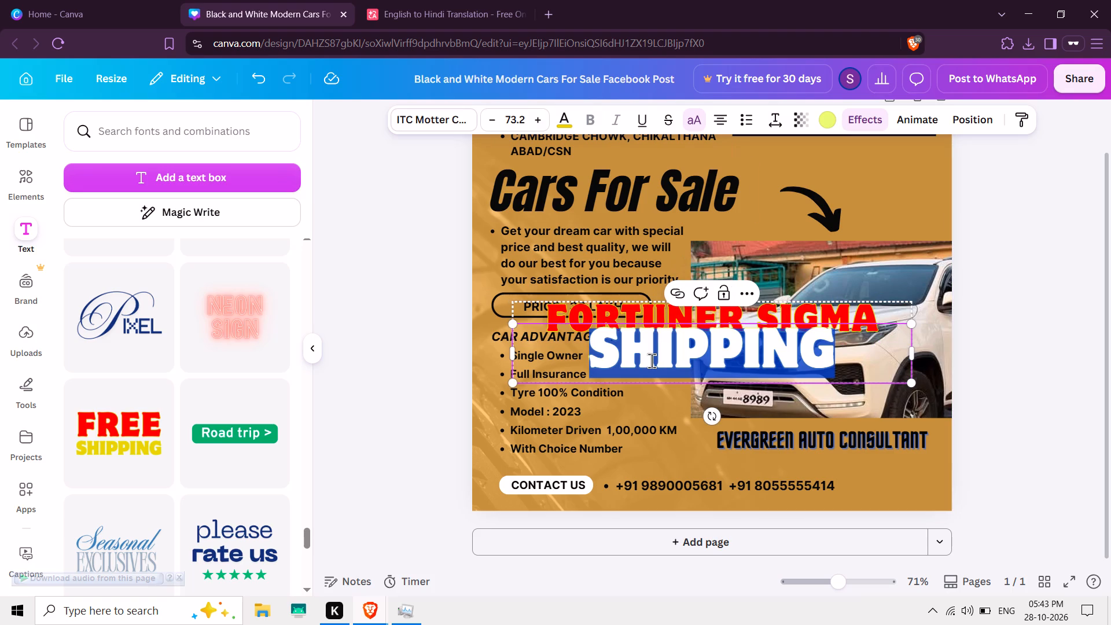
key("4")
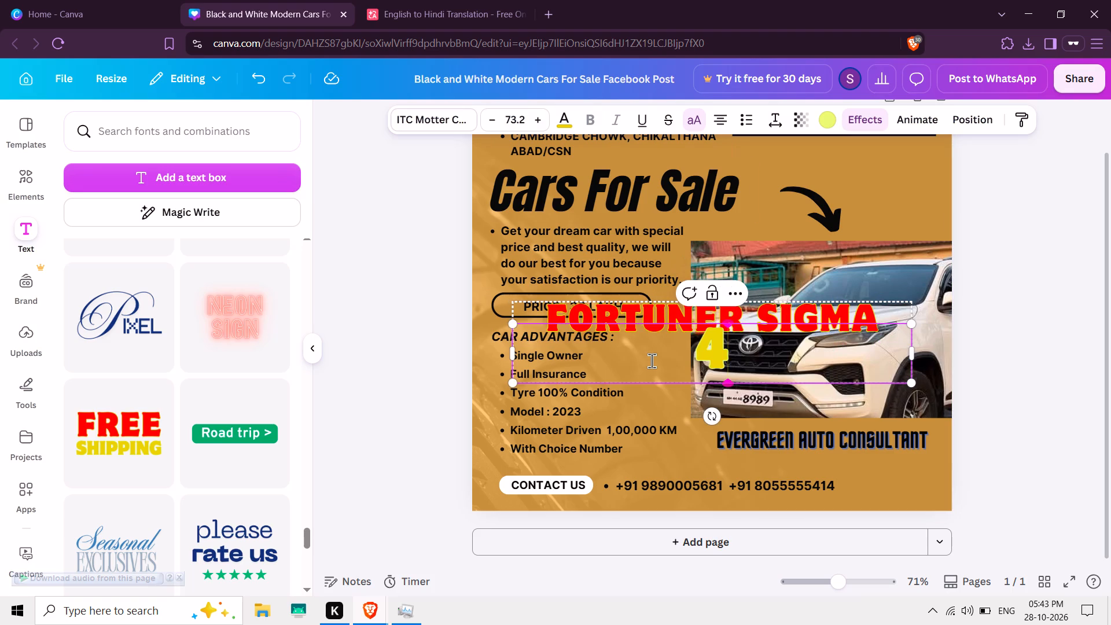
type("X2")
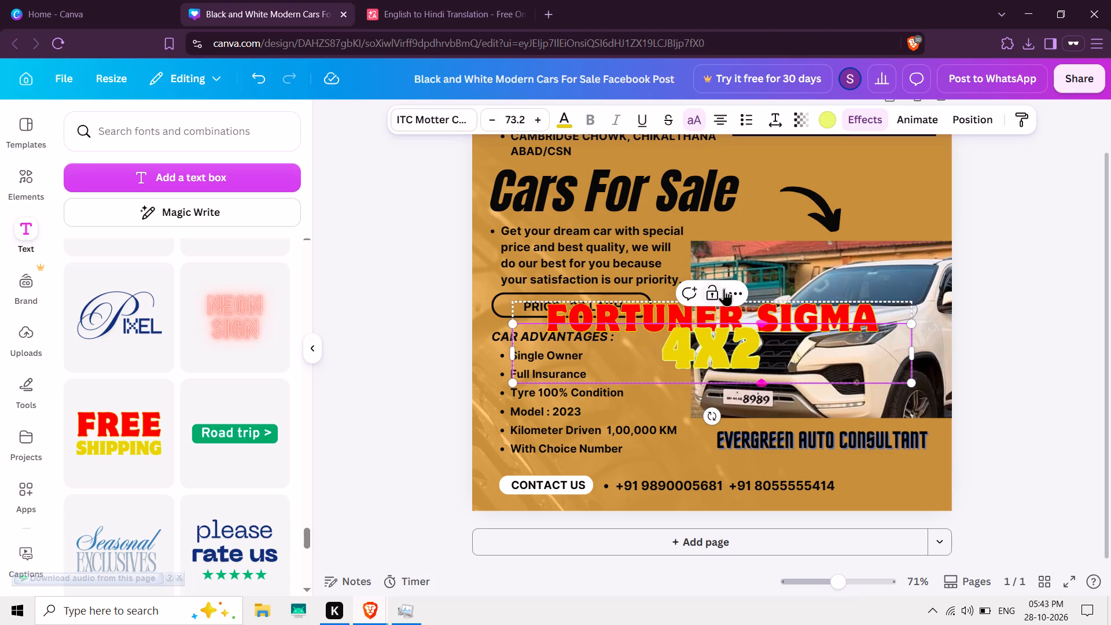
left_click(901, 211)
left_click(893, 198)
Move the FORTUNER SIGMA 4X2 group up over the curved arrow, beside the Cars For Sale heading.
left_click_drag(1110, 269, 1109, 225)
left_click_drag(1106, 227, 897, 196)
left_click_drag(897, 196, 1102, 177)
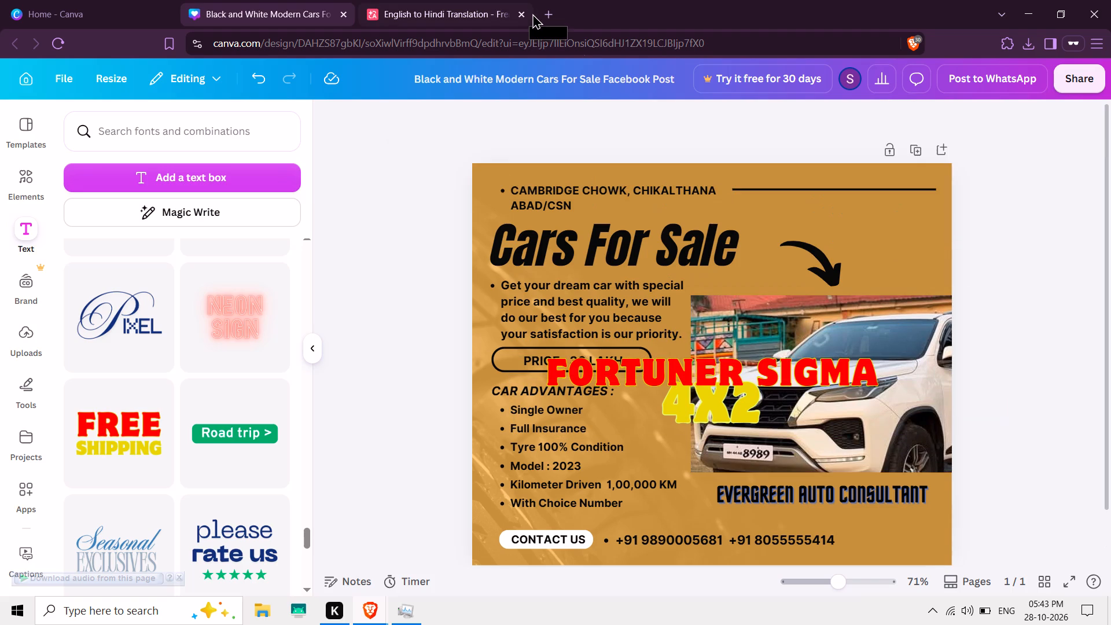
left_click_drag(724, 382, 850, 243)
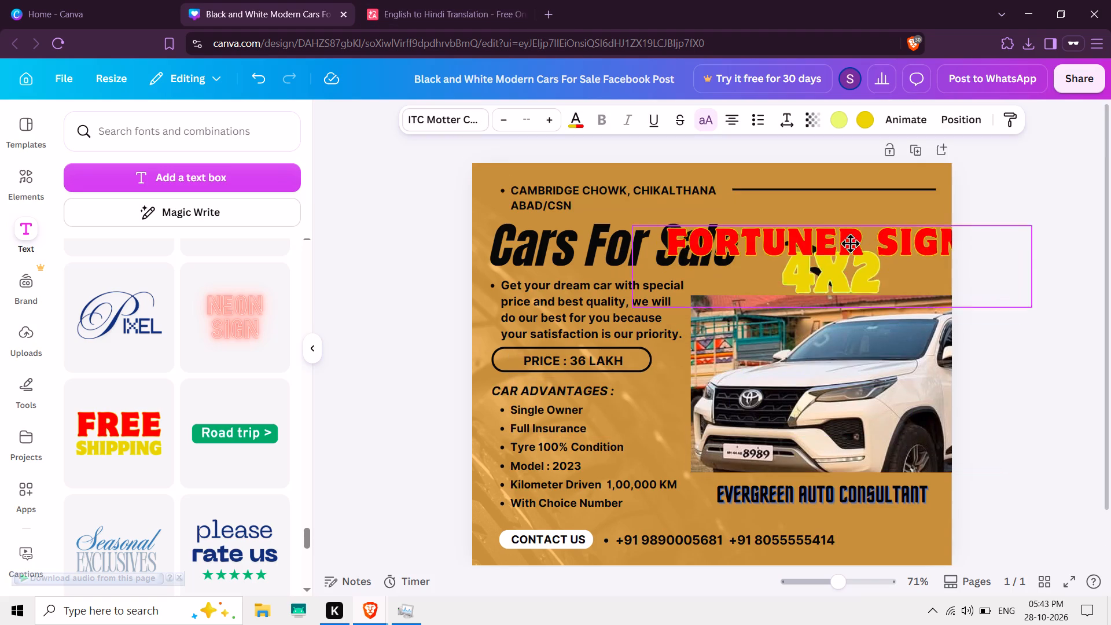
left_click_drag(850, 243, 829, 229)
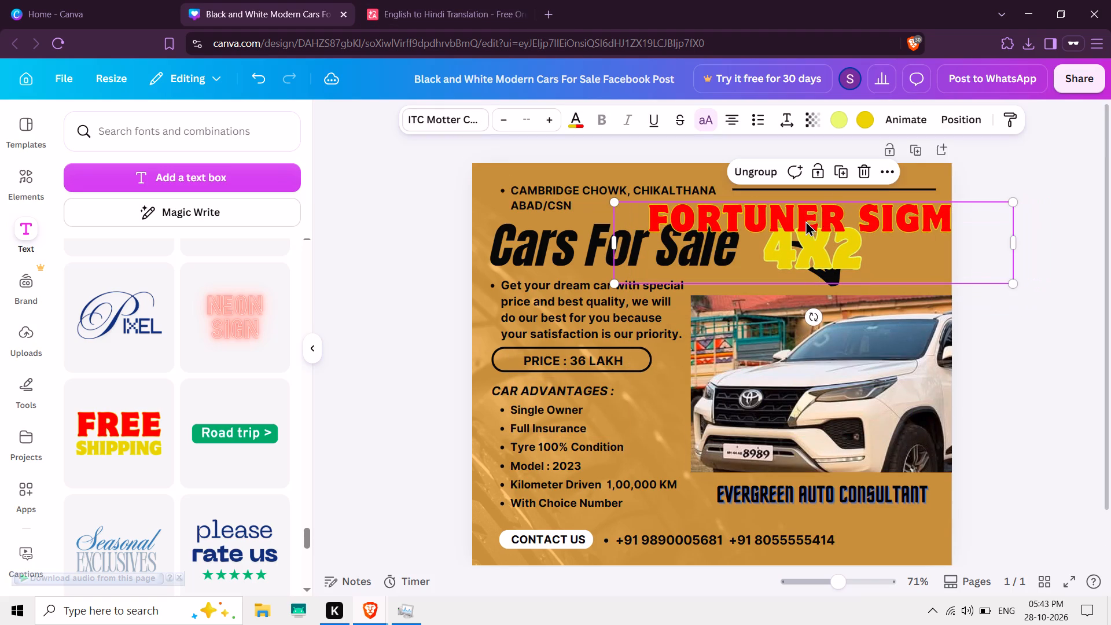
Shrink the whole group's text until 4X2 is at font size 53.2, and narrow the group's box to about 600 wide.
left_click(502, 120)
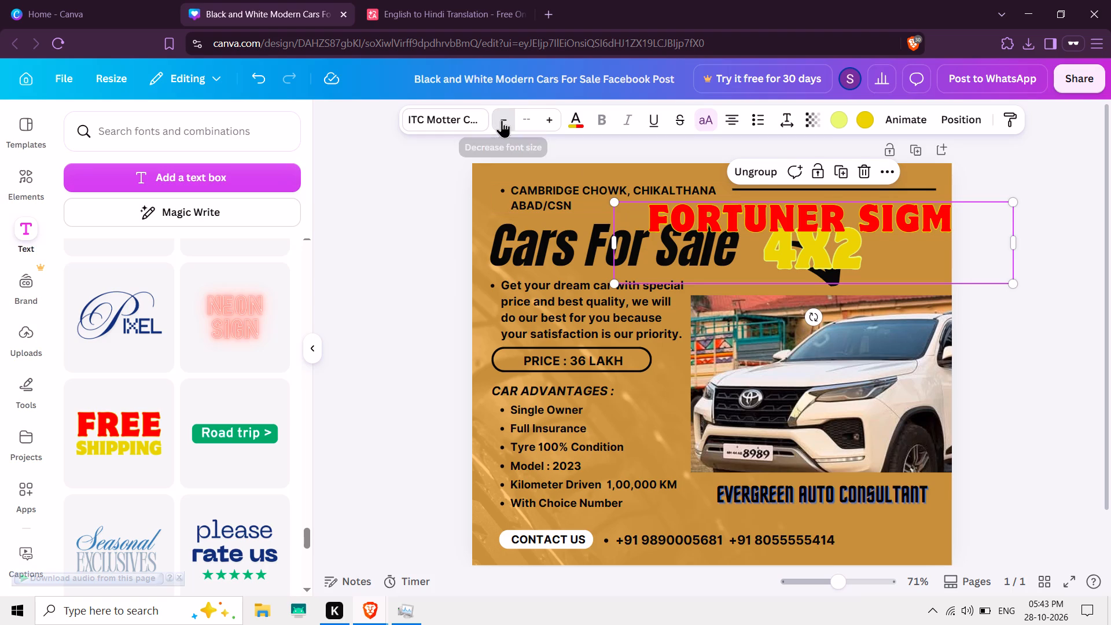
triple_click(502, 120)
triple_click(502, 120)
triple_click(502, 120)
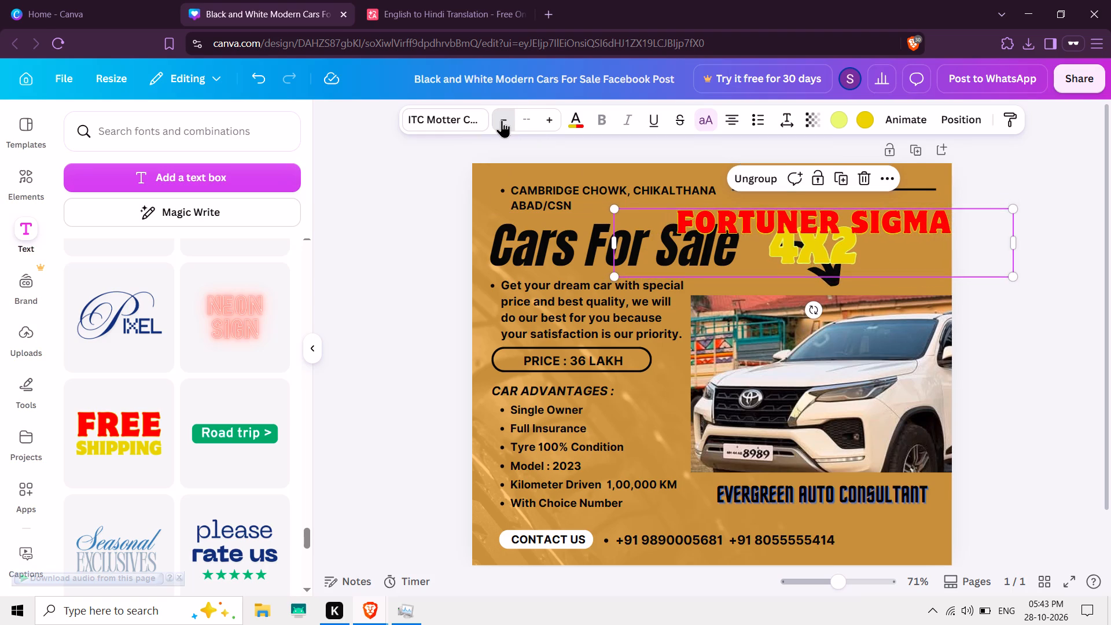
triple_click(502, 120)
triple_click(502, 120)
triple_click(502, 120)
left_click(502, 120)
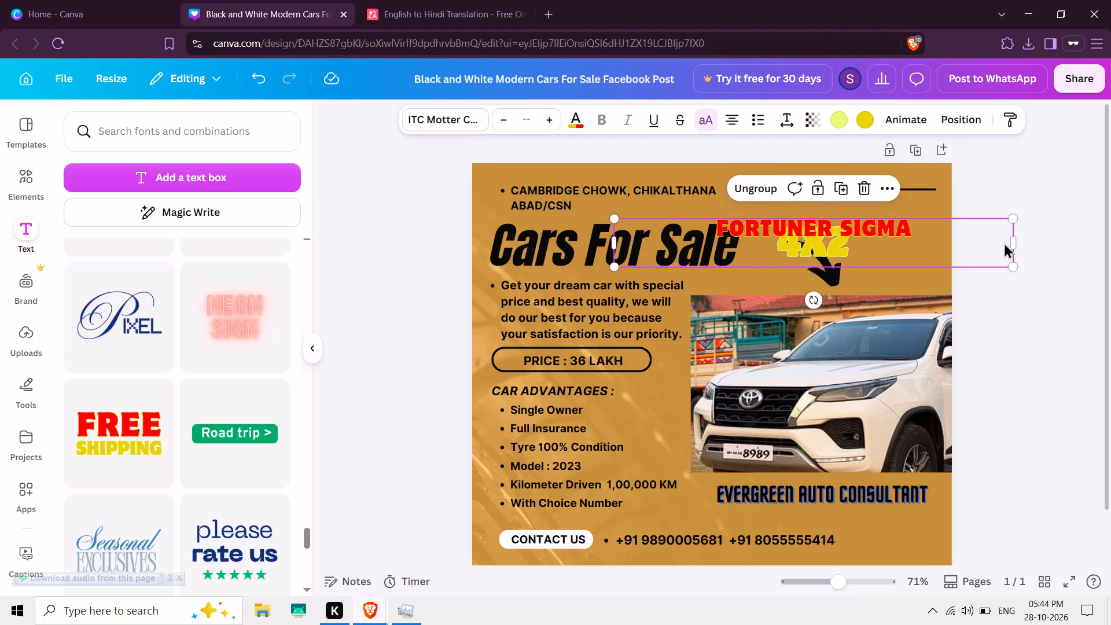
left_click_drag(1010, 241, 921, 245)
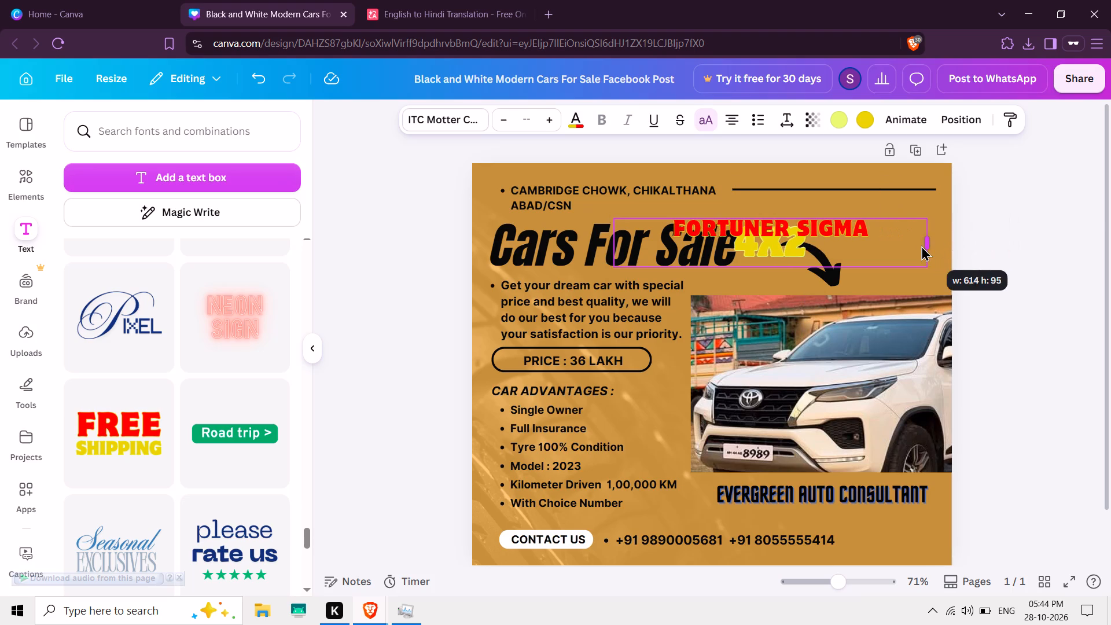
left_click_drag(921, 245, 918, 245)
Reduce the 4X2 text to font size 39.2 and move it slightly down beneath FORTUNER SIGMA.
left_click(780, 255)
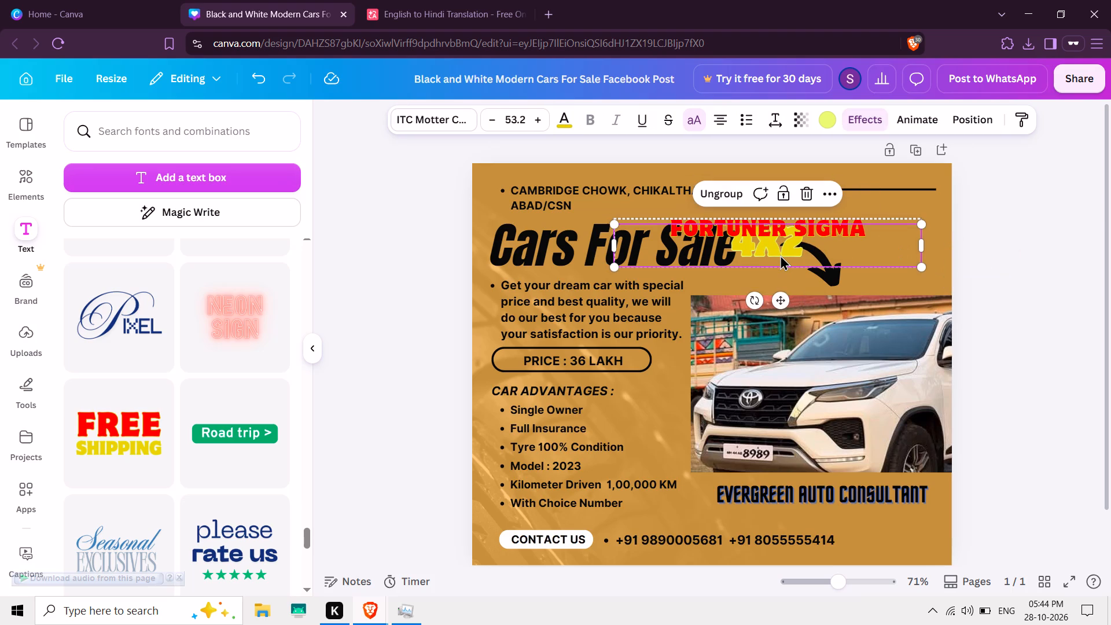
triple_click(484, 123)
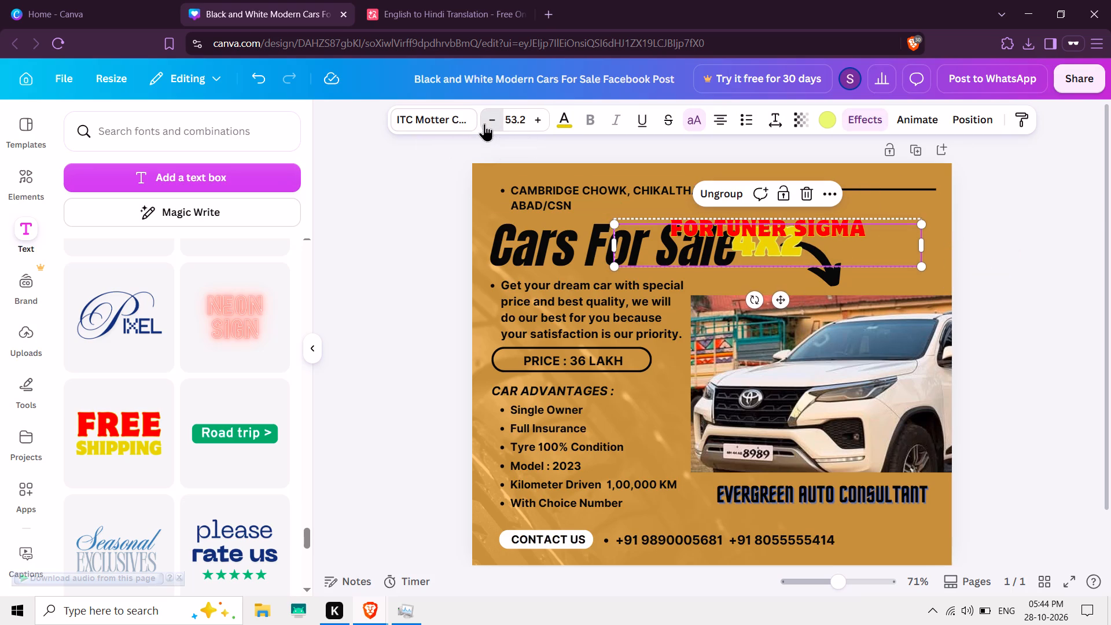
triple_click(484, 123)
triple_click(484, 123)
triple_click(484, 123)
double_click(484, 123)
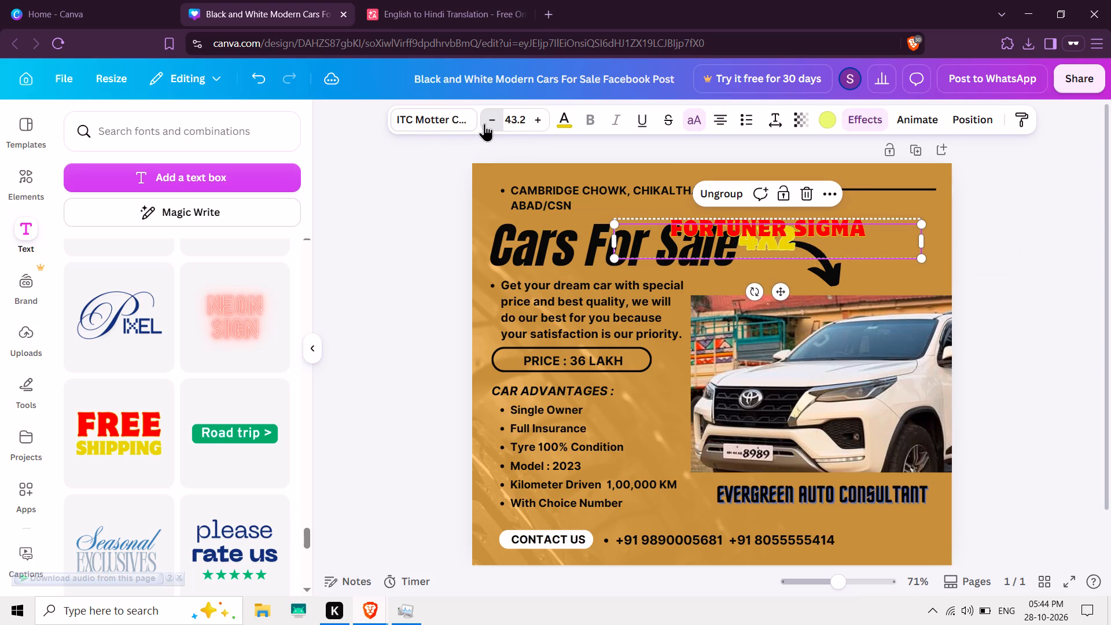
left_click_drag(763, 237, 765, 248)
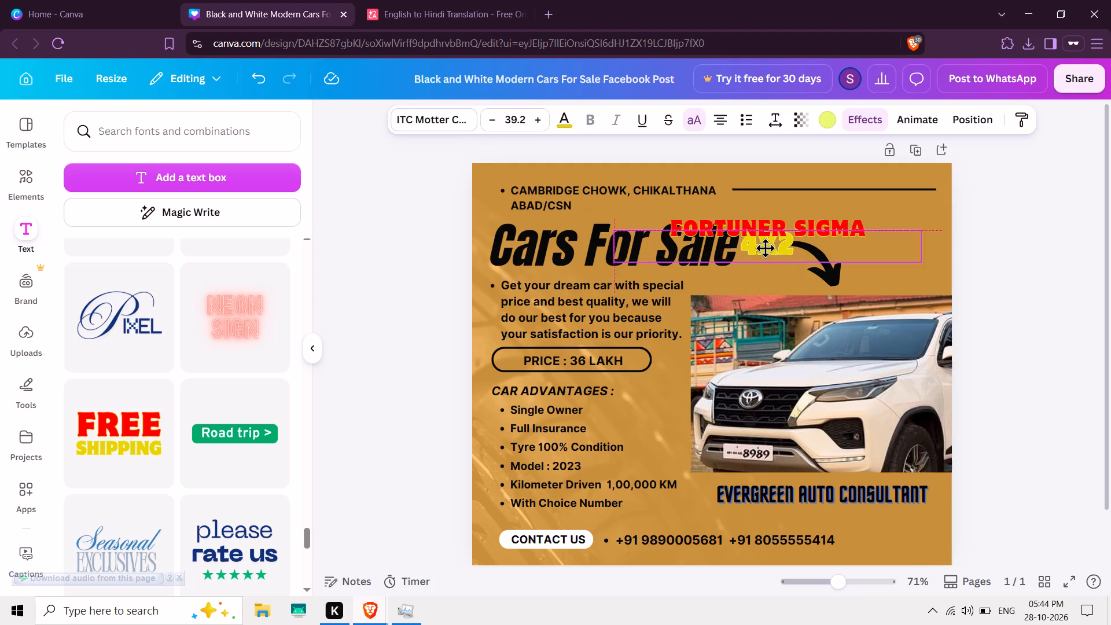
left_click_drag(765, 248, 766, 247)
left_click_drag(766, 247, 765, 248)
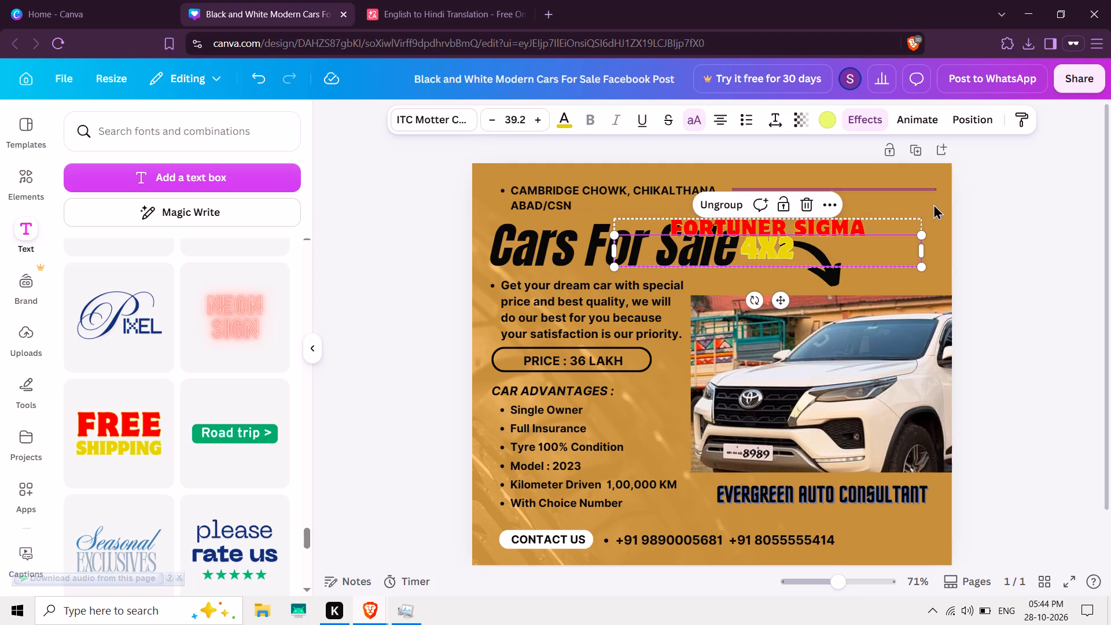
Move the FORTUNER SIGMA 4X2 group to just below the black line, above the curved arrow and clear of the Cars For Sale heading.
left_click(970, 236)
left_click(893, 231)
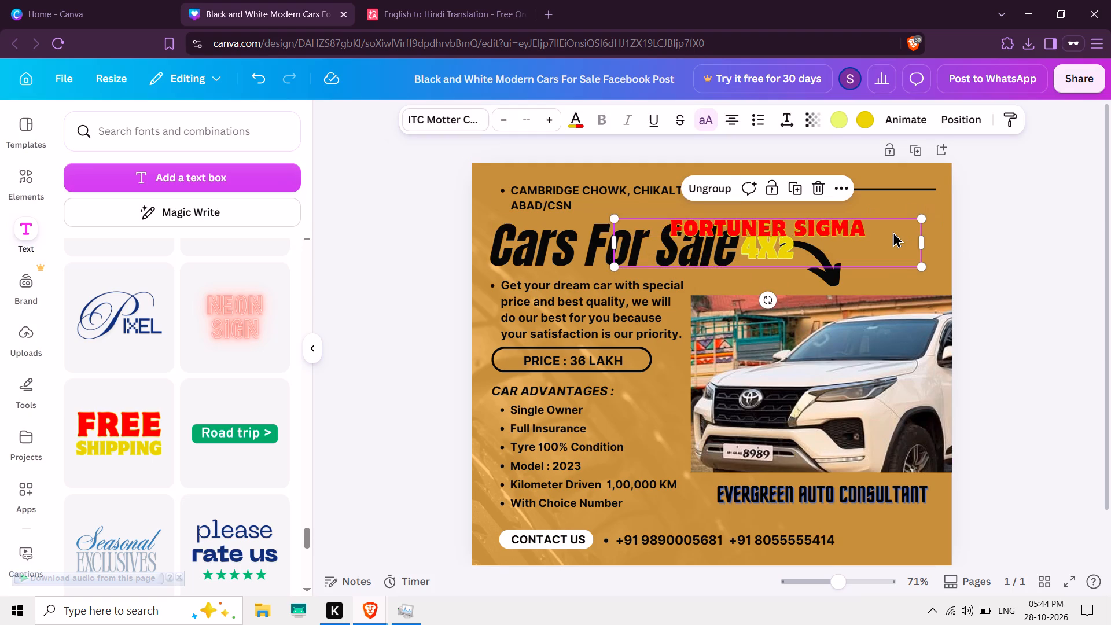
left_click_drag(875, 239, 931, 218)
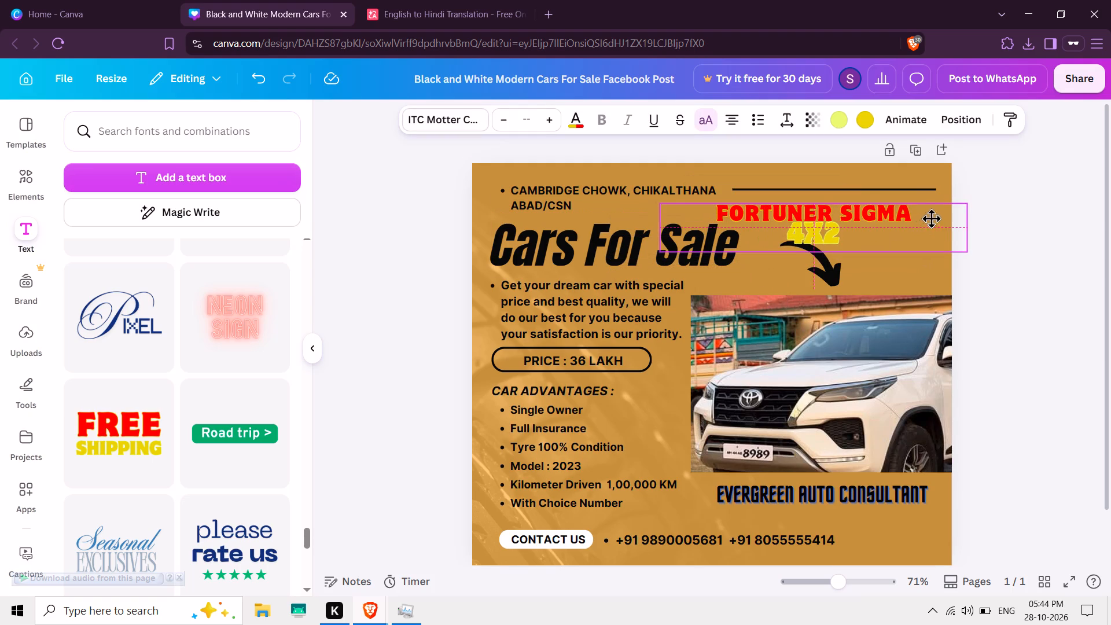
left_click_drag(931, 218, 939, 219)
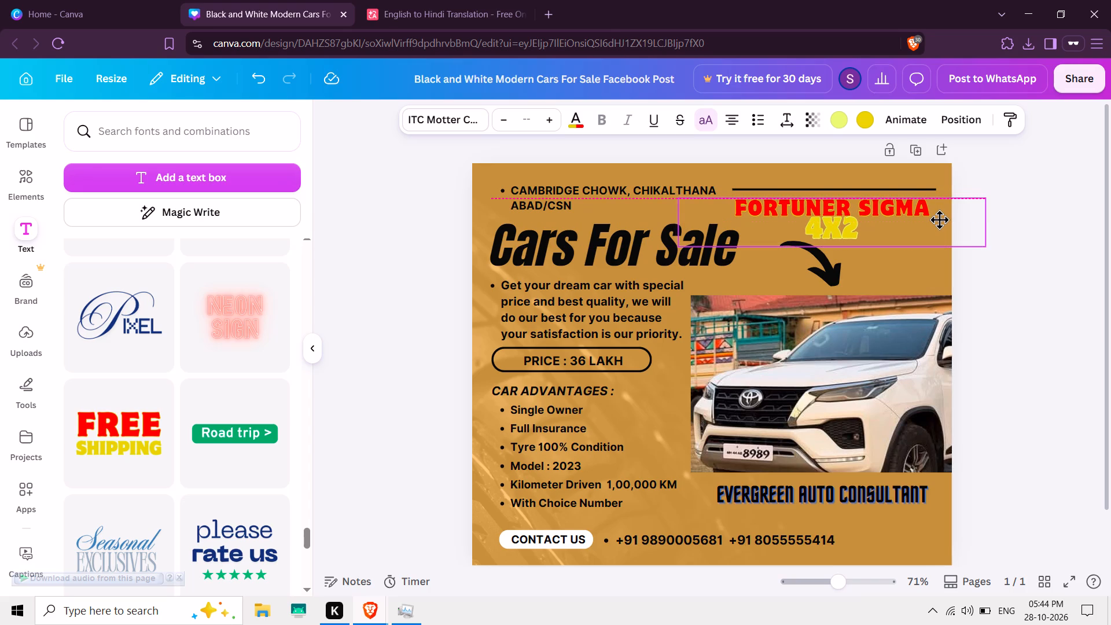
left_click_drag(939, 219, 940, 216)
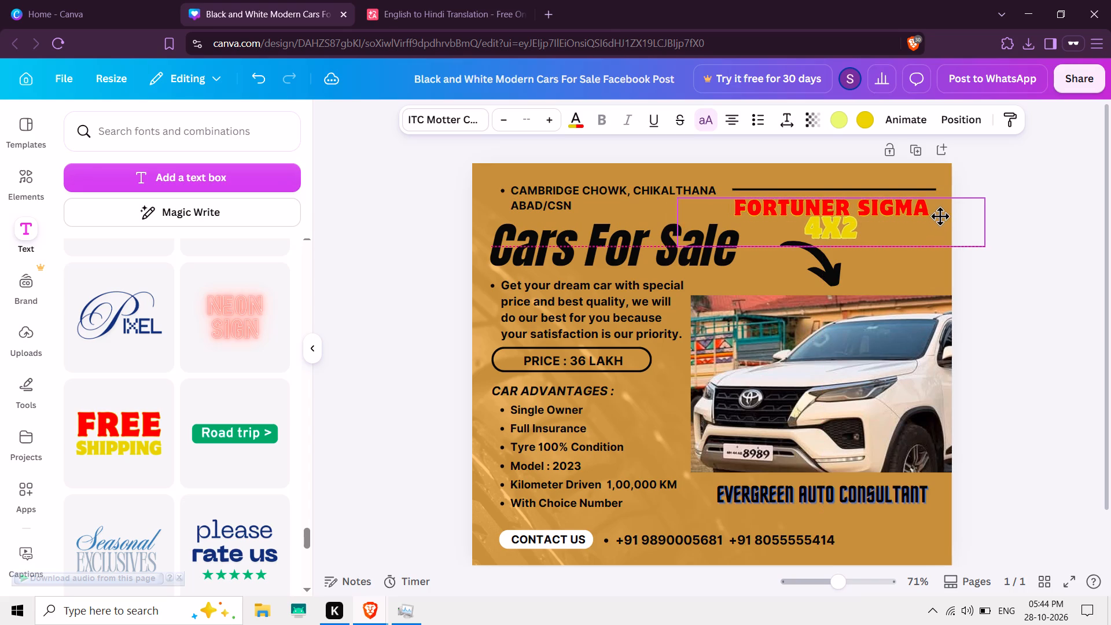
left_click_drag(940, 216, 936, 218)
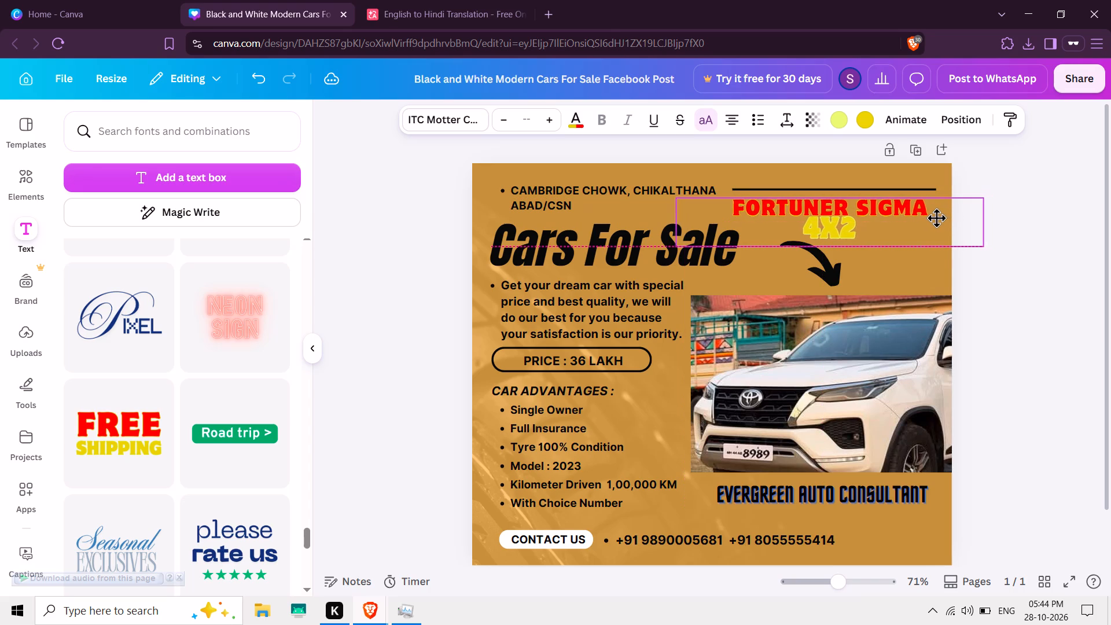
left_click_drag(936, 218, 941, 218)
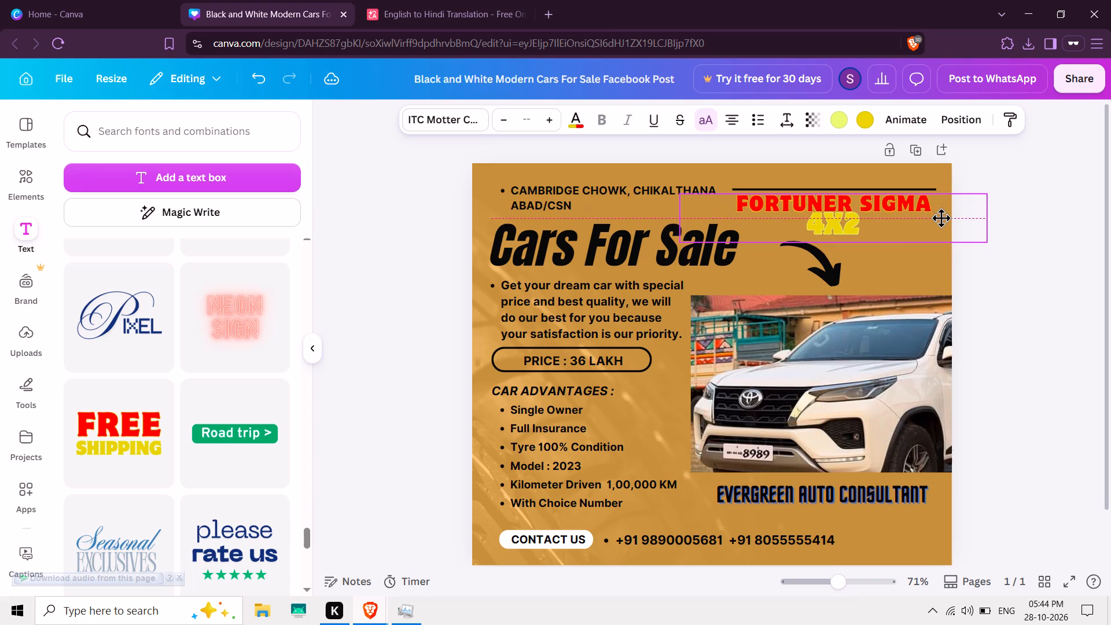
left_click_drag(941, 218, 941, 216)
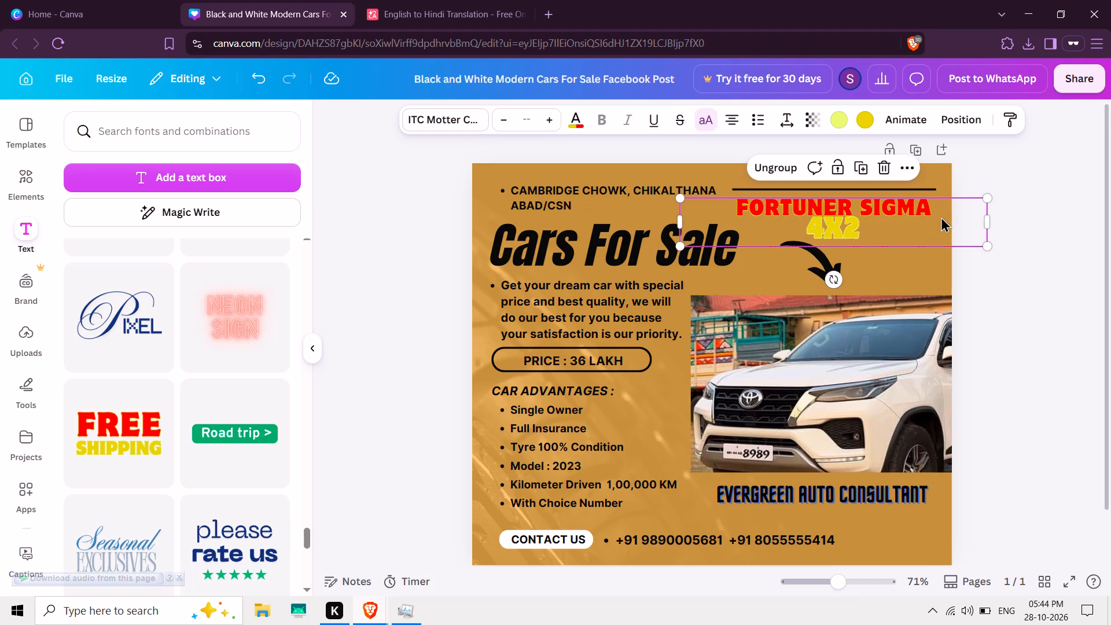
left_click(1067, 308)
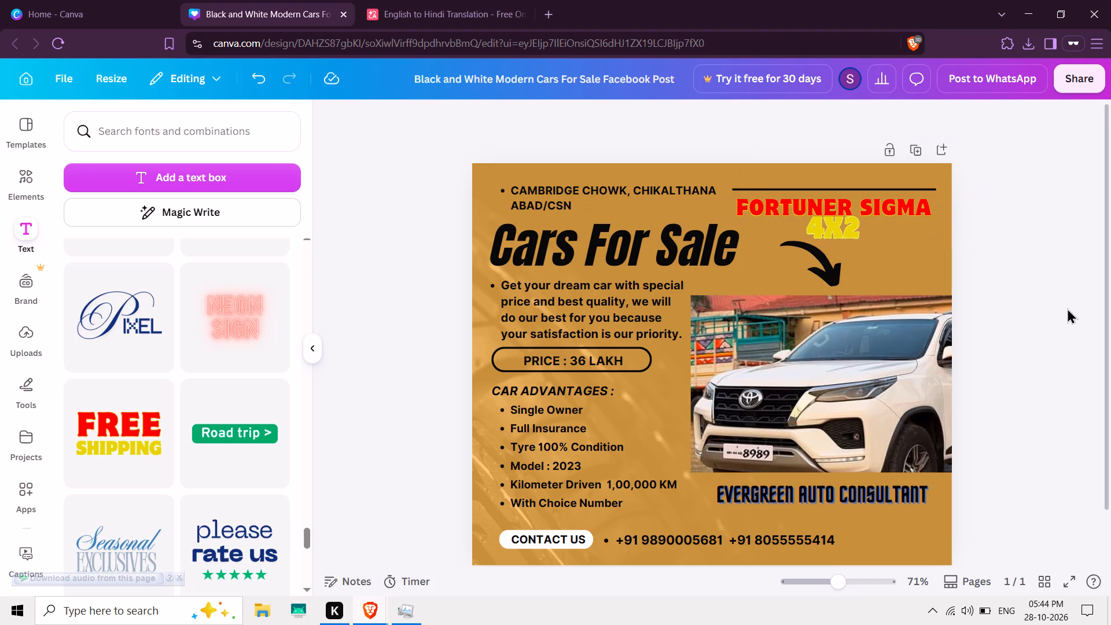
Change the FORTUNER SIGMA text color from the design's text colors to dark gray #030303.
left_click_drag(1110, 282, 1110, 344)
left_click(800, 148)
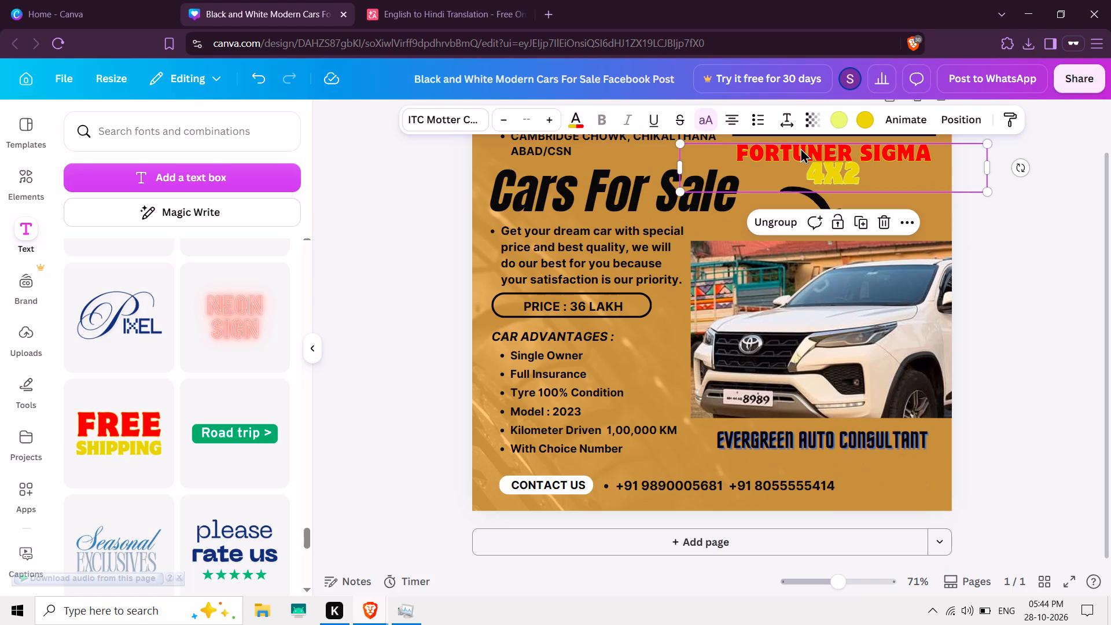
left_click(800, 148)
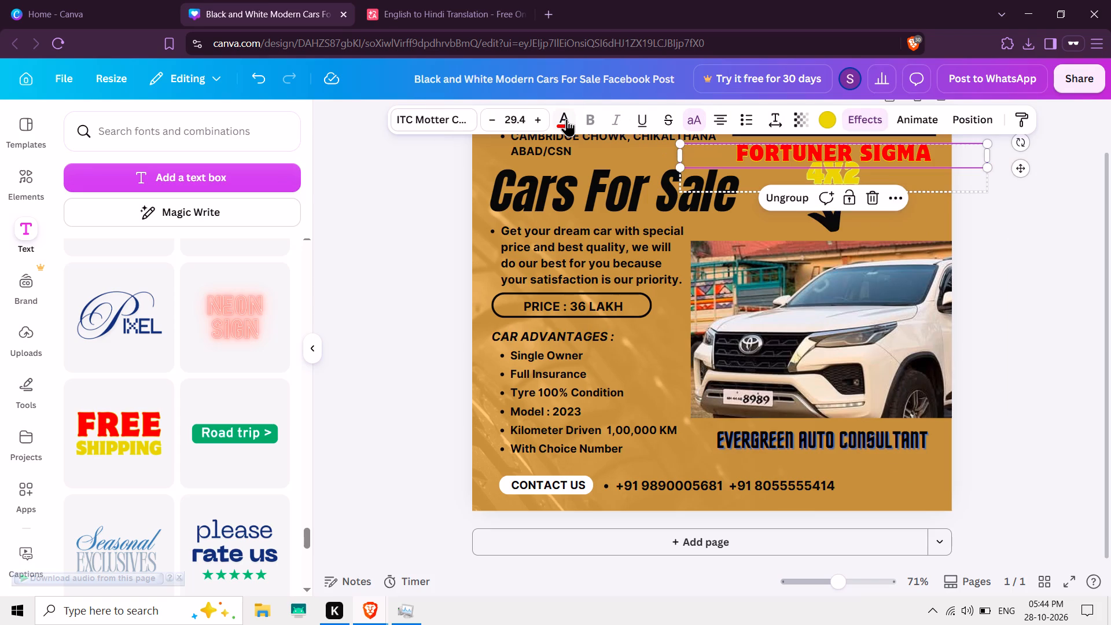
left_click(566, 119)
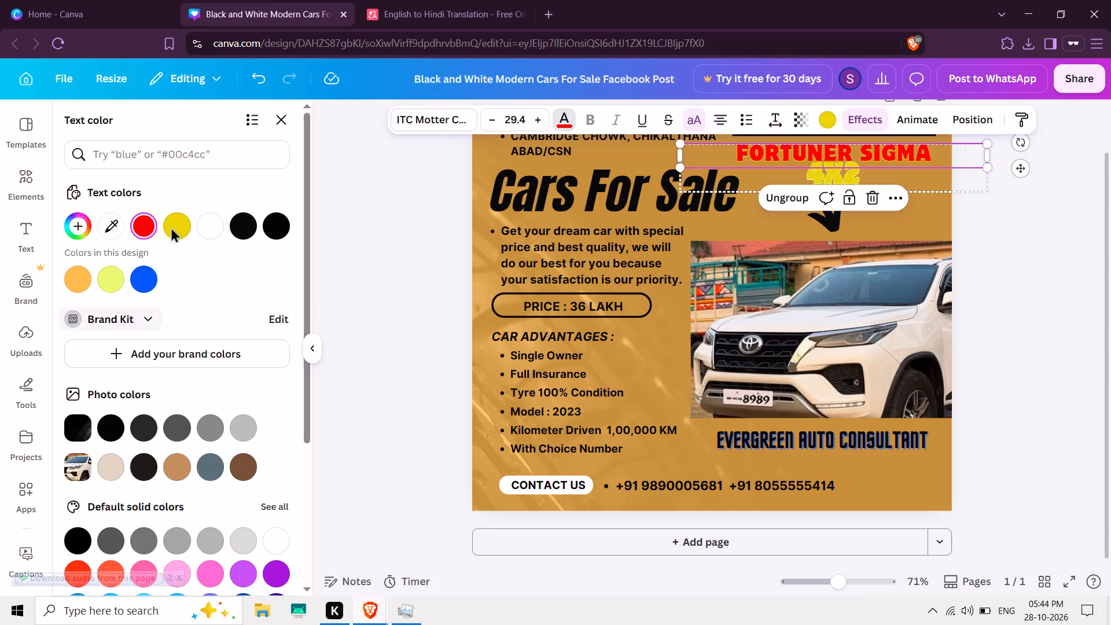
left_click(274, 222)
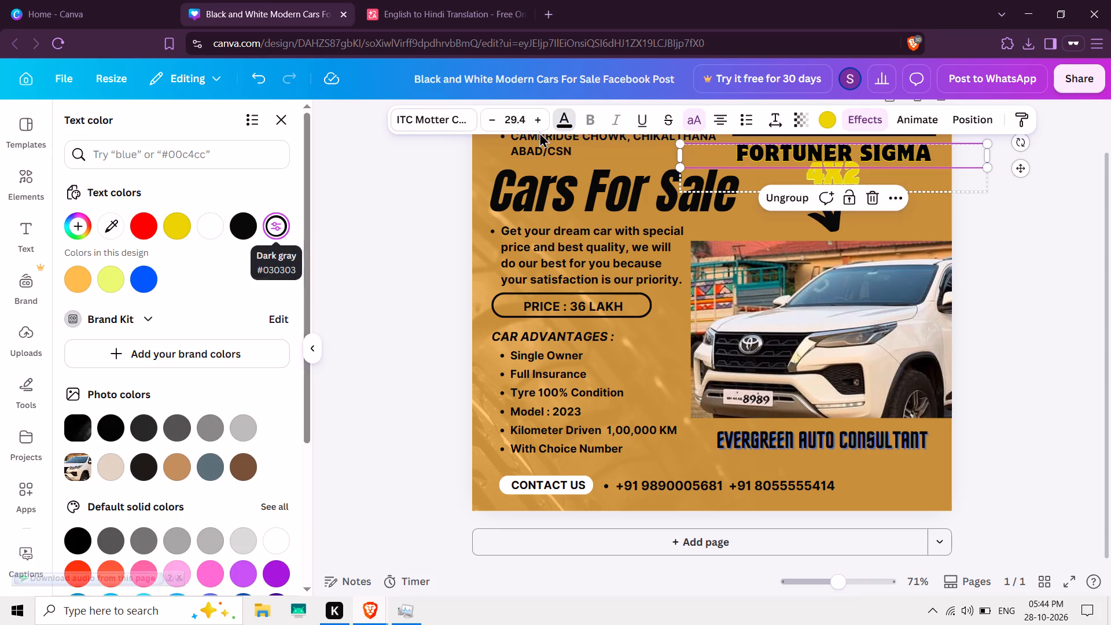
left_click(1060, 322)
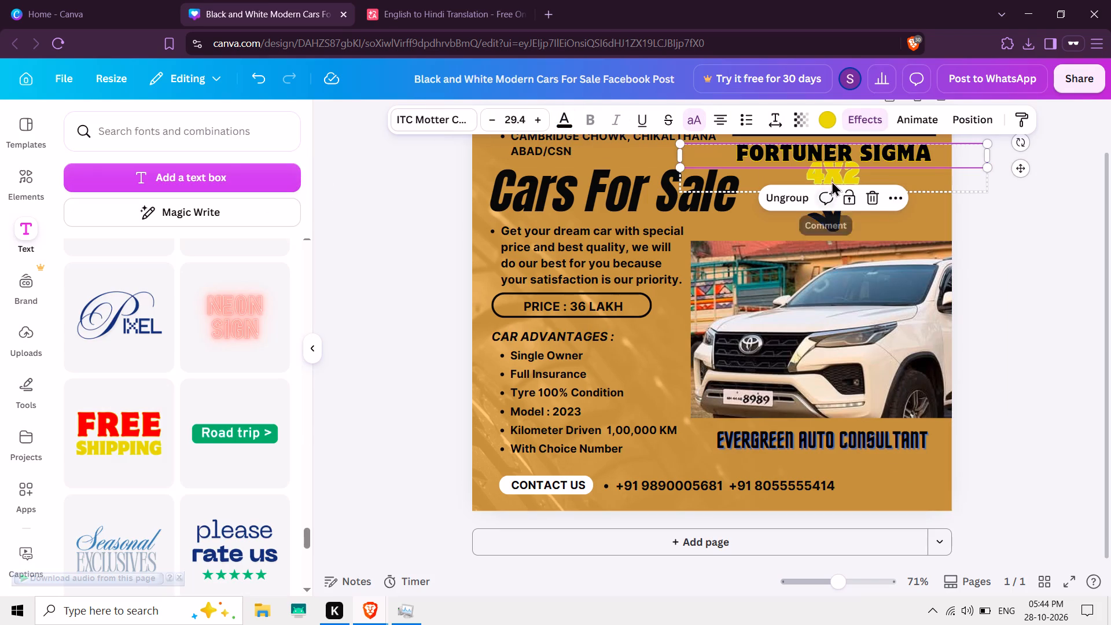
Set the effect color of the 4X2 text to black.
left_click(832, 179)
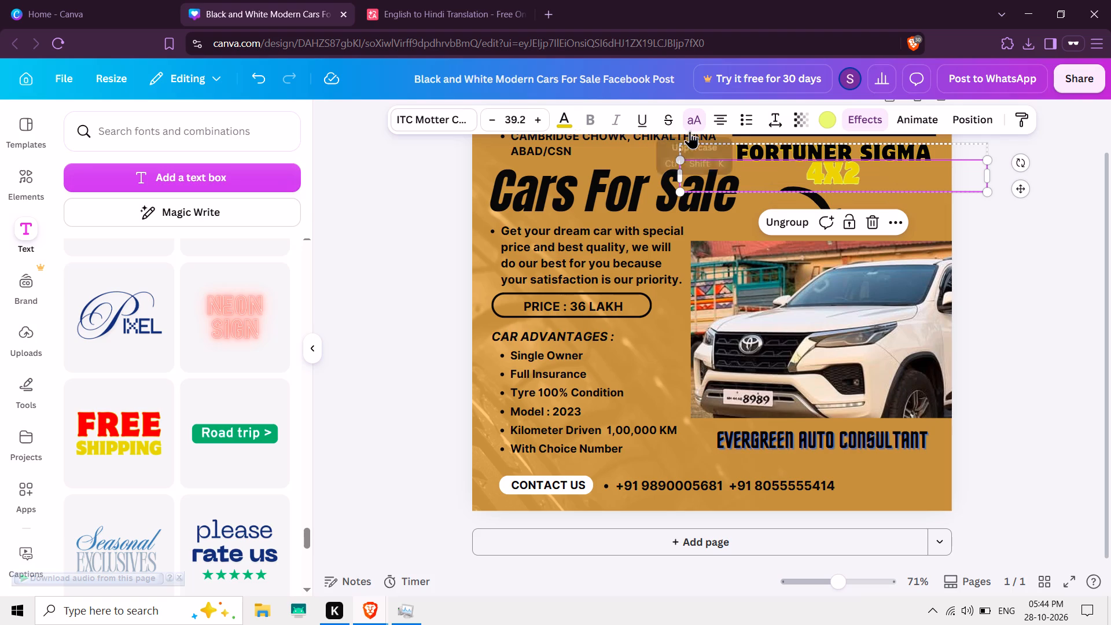
left_click(827, 115)
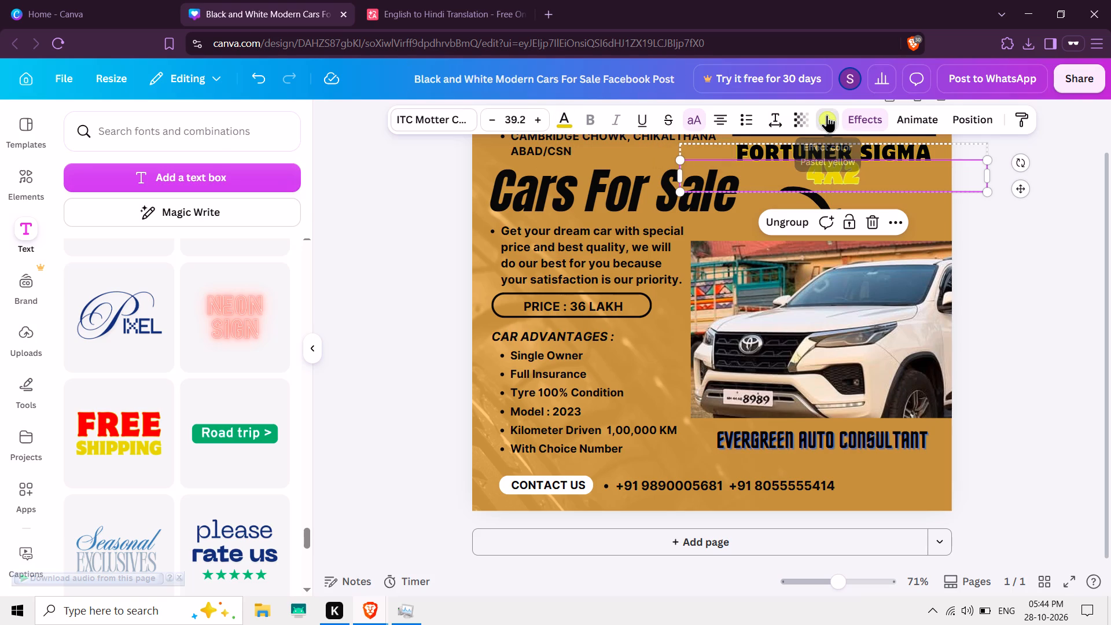
left_click(173, 277)
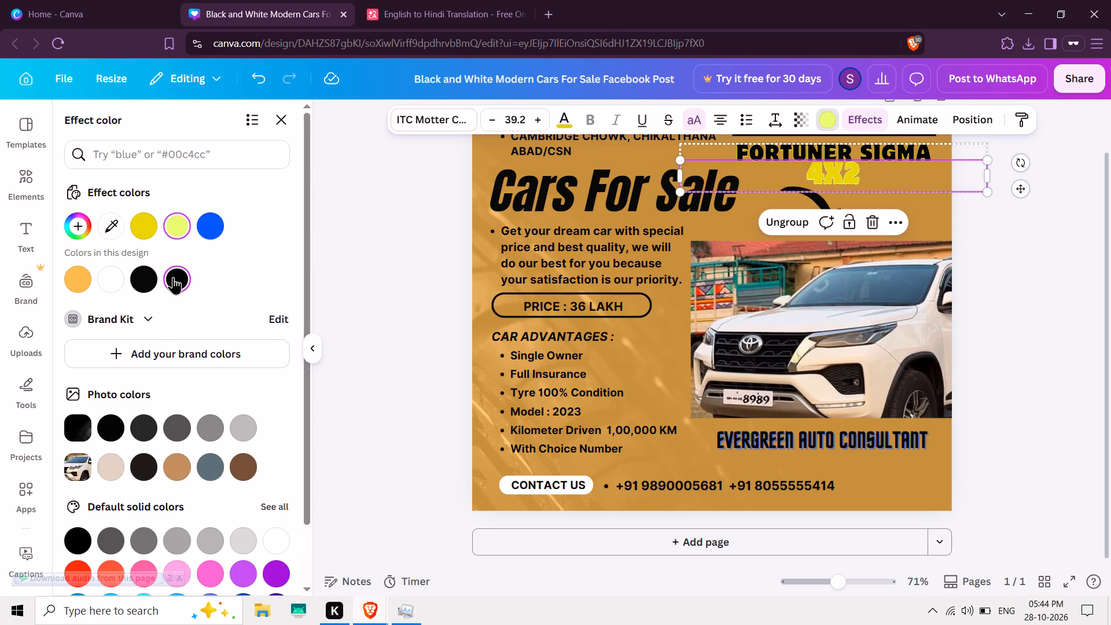
left_click(1053, 248)
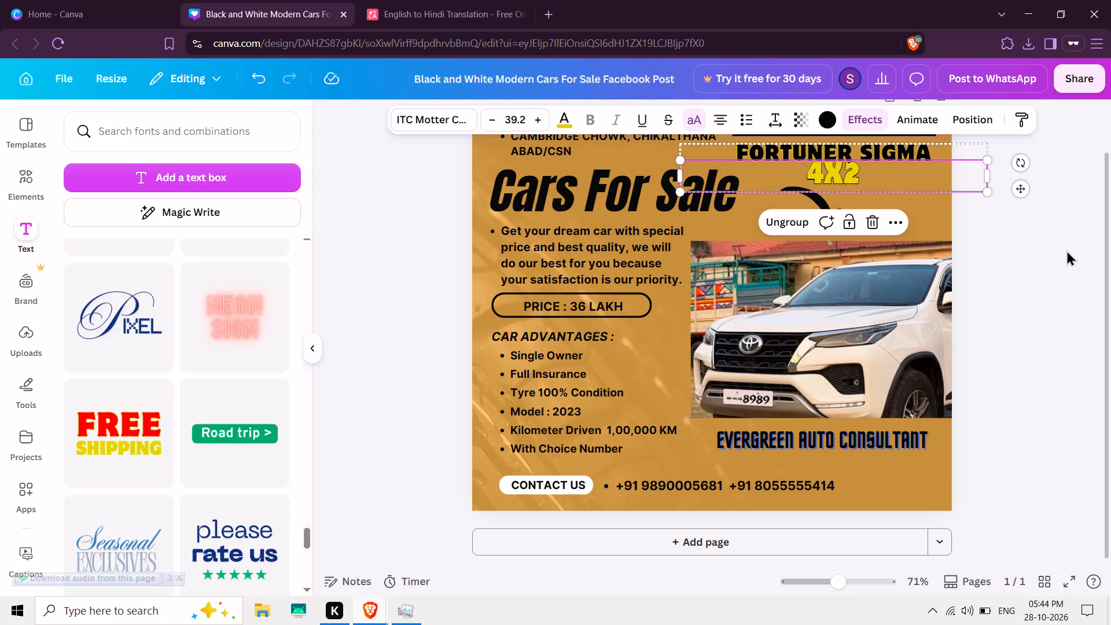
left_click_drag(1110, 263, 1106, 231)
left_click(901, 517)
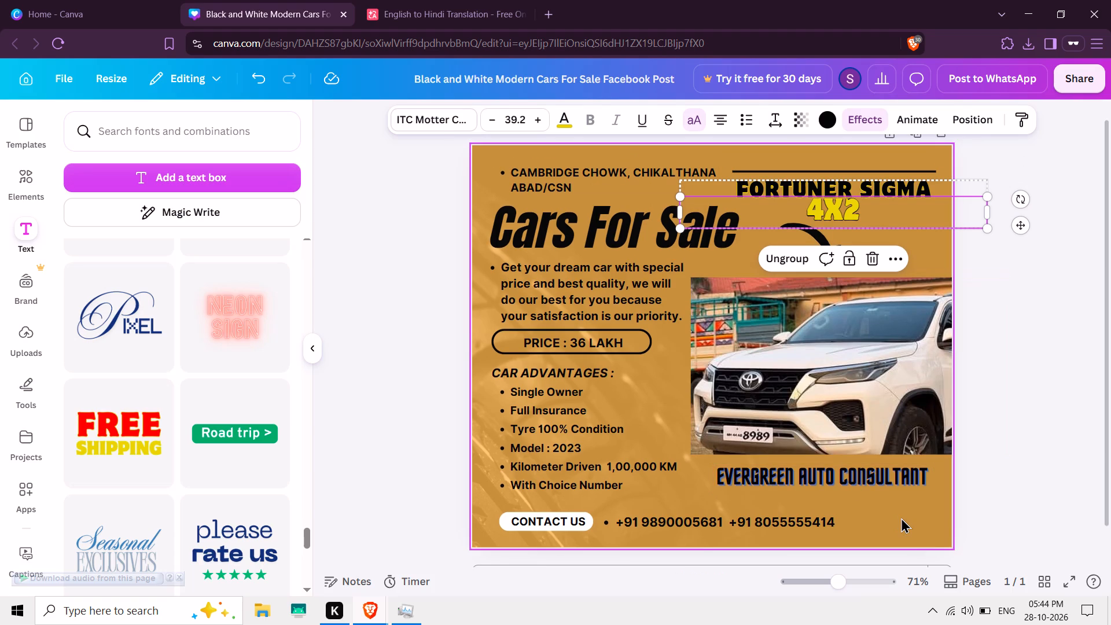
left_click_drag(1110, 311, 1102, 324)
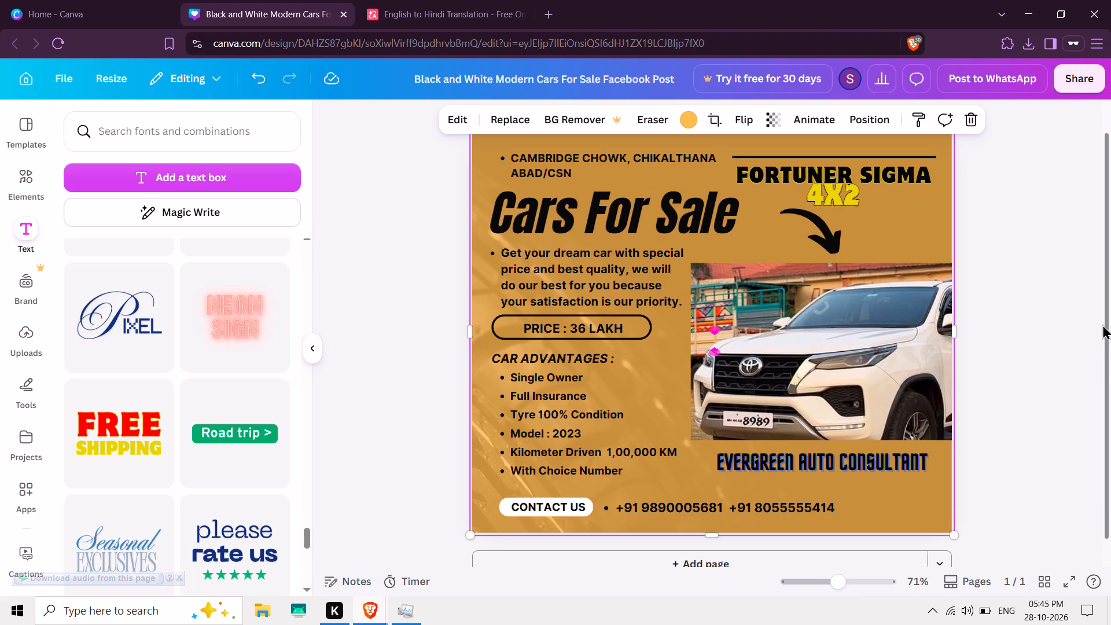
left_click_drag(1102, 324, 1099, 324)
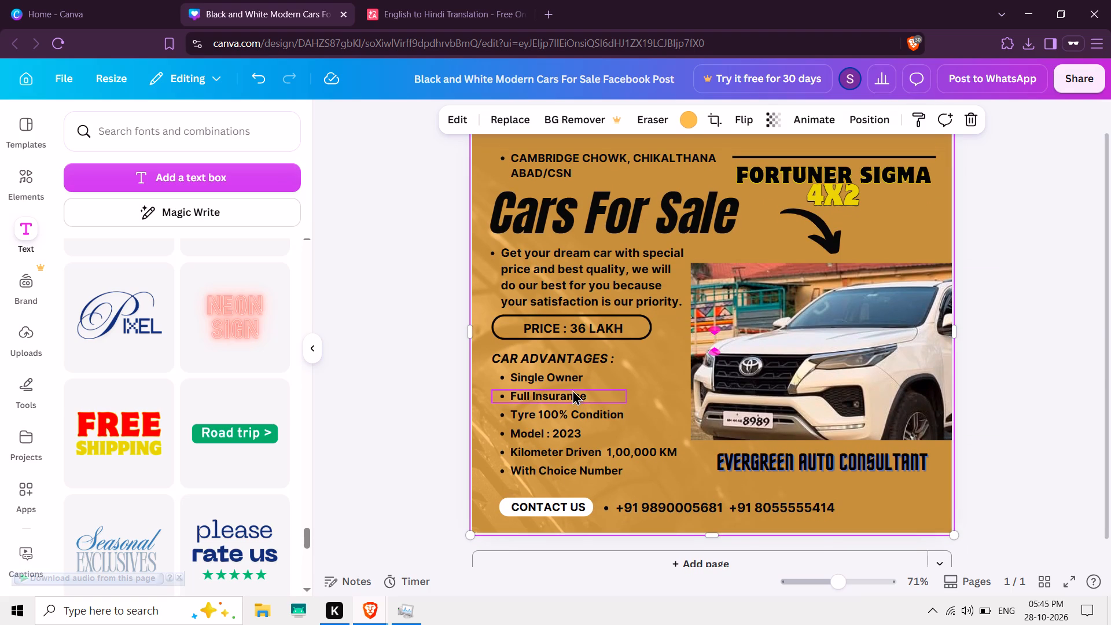
Change the font of the With Choice Number line in the car advantages list to ITC Motter Corpus.
left_click(575, 376)
left_click(543, 402, "ctrl")
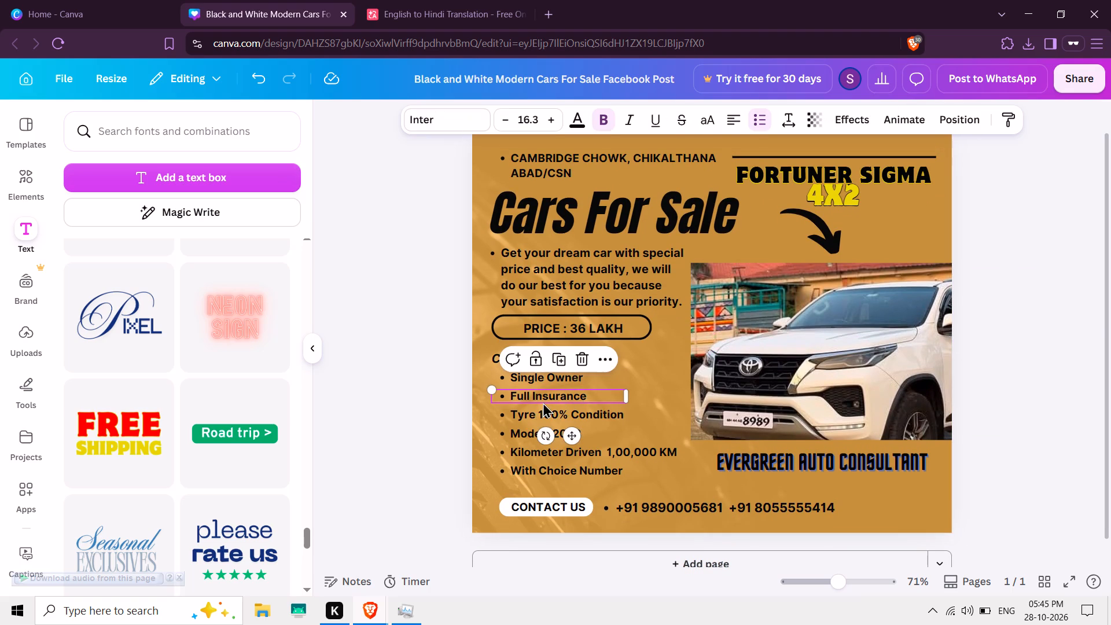
left_click(538, 409, "ctrl")
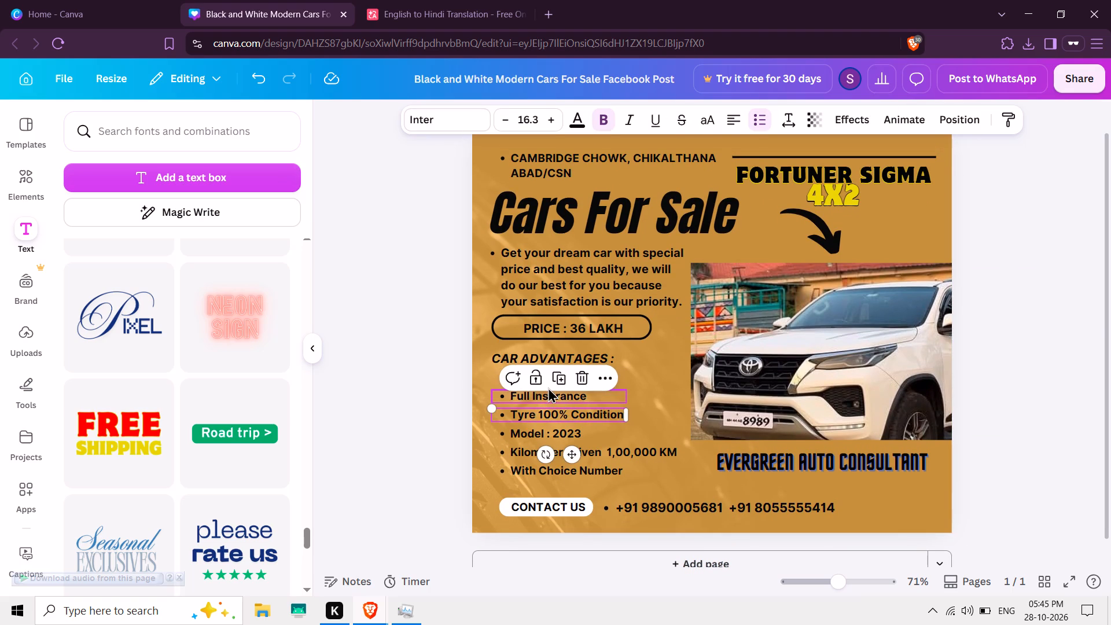
left_click(548, 387)
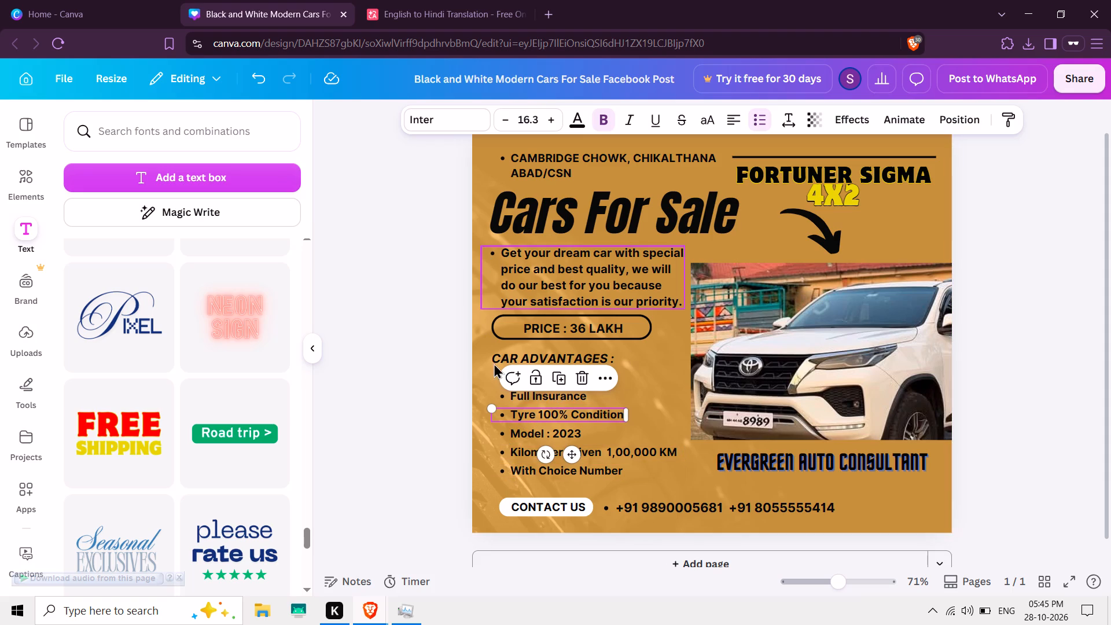
left_click(559, 463)
left_click(437, 114)
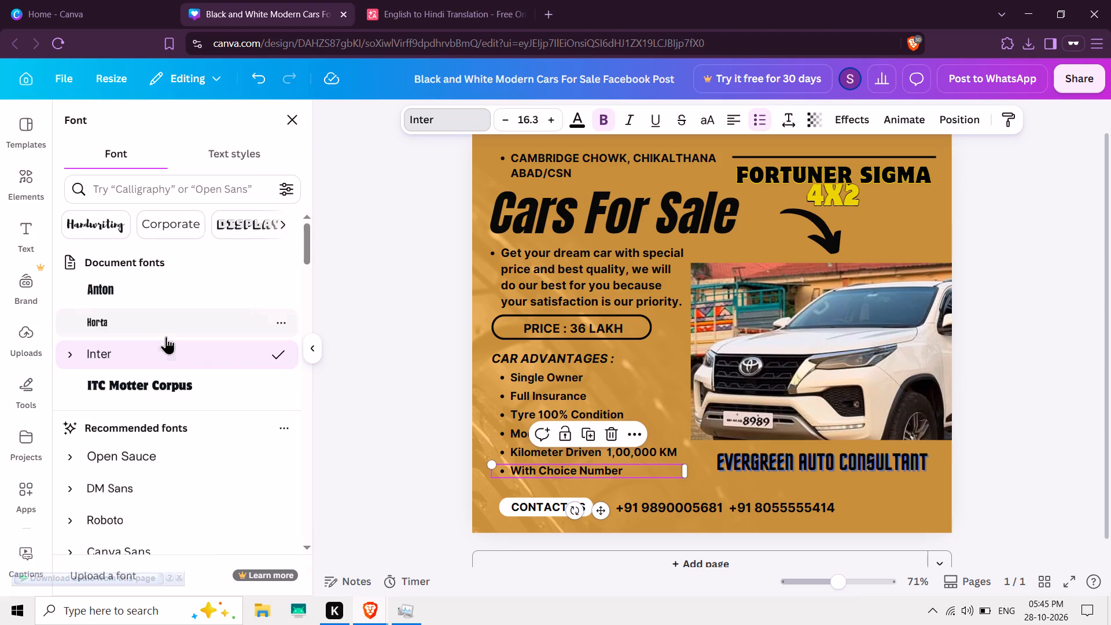
left_click(164, 383)
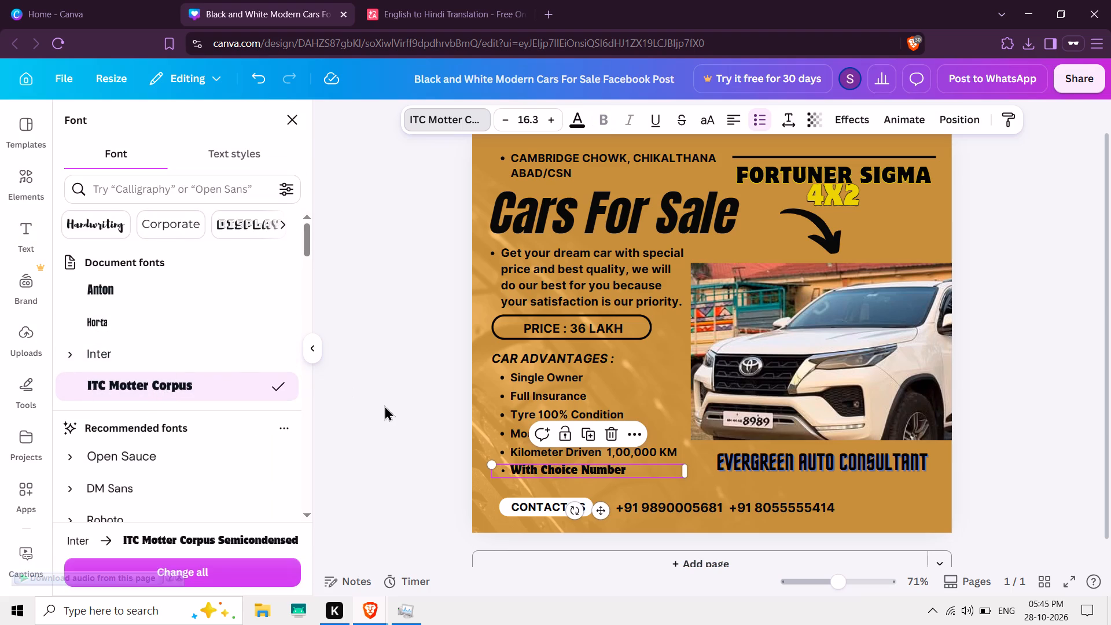
Apply ITC Motter Corpus to the Single Owner, Full Insurance and Tyre 100% Condition lines, widening the tyre text box to fit one line.
left_click(527, 373)
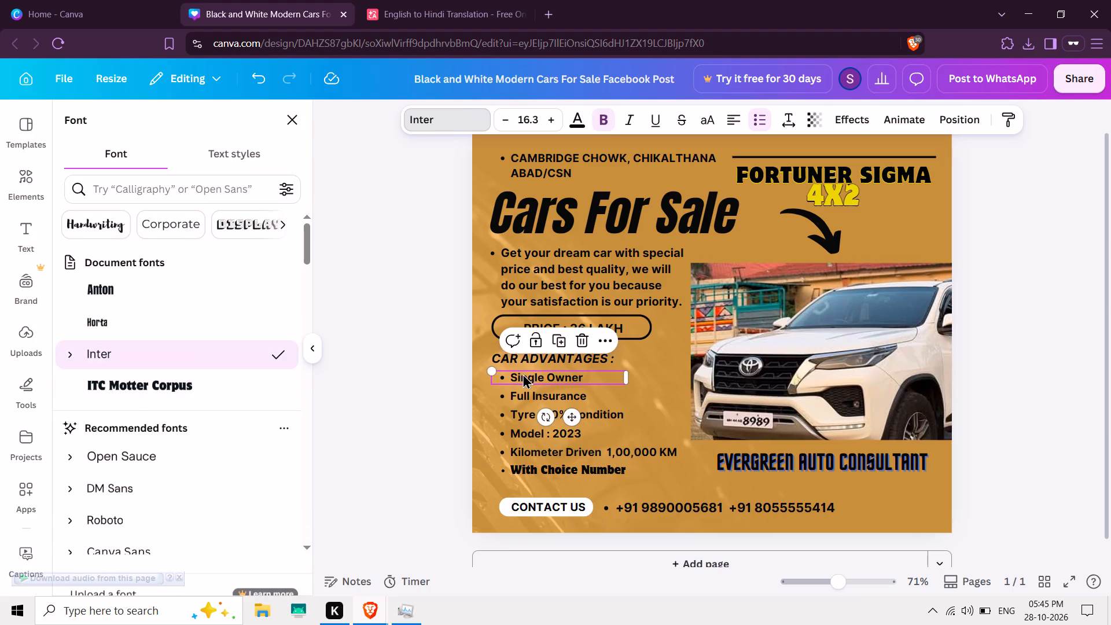
left_click(222, 379)
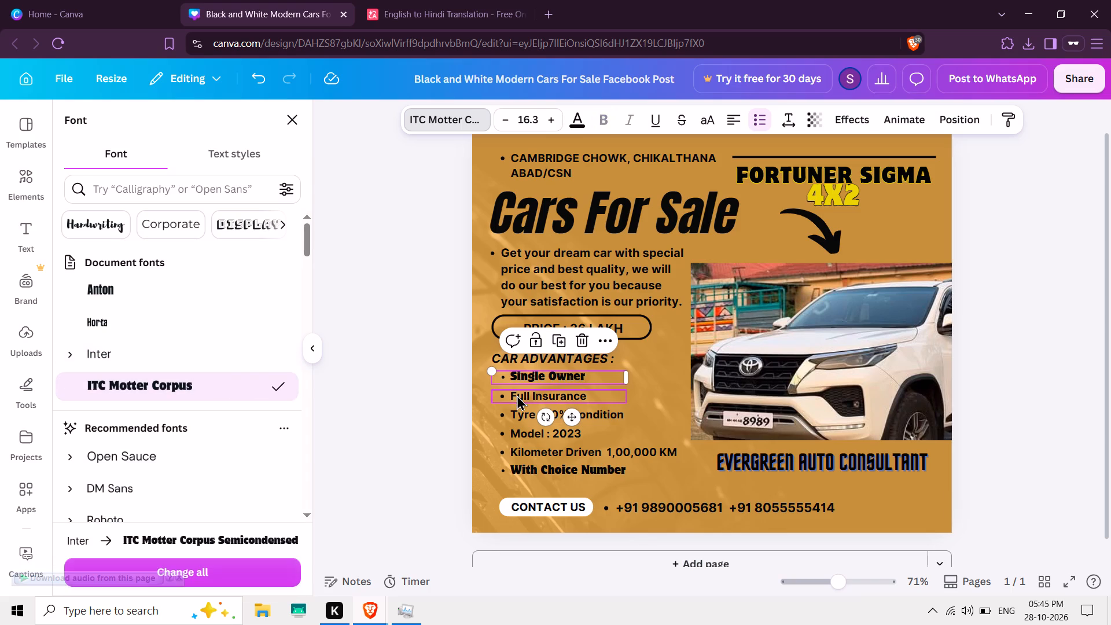
left_click(517, 395)
left_click(197, 392)
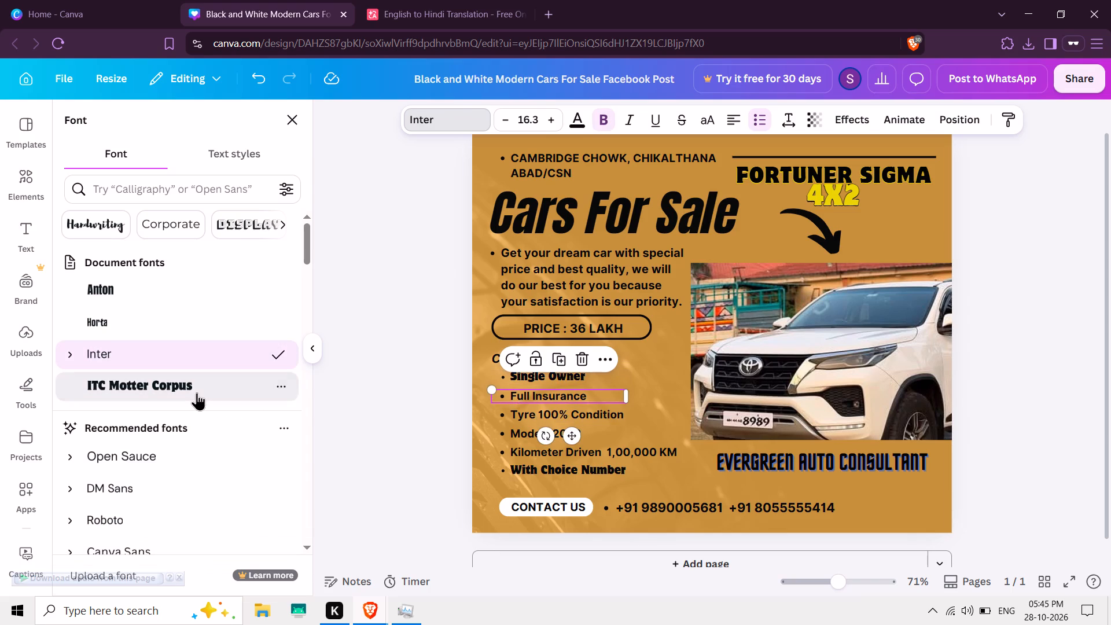
left_click(523, 413)
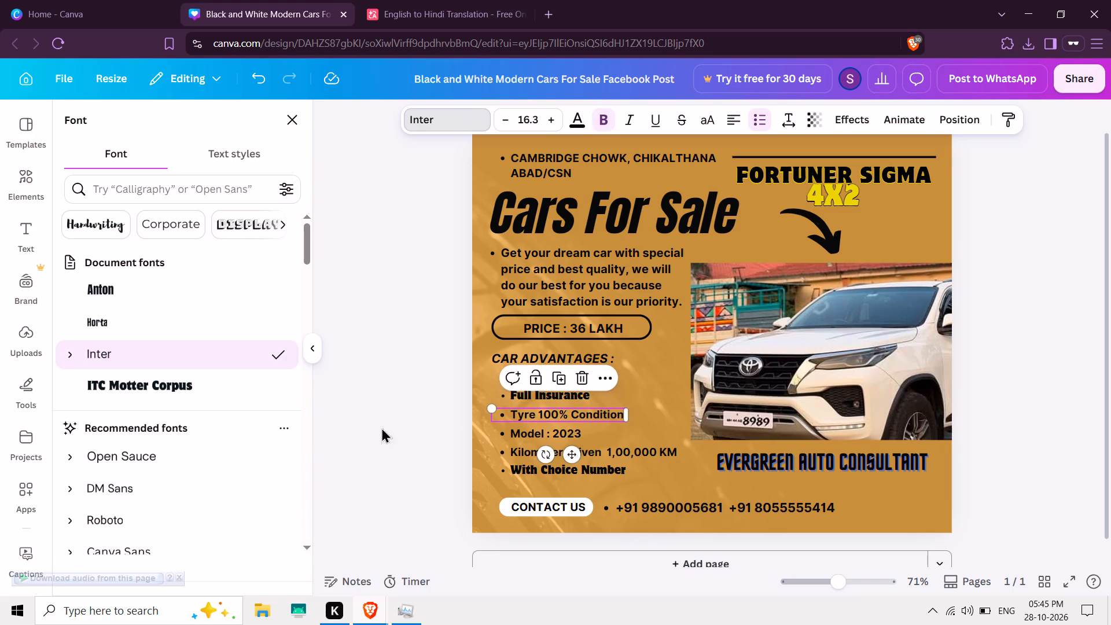
left_click(176, 395)
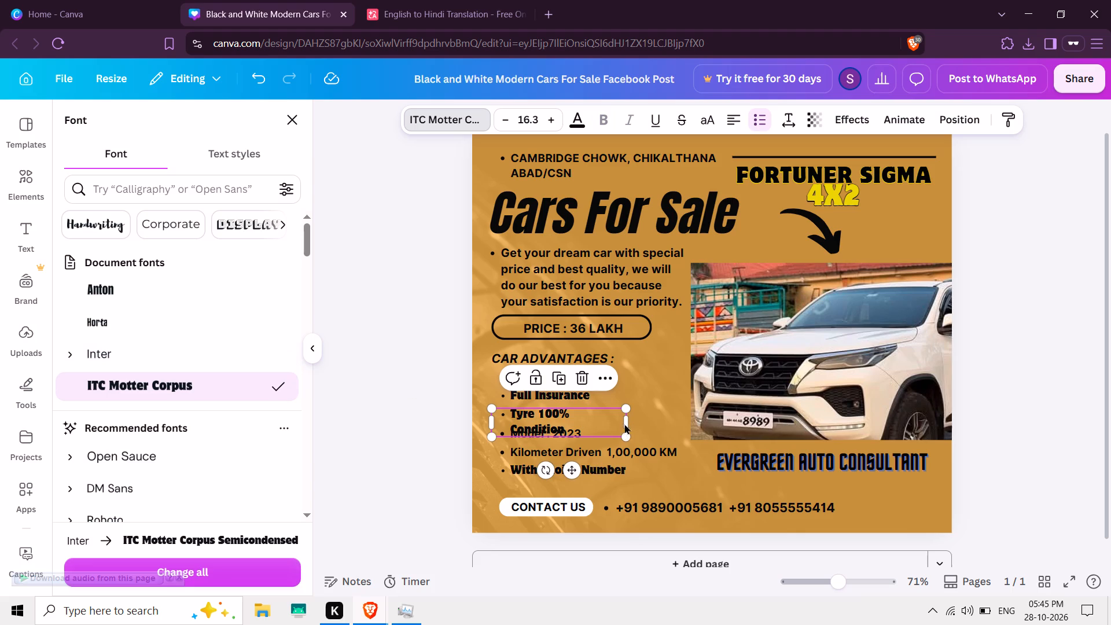
left_click_drag(627, 425, 641, 423)
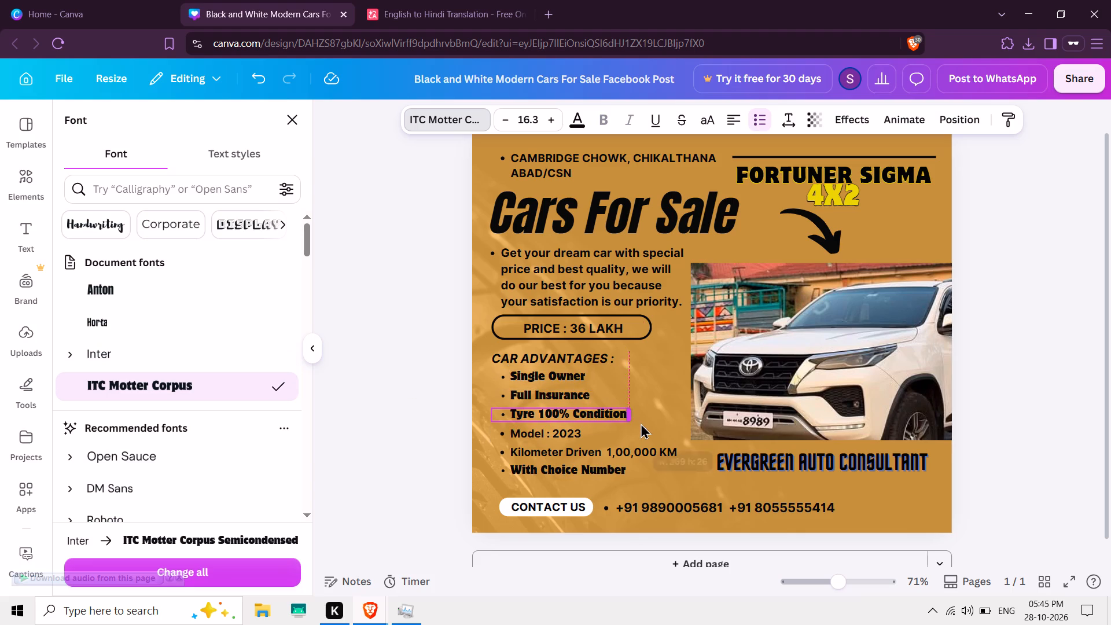
left_click_drag(641, 423, 642, 422)
Apply ITC Motter Corpus to the Model : 2023 and Kilometer Driven lines, widening the kilometer text box to fit one line.
left_click(547, 437)
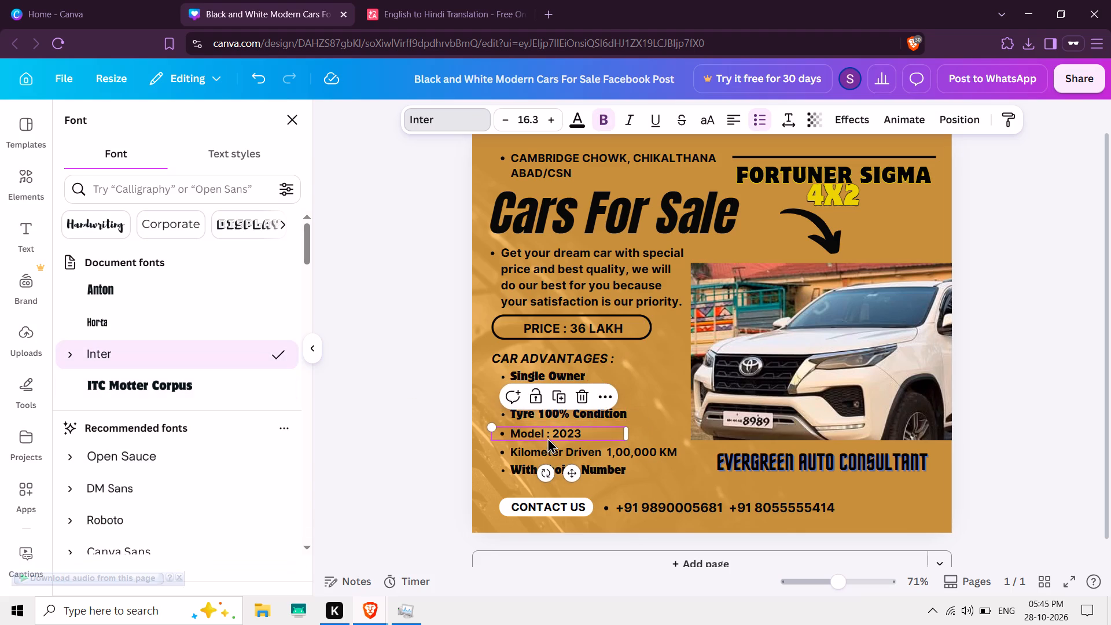
left_click(226, 384)
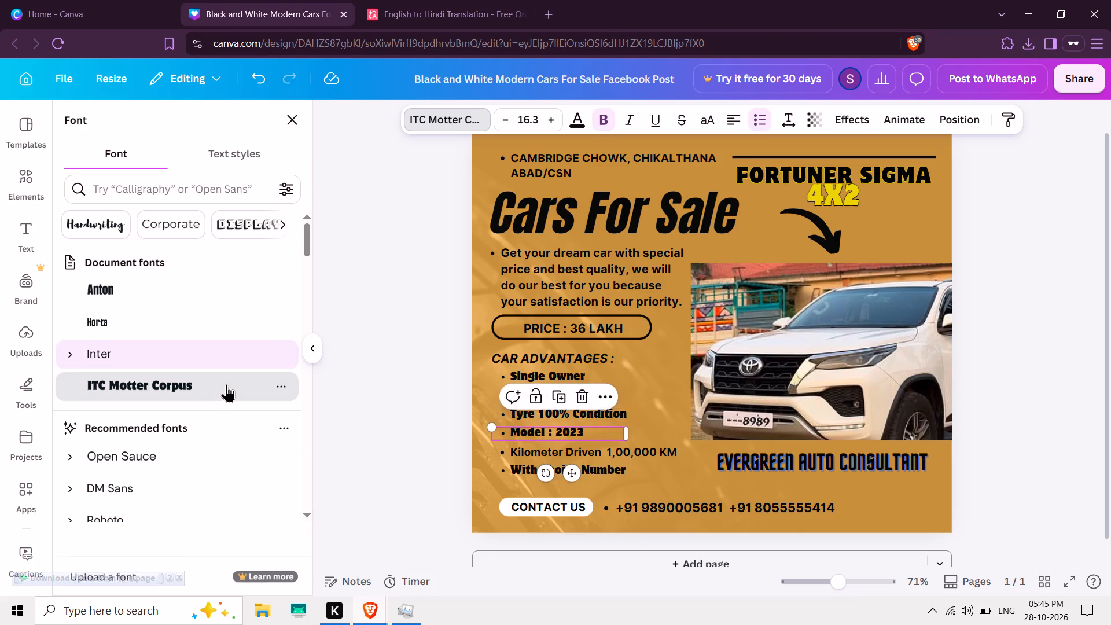
left_click(513, 445)
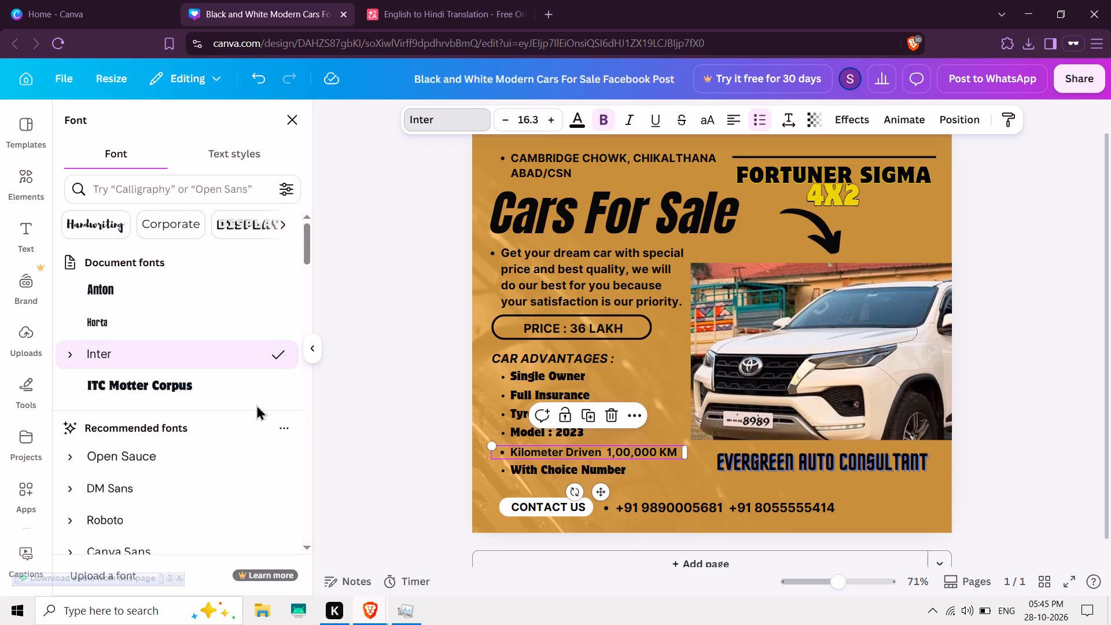
left_click(146, 372)
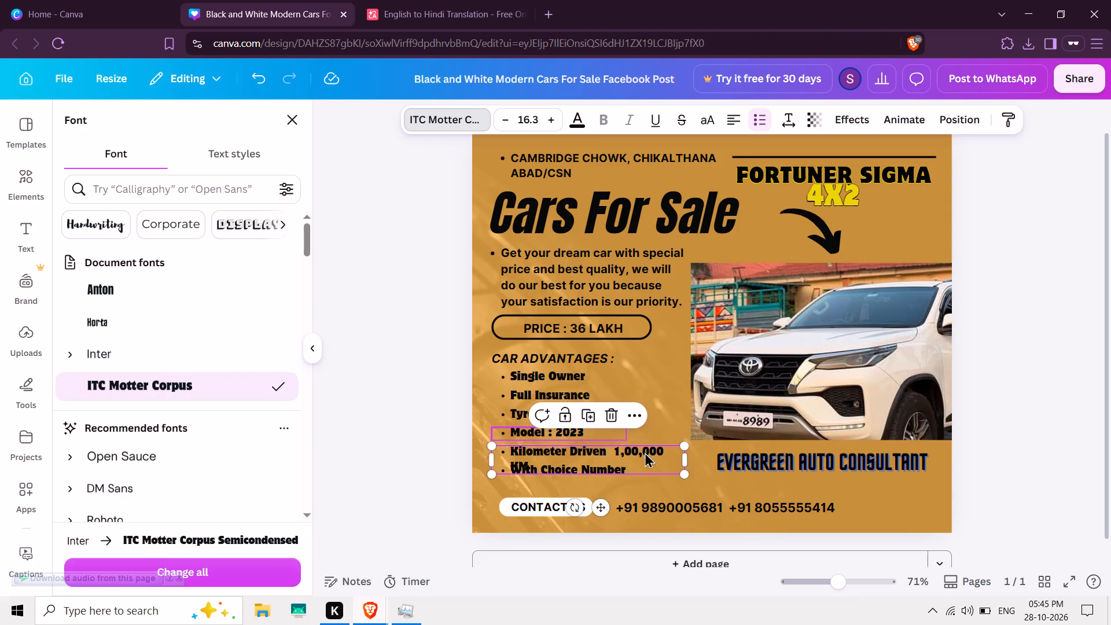
left_click_drag(687, 458, 693, 458)
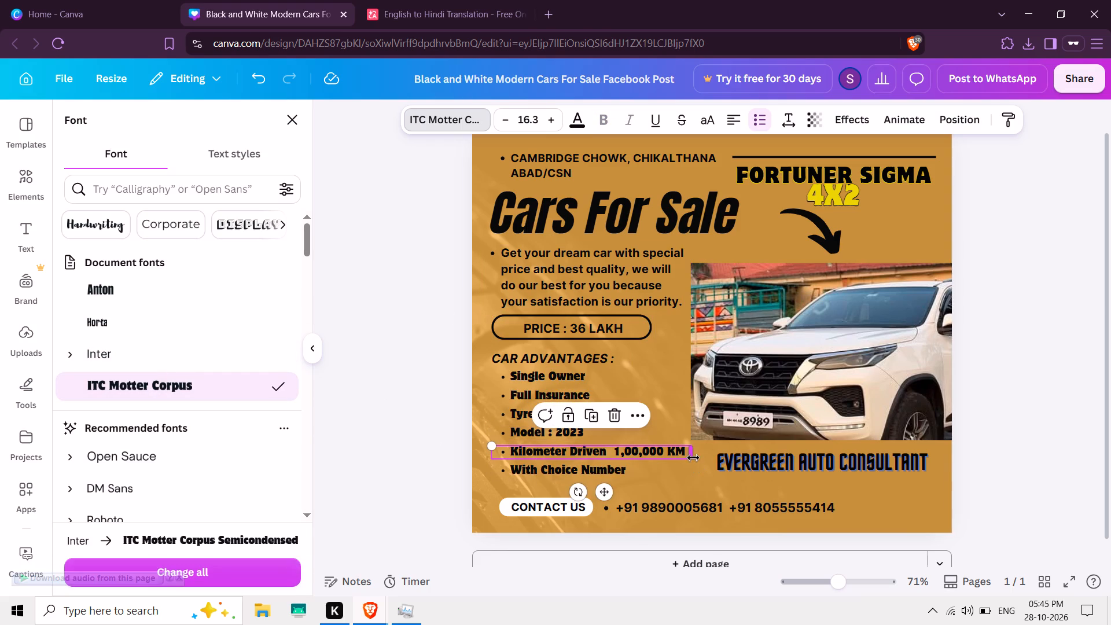
Change the CAR ADVANTAGES heading's font to ITC Motter Corpus.
left_click(537, 354)
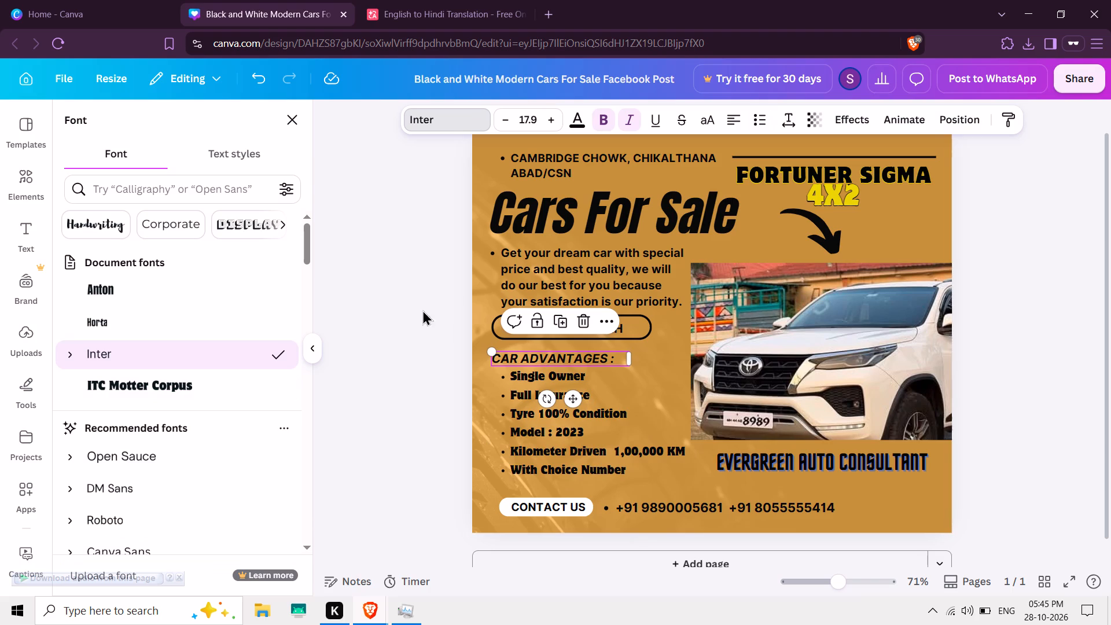
left_click(216, 377)
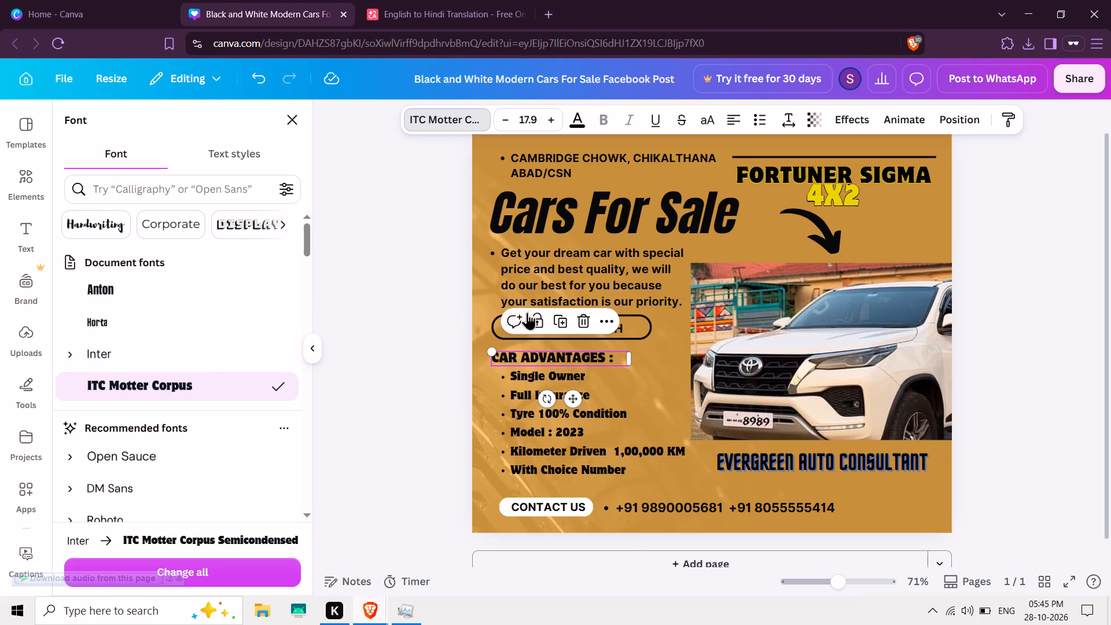
Change the font of the PRICE : 36 LAKH text to ITC Motter Corpus.
left_click(646, 311)
left_click(617, 327)
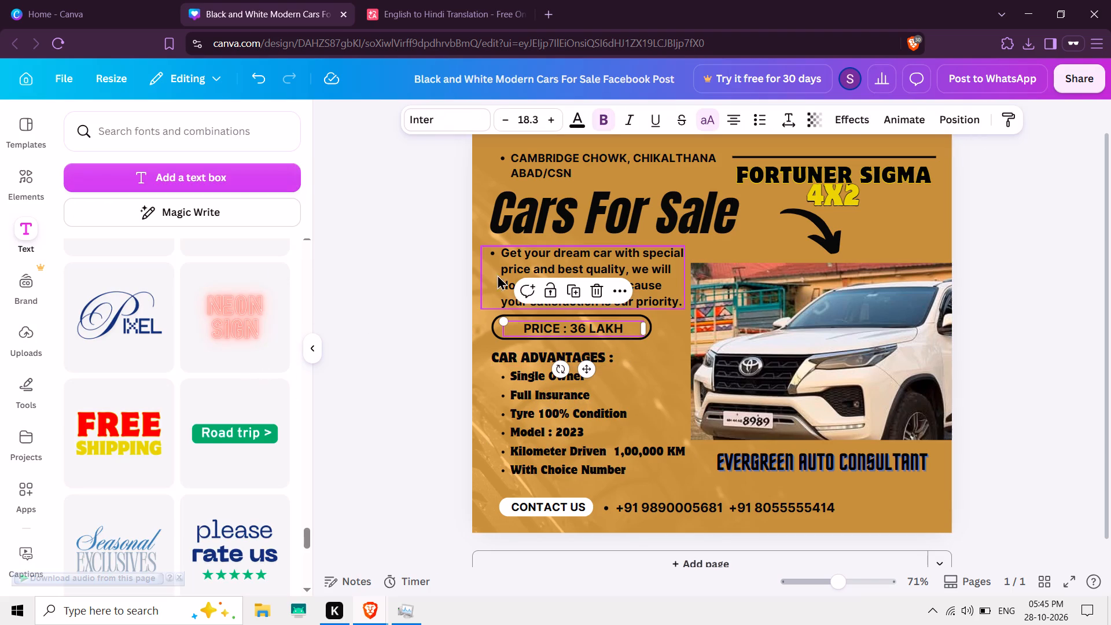
left_click(438, 128)
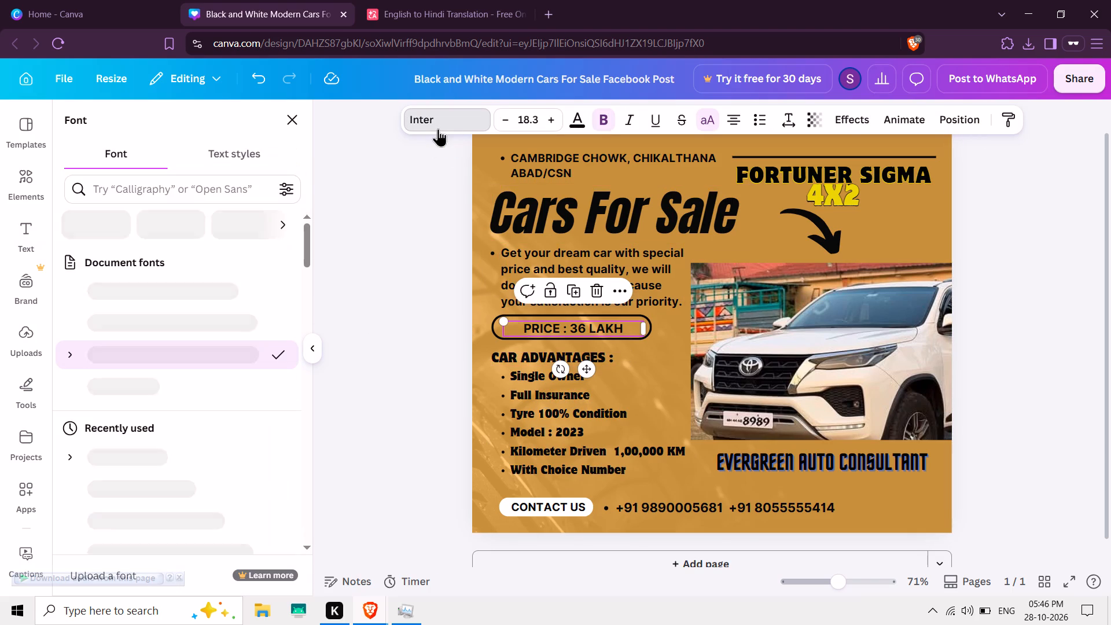
left_click(152, 391)
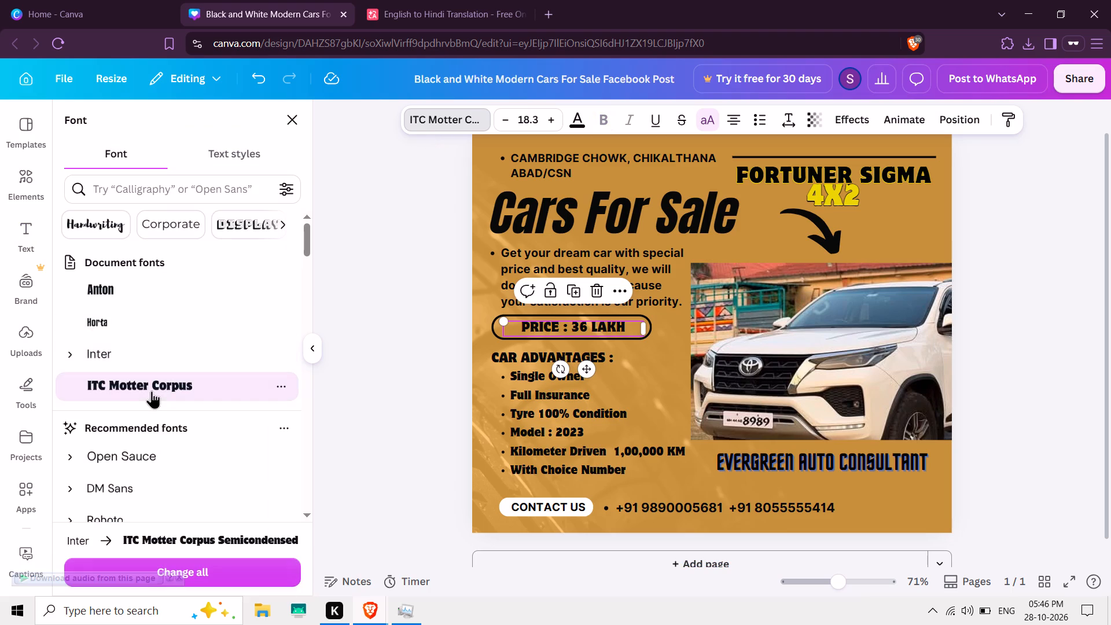
left_click(317, 359)
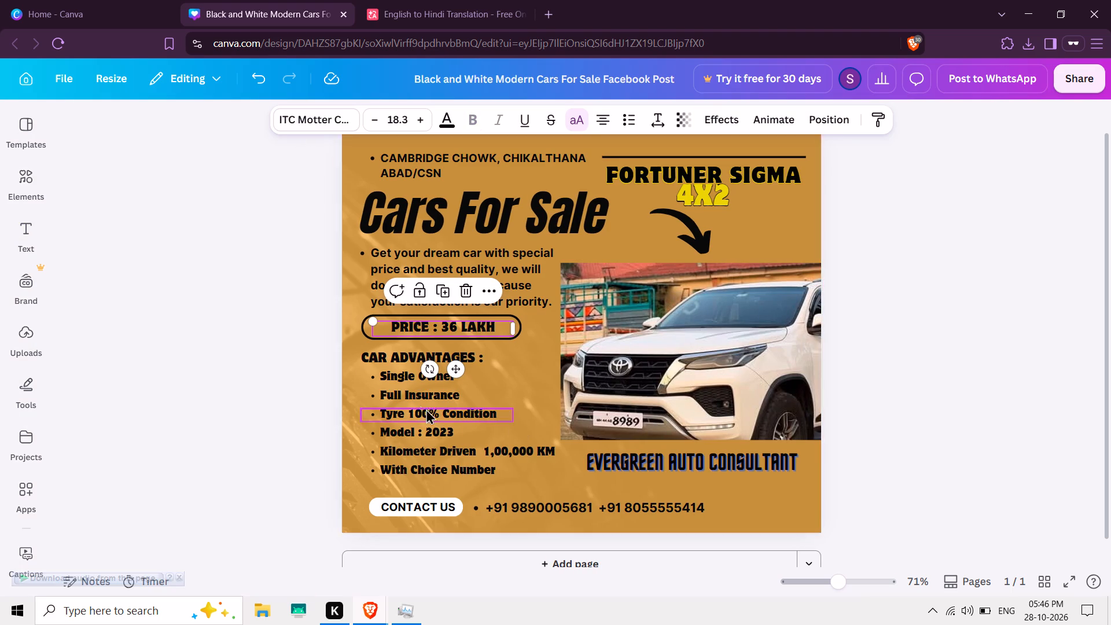
left_click(24, 219)
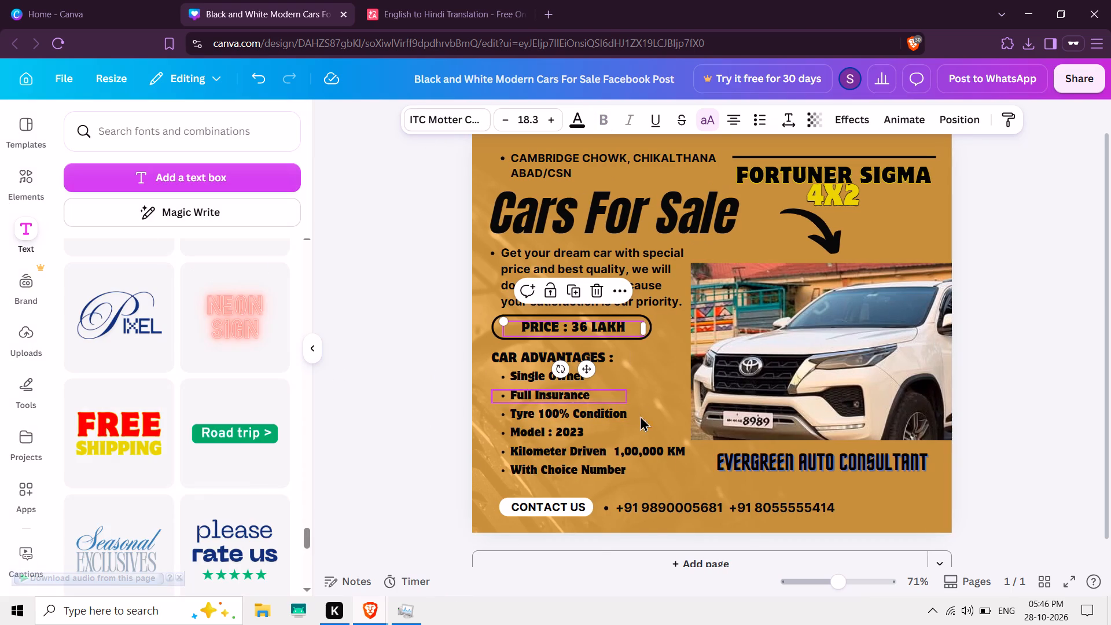
Change the font of the contact phone numbers line to ITC Motter Corpus.
left_click(683, 509)
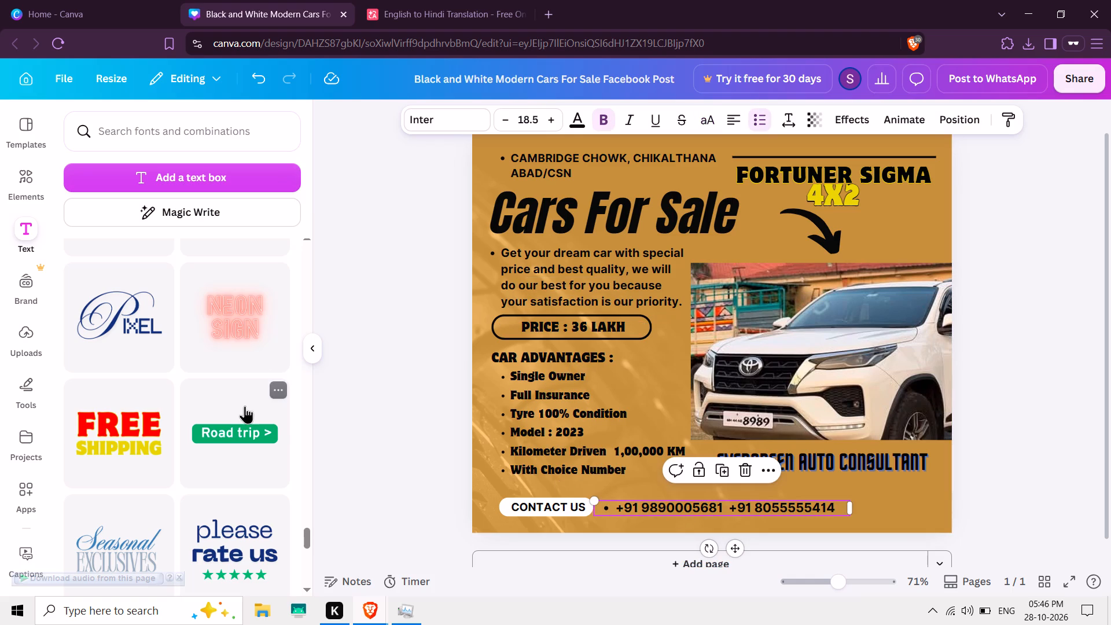
left_click(445, 116)
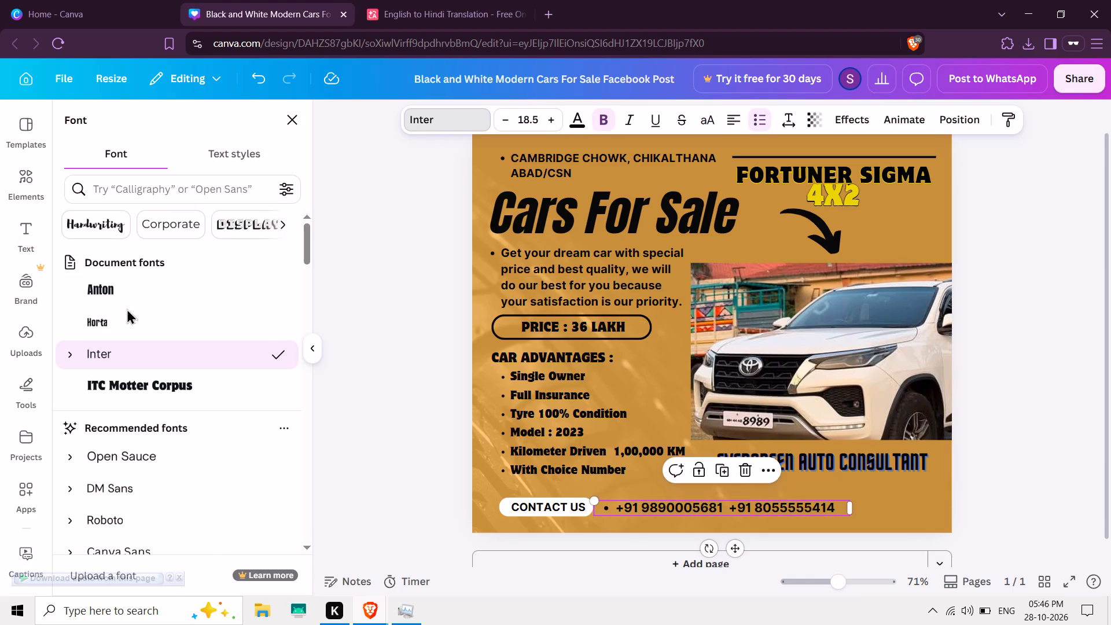
left_click(179, 376)
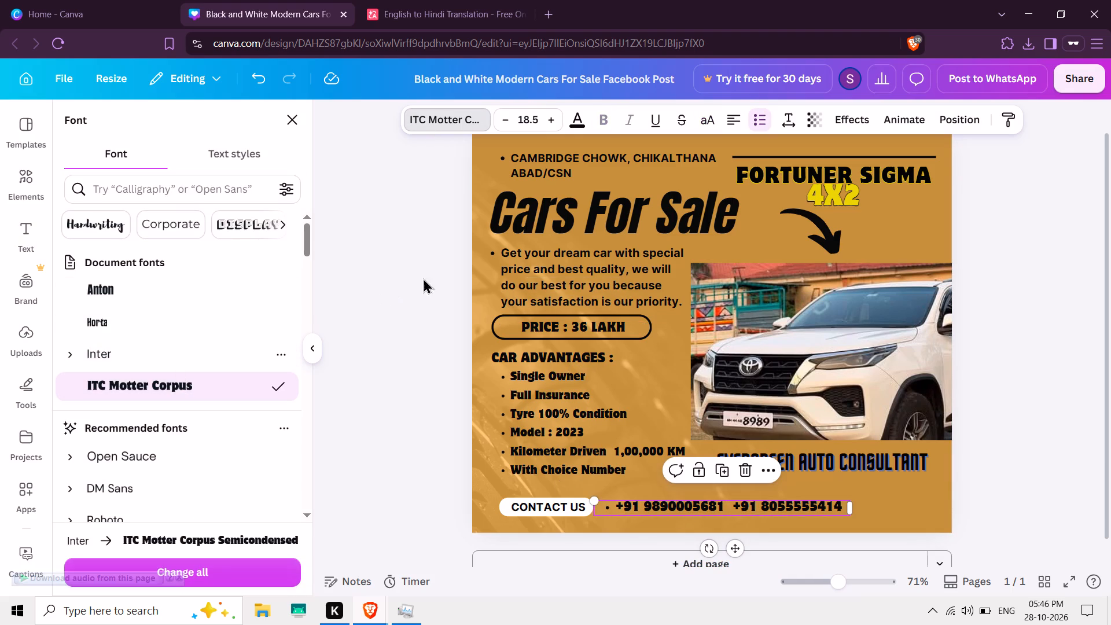
Set the dream car description paragraph to ITC Motter Corpus and widen its text box so it fits on four lines.
left_click(544, 251)
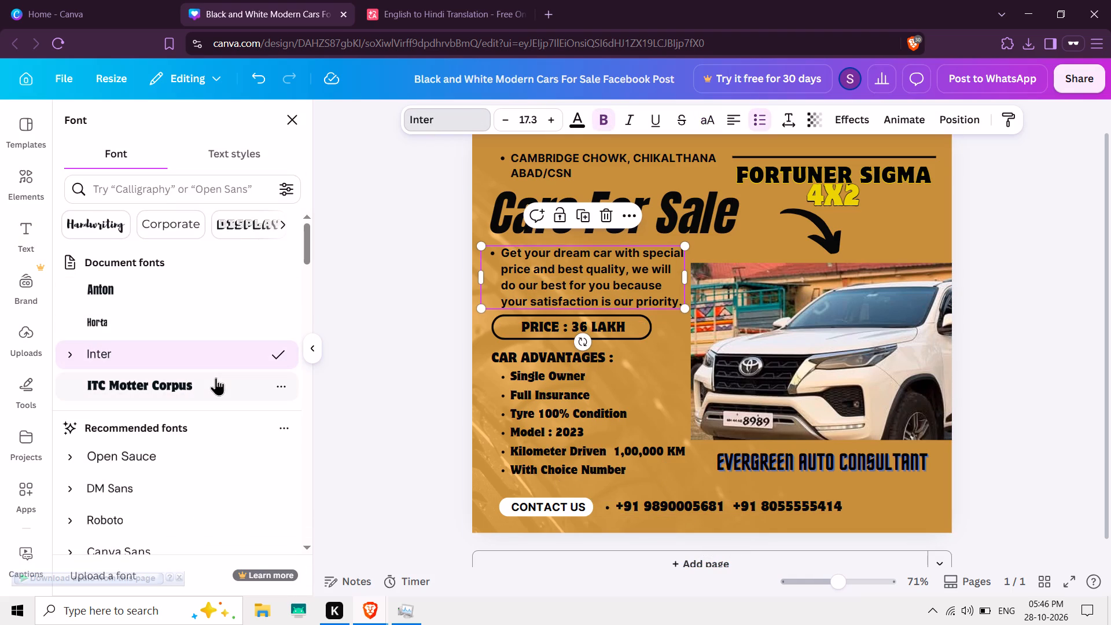
left_click(216, 377)
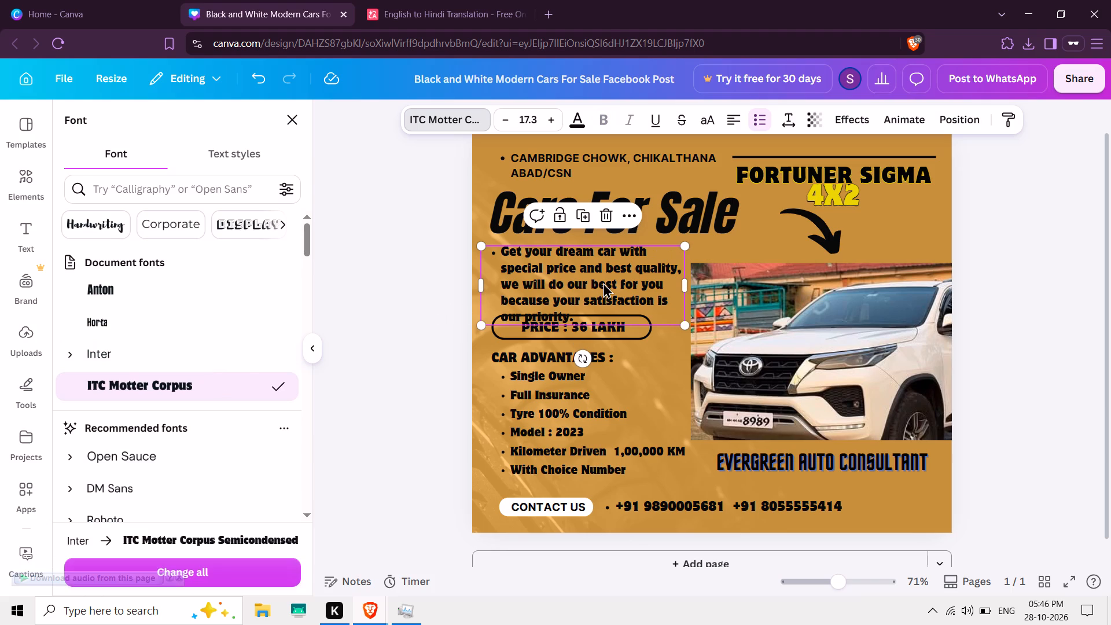
left_click_drag(686, 280, 699, 274)
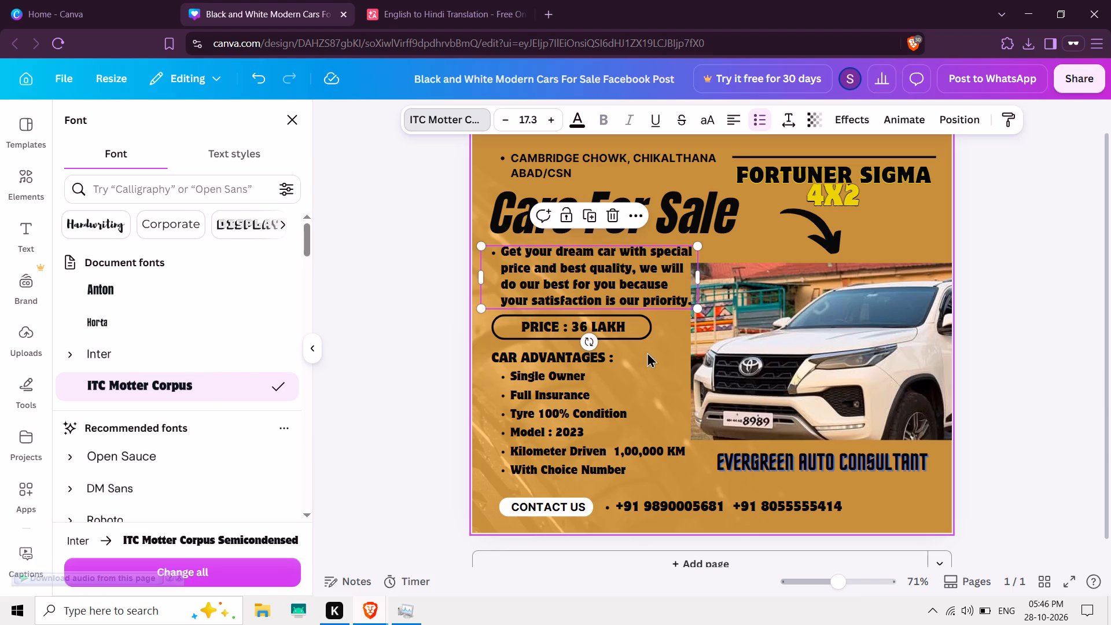
left_click(652, 372)
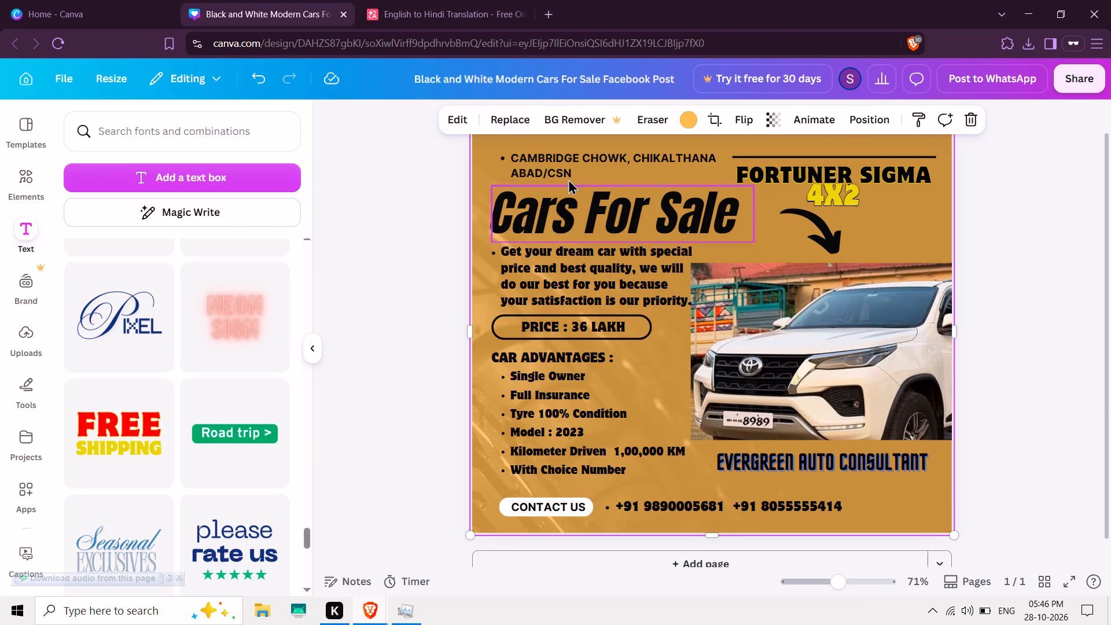
Change the font of the address text above the Cars For Sale heading to ITC Motter Corpus.
left_click(565, 172)
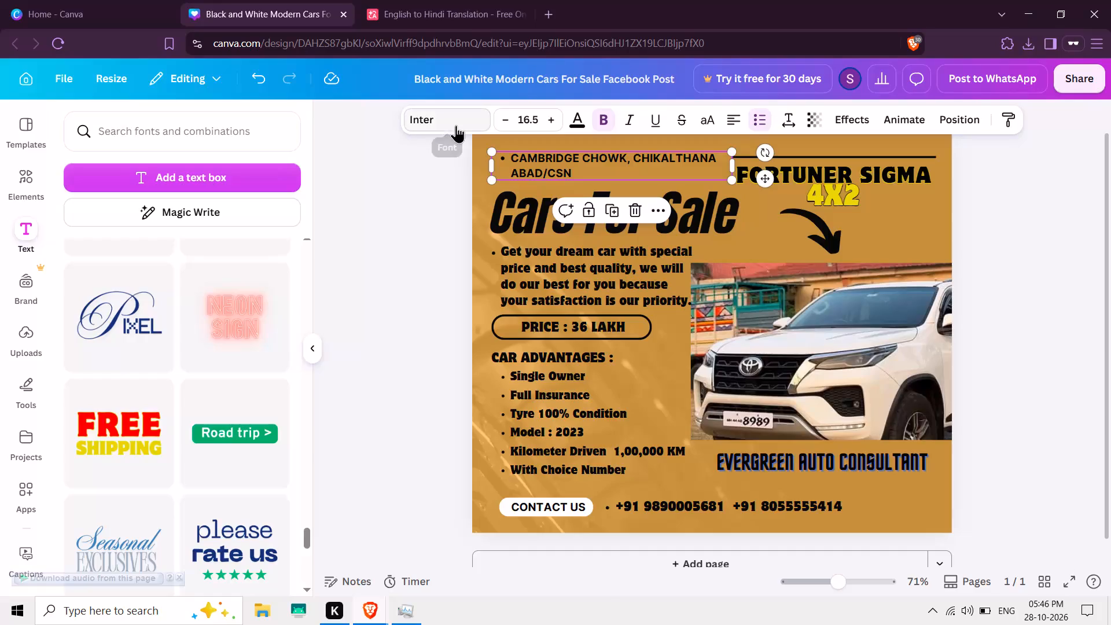
left_click(456, 125)
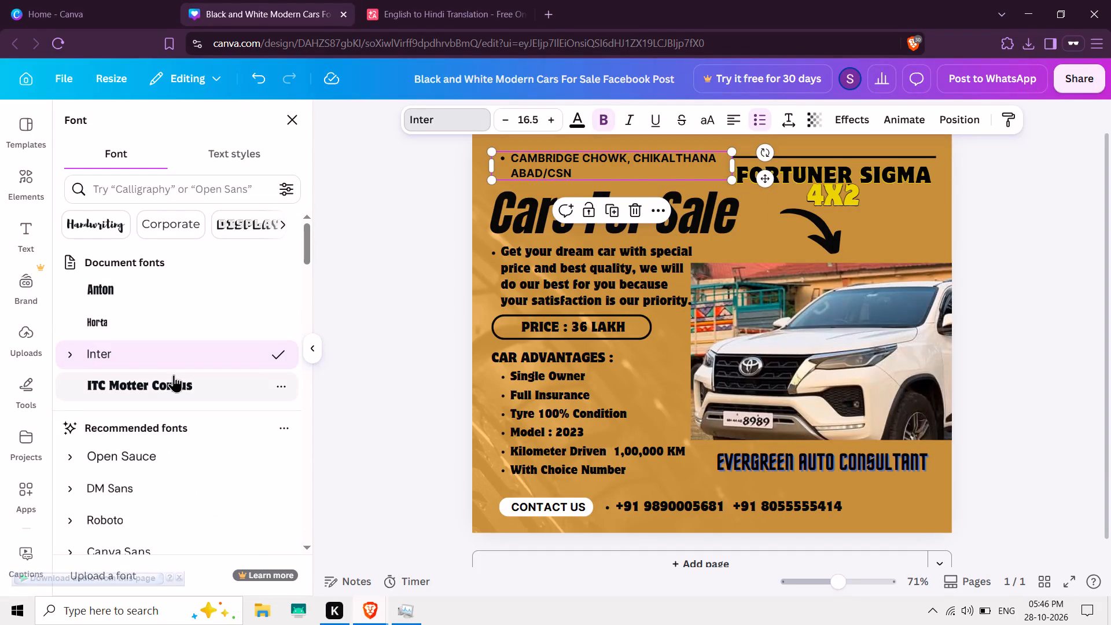
left_click(174, 374)
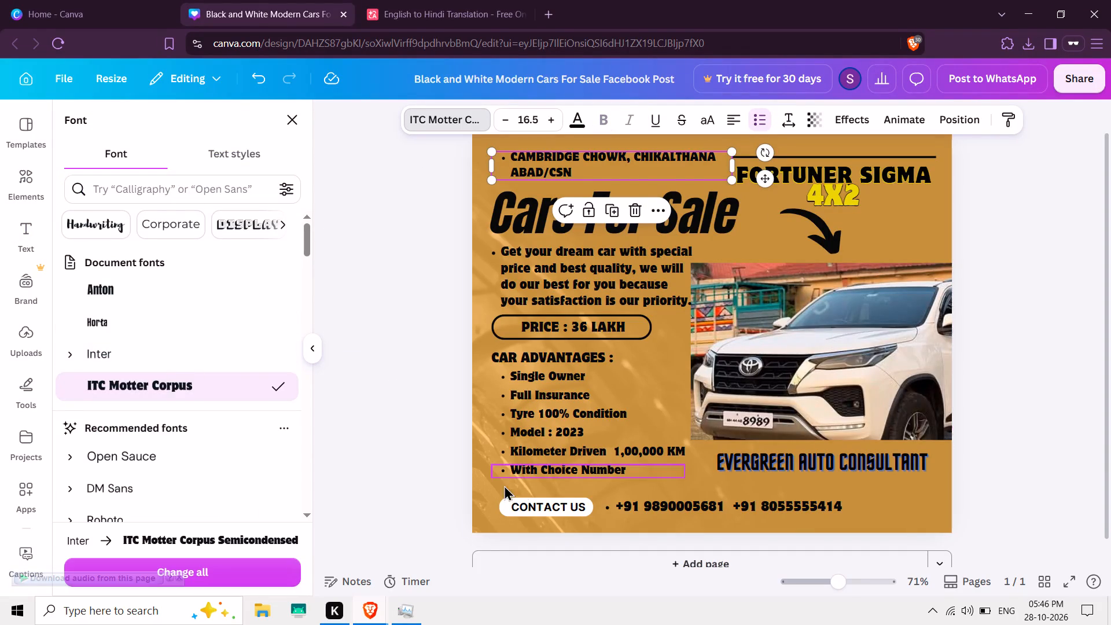
Change the font of the CONTACT US label to ITC Motter Corpus.
left_click(537, 505)
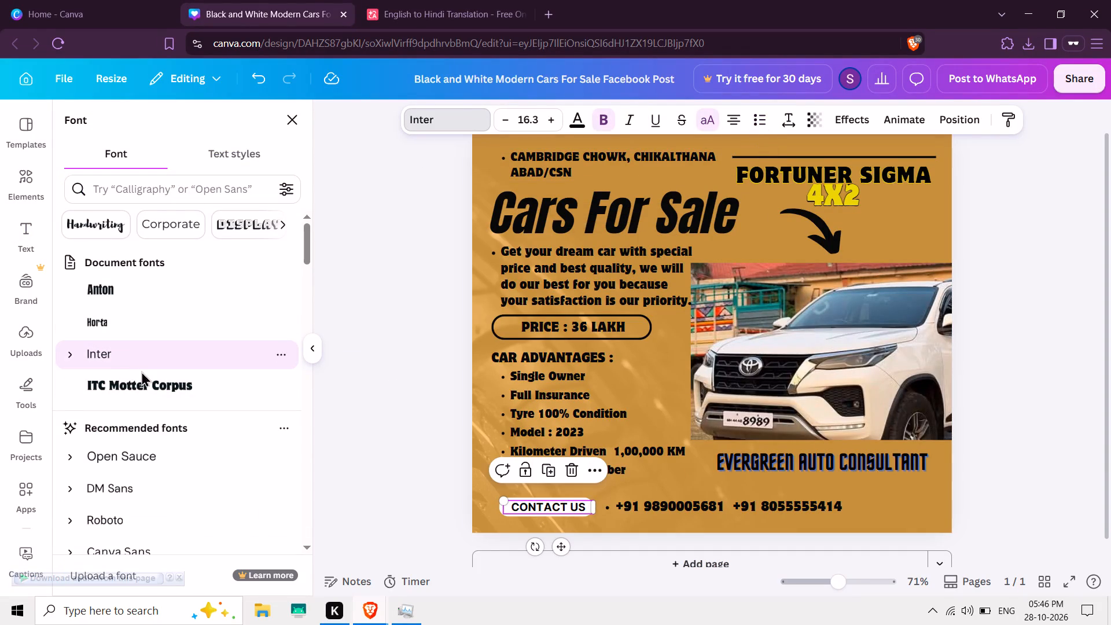
left_click(156, 389)
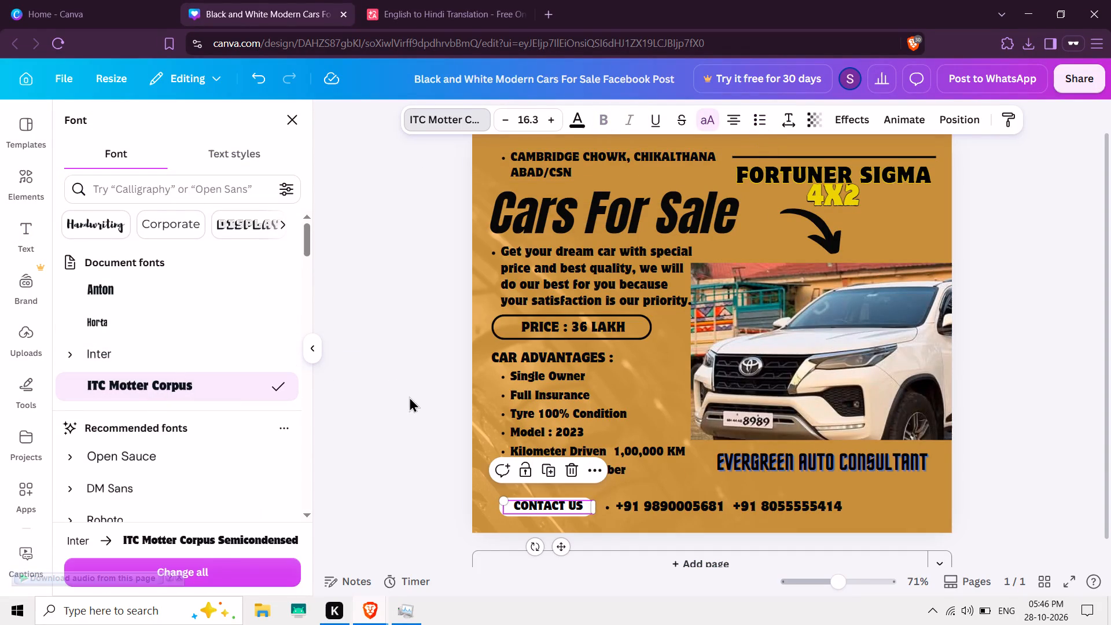
left_click(409, 396)
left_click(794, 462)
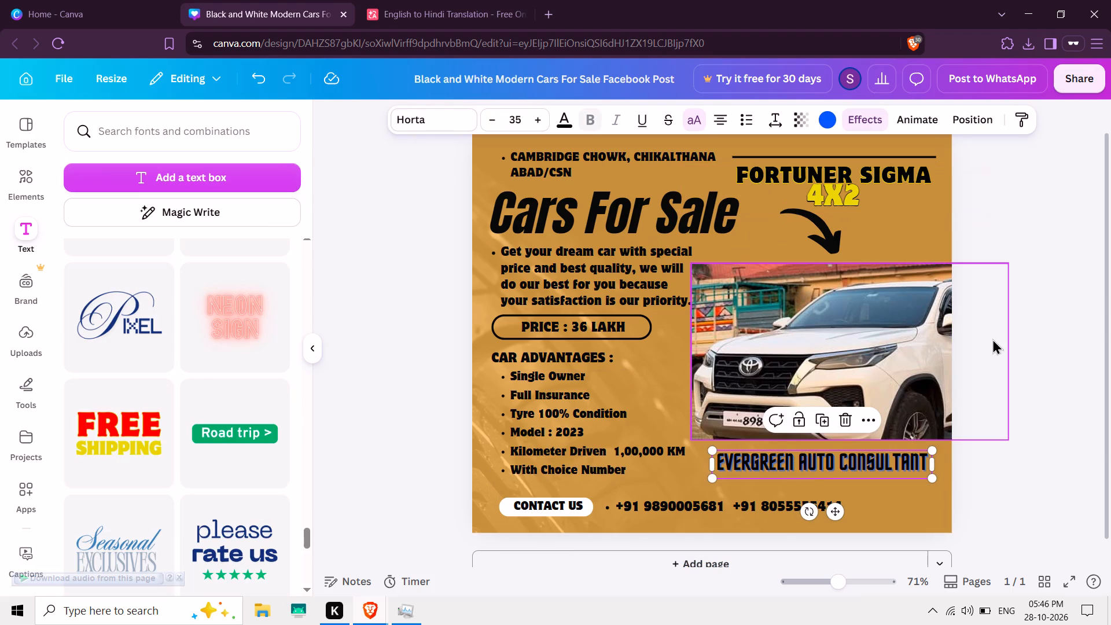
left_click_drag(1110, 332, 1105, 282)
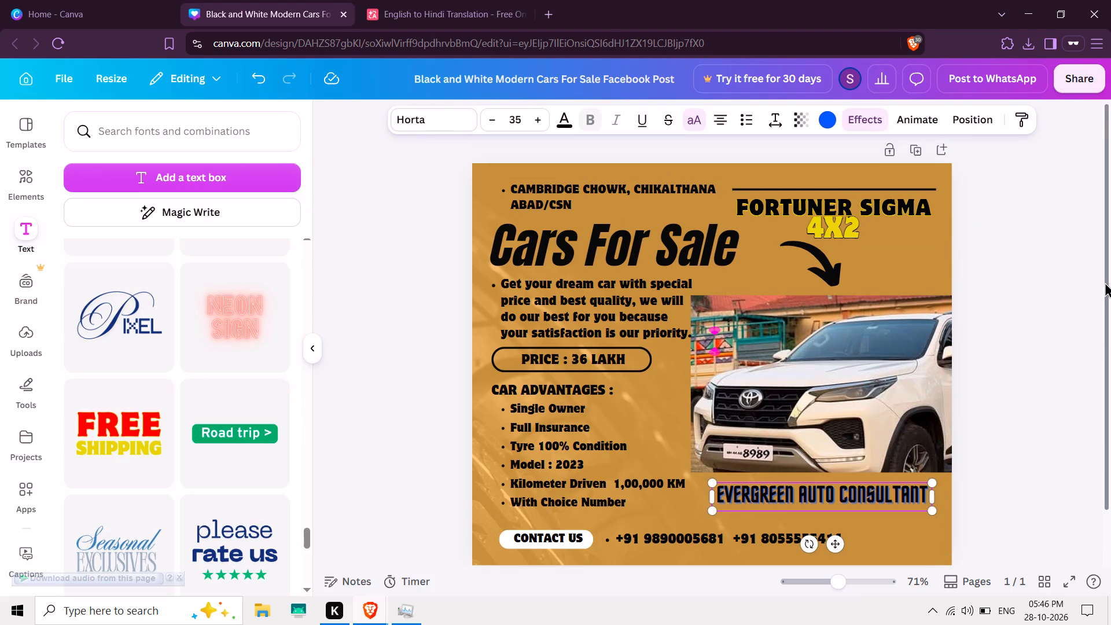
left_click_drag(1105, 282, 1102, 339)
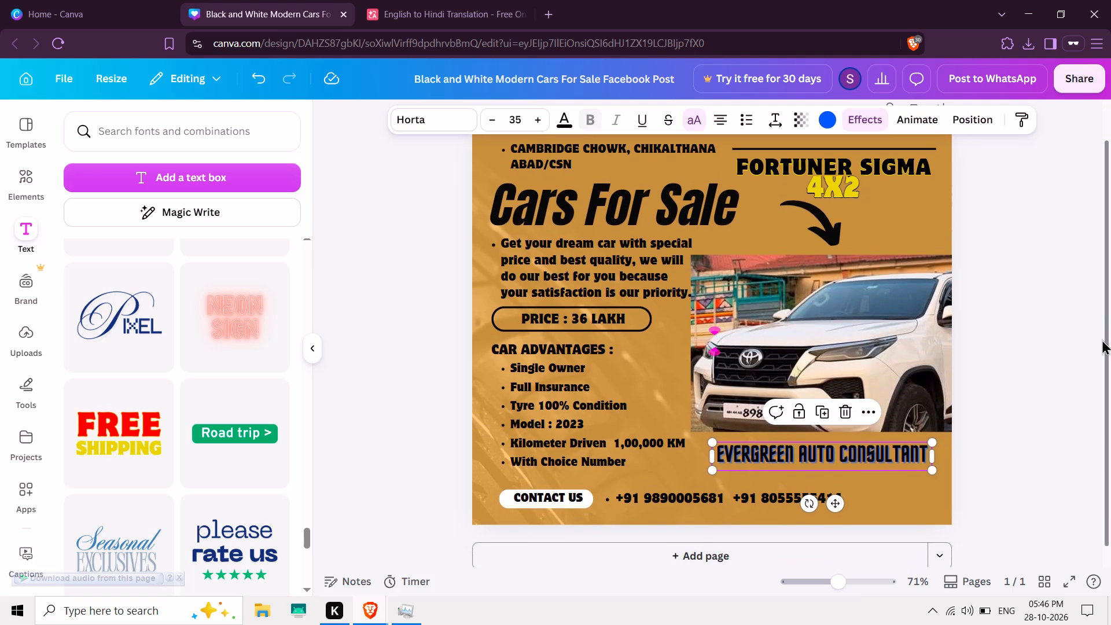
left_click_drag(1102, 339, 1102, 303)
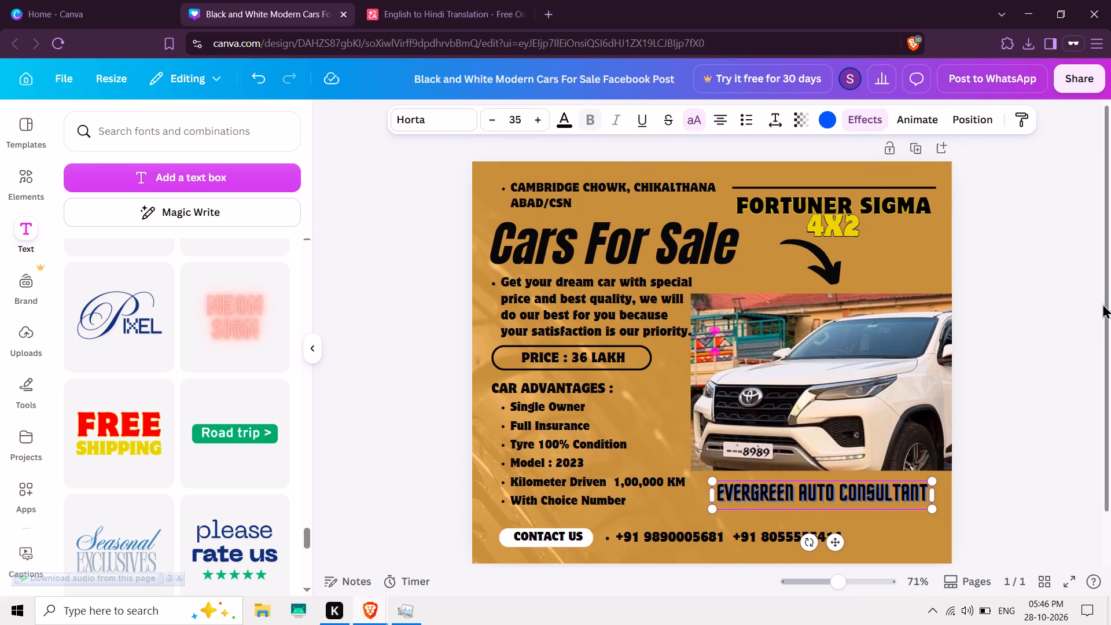
Round the corners of the SUV photo with a corner rounding value of 100.
left_click_drag(1102, 303, 1102, 317)
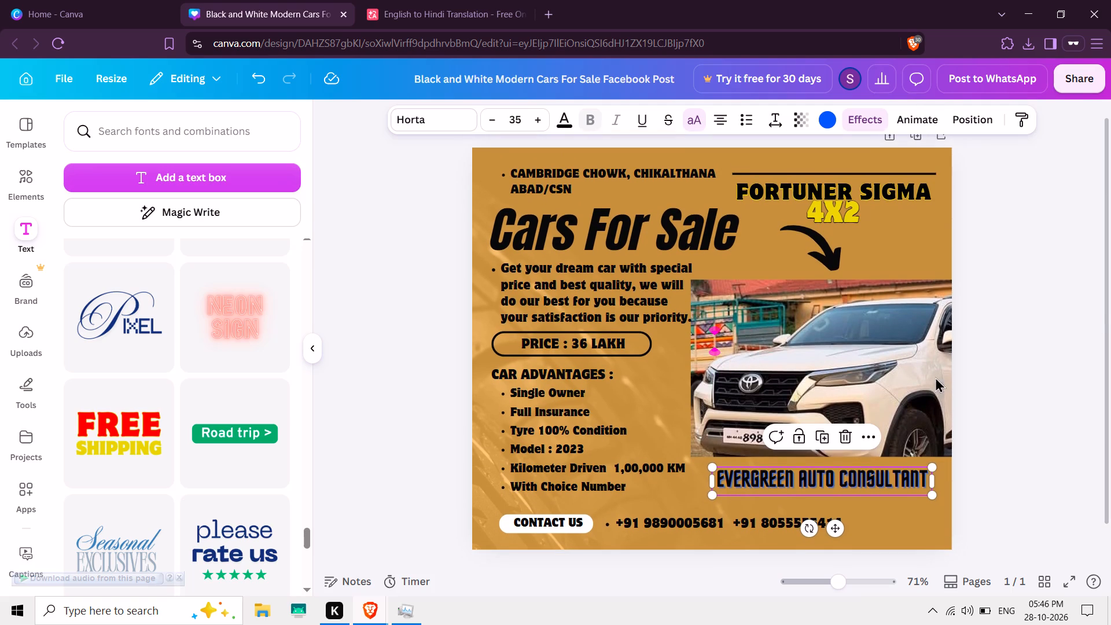
left_click(411, 458)
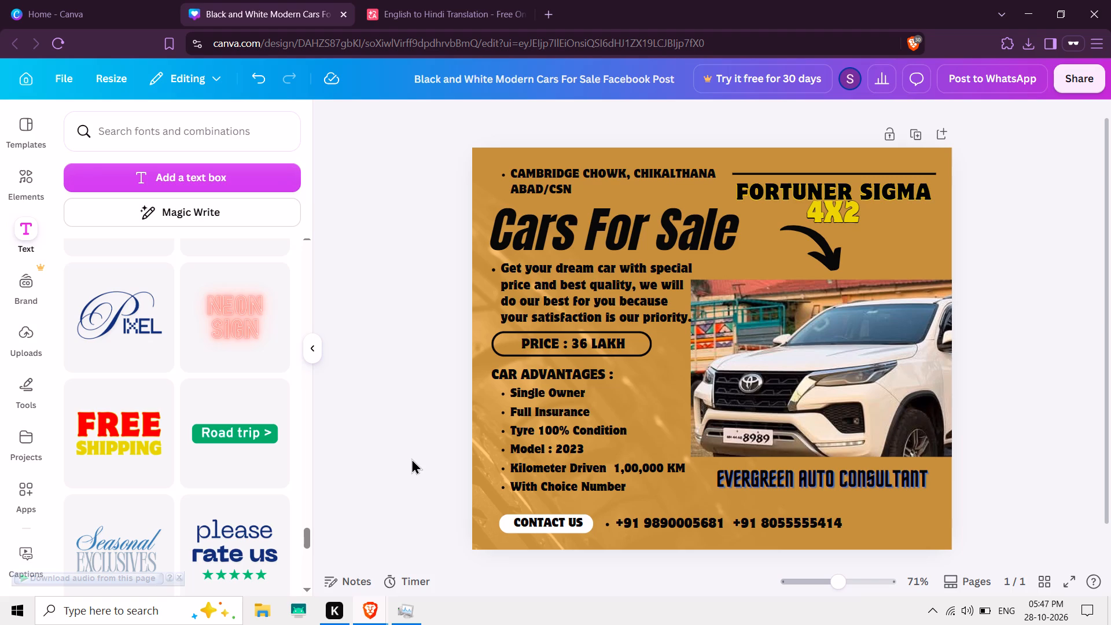
left_click(746, 322)
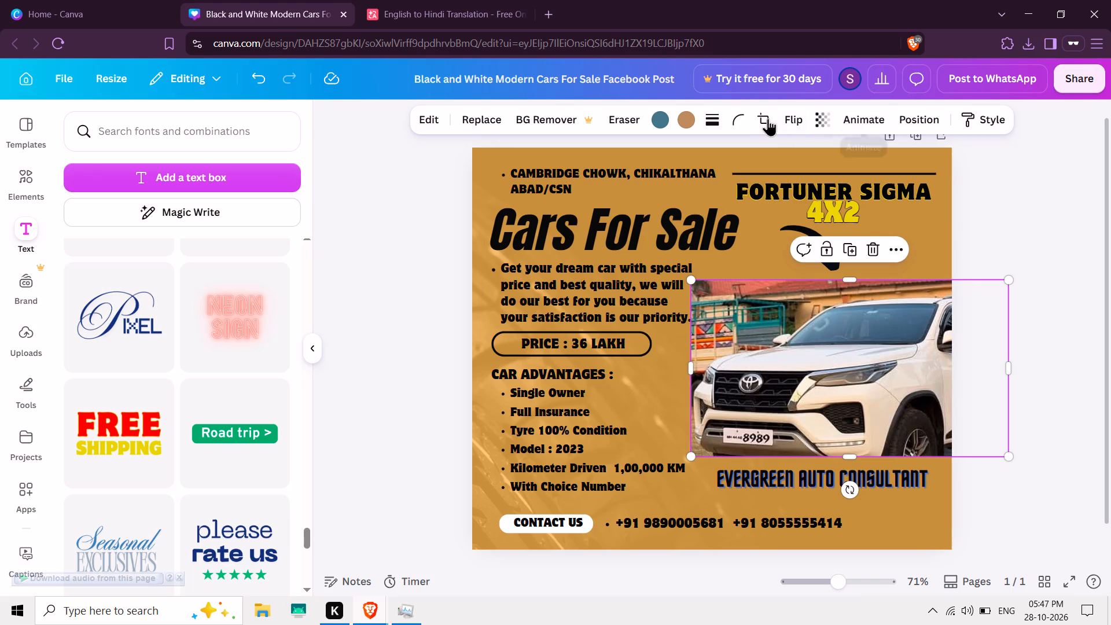
left_click(732, 124)
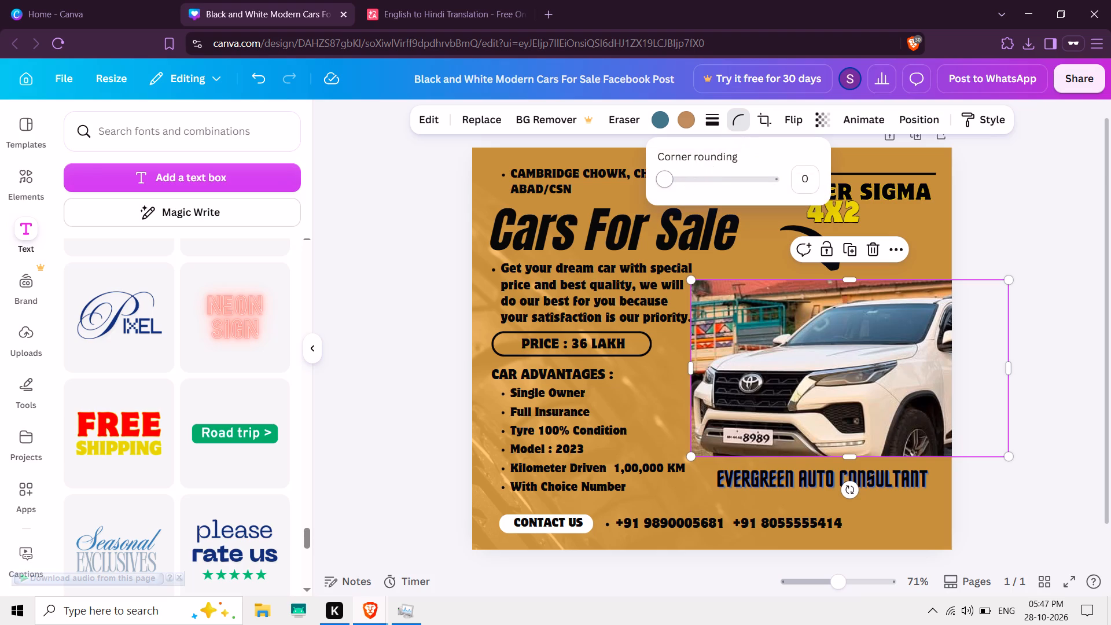
left_click_drag(663, 181, 722, 175)
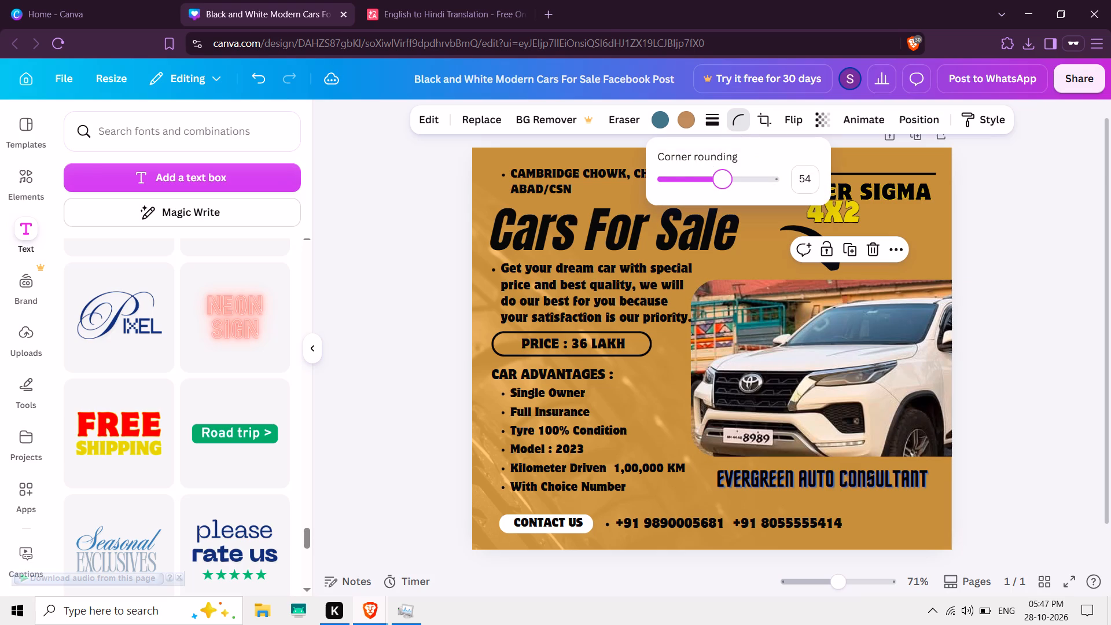
left_click_drag(722, 175, 749, 179)
left_click_drag(749, 179, 774, 181)
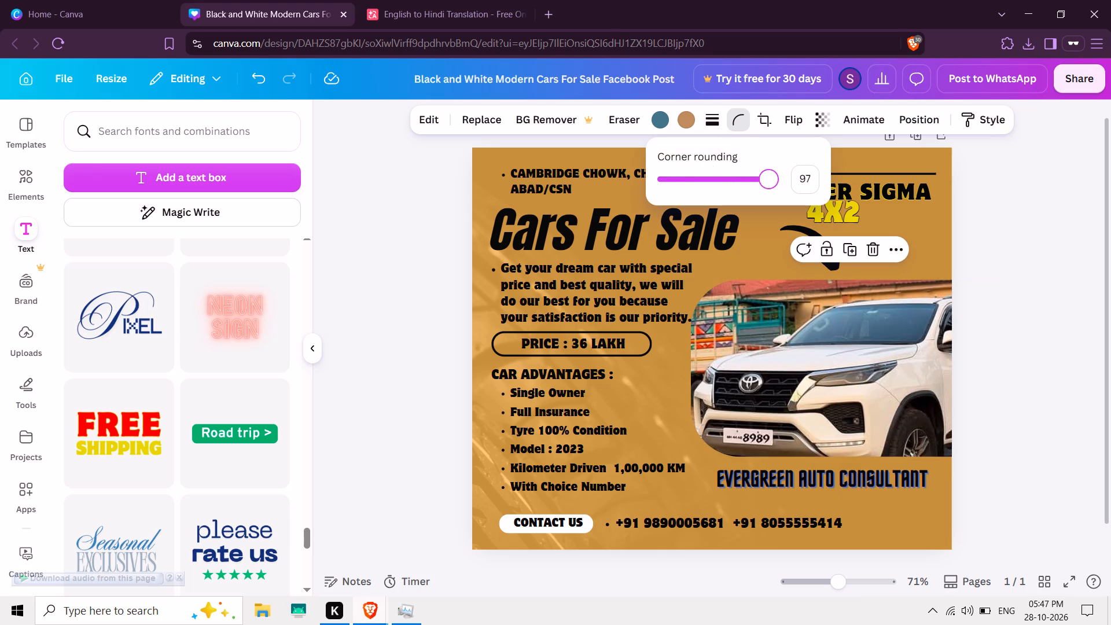
left_click_drag(774, 181, 635, 216)
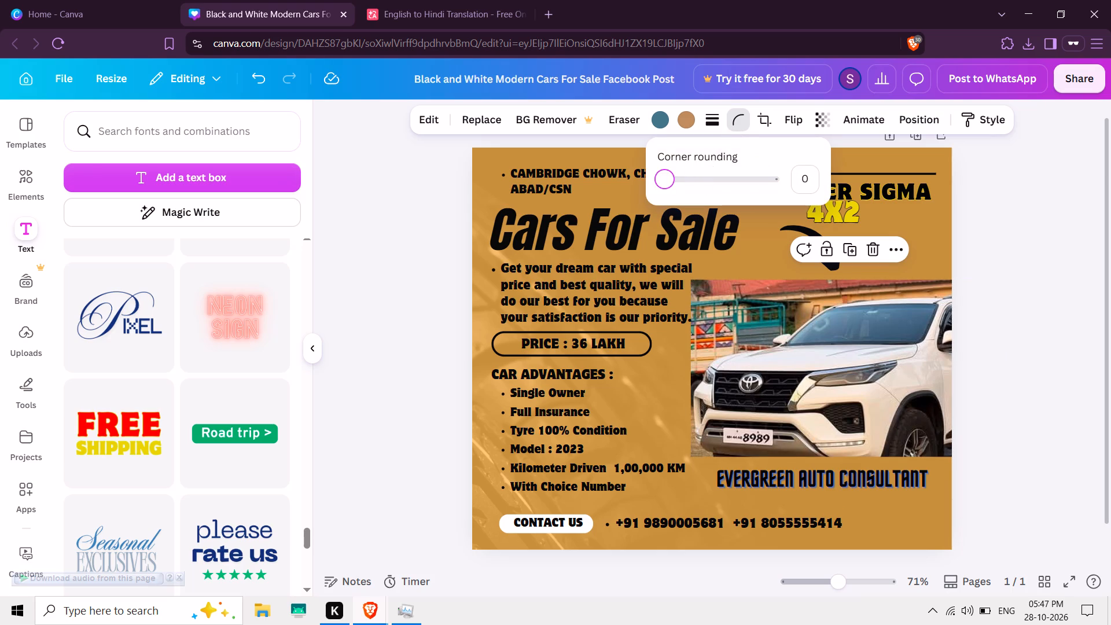
left_click_drag(635, 216, 892, 195)
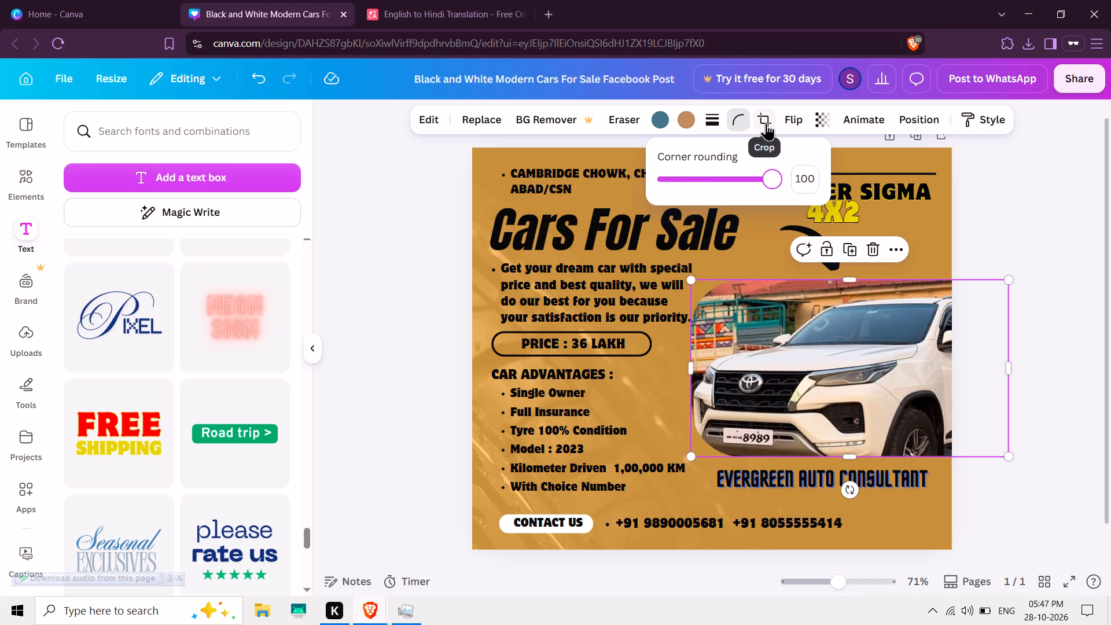
Extend the SUV photo's 16:9 crop to the photo's bottom edge, keeping its upper-left corner in place, and apply it.
left_click(766, 123)
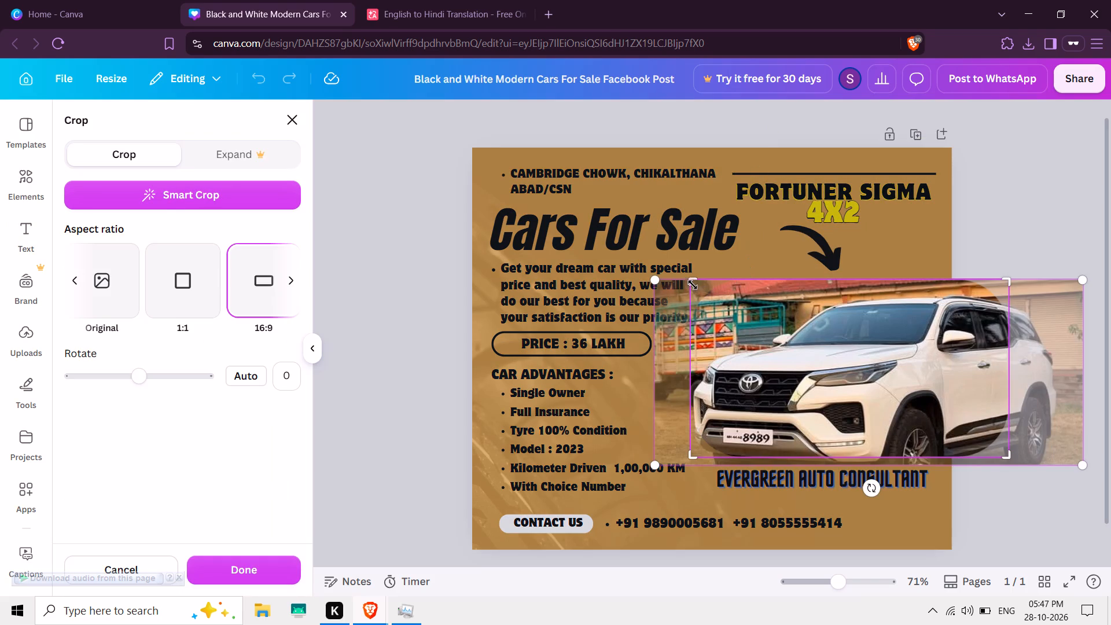
left_click_drag(693, 284, 689, 306)
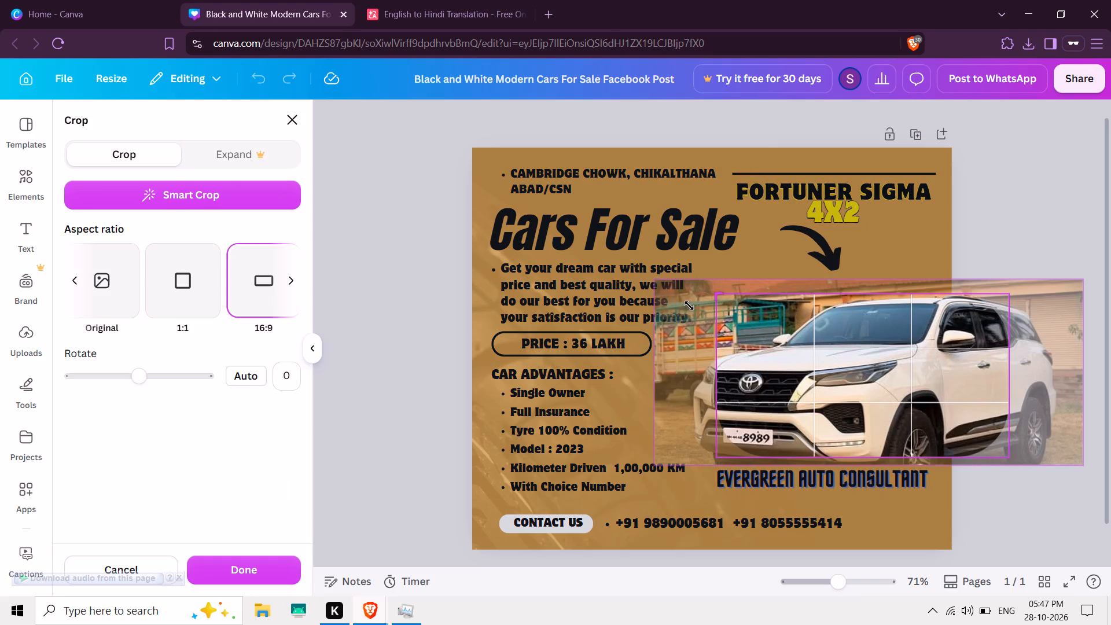
left_click_drag(689, 306, 691, 300)
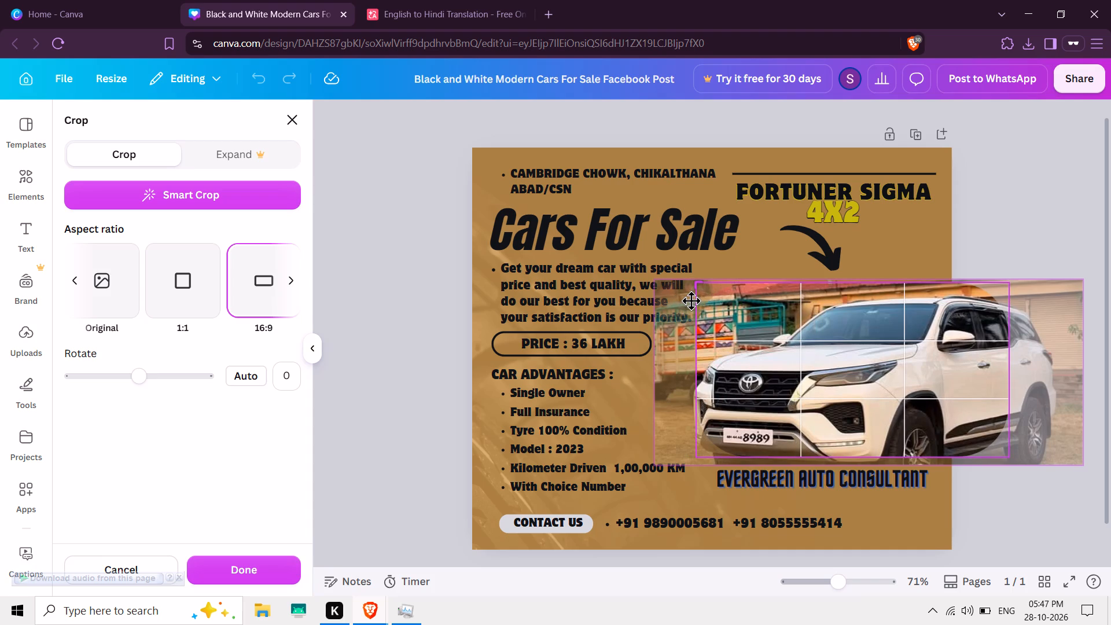
left_click_drag(691, 300, 689, 308)
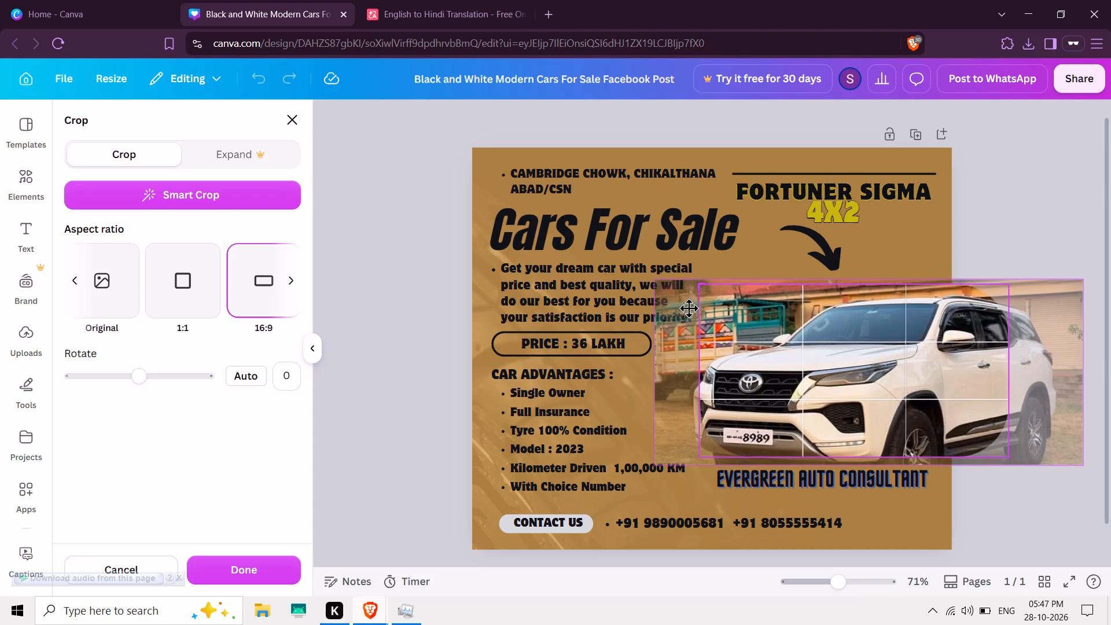
left_click_drag(689, 308, 677, 307)
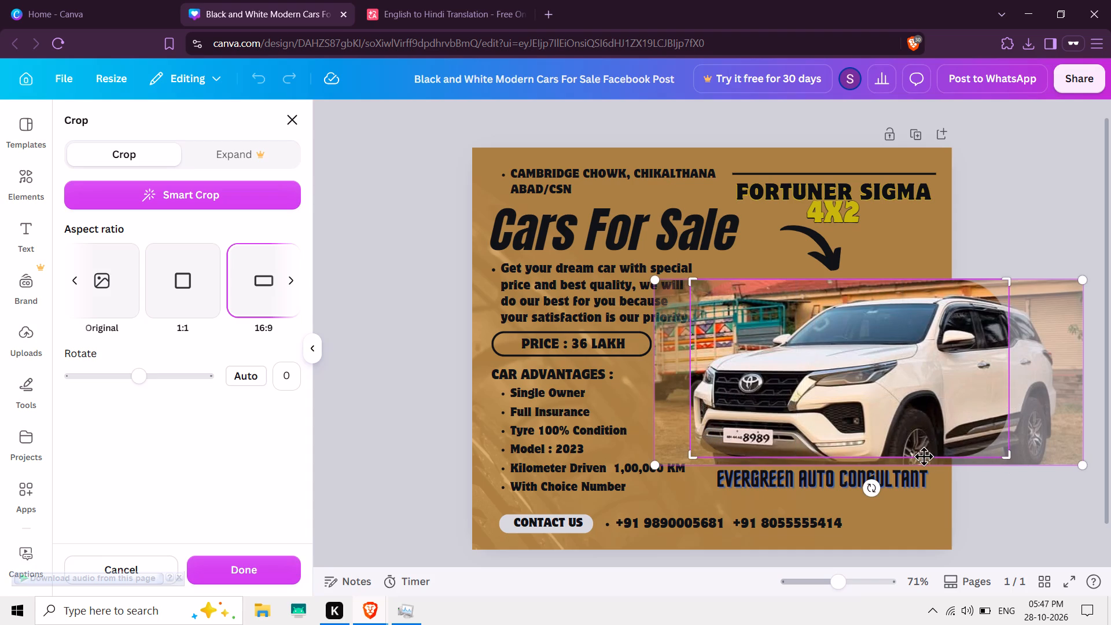
left_click_drag(1009, 455, 1017, 460)
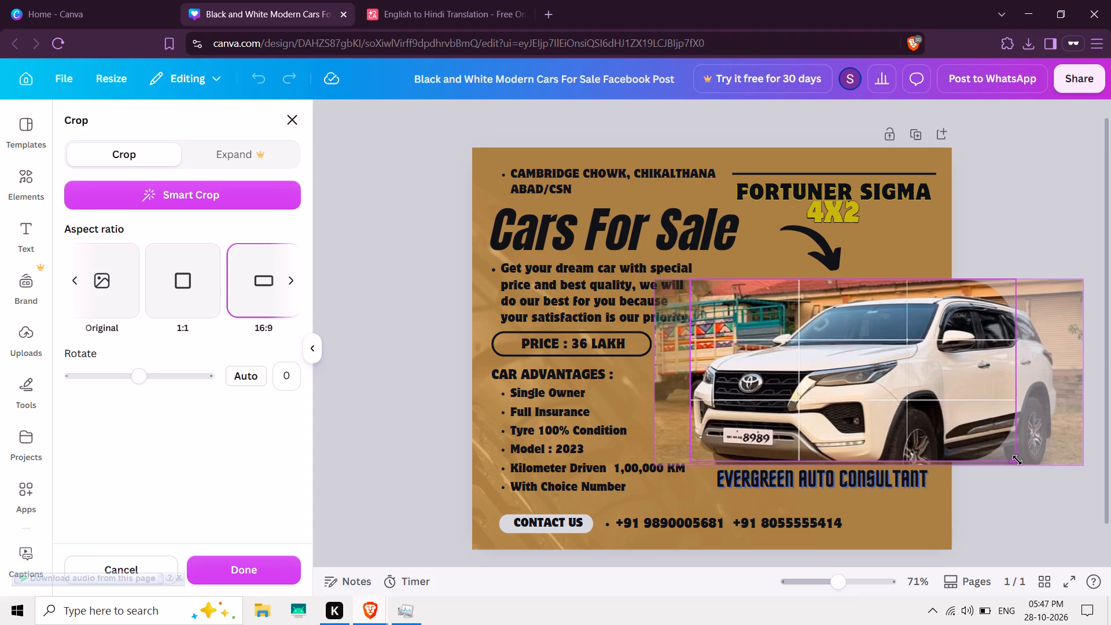
left_click_drag(1017, 460, 1026, 464)
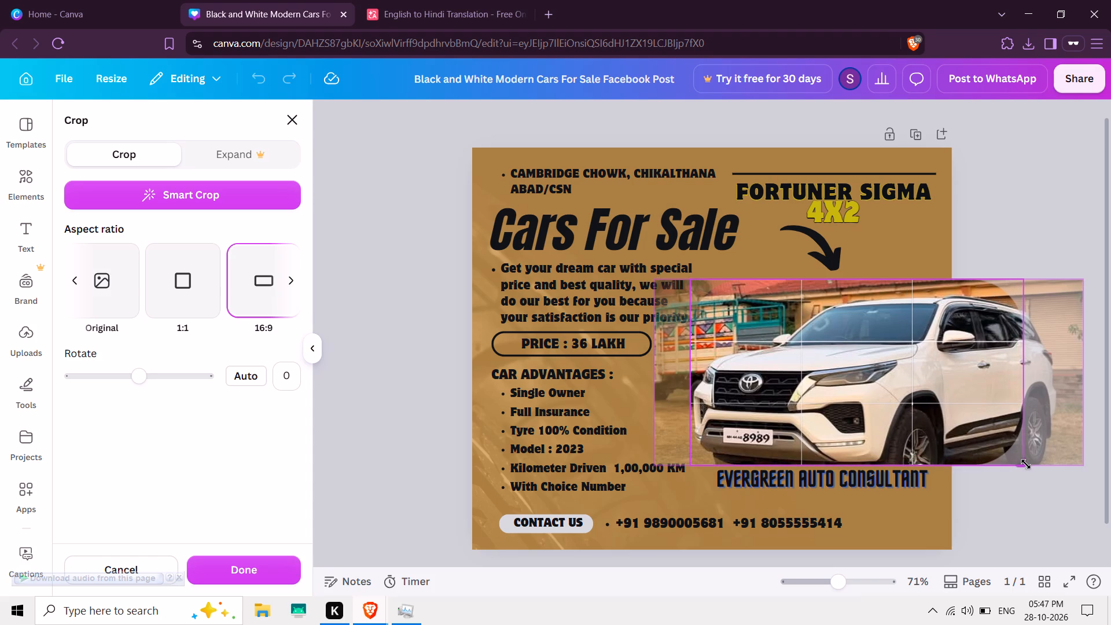
left_click_drag(1026, 464, 1033, 470)
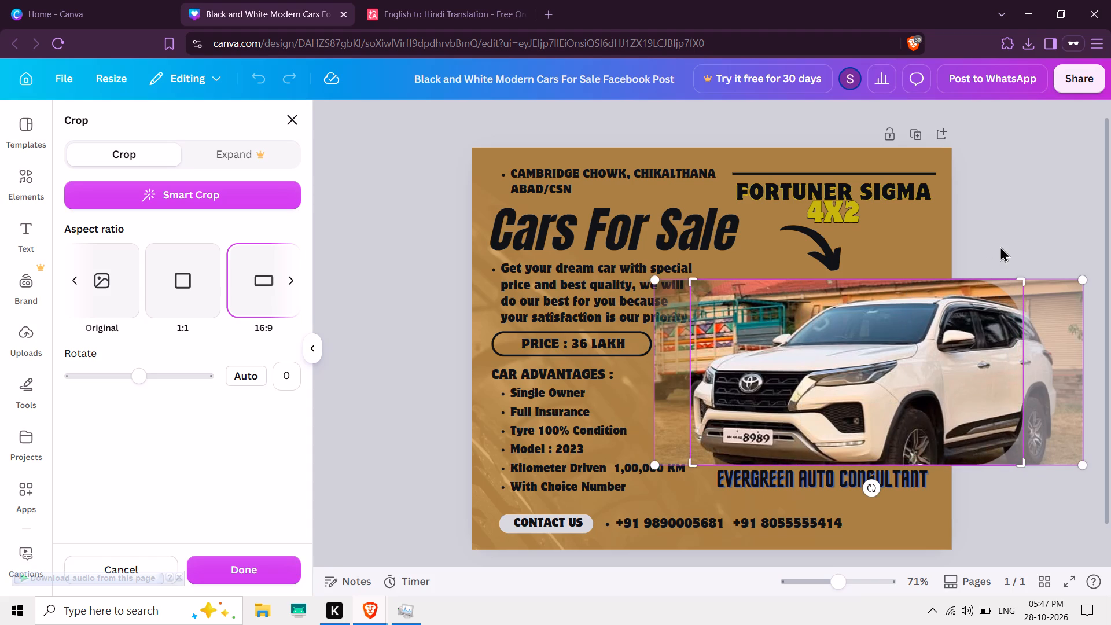
left_click(1012, 236)
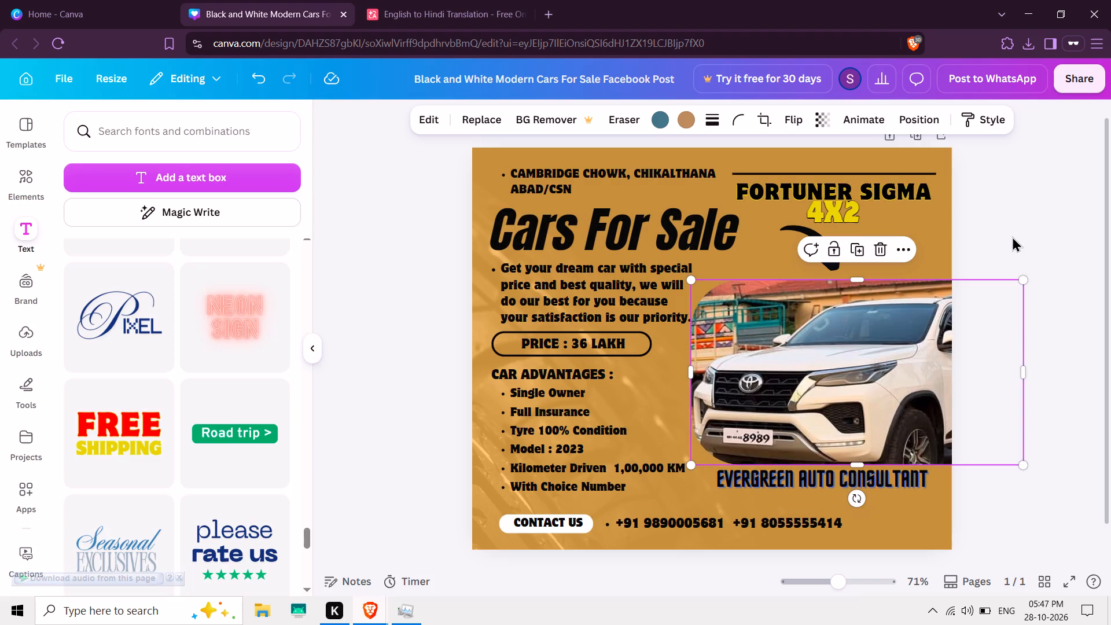
left_click(1012, 236)
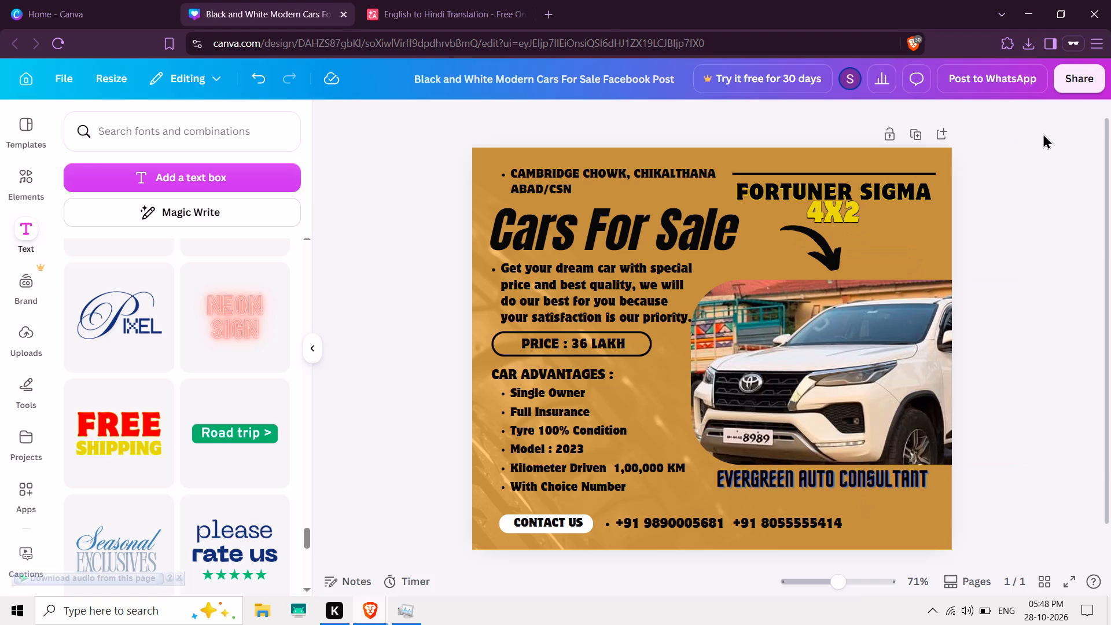
Open the download options for the Cars For Sale post.
left_click(1070, 73)
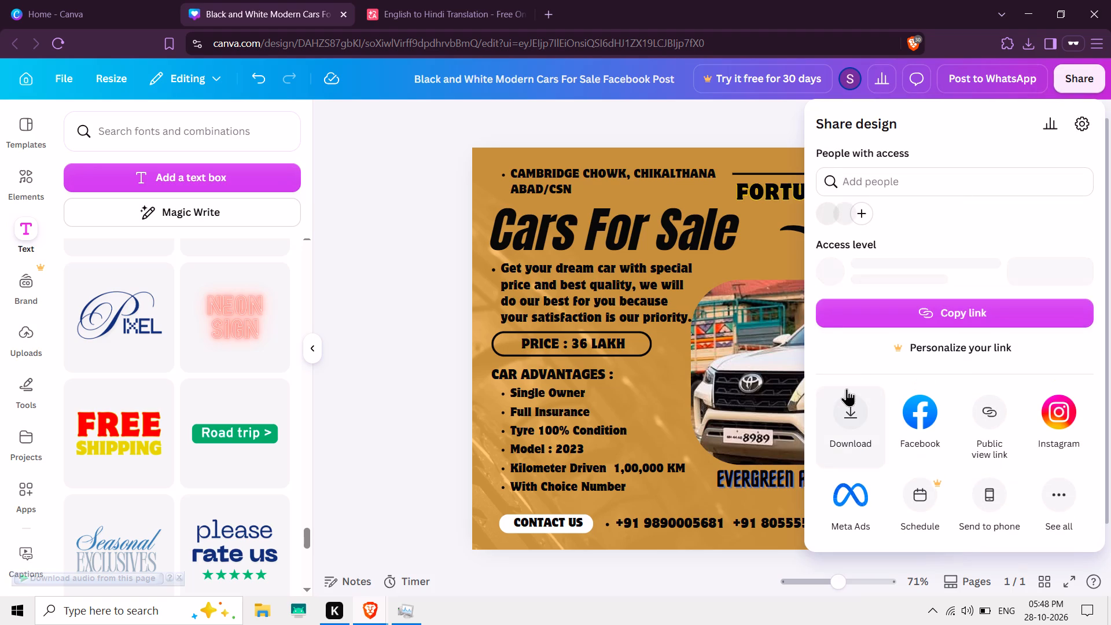
left_click(854, 402)
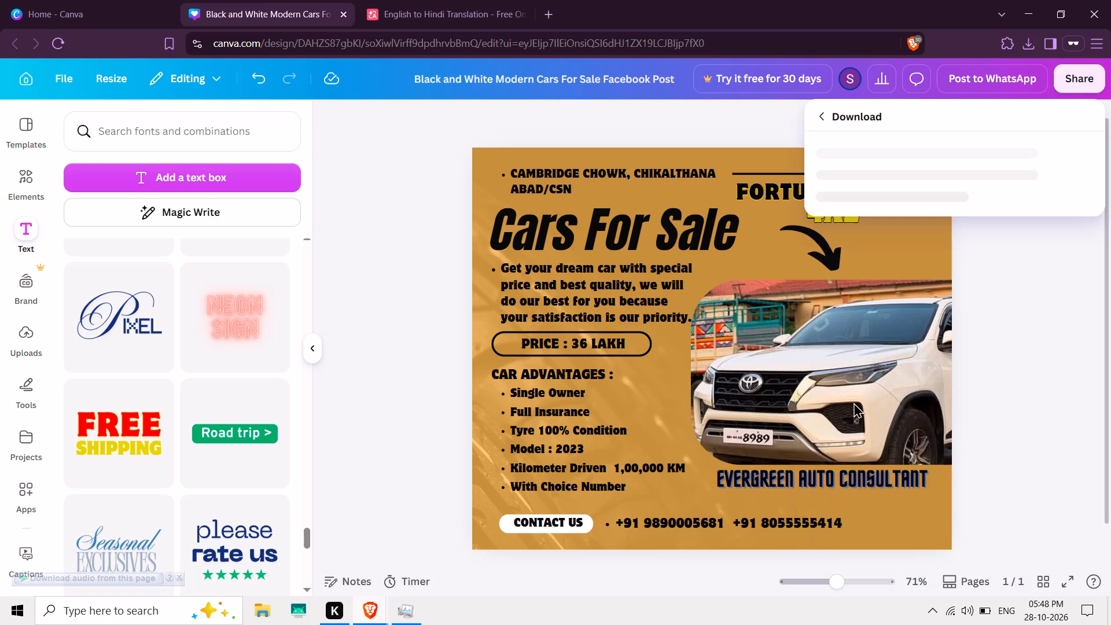
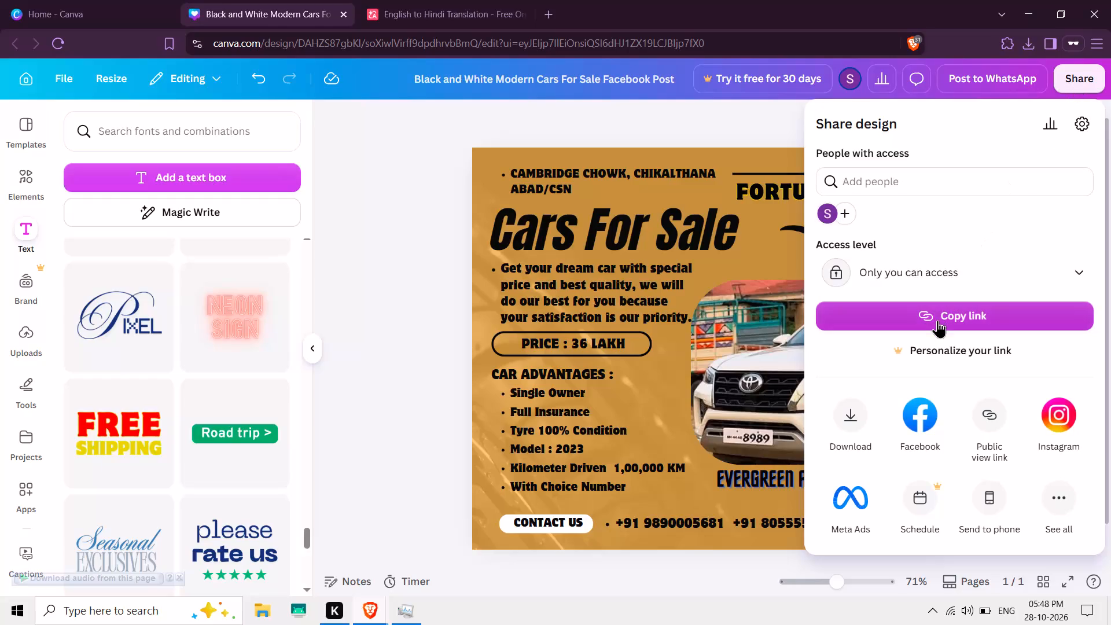
Open the download options for the Cars For Sale Facebook post design.
left_click(857, 437)
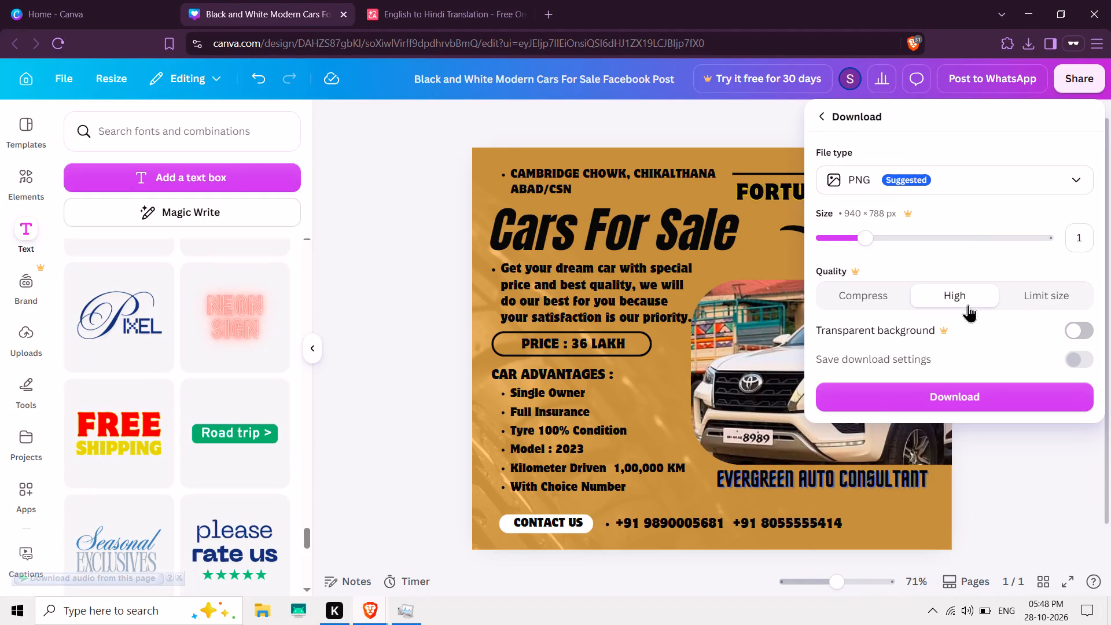
Download the Cars For Sale Facebook post design as a PNG, keeping the suggested file type and default size.
left_click(1065, 170)
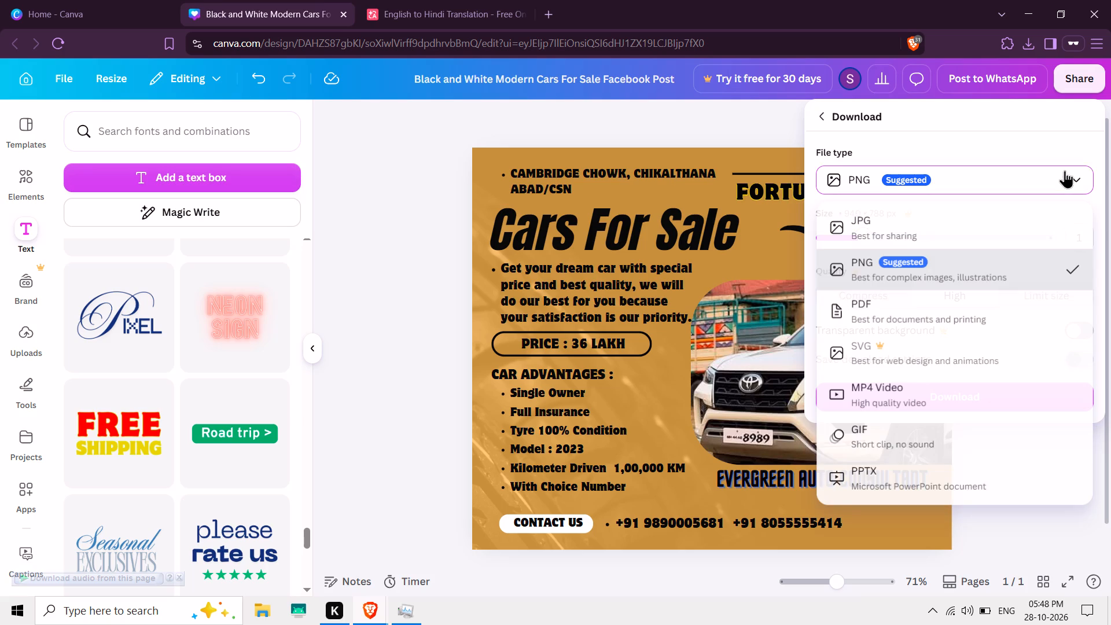
left_click(1065, 170)
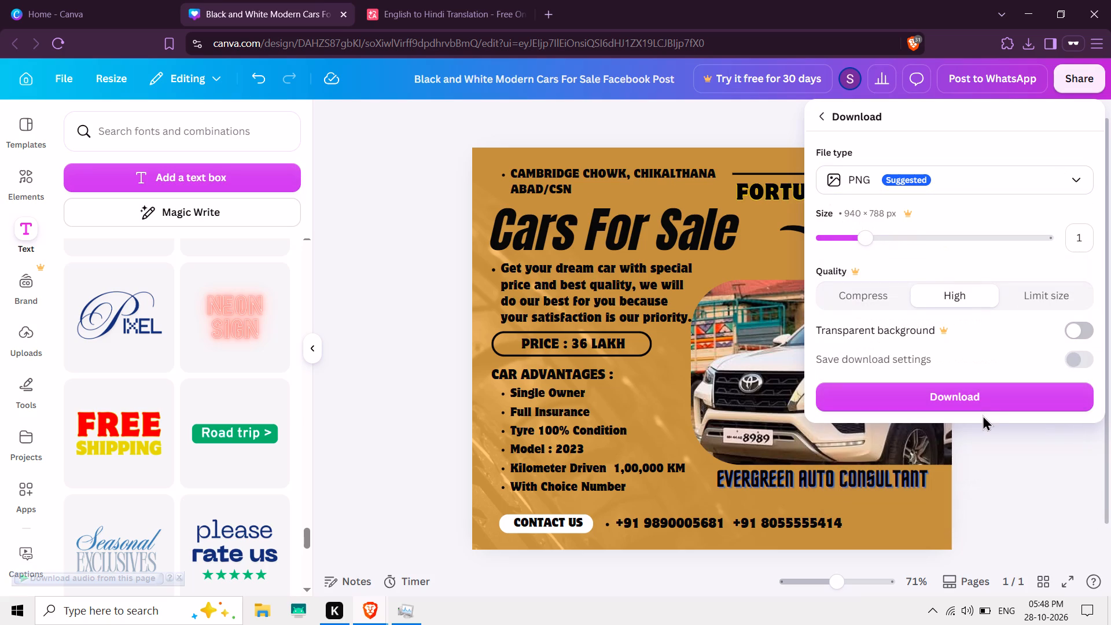
left_click(1010, 389)
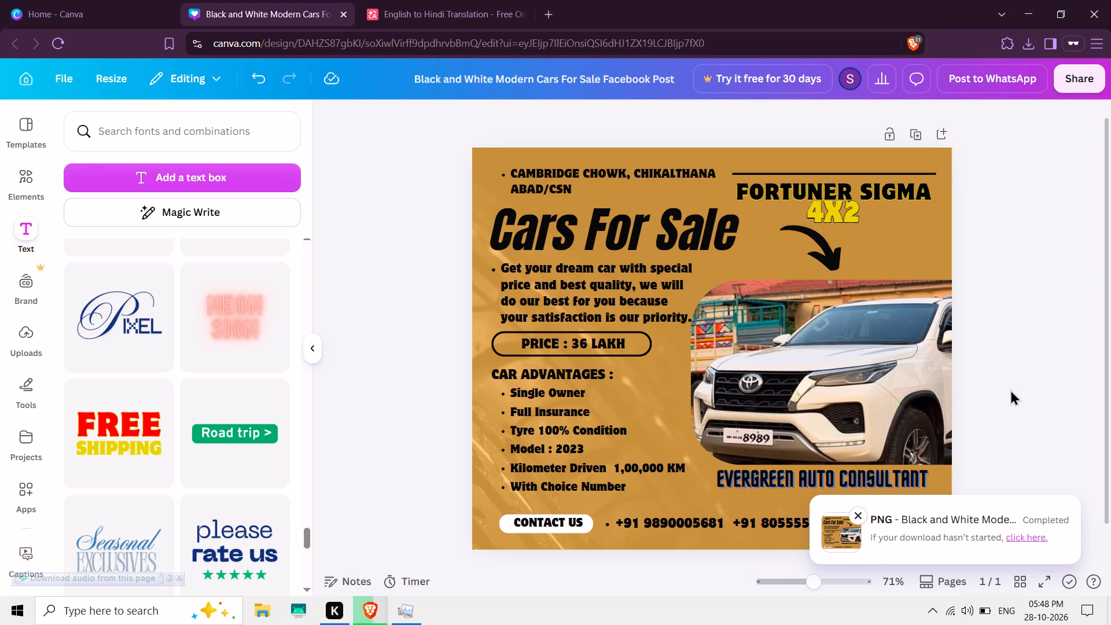
left_click(1010, 389)
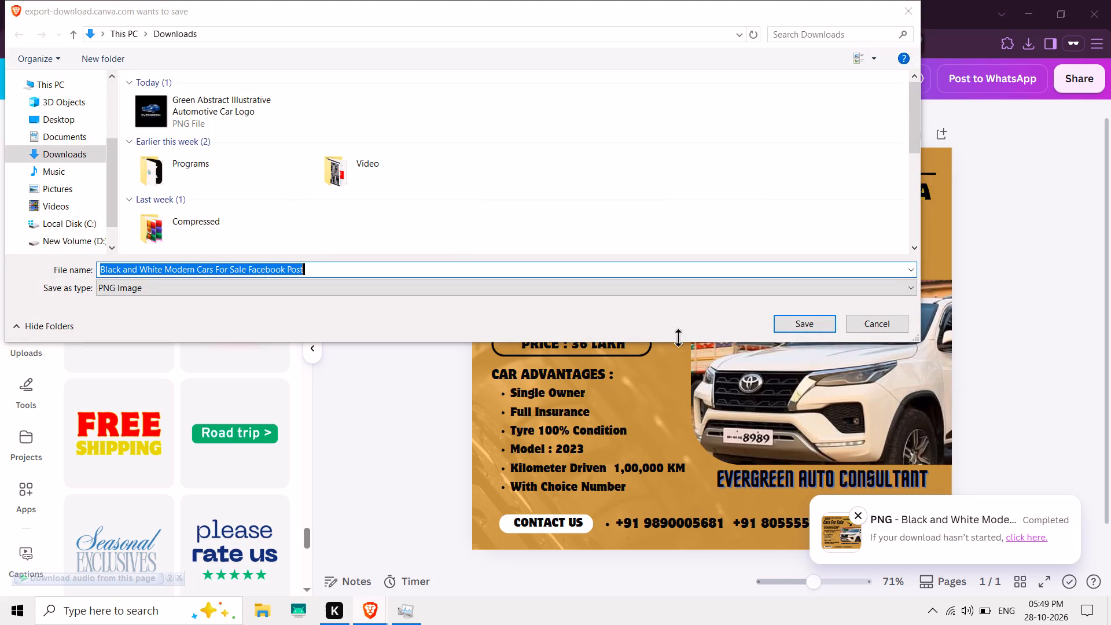
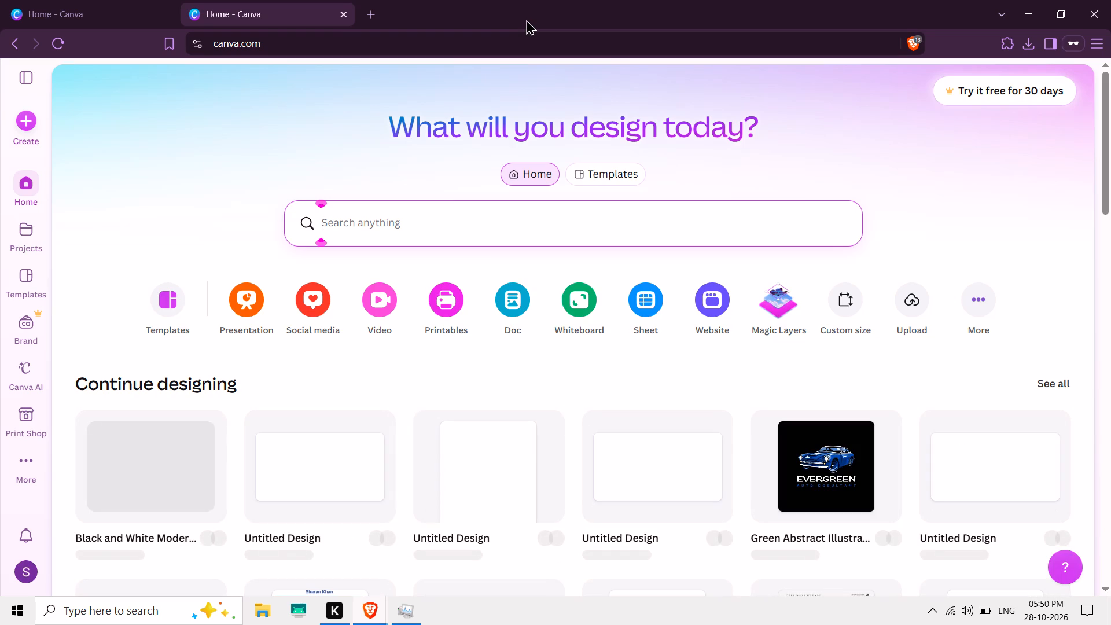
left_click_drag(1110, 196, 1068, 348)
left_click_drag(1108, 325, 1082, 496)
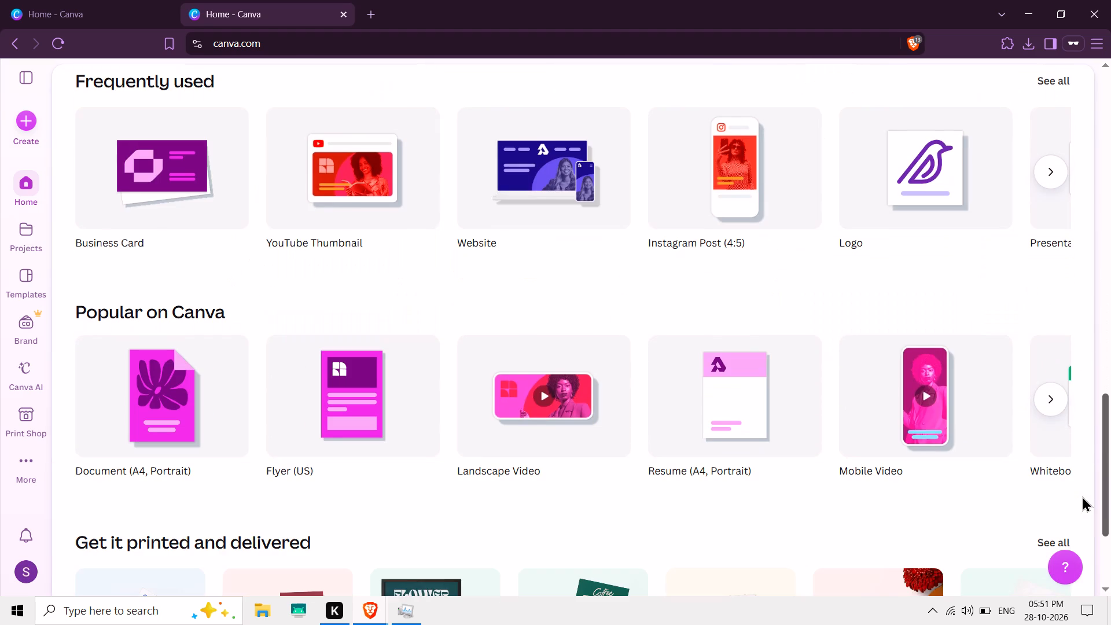
Close the Brave browser window showing the Canva home page.
left_click(1110, 0)
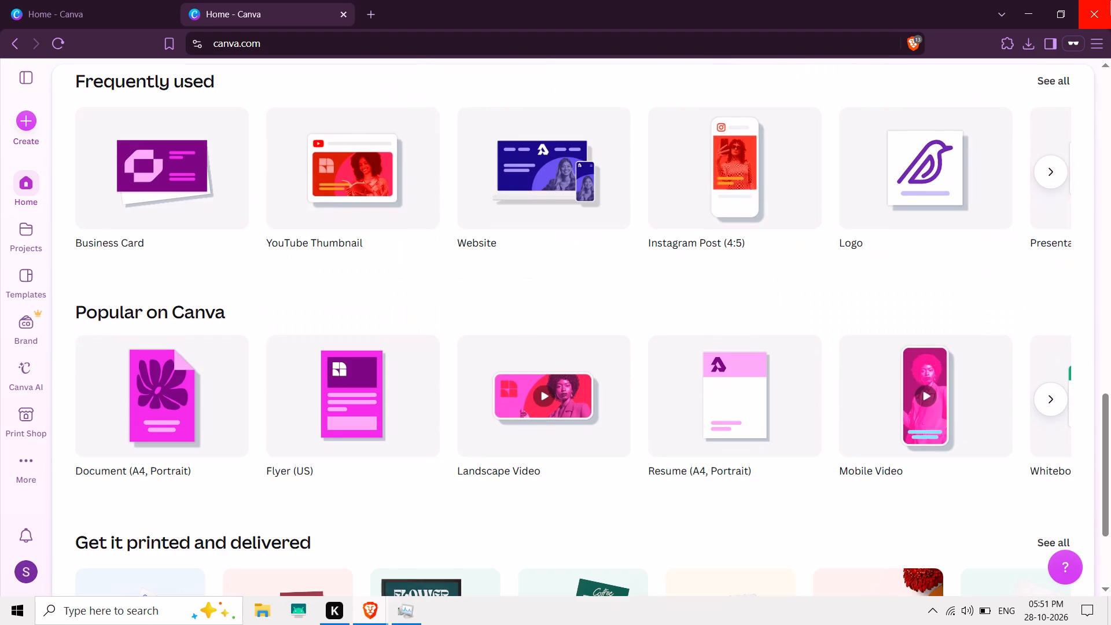